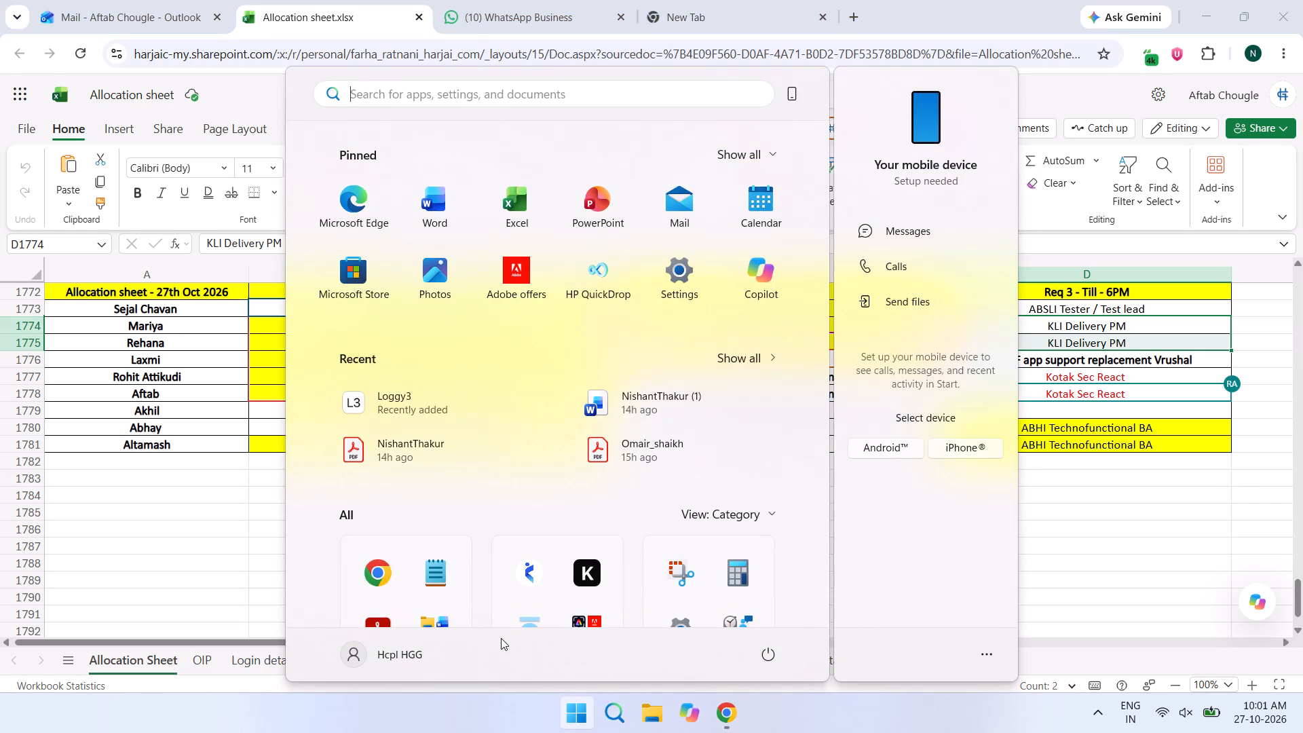
Search the computer for naukri and launch the Naukri Launcher app.
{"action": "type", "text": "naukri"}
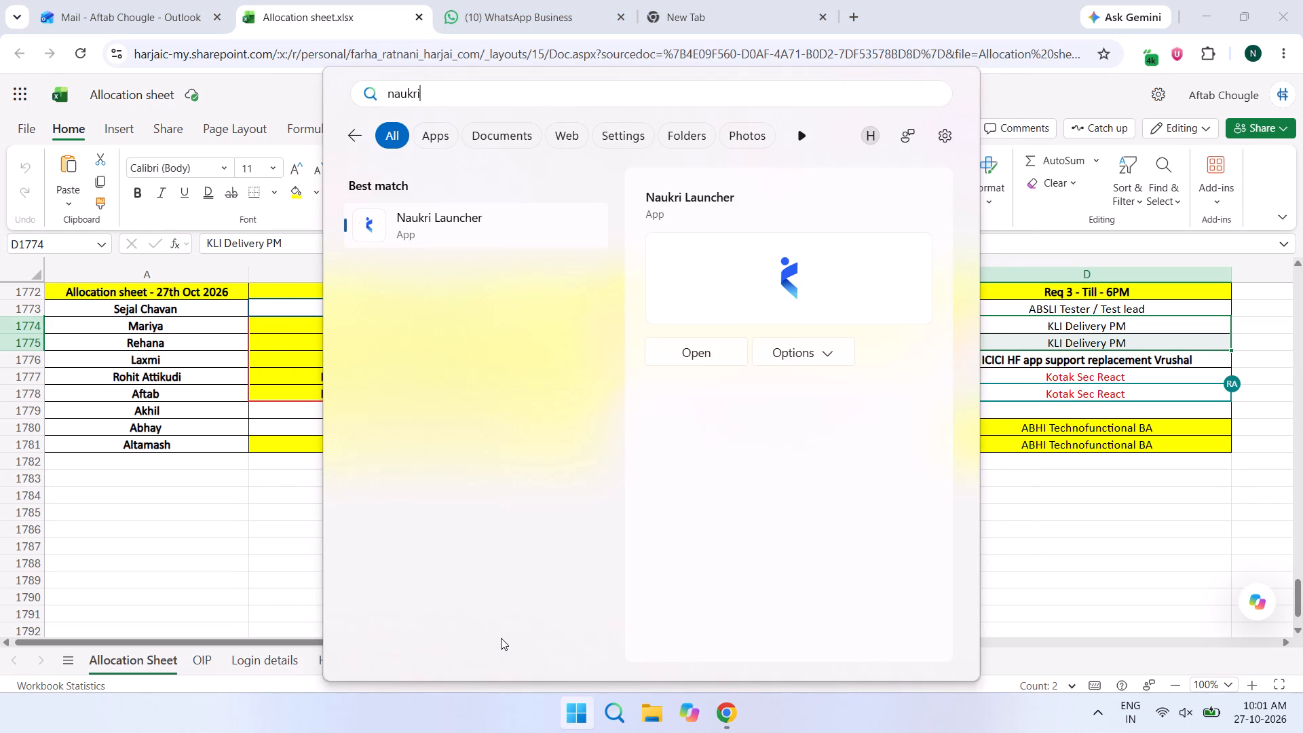
{"action": "left_click", "coordinate": [424, 208]}
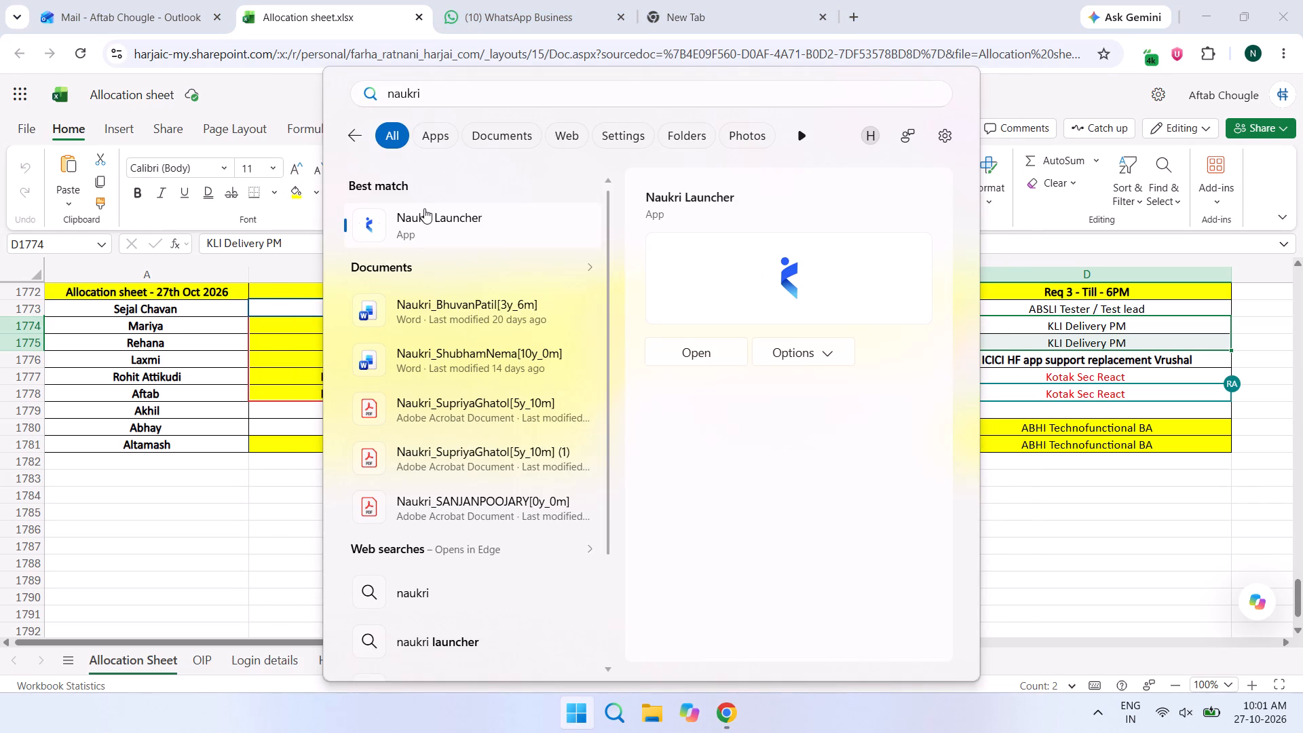
{"action": "left_click", "coordinate": [424, 208]}
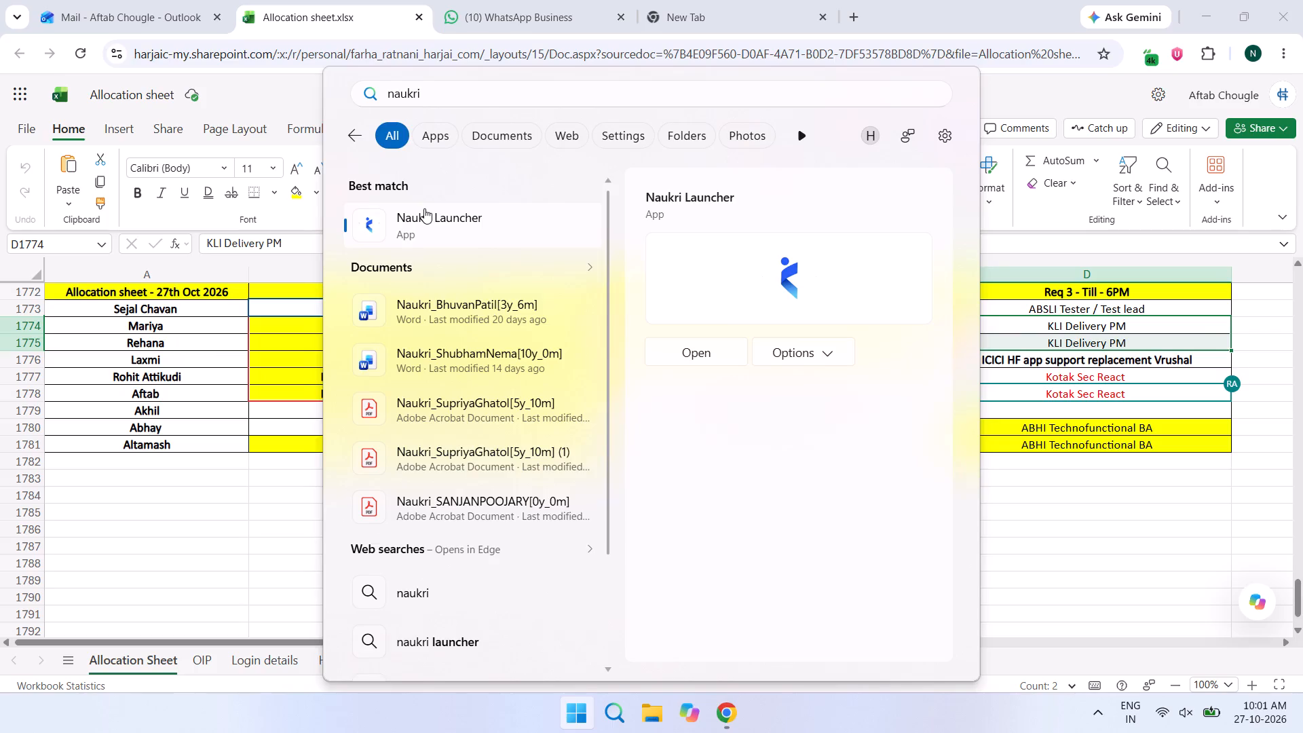
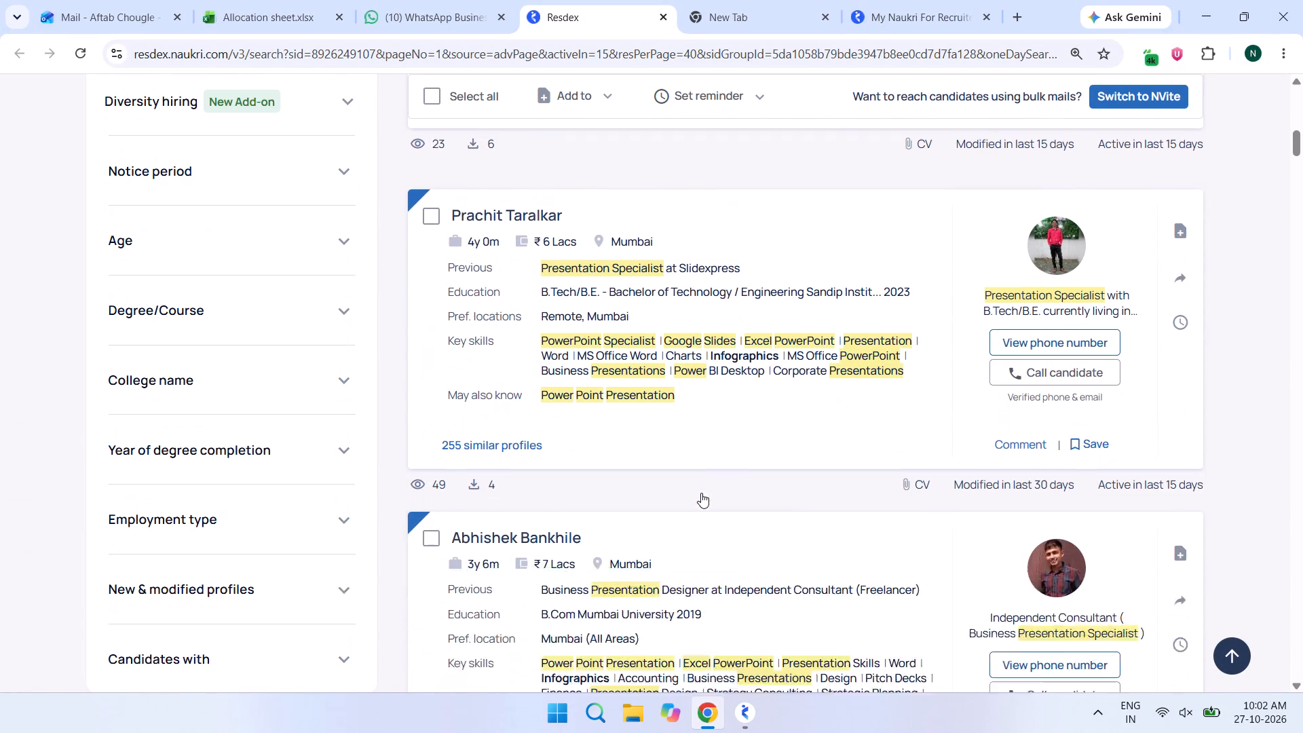
Review the Mumbai Presentation Specialist candidate profiles in the Resdex search results, checking experience, salary and key skills.
{"action": "scroll", "coordinate": [701, 493], "scroll_direction": "down", "scroll_amount": 5}
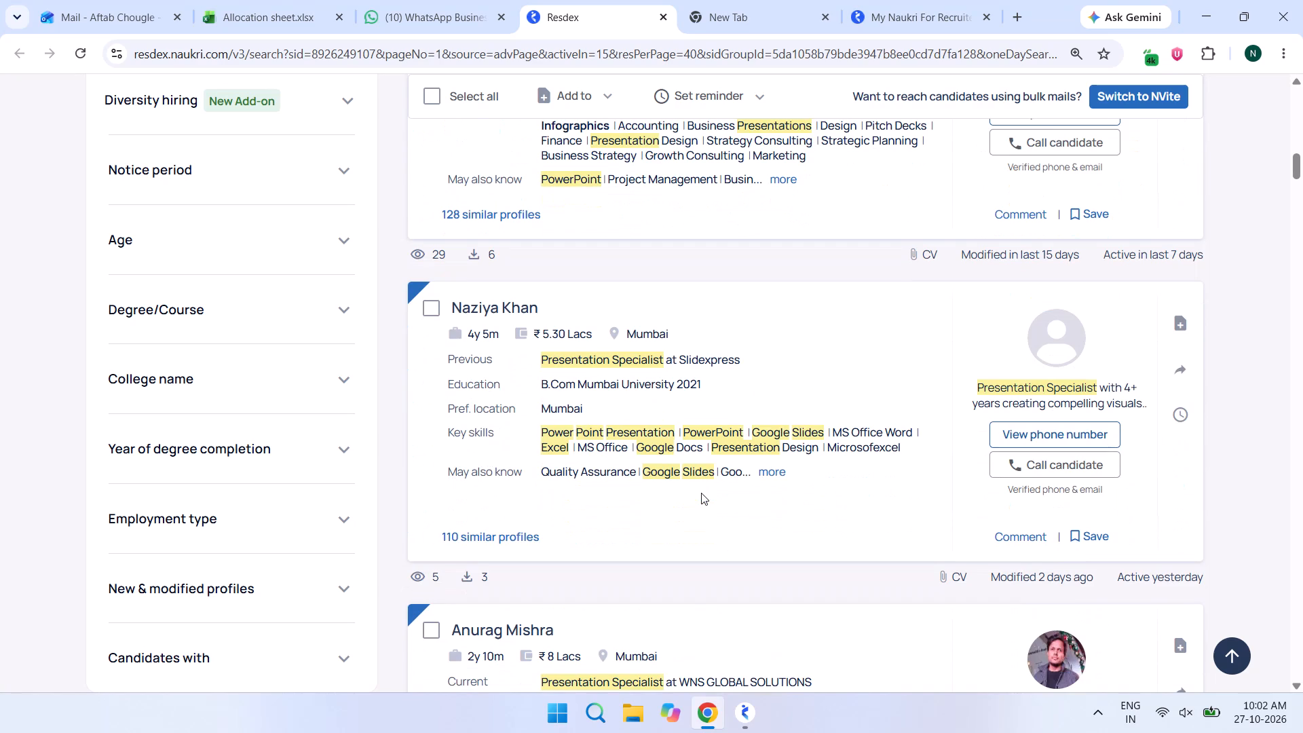
{"action": "scroll", "coordinate": [687, 494], "scroll_direction": "down", "scroll_amount": 4}
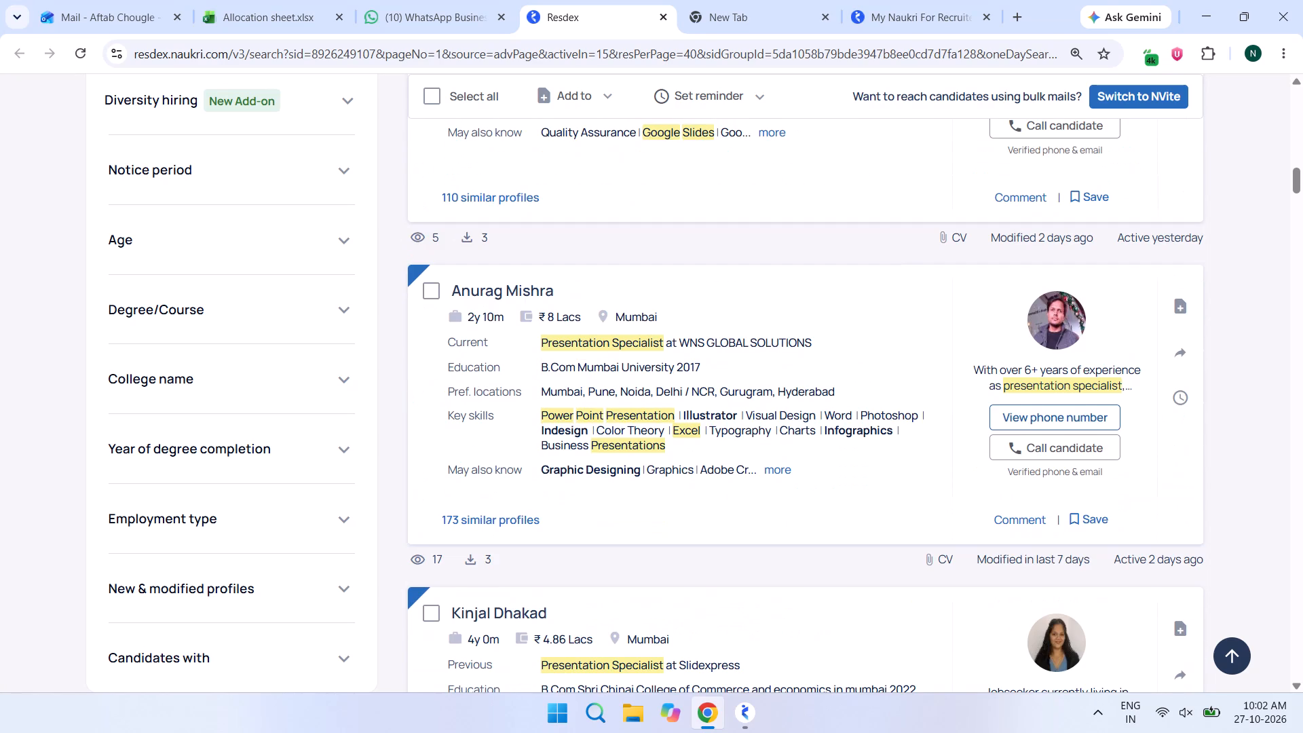
Review the candidate profiles in the presentation specialist search results, checking experience, salary, current role and key skills.
{"action": "scroll", "coordinate": [662, 474], "scroll_direction": "down", "scroll_amount": 6}
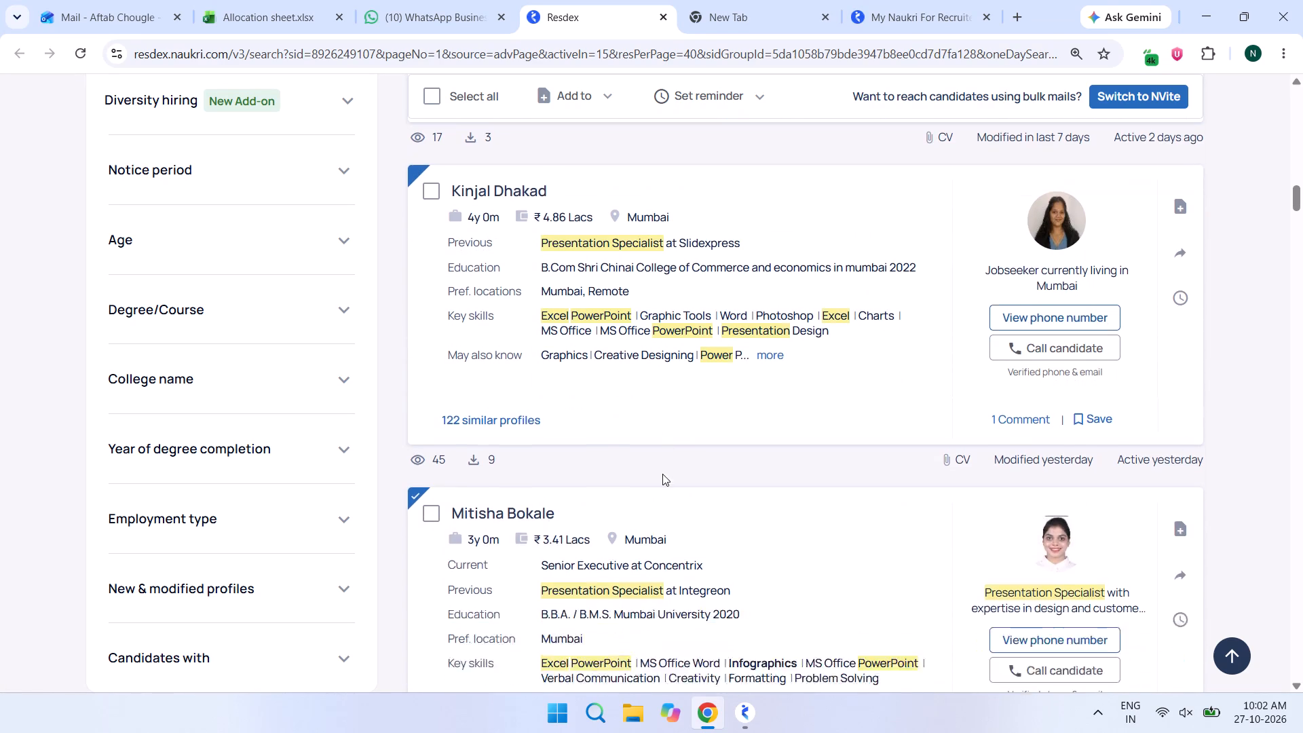
{"action": "scroll", "coordinate": [662, 474], "scroll_direction": "down", "scroll_amount": 6}
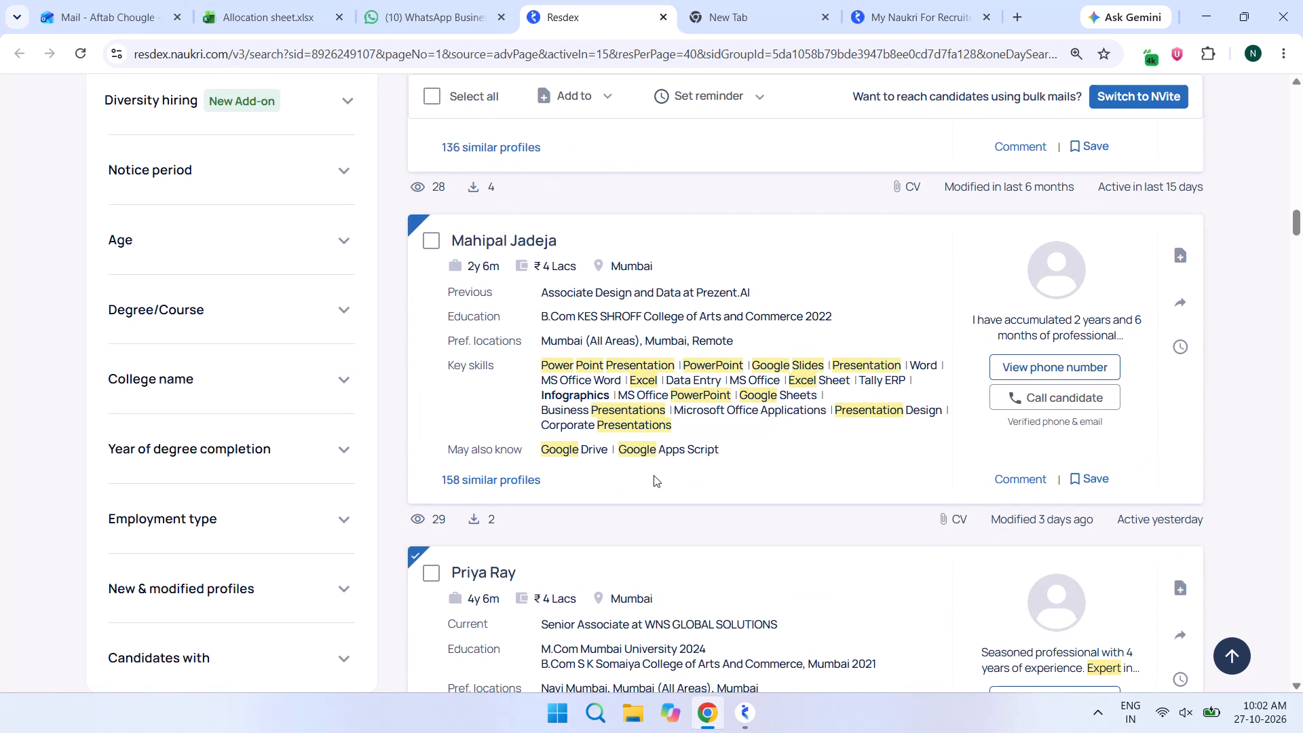
{"action": "scroll", "coordinate": [654, 475], "scroll_direction": "down", "scroll_amount": 3}
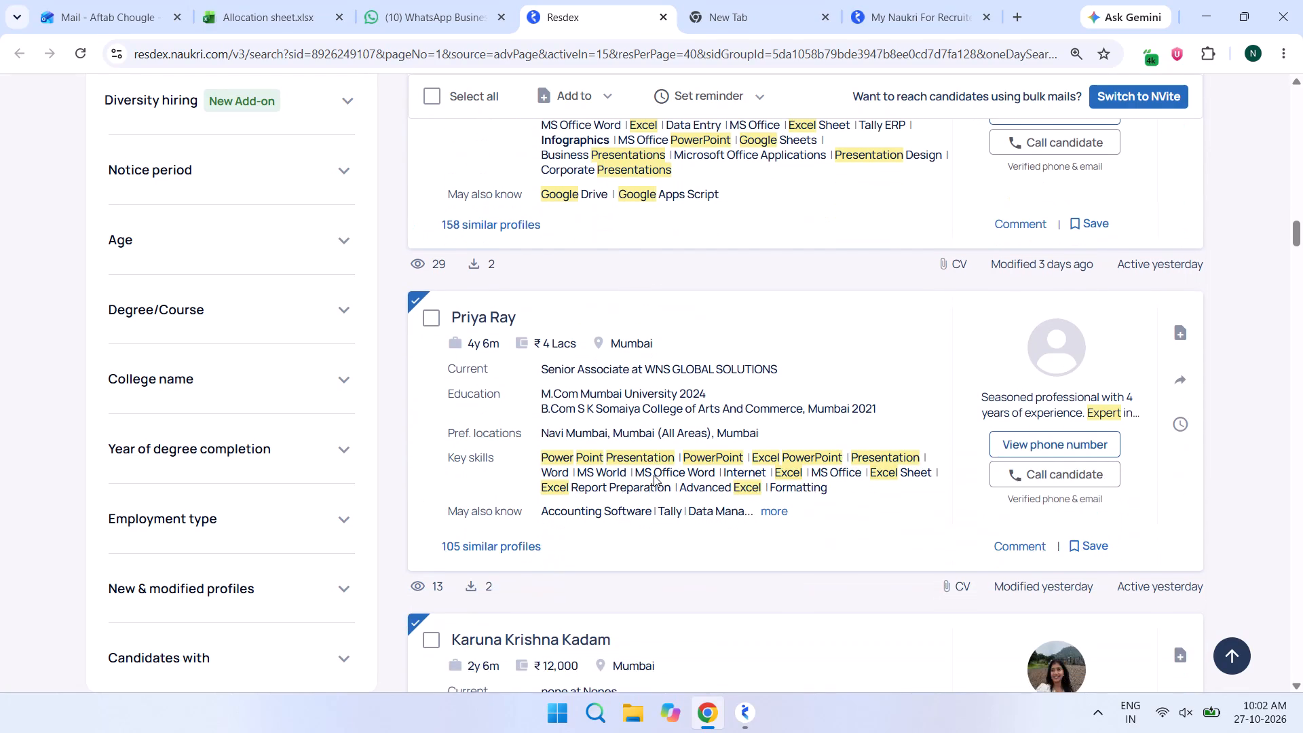
{"action": "scroll", "coordinate": [654, 475], "scroll_direction": "down", "scroll_amount": 8}
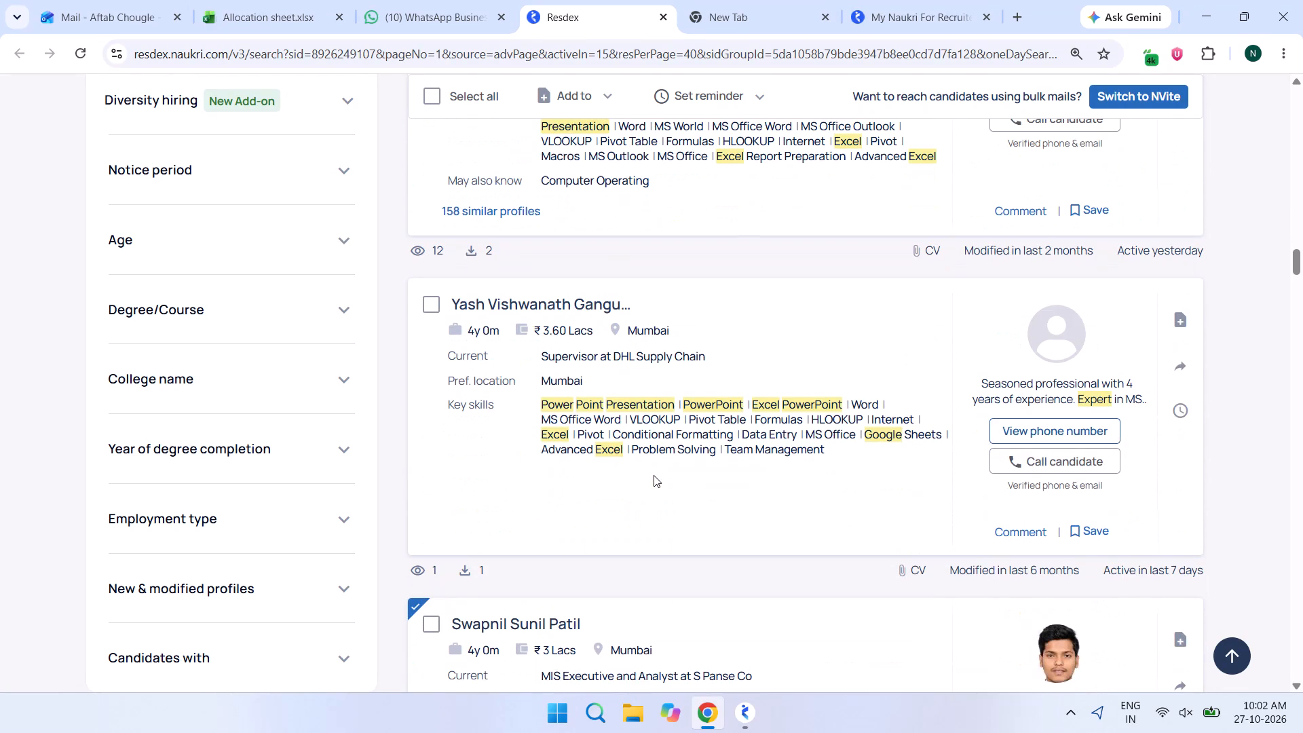
{"action": "scroll", "coordinate": [654, 475], "scroll_direction": "down", "scroll_amount": 3}
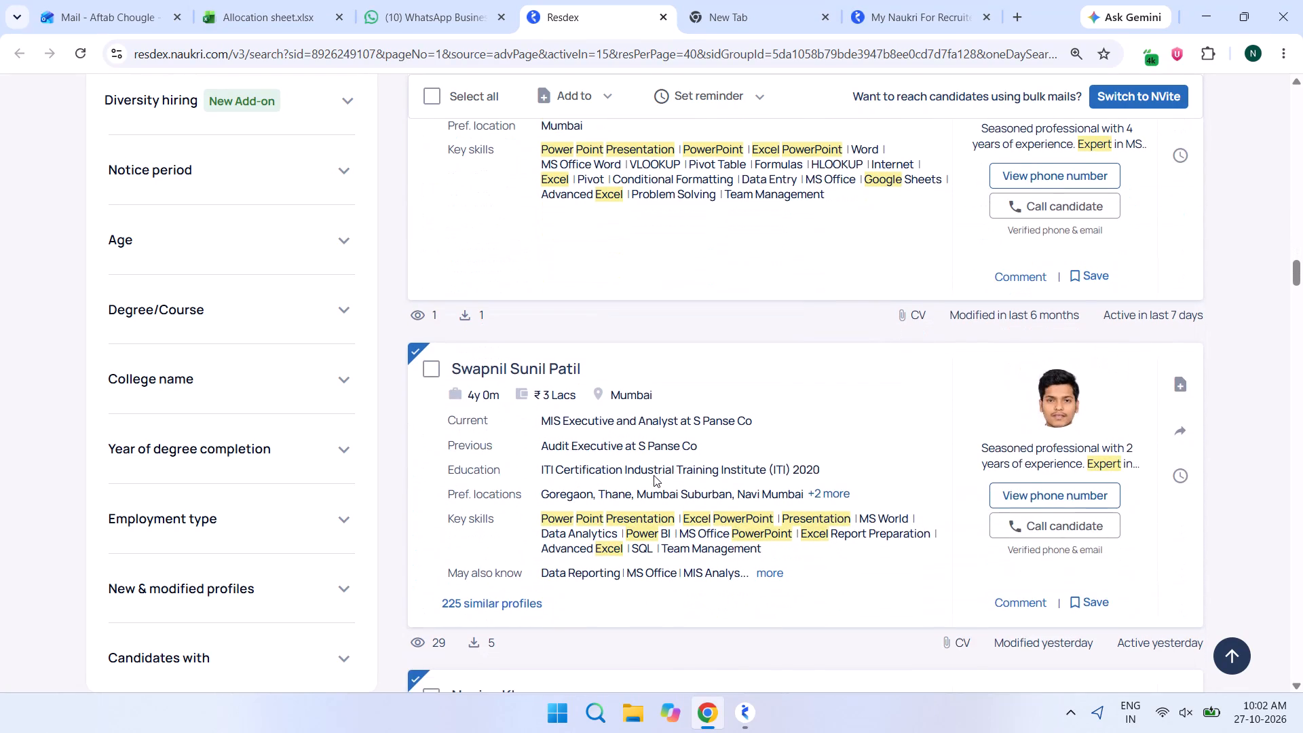
{"action": "scroll", "coordinate": [654, 475], "scroll_direction": "down", "scroll_amount": 8}
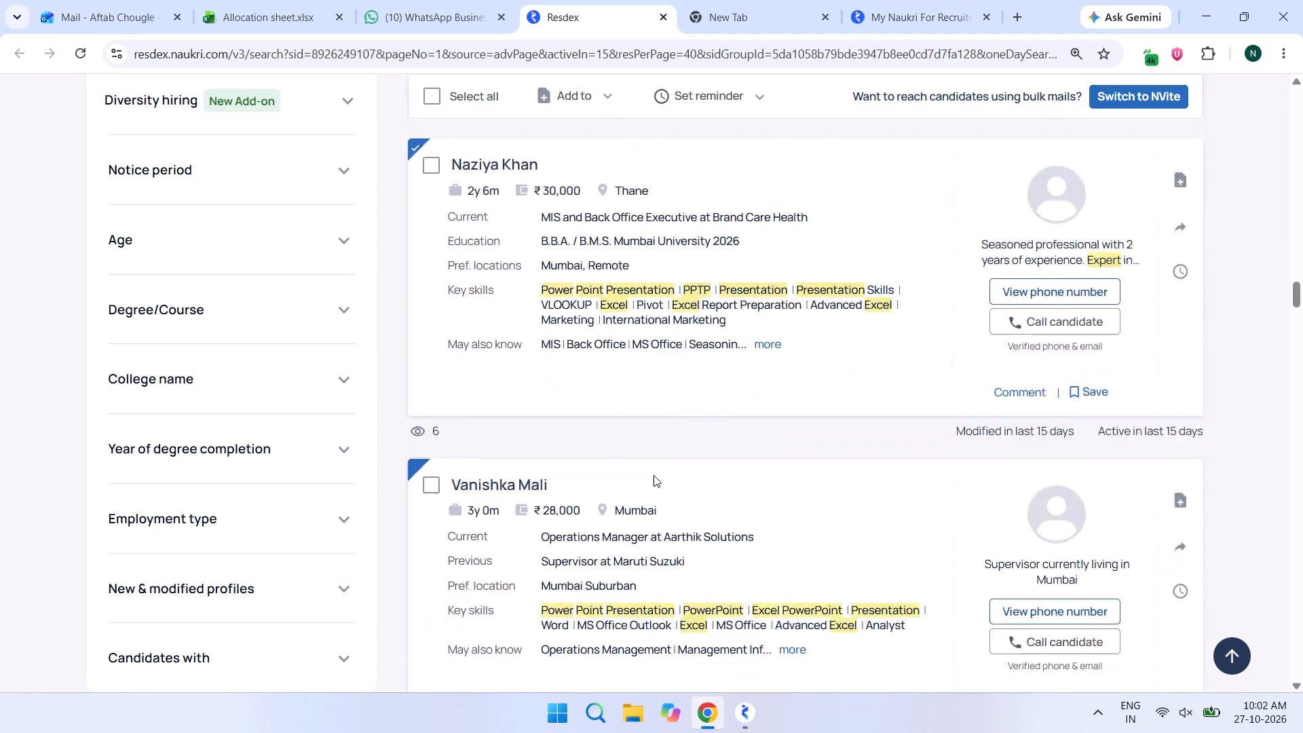
{"action": "scroll", "coordinate": [654, 475], "scroll_direction": "down", "scroll_amount": 1}
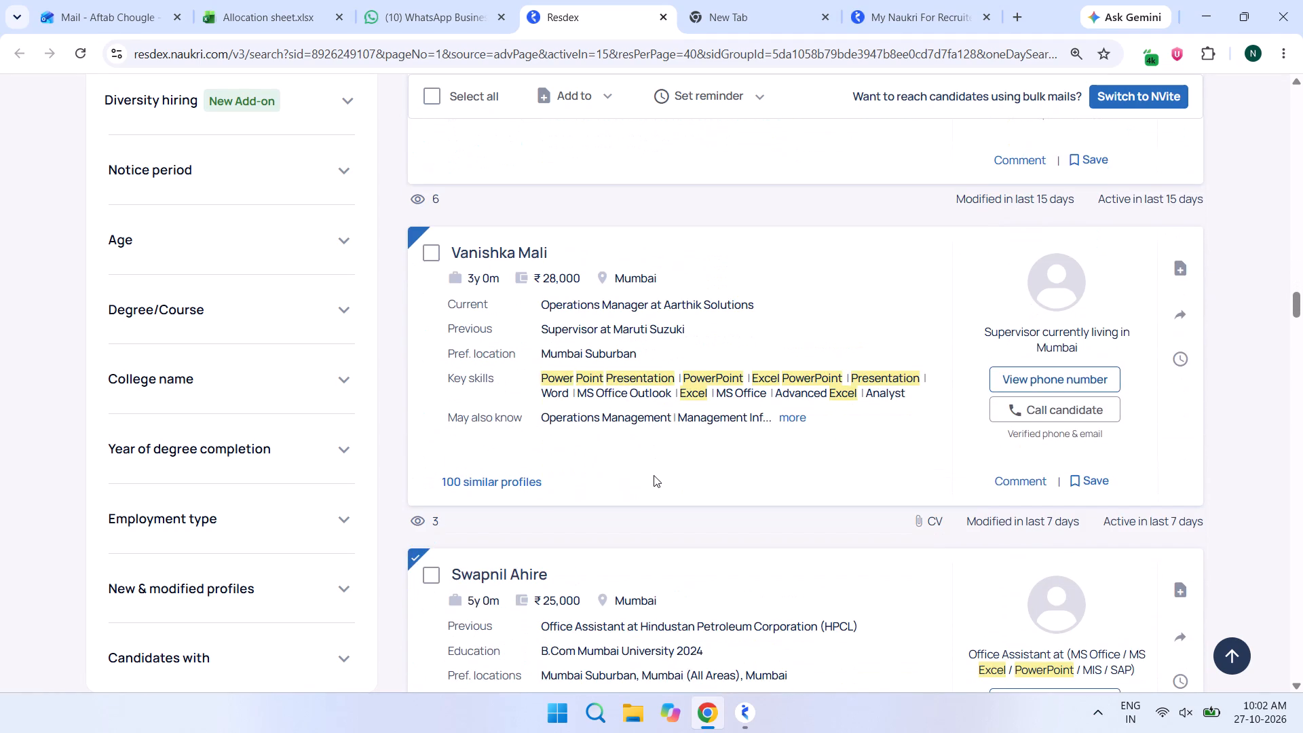
{"action": "scroll", "coordinate": [654, 475], "scroll_direction": "down", "scroll_amount": 3}
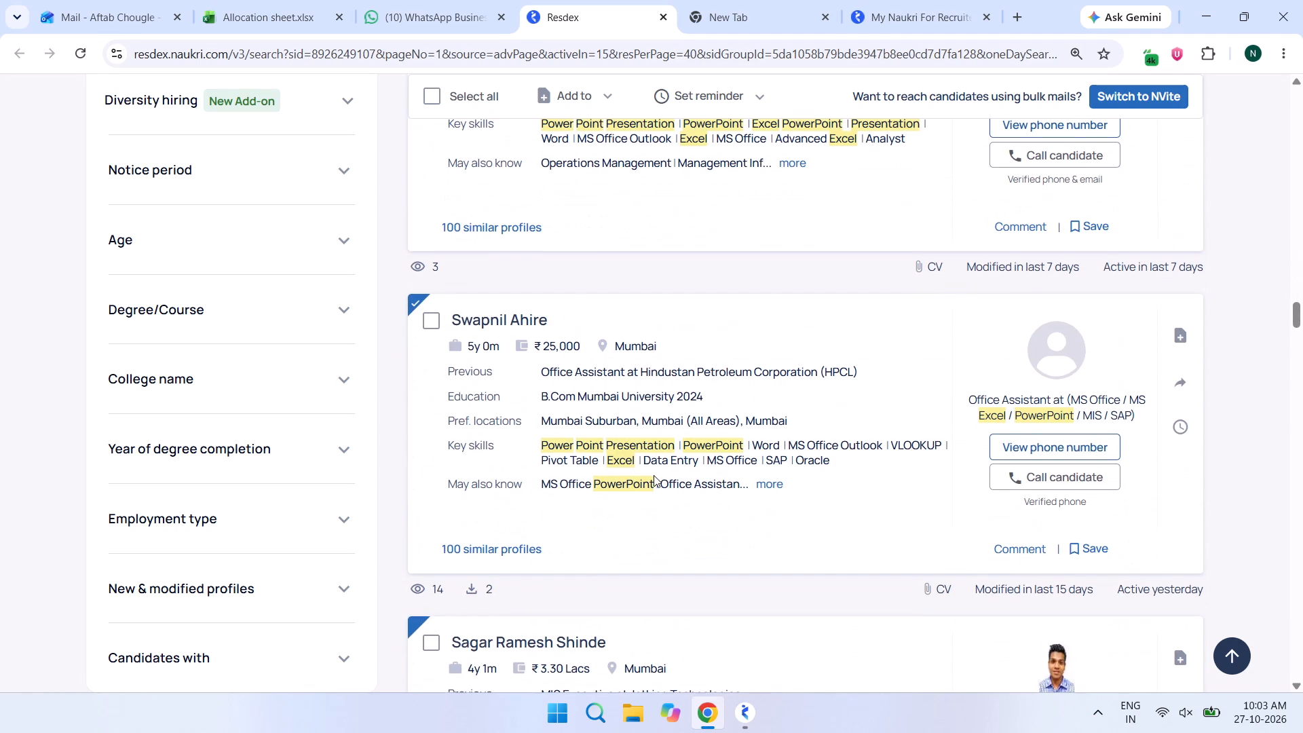
{"action": "scroll", "coordinate": [654, 475], "scroll_direction": "down", "scroll_amount": 6}
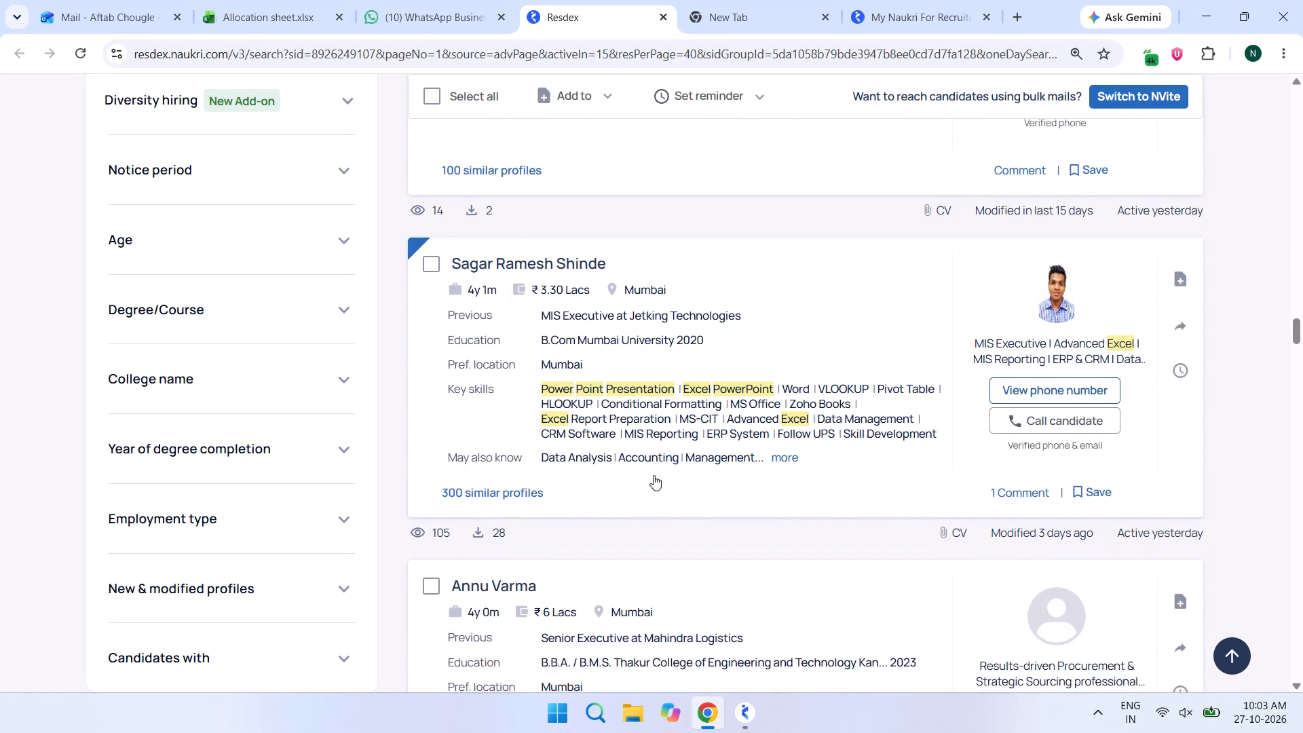
{"action": "scroll", "coordinate": [654, 475], "scroll_direction": "down", "scroll_amount": 8}
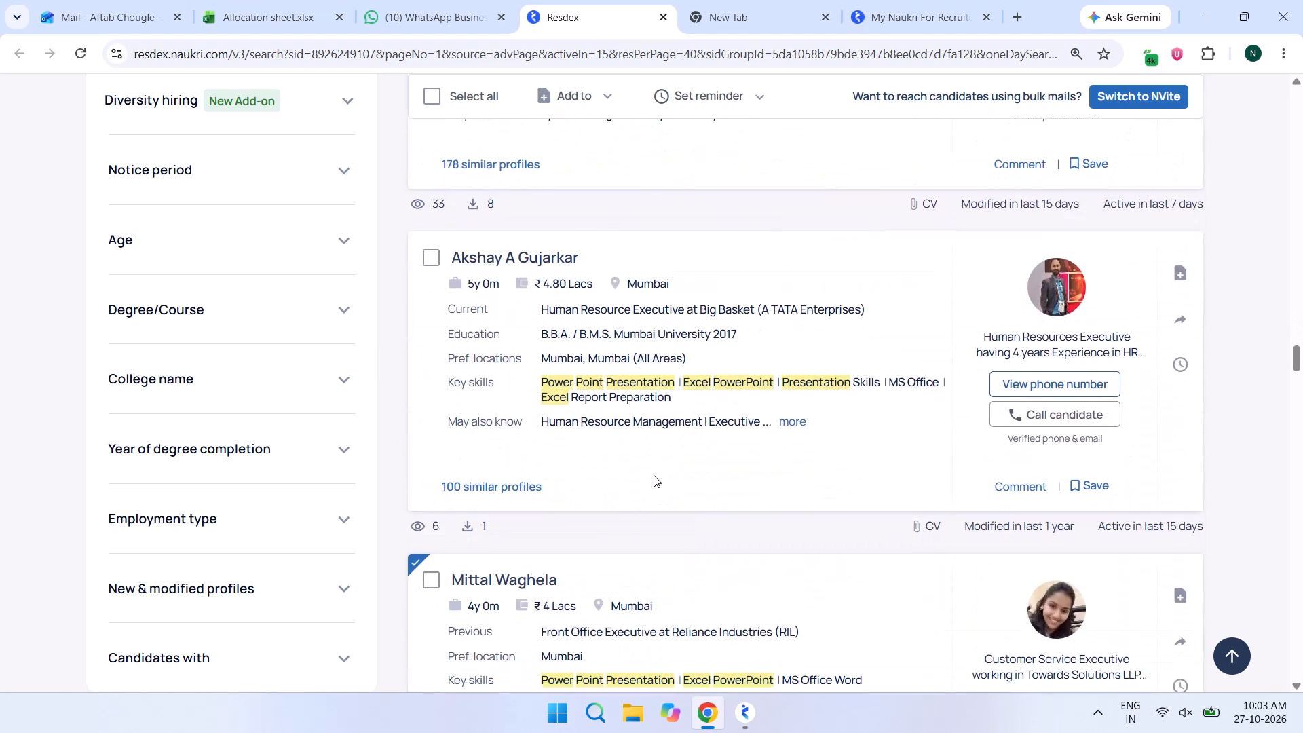
{"action": "scroll", "coordinate": [654, 475], "scroll_direction": "down", "scroll_amount": 6}
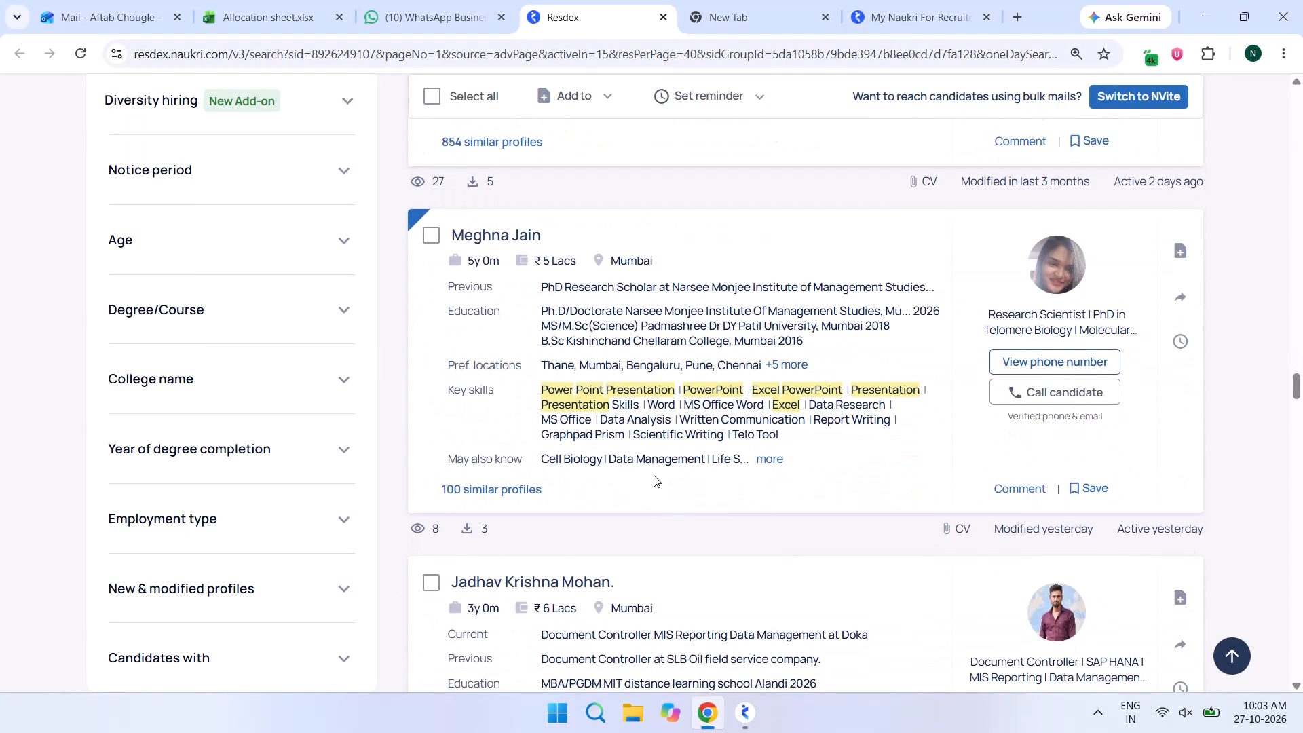
{"action": "scroll", "coordinate": [654, 475], "scroll_direction": "down", "scroll_amount": 2}
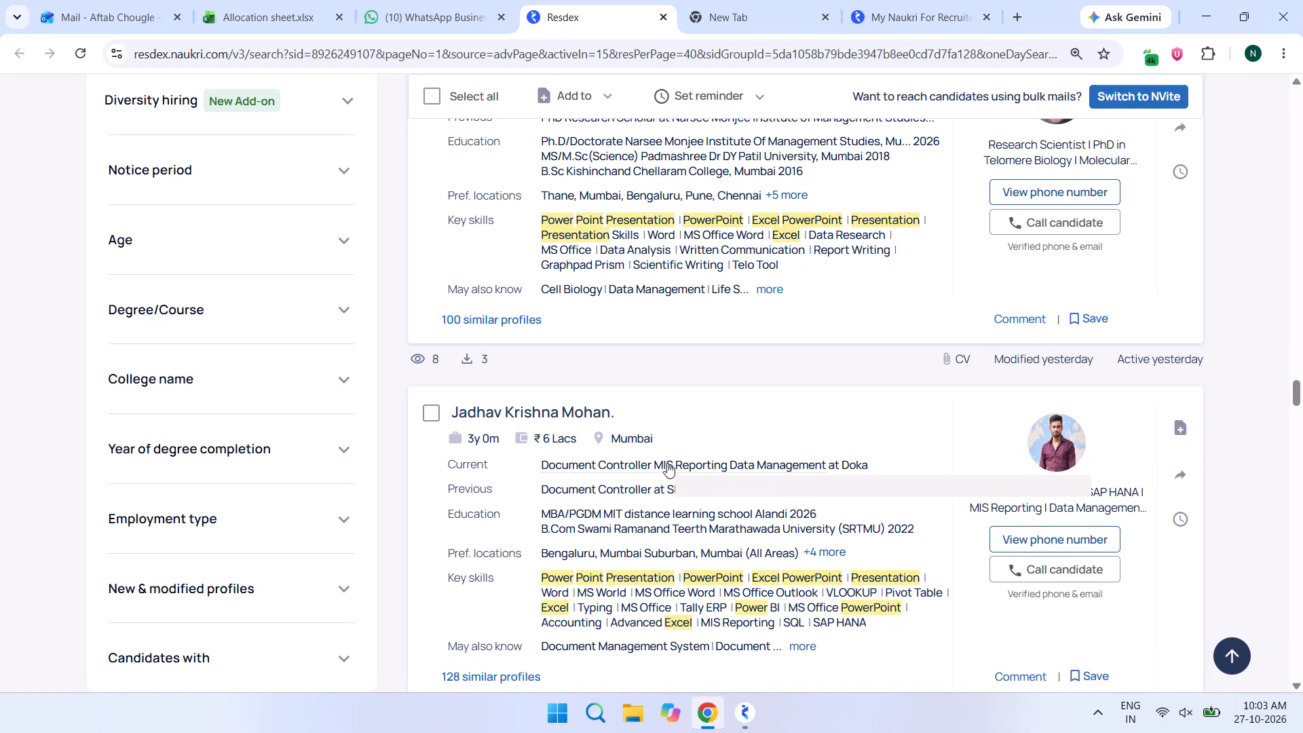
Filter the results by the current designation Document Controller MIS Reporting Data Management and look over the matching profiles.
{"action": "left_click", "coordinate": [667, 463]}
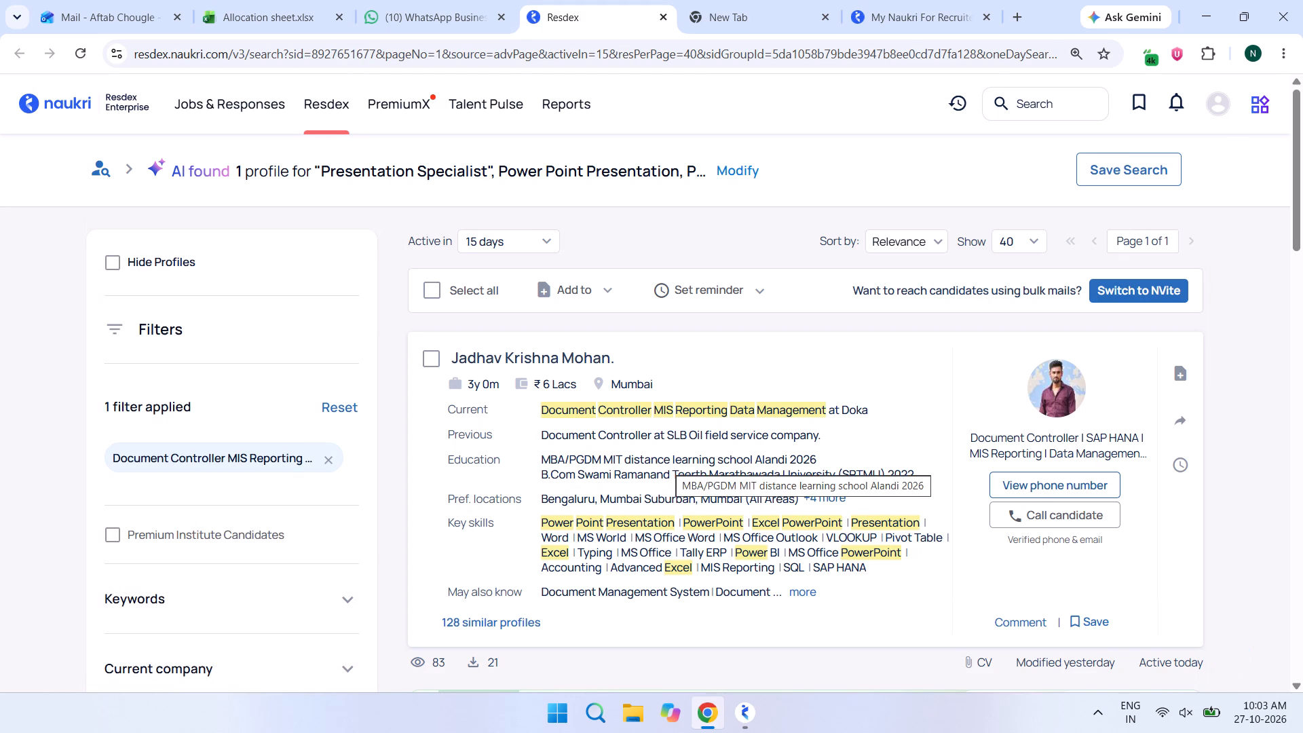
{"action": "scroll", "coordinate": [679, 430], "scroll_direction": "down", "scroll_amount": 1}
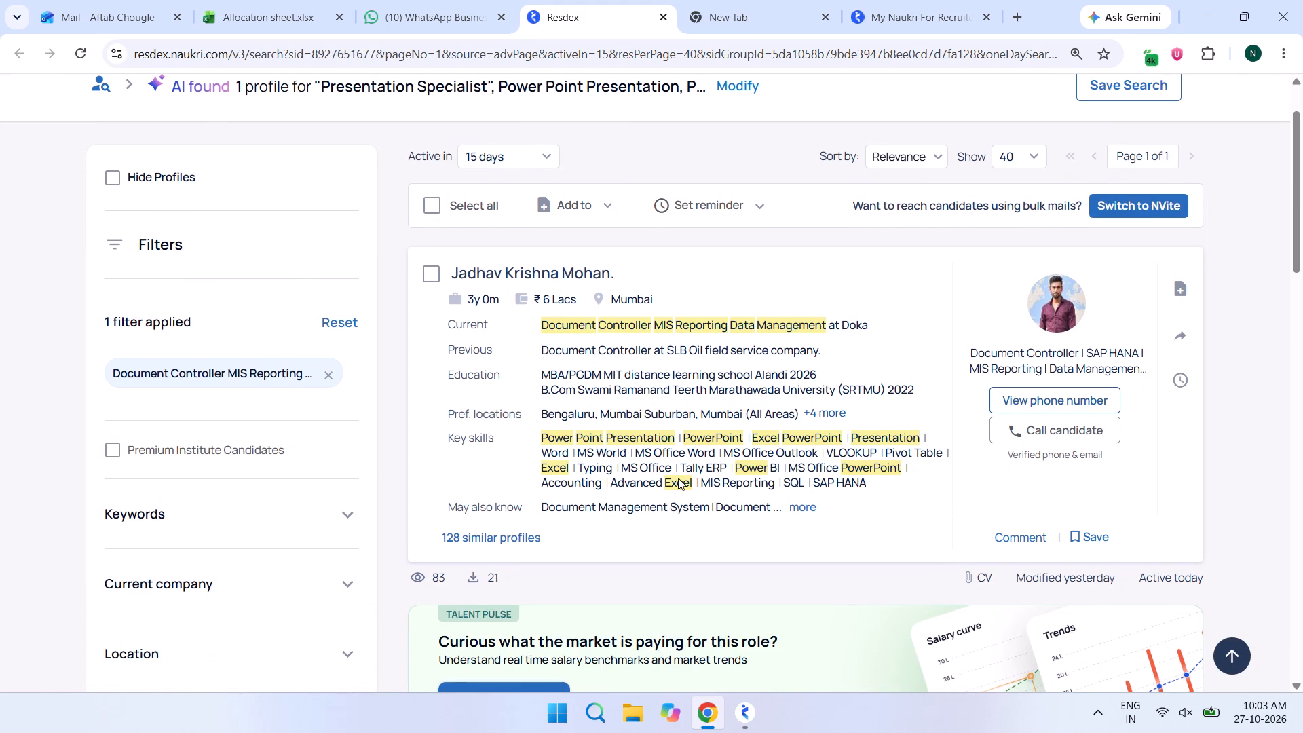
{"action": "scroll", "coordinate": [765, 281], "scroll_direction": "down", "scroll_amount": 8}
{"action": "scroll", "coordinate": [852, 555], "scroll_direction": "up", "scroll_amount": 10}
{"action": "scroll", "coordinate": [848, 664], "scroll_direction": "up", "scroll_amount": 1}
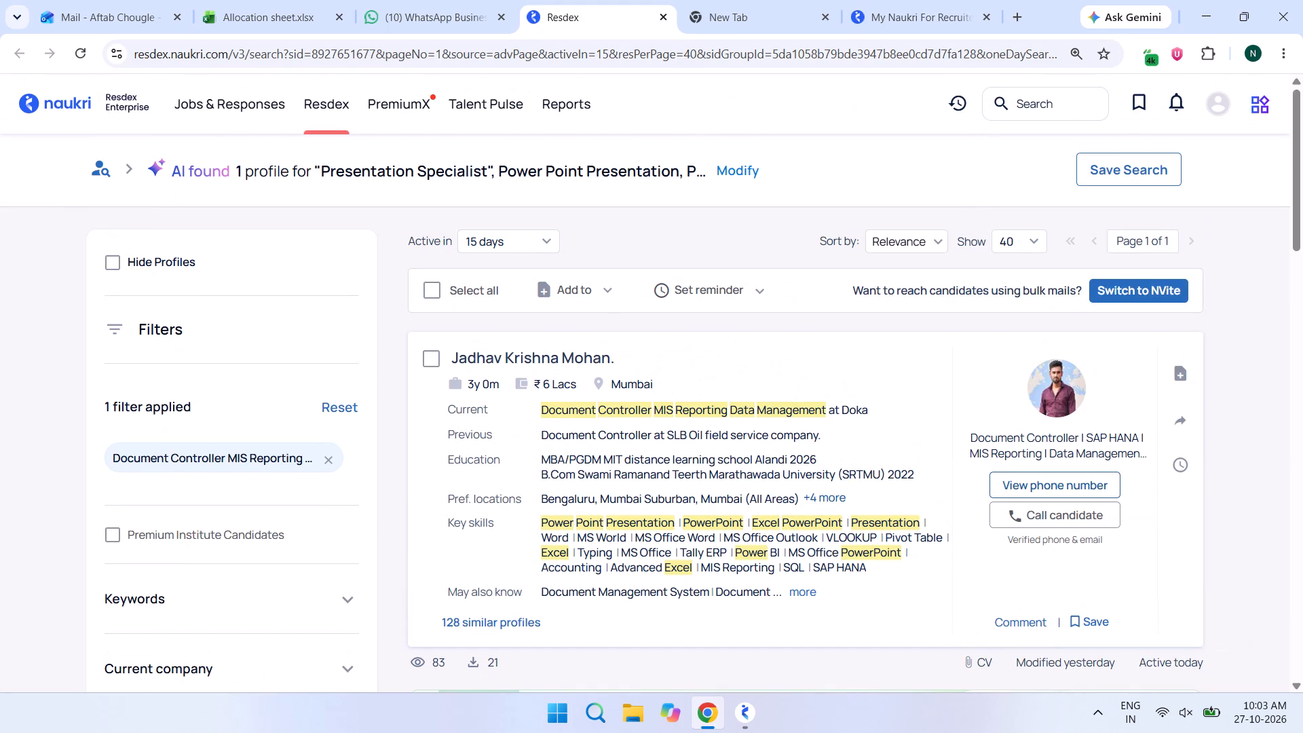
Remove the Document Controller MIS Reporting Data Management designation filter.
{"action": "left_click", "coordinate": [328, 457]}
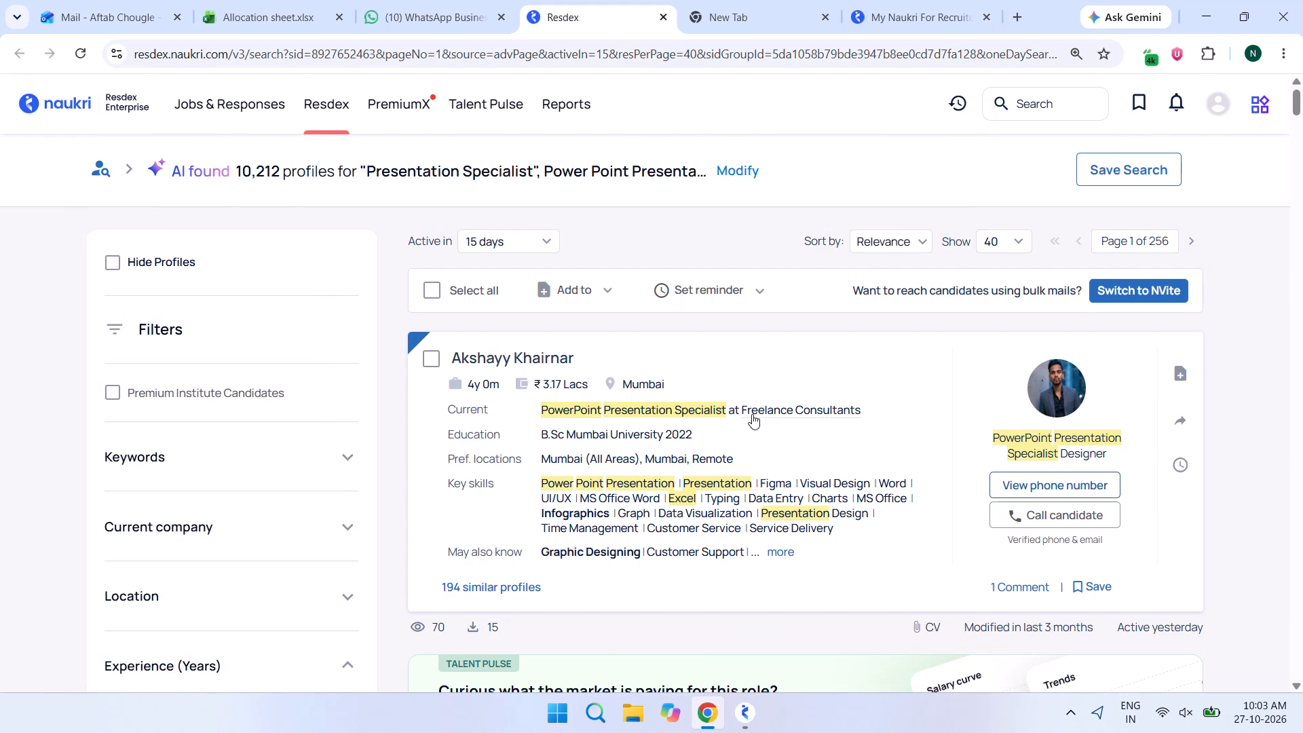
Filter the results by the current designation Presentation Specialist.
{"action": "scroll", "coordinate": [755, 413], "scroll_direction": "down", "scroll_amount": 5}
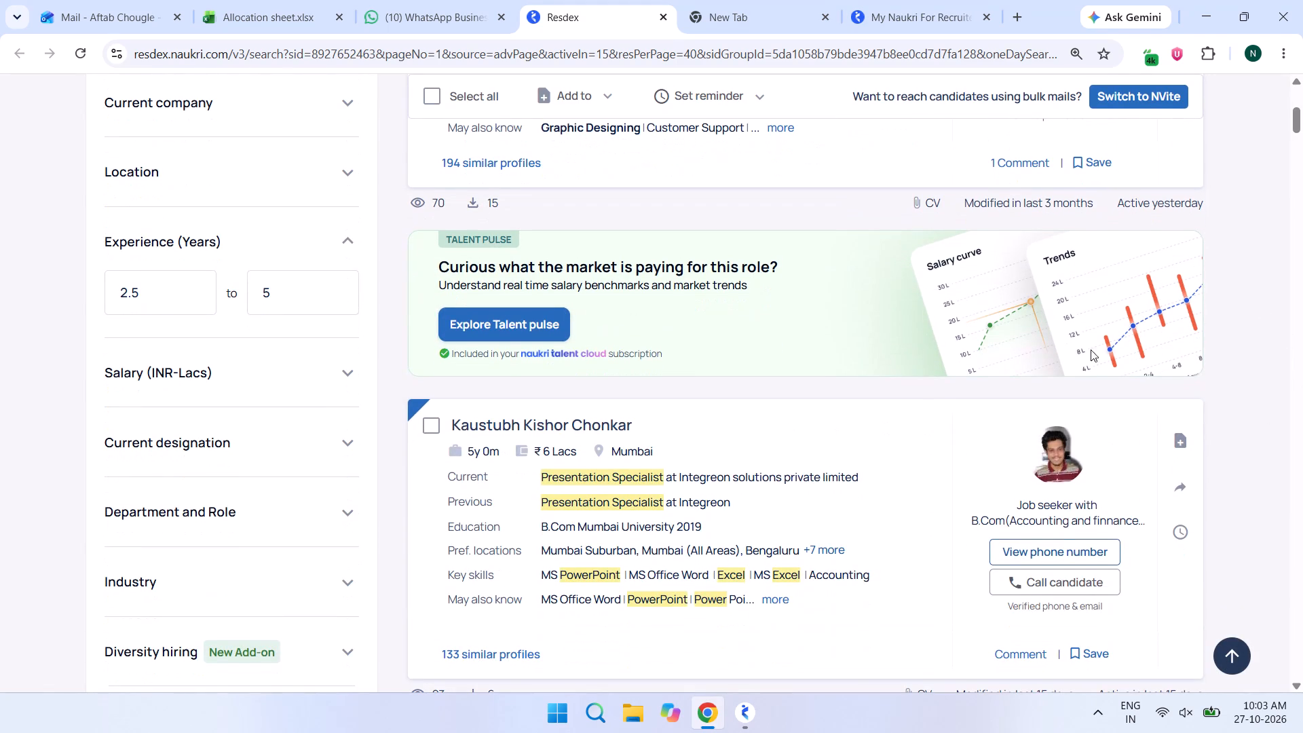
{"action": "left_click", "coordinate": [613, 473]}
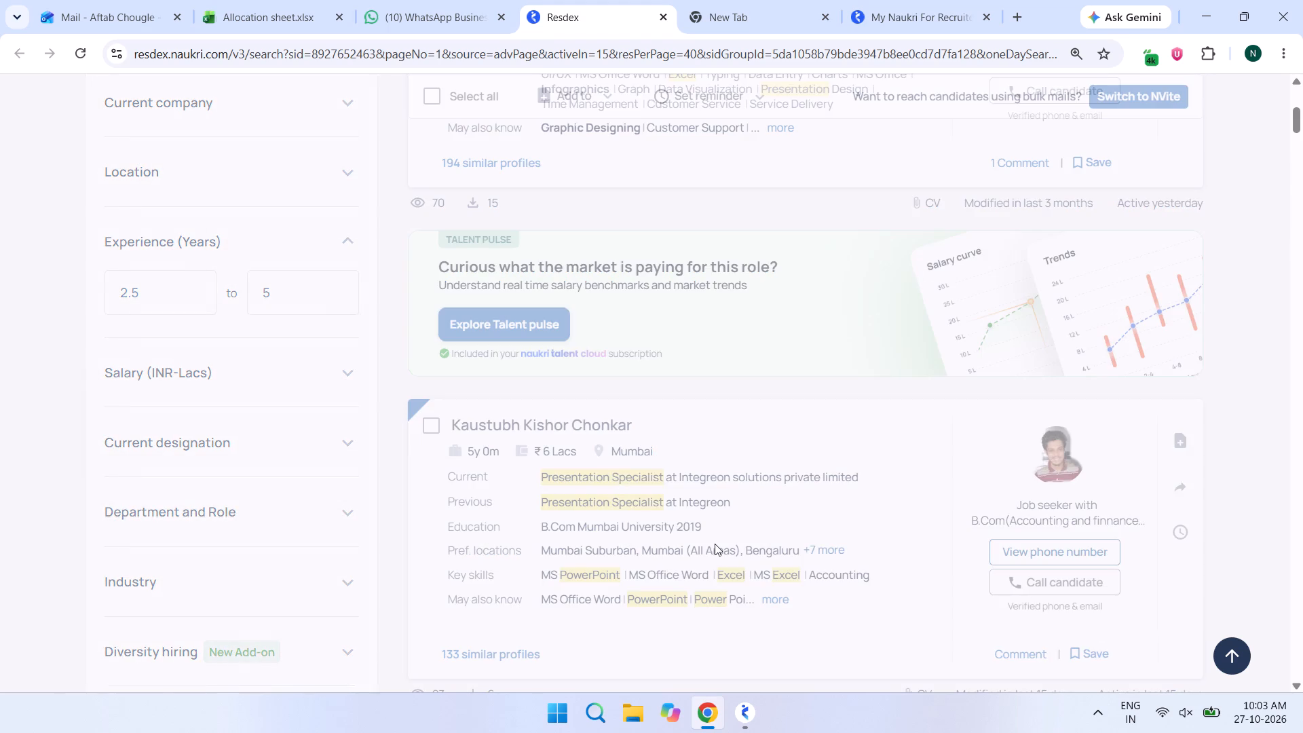
Review the profiles matching the Presentation Specialist filter, checking their current employers, experience and key skills.
{"action": "scroll", "coordinate": [755, 489], "scroll_direction": "down", "scroll_amount": 4}
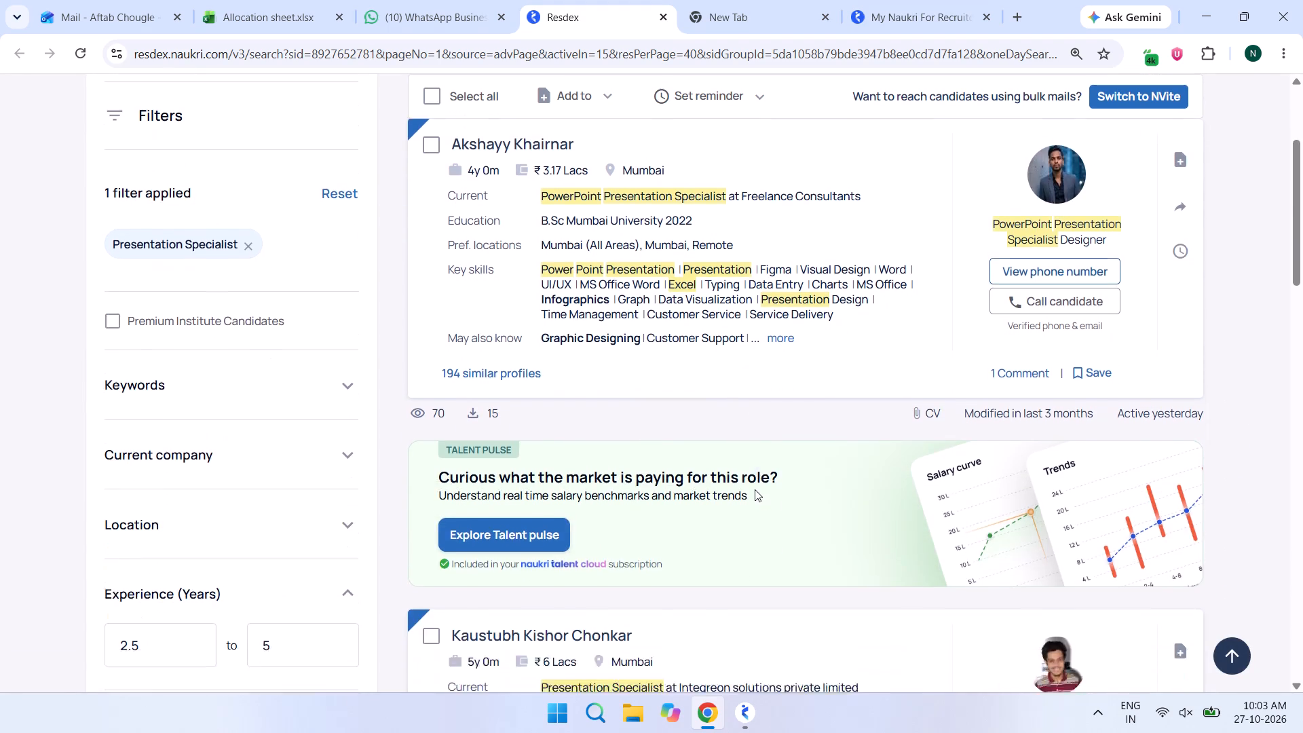
{"action": "scroll", "coordinate": [755, 489], "scroll_direction": "down", "scroll_amount": 7}
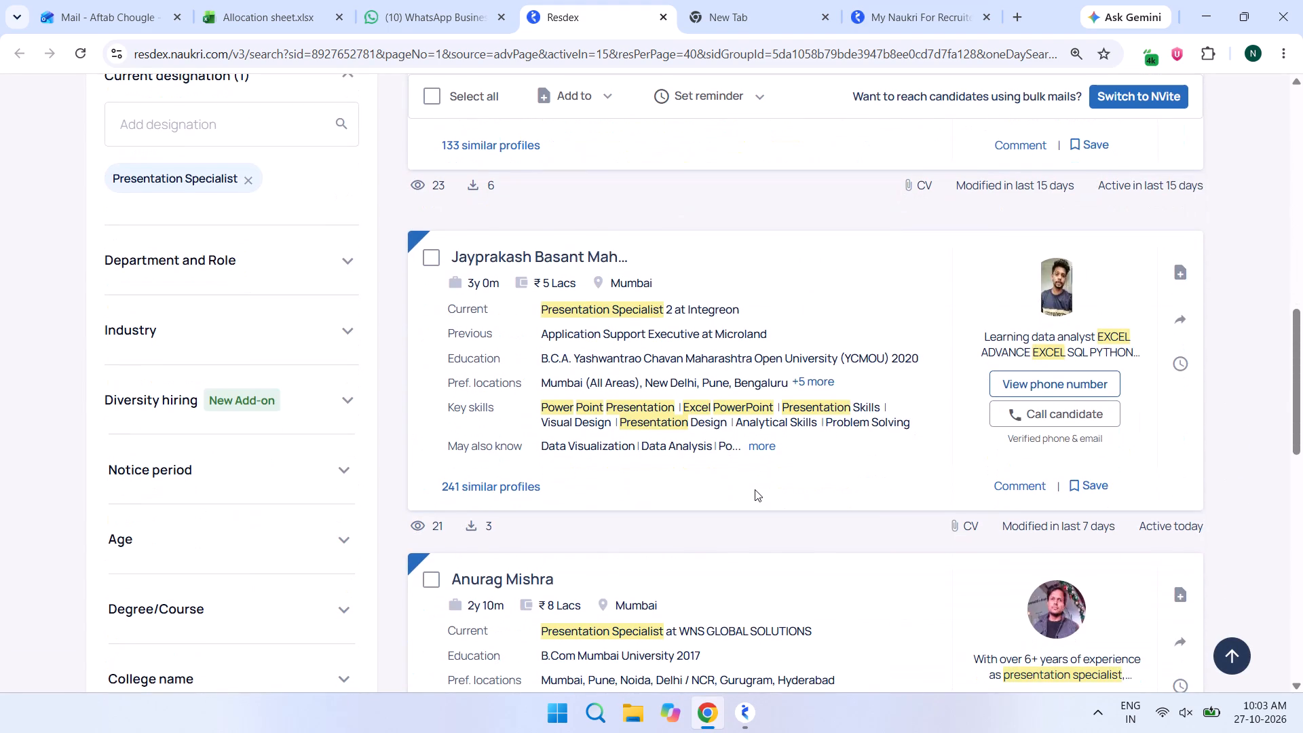
{"action": "scroll", "coordinate": [755, 489], "scroll_direction": "down", "scroll_amount": 5}
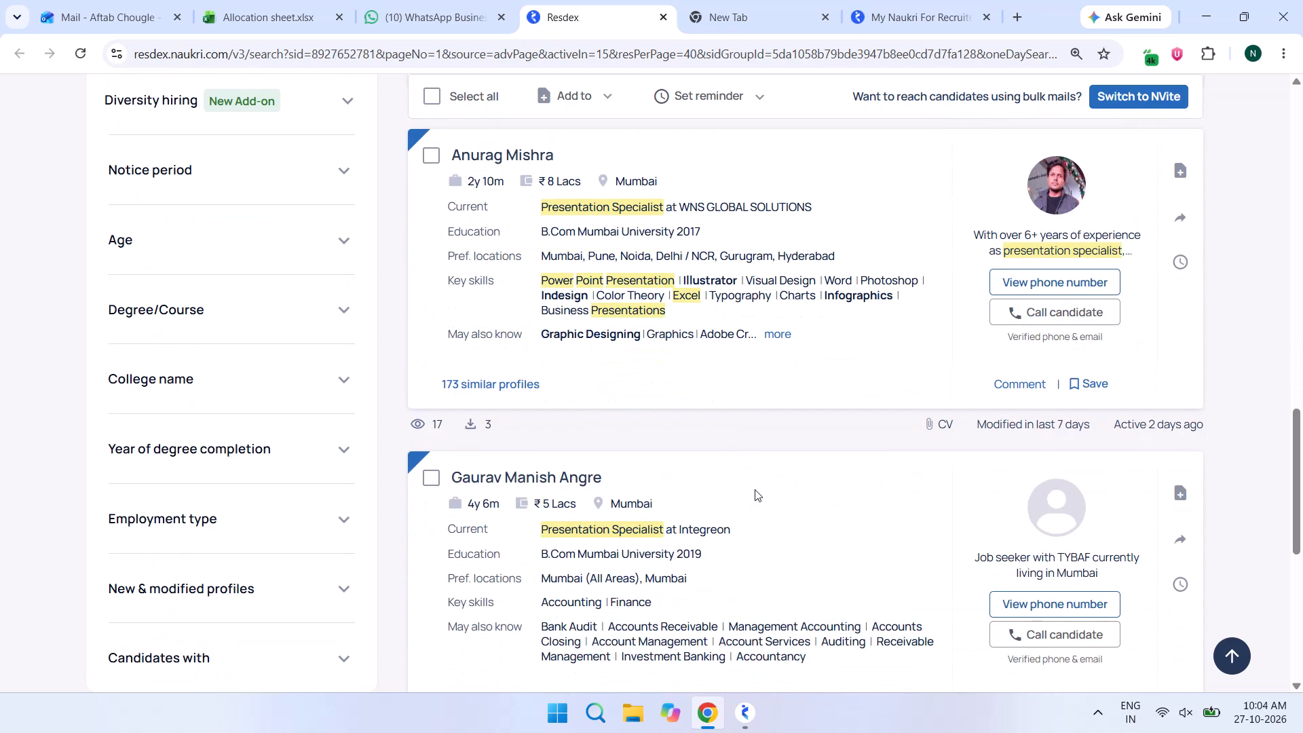
{"action": "scroll", "coordinate": [755, 489], "scroll_direction": "down", "scroll_amount": 5}
{"action": "scroll", "coordinate": [755, 489], "scroll_direction": "up", "scroll_amount": 2}
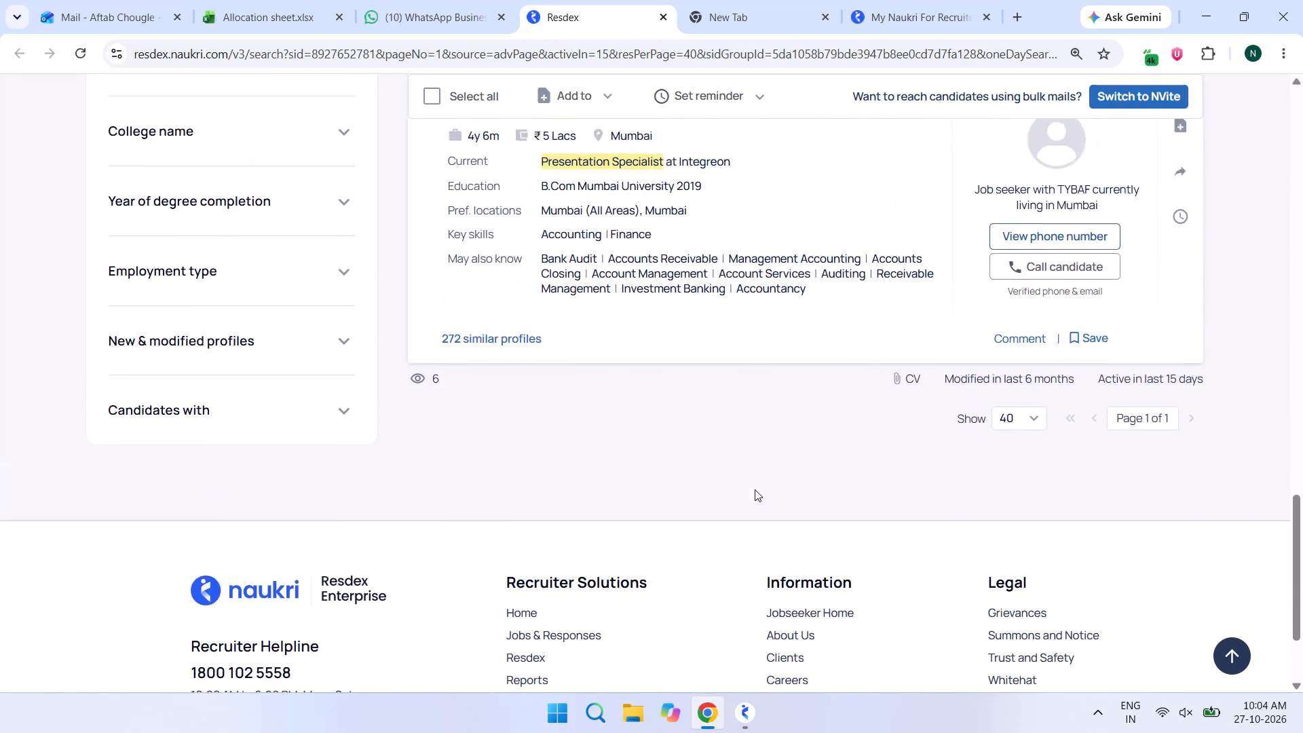
{"action": "scroll", "coordinate": [755, 489], "scroll_direction": "up", "scroll_amount": 12}
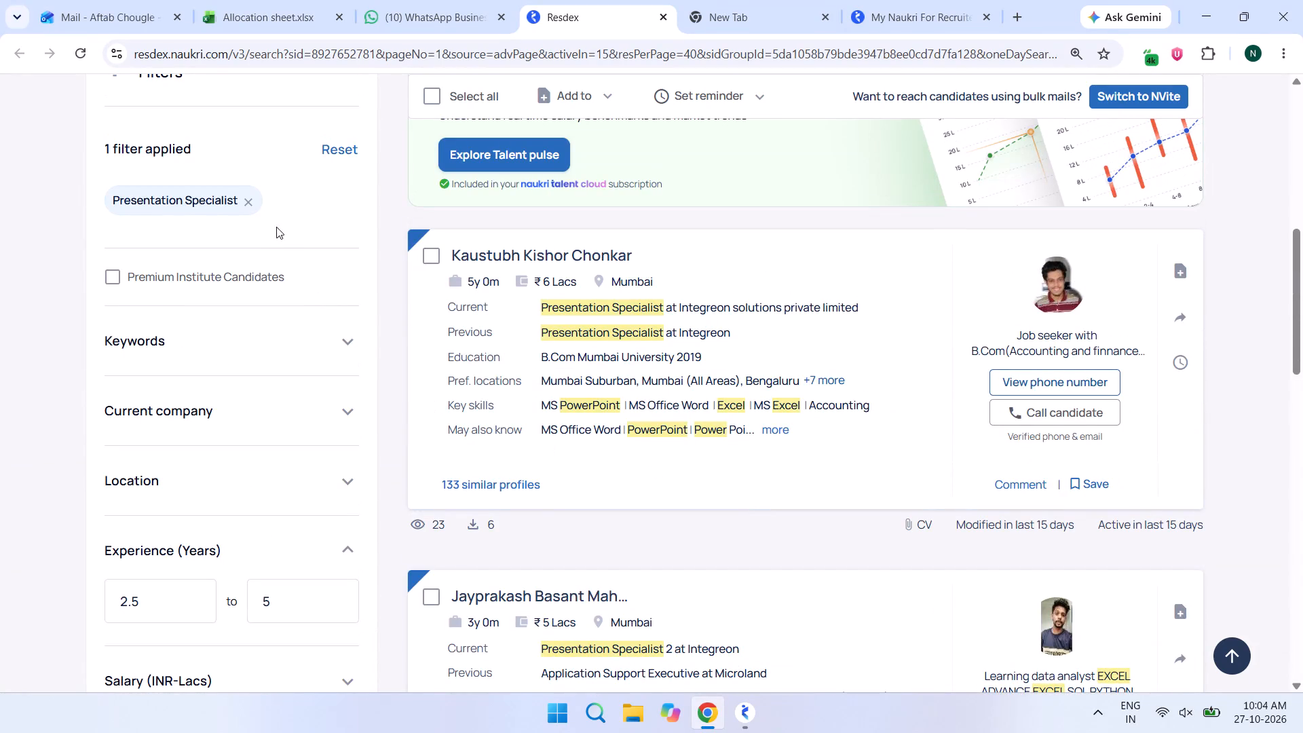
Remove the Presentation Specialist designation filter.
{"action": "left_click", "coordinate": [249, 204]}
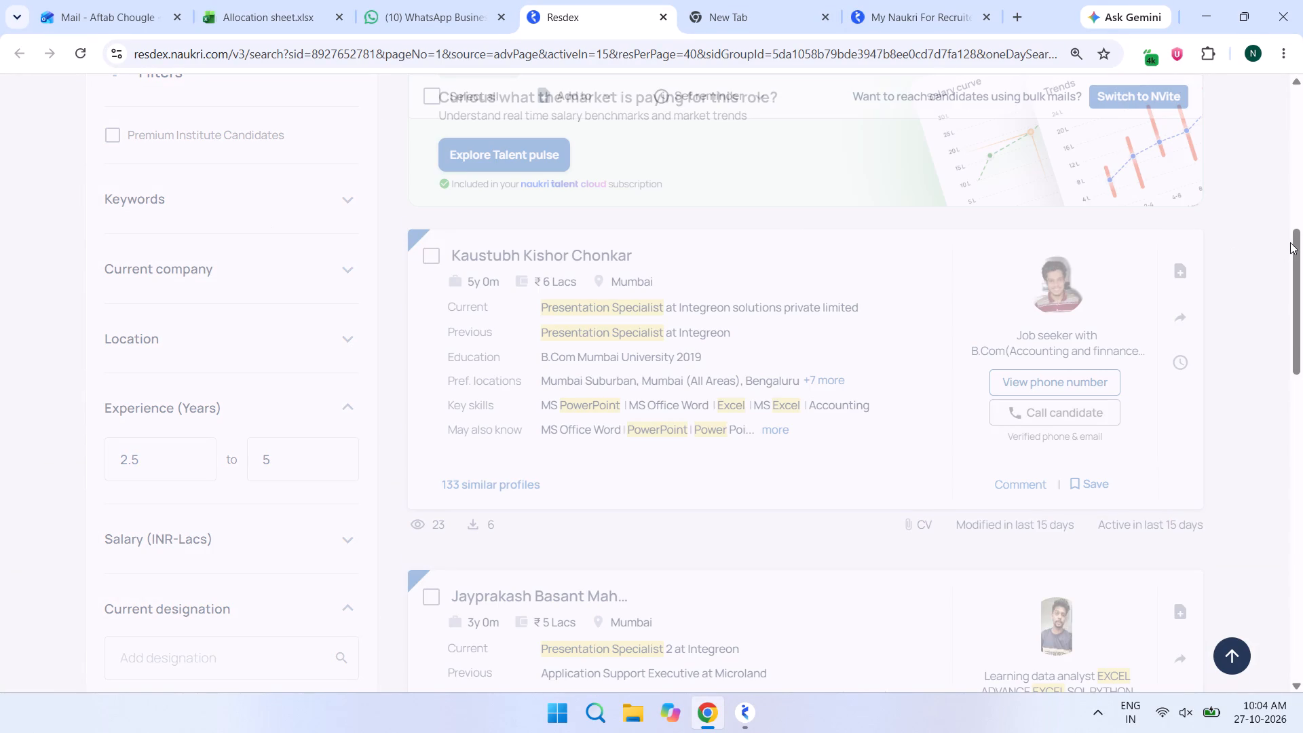
Set the search results to show 160 profiles per page.
{"action": "left_click_drag", "start_coordinate": [1302, 121], "coordinate": [1302, 180]}
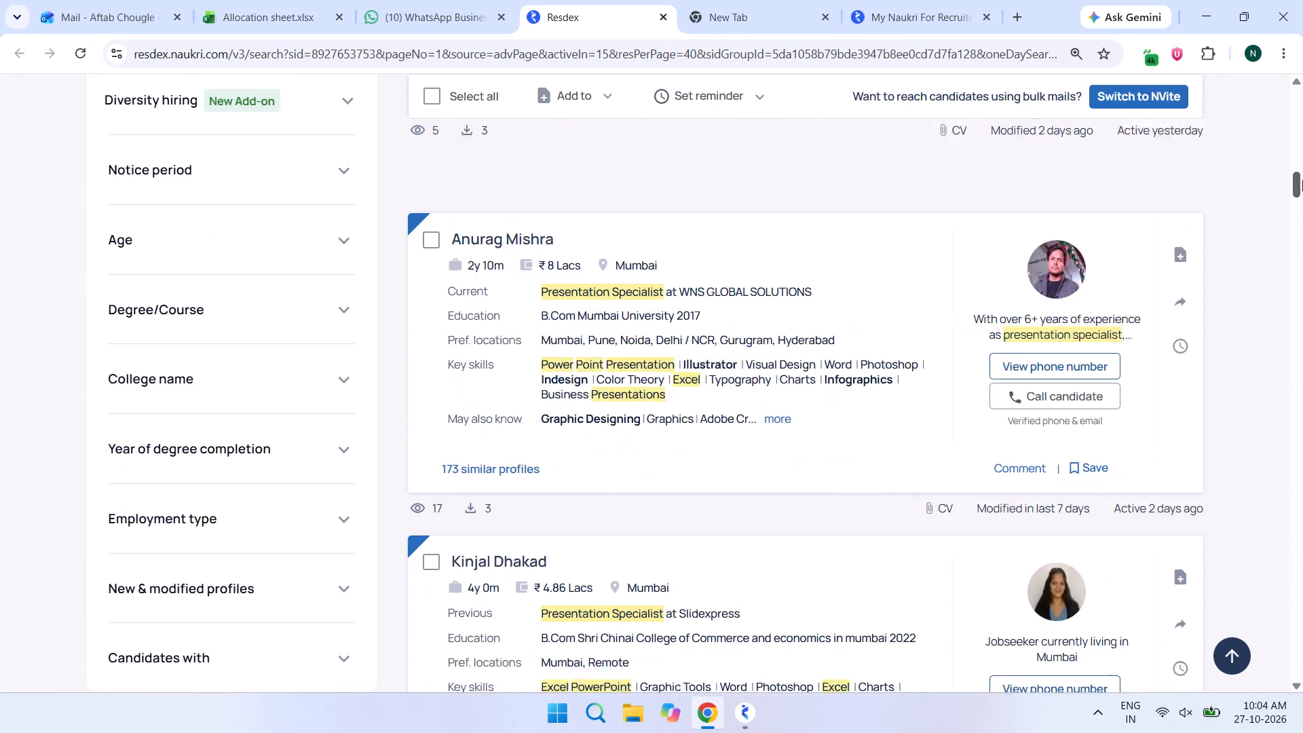
{"action": "left_click_drag", "start_coordinate": [1302, 180], "coordinate": [1299, 730]}
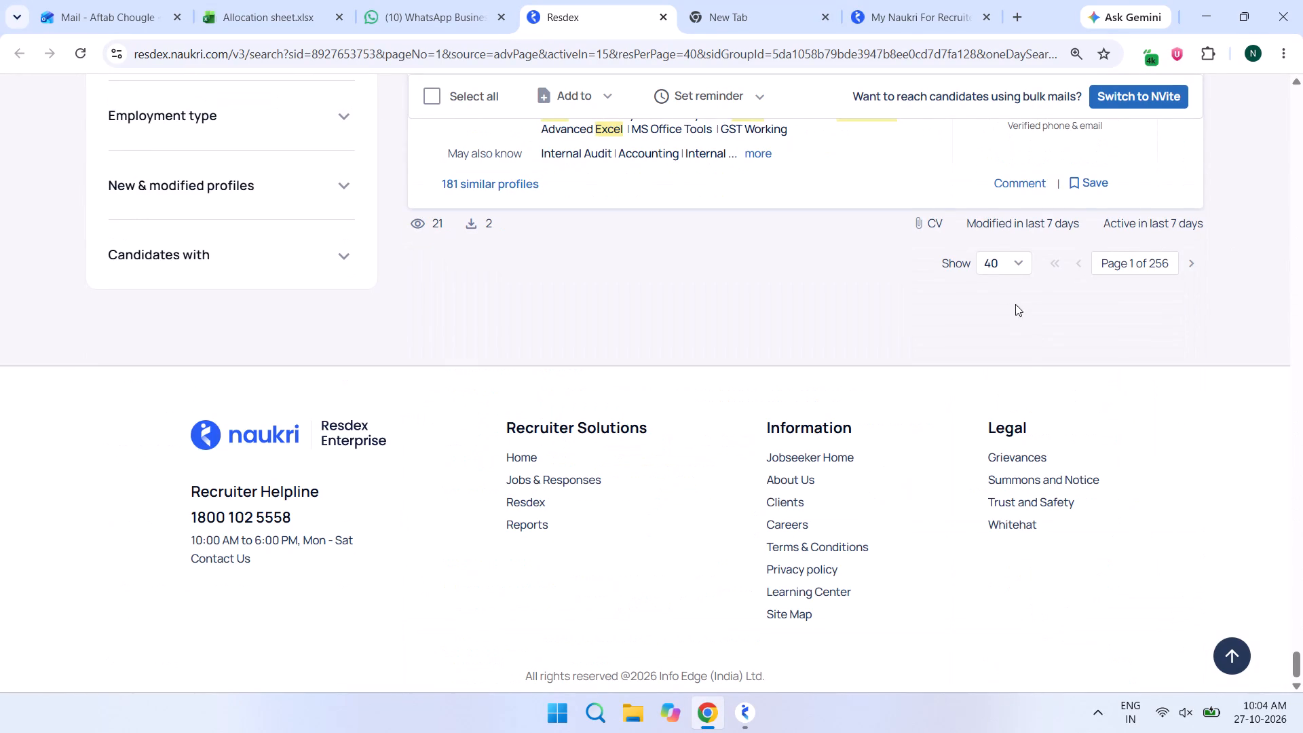
{"action": "left_click", "coordinate": [1004, 274]}
{"action": "scroll", "coordinate": [999, 324], "scroll_direction": "down", "scroll_amount": 2}
{"action": "left_click", "coordinate": [1007, 379]}
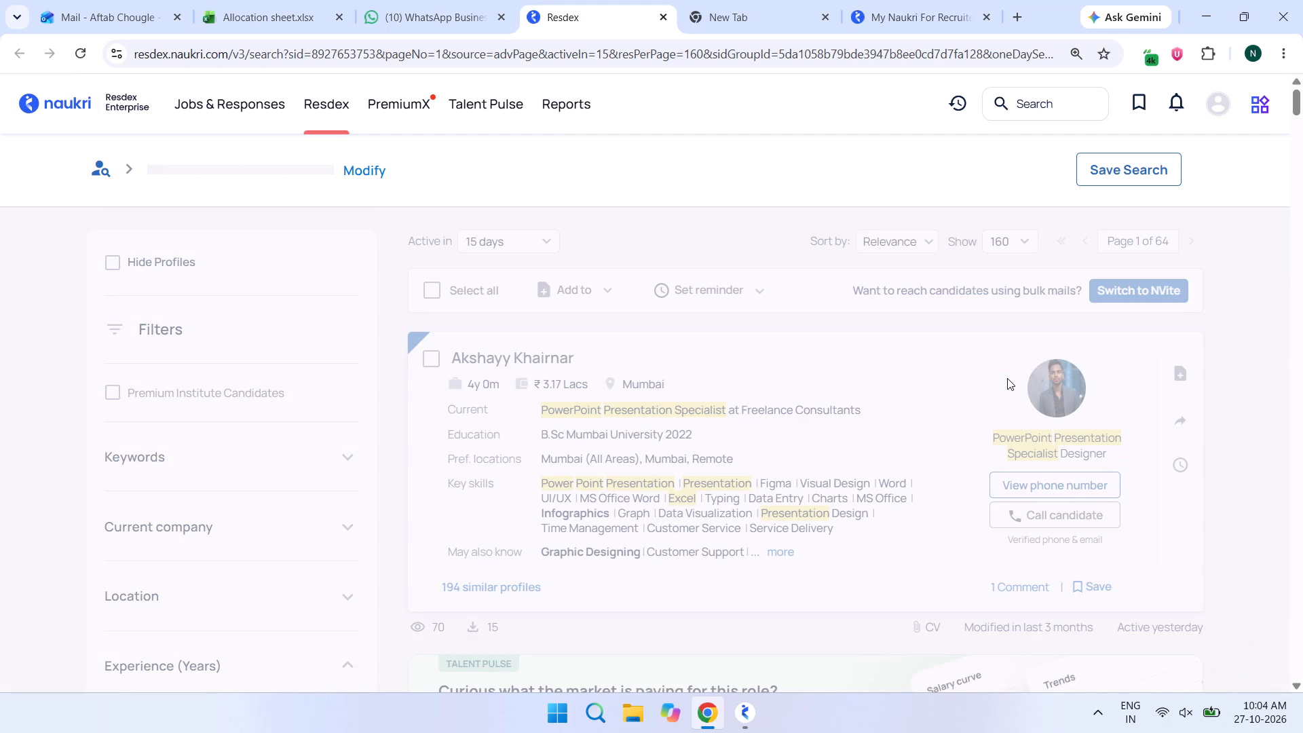
Examine the candidate profiles further down the unfiltered results, comparing their roles, experience, salary, location and PowerPoint or presentation skills.
{"action": "left_click_drag", "start_coordinate": [1300, 92], "coordinate": [1298, 217]}
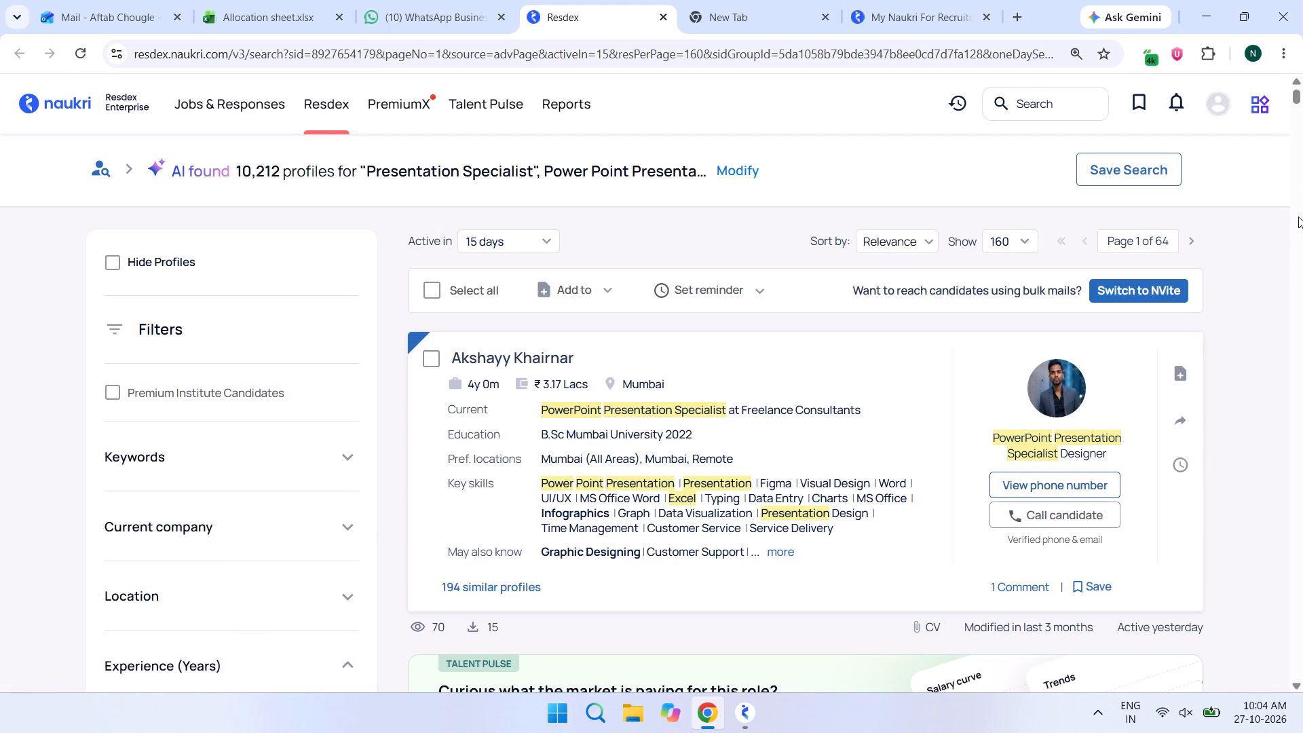
{"action": "left_click_drag", "start_coordinate": [1298, 217], "coordinate": [1291, 354]}
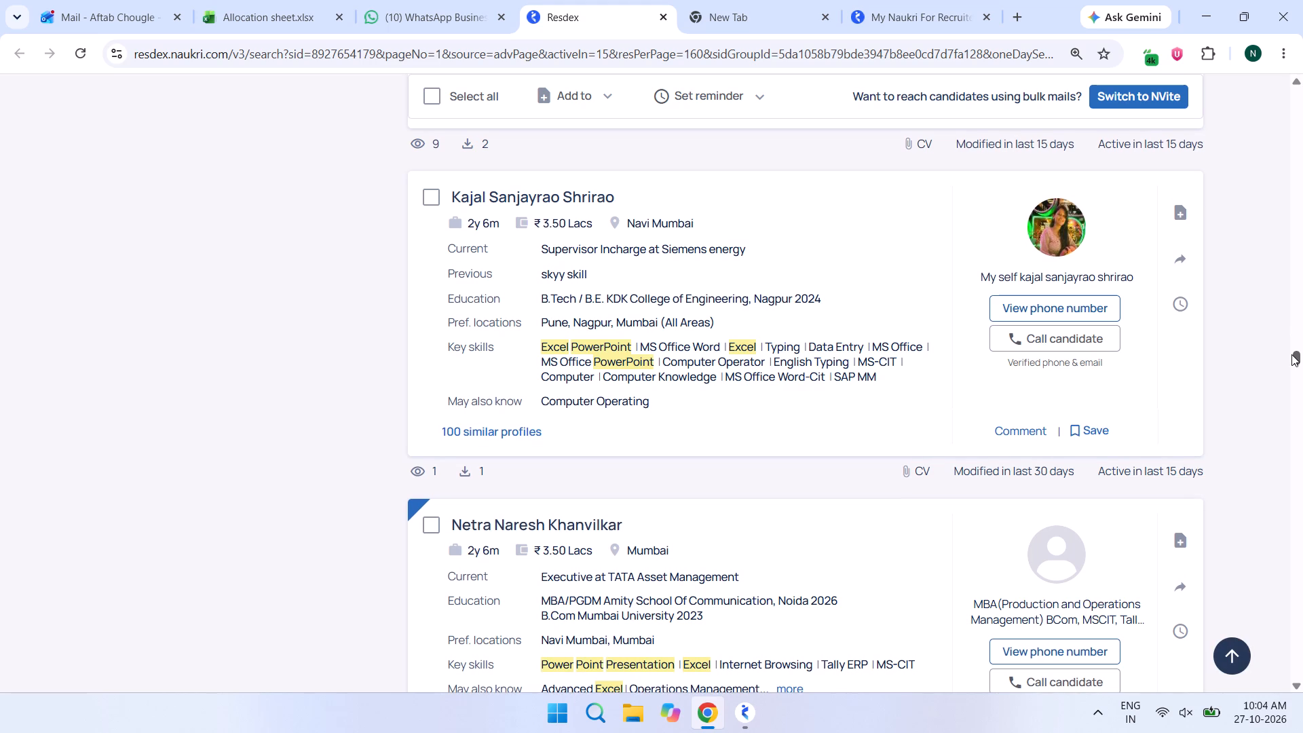
{"action": "left_click_drag", "start_coordinate": [1291, 354], "coordinate": [1296, 364]}
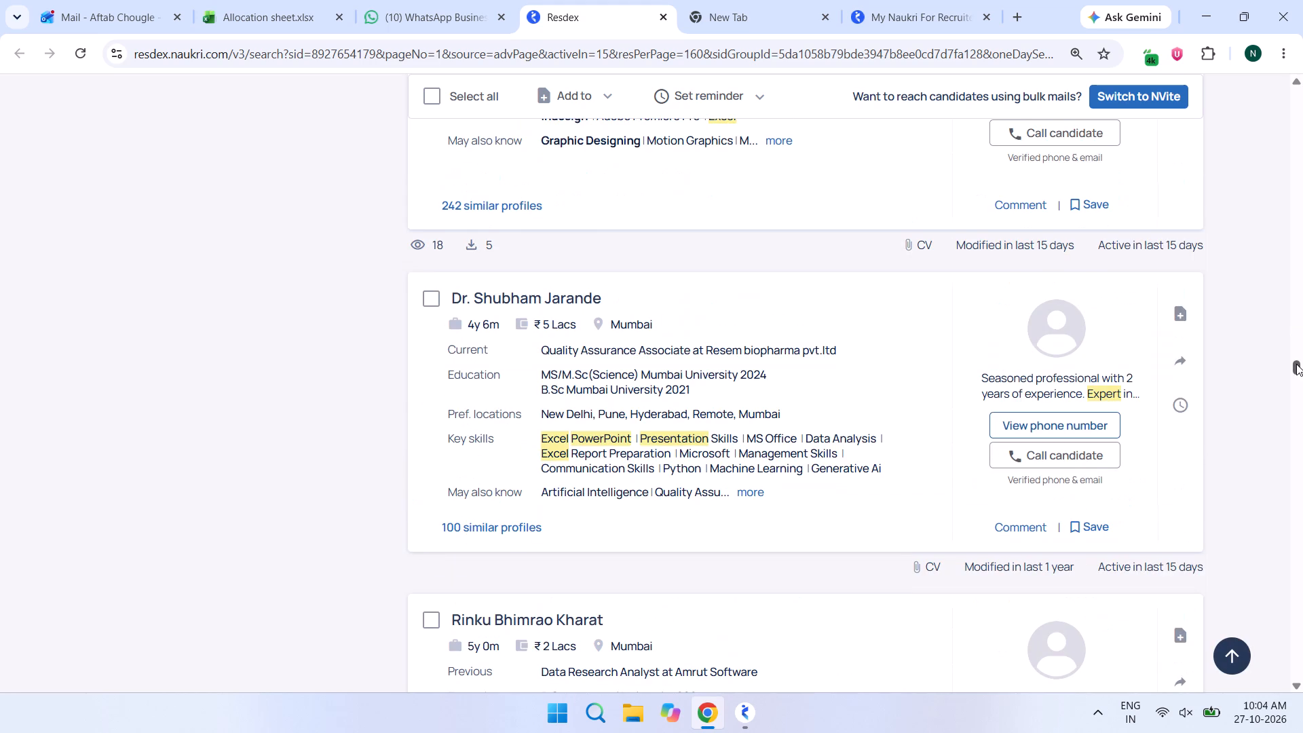
{"action": "left_click_drag", "start_coordinate": [1296, 364], "coordinate": [1298, 375]}
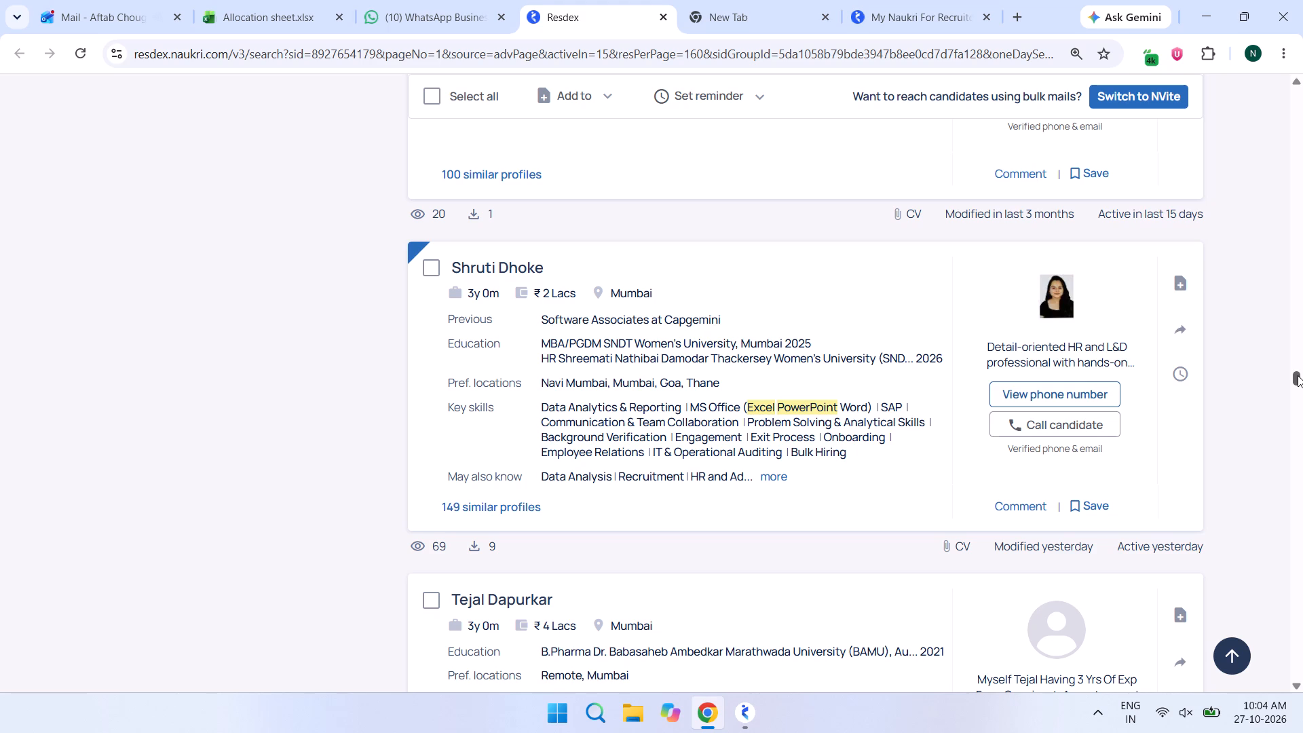
{"action": "left_click_drag", "start_coordinate": [1298, 375], "coordinate": [1298, 382]}
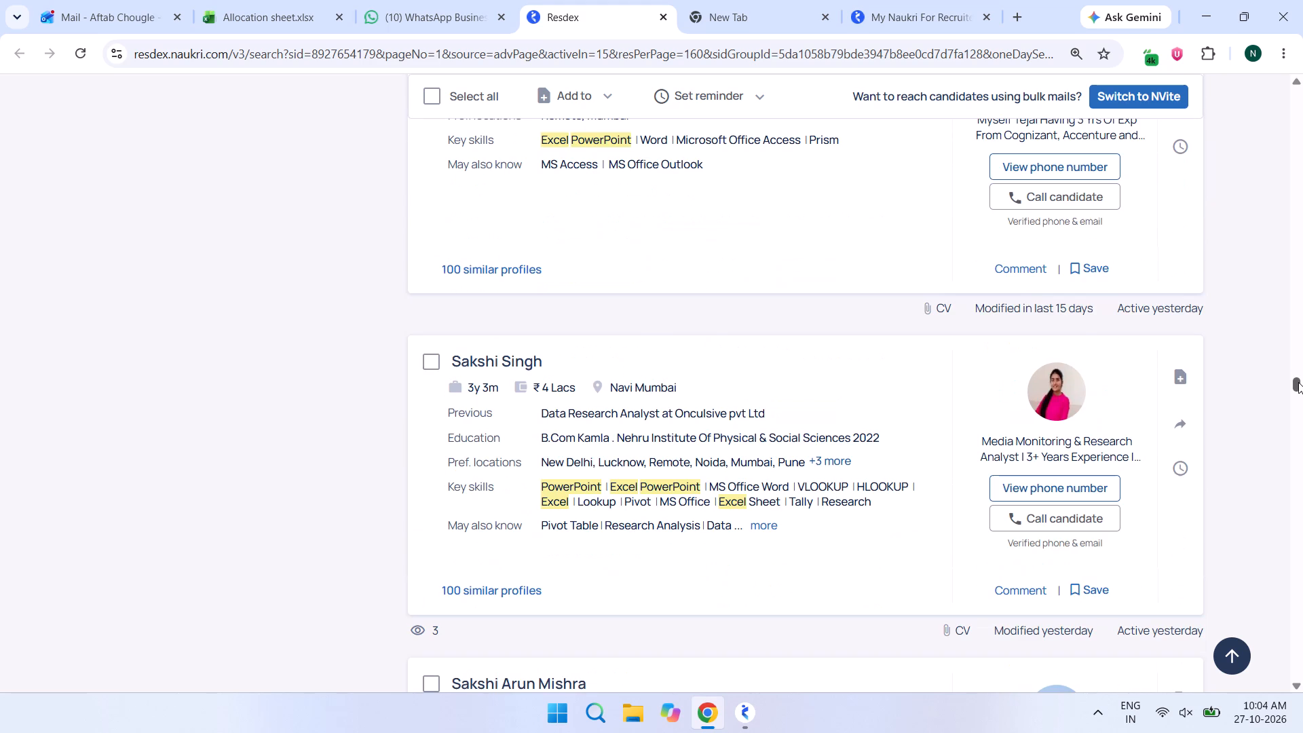
{"action": "left_click_drag", "start_coordinate": [1298, 382], "coordinate": [1297, 379]}
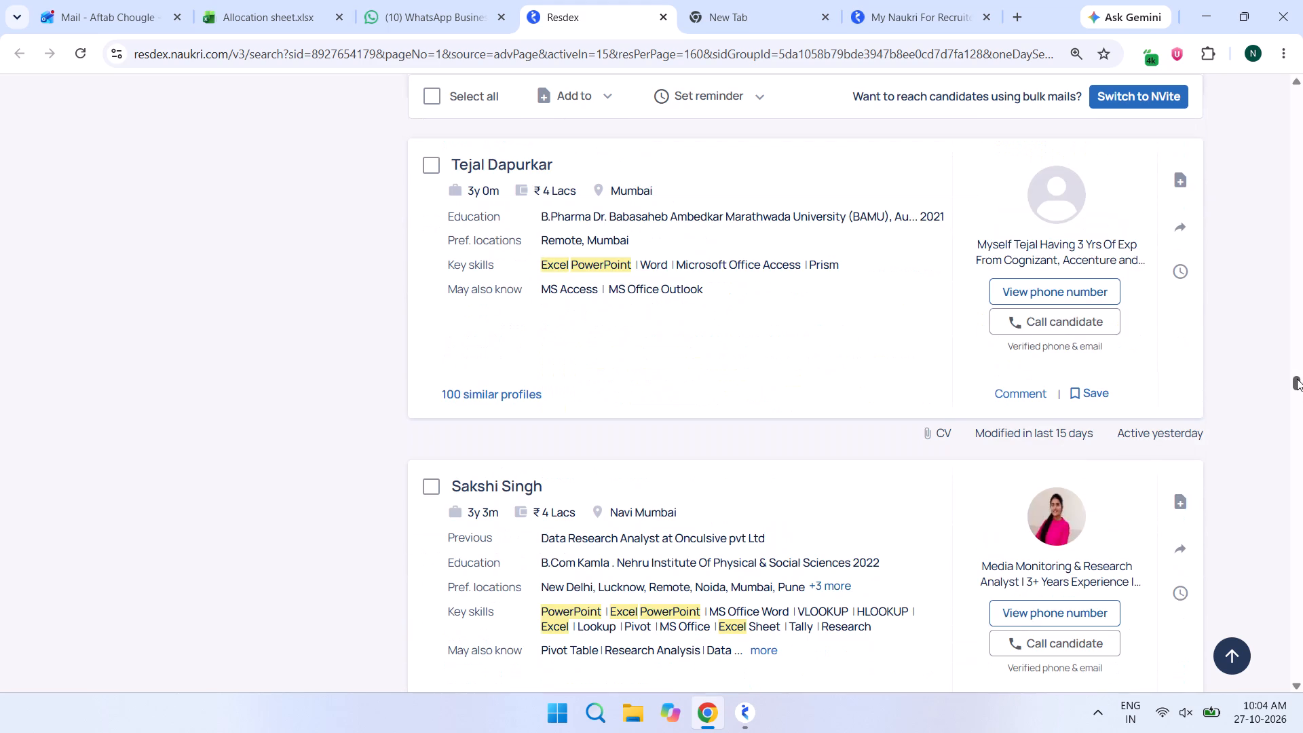
{"action": "left_click_drag", "start_coordinate": [1297, 379], "coordinate": [1287, 364]}
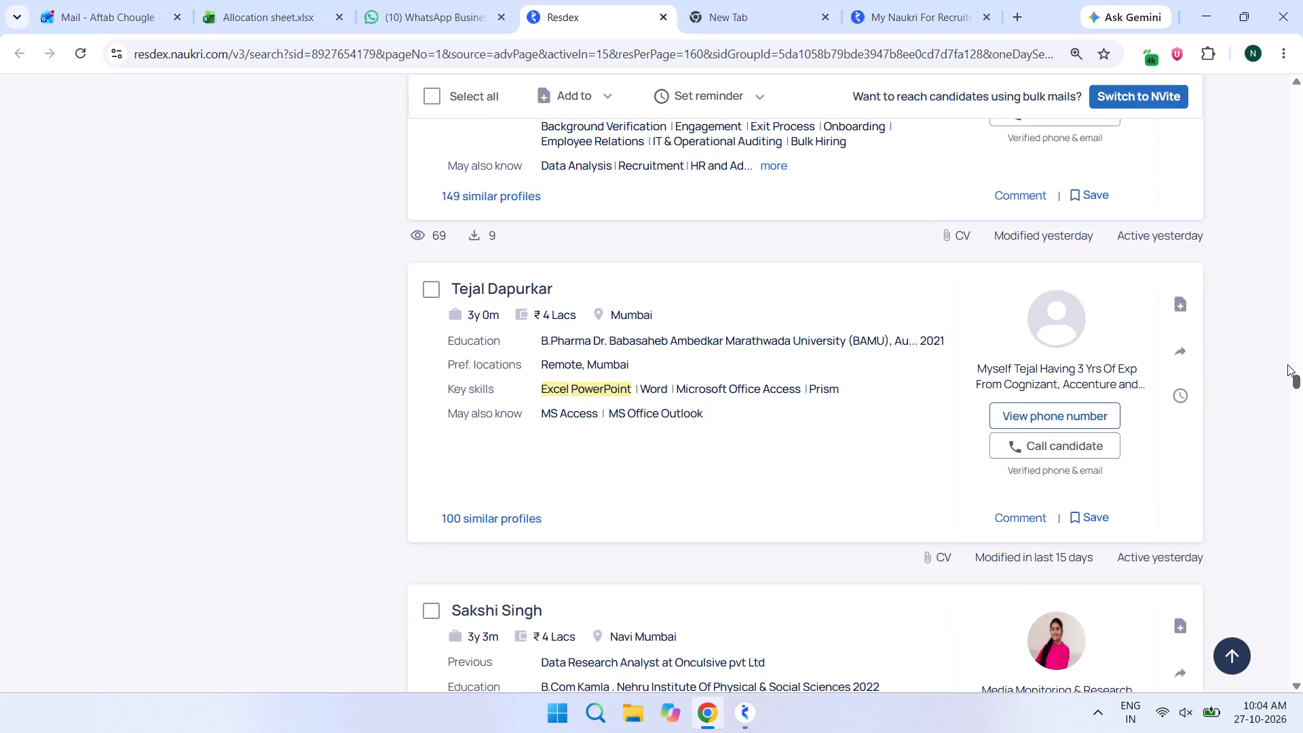
{"action": "left_click_drag", "start_coordinate": [1287, 364], "coordinate": [1291, 371]}
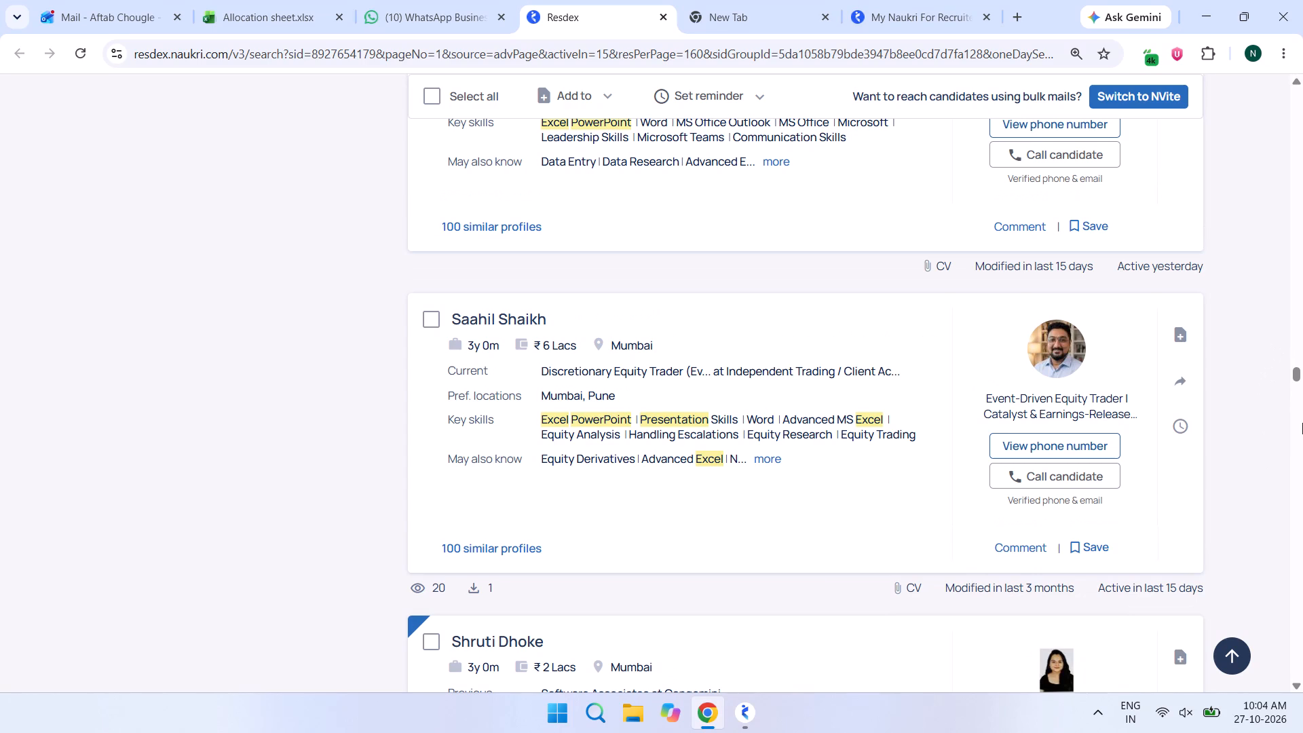
{"action": "scroll", "coordinate": [795, 474], "scroll_direction": "down", "scroll_amount": 4}
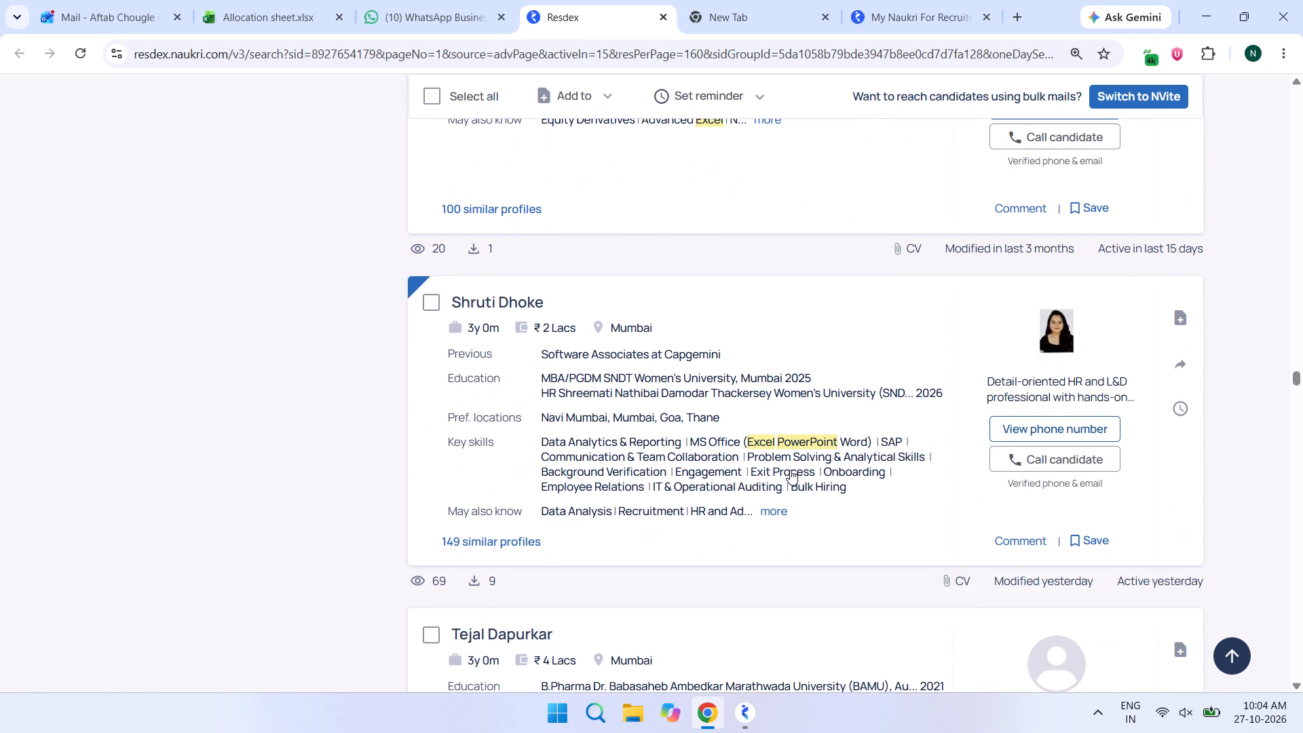
{"action": "scroll", "coordinate": [794, 476], "scroll_direction": "down", "scroll_amount": 8}
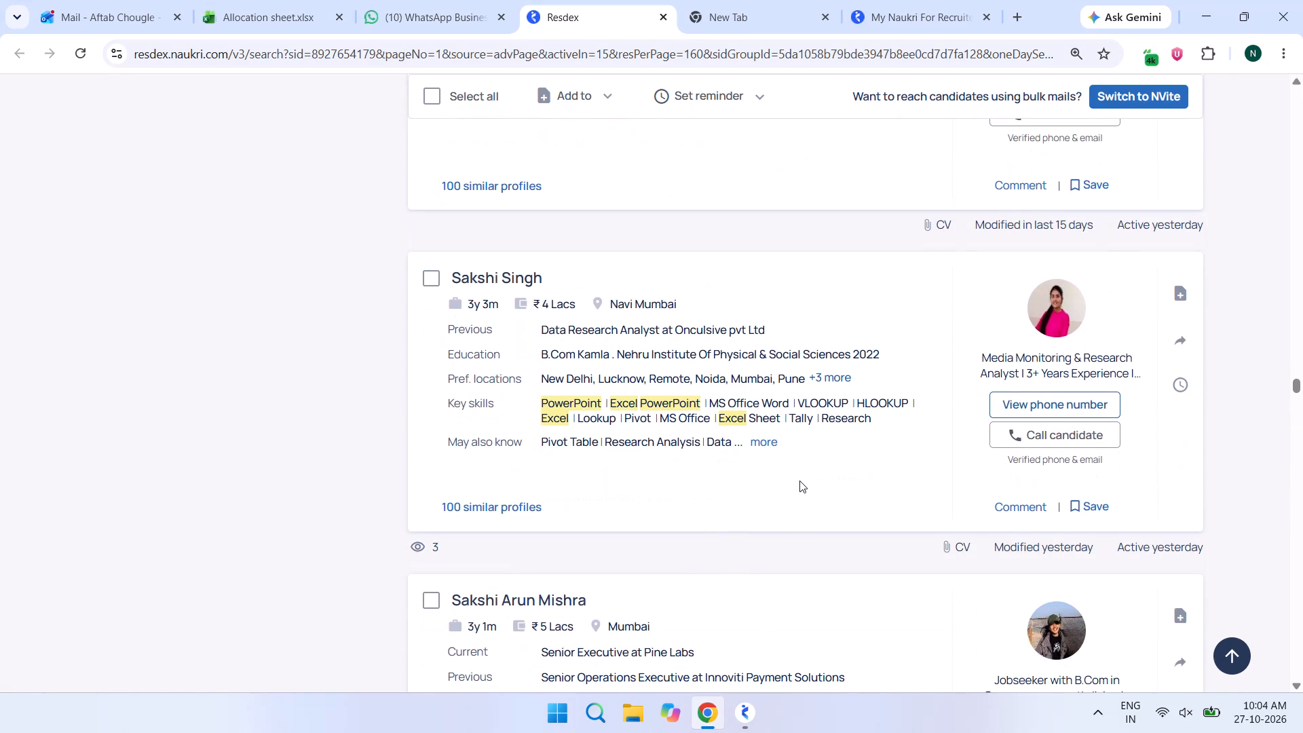
{"action": "scroll", "coordinate": [799, 481], "scroll_direction": "down", "scroll_amount": 1}
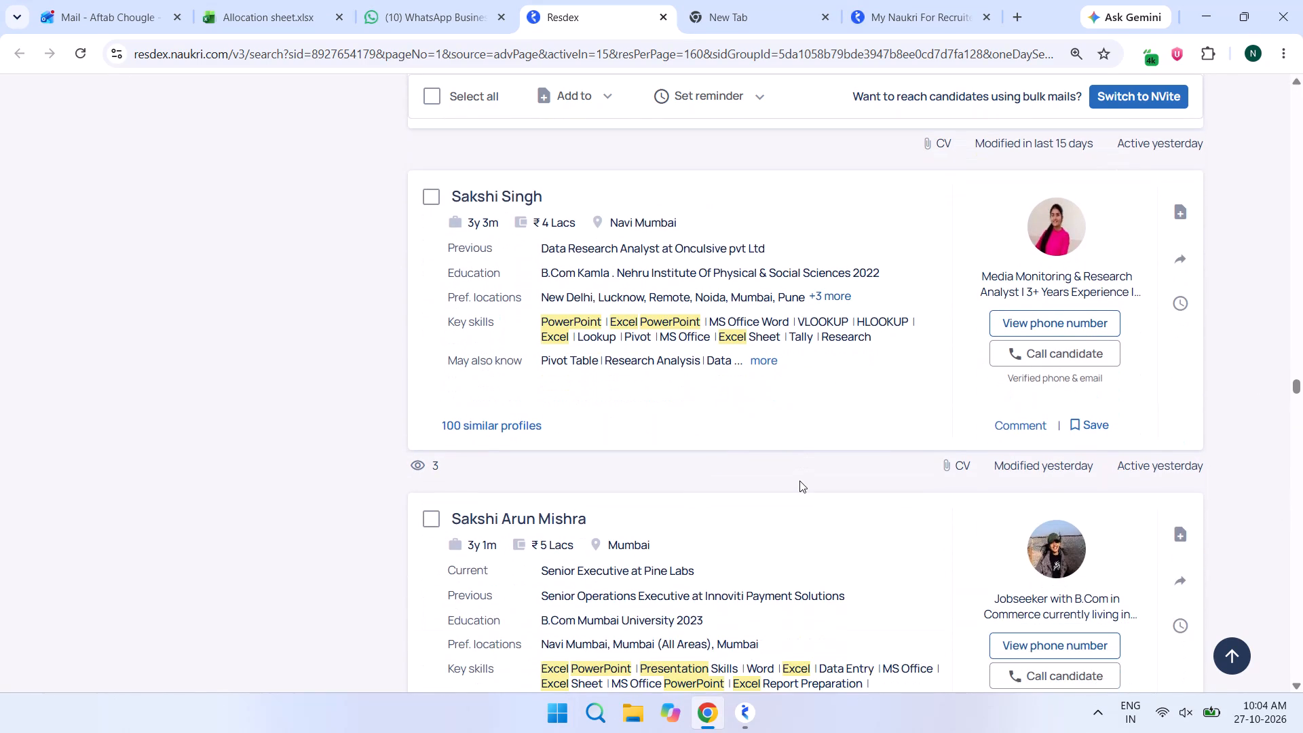
{"action": "scroll", "coordinate": [799, 481], "scroll_direction": "down", "scroll_amount": 8}
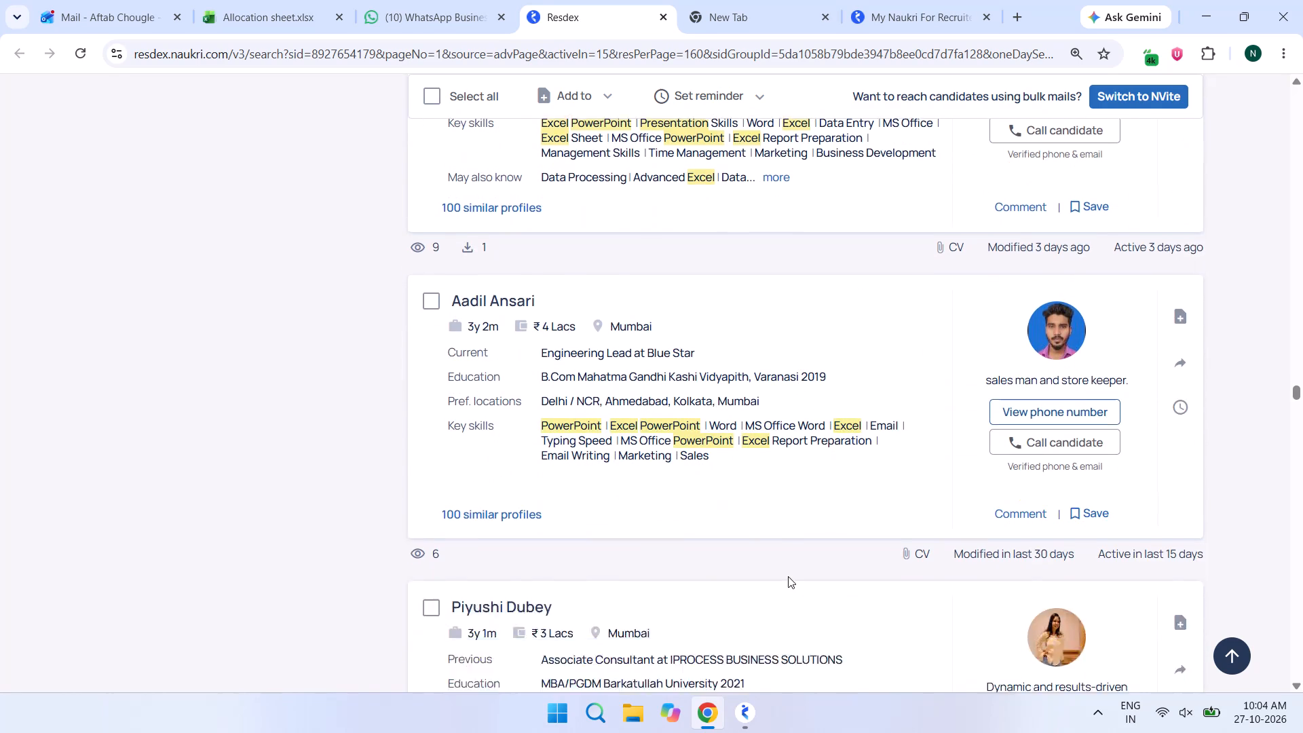
{"action": "scroll", "coordinate": [788, 577], "scroll_direction": "down", "scroll_amount": 3}
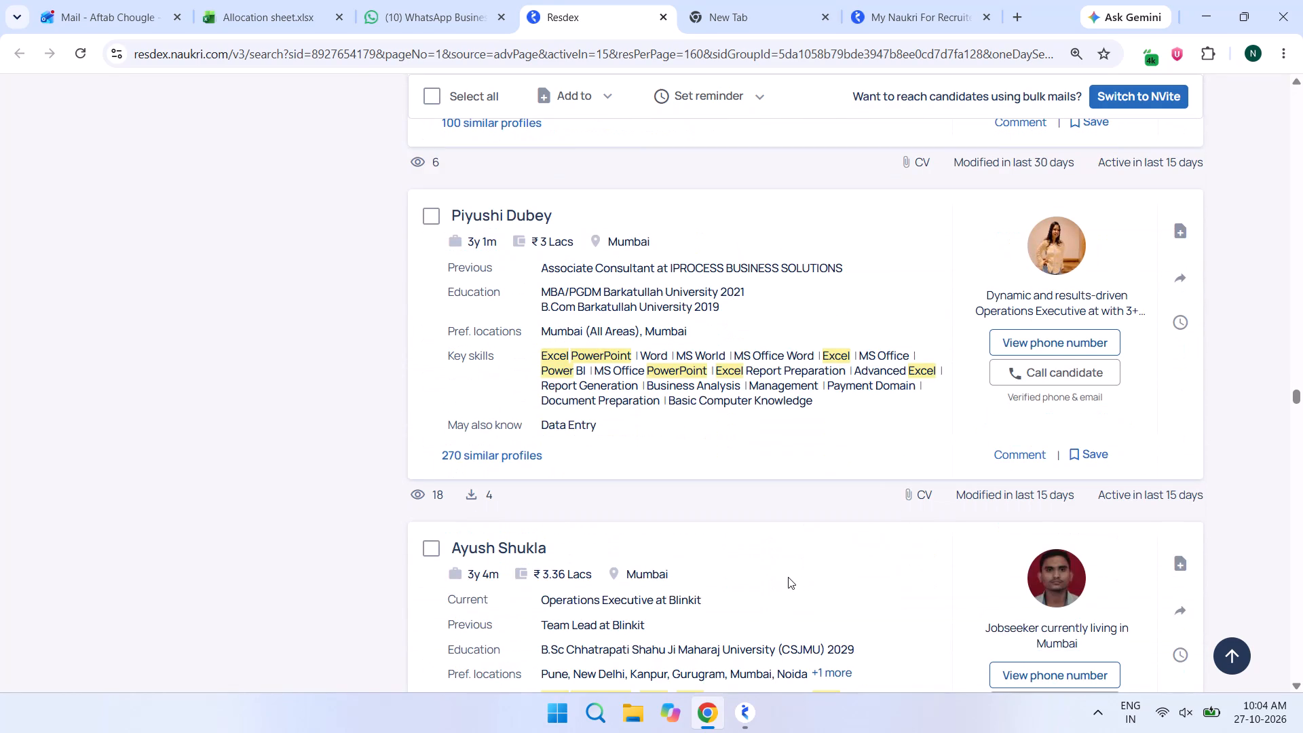
{"action": "scroll", "coordinate": [788, 577], "scroll_direction": "down", "scroll_amount": 3}
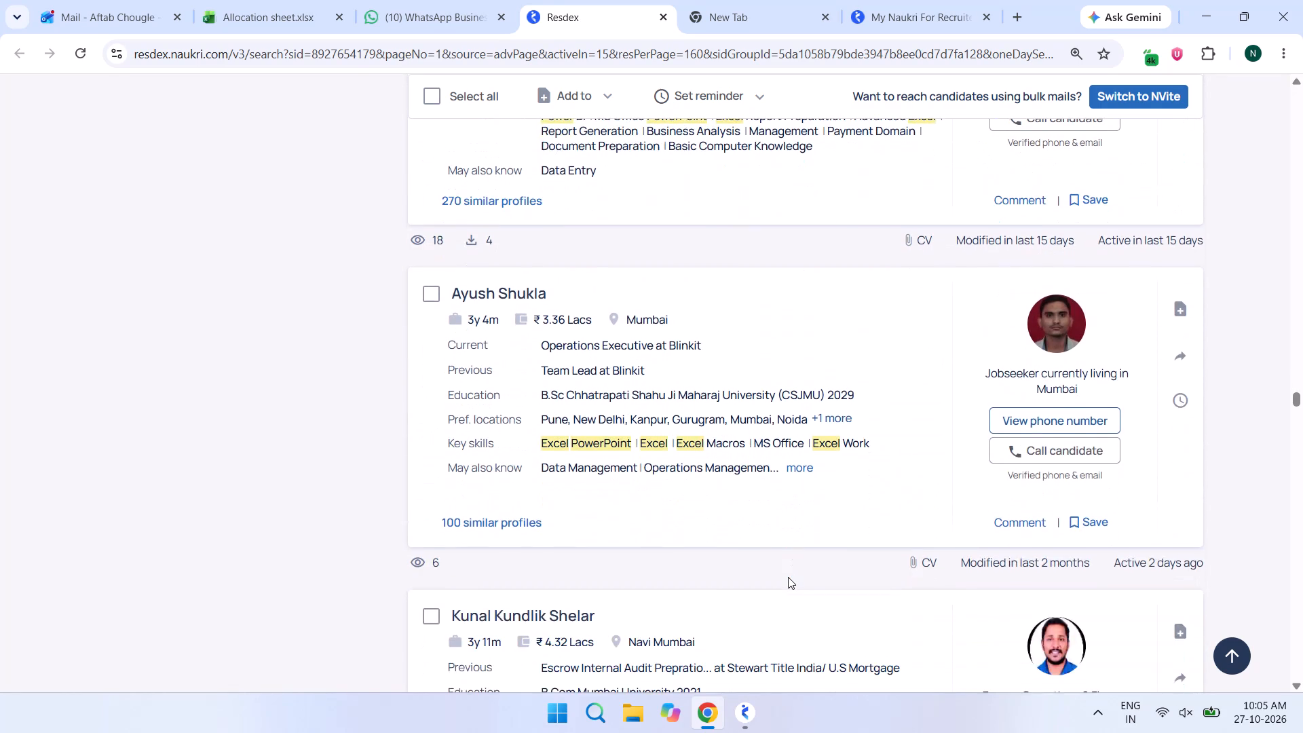
{"action": "scroll", "coordinate": [788, 577], "scroll_direction": "down", "scroll_amount": 3}
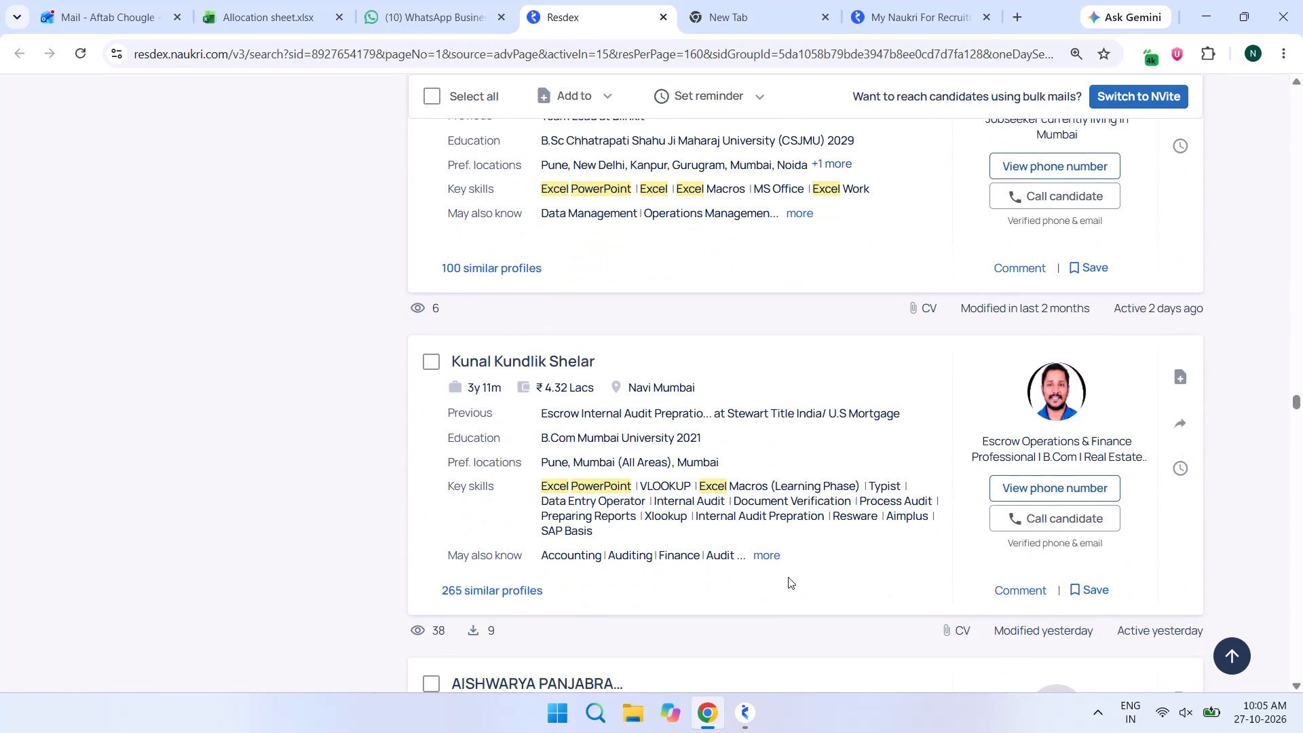
{"action": "scroll", "coordinate": [788, 577], "scroll_direction": "down", "scroll_amount": 3}
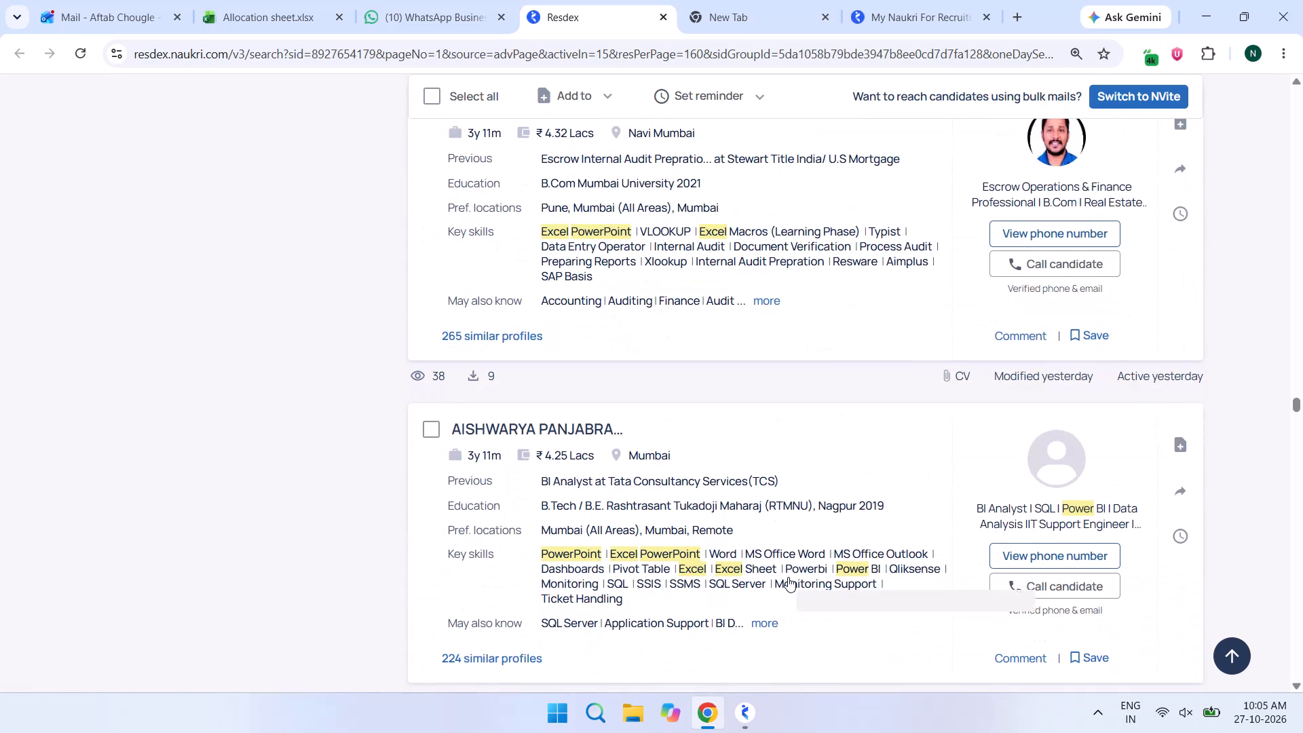
{"action": "scroll", "coordinate": [788, 577], "scroll_direction": "down", "scroll_amount": 7}
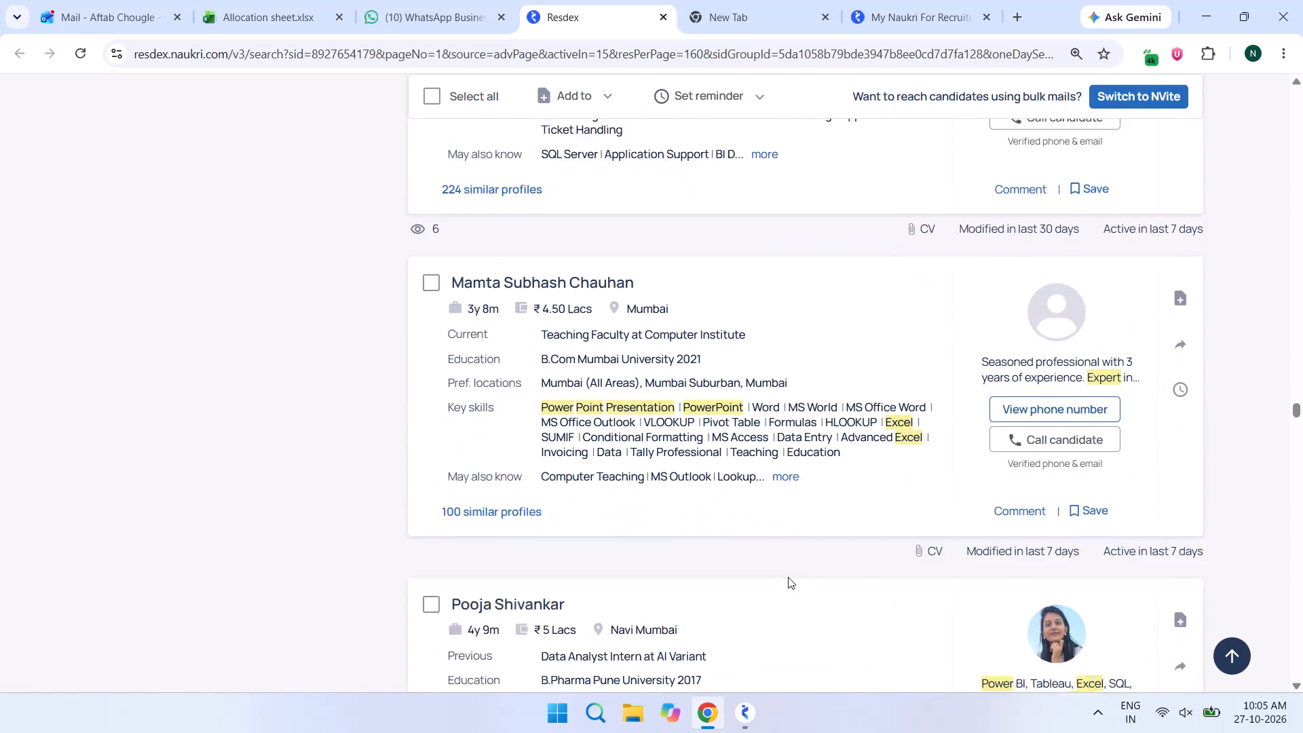
Examine more candidate profiles across the unfiltered Mumbai results, comparing roles, experience, salary, preferred locations and PowerPoint, Excel or presentation skills.
{"action": "scroll", "coordinate": [788, 577], "scroll_direction": "down", "scroll_amount": 3}
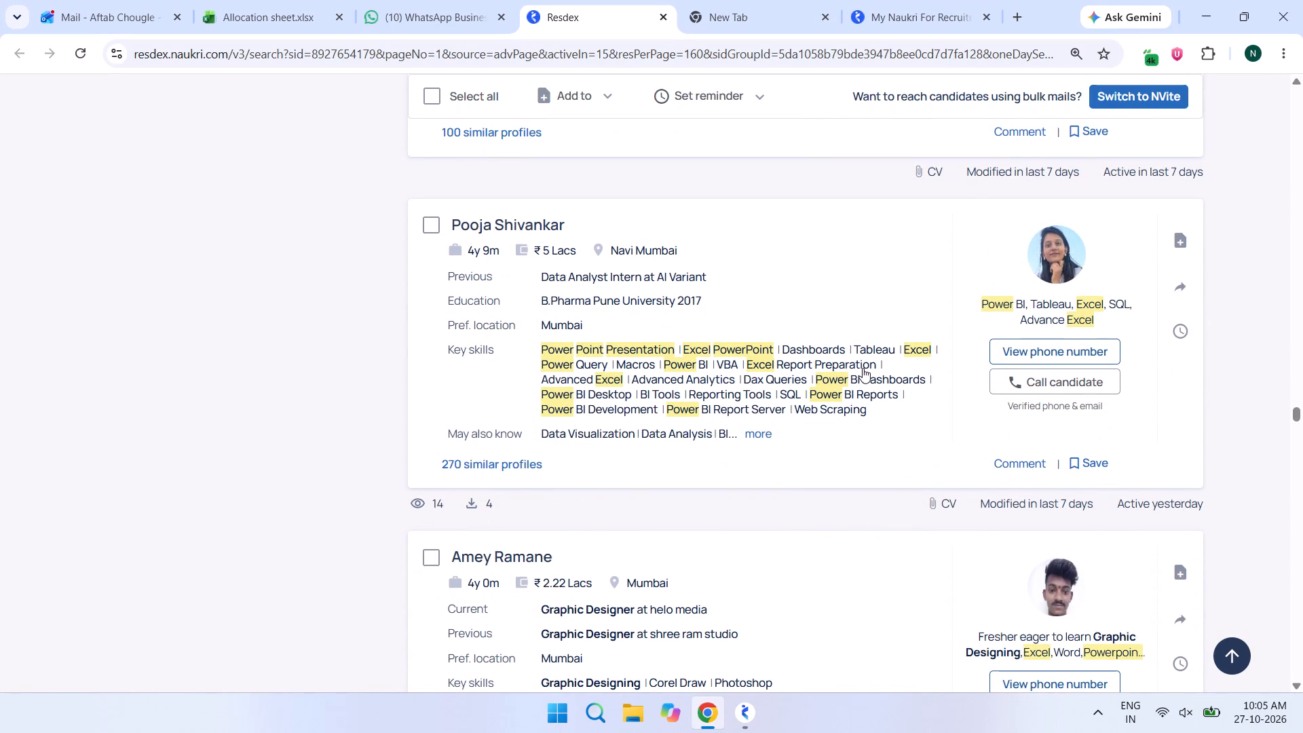
{"action": "scroll", "coordinate": [784, 561], "scroll_direction": "down", "scroll_amount": 5}
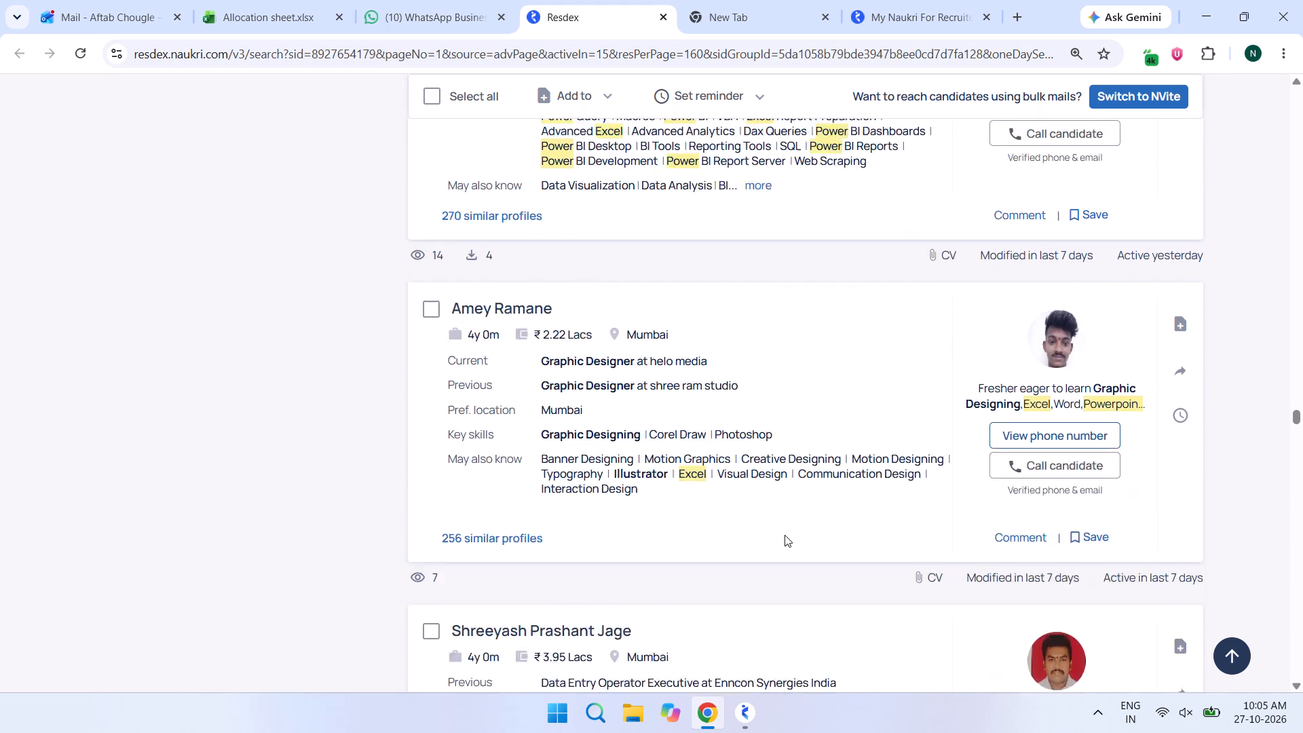
{"action": "scroll", "coordinate": [785, 535], "scroll_direction": "down", "scroll_amount": 2}
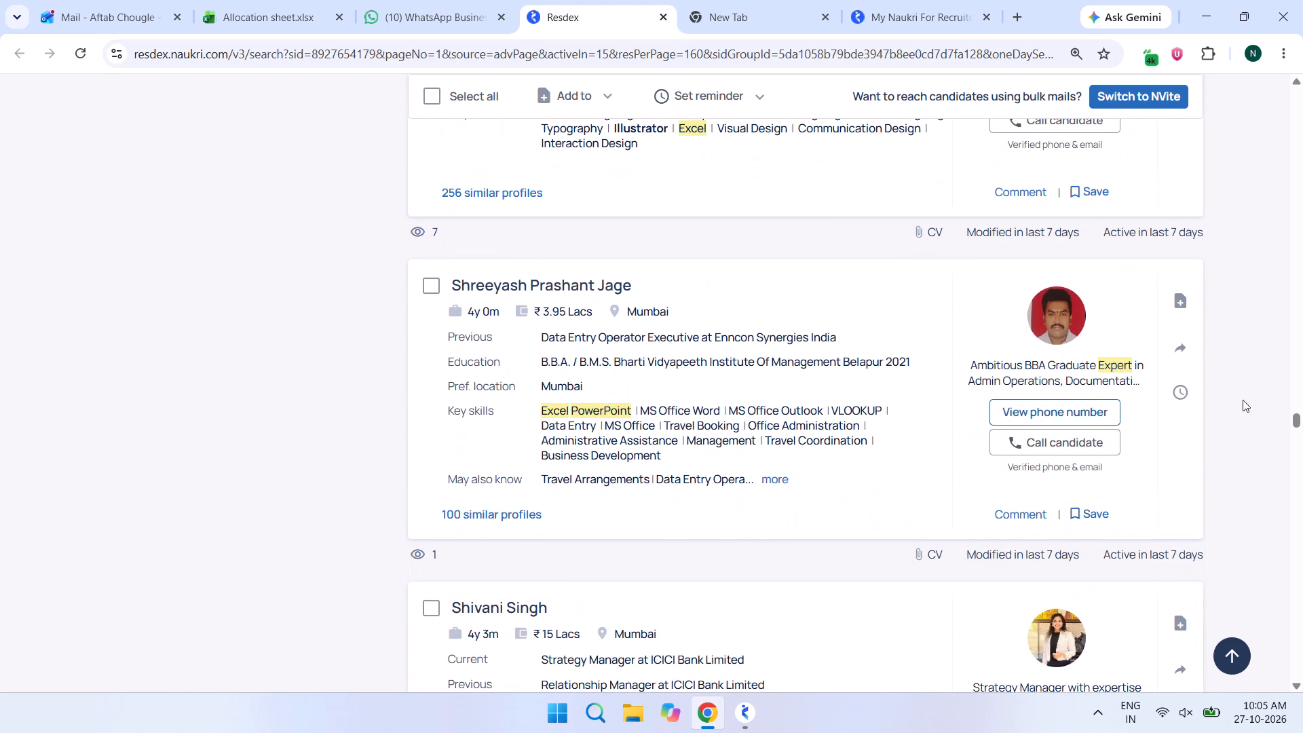
{"action": "left_click_drag", "start_coordinate": [1299, 414], "coordinate": [1302, 381]}
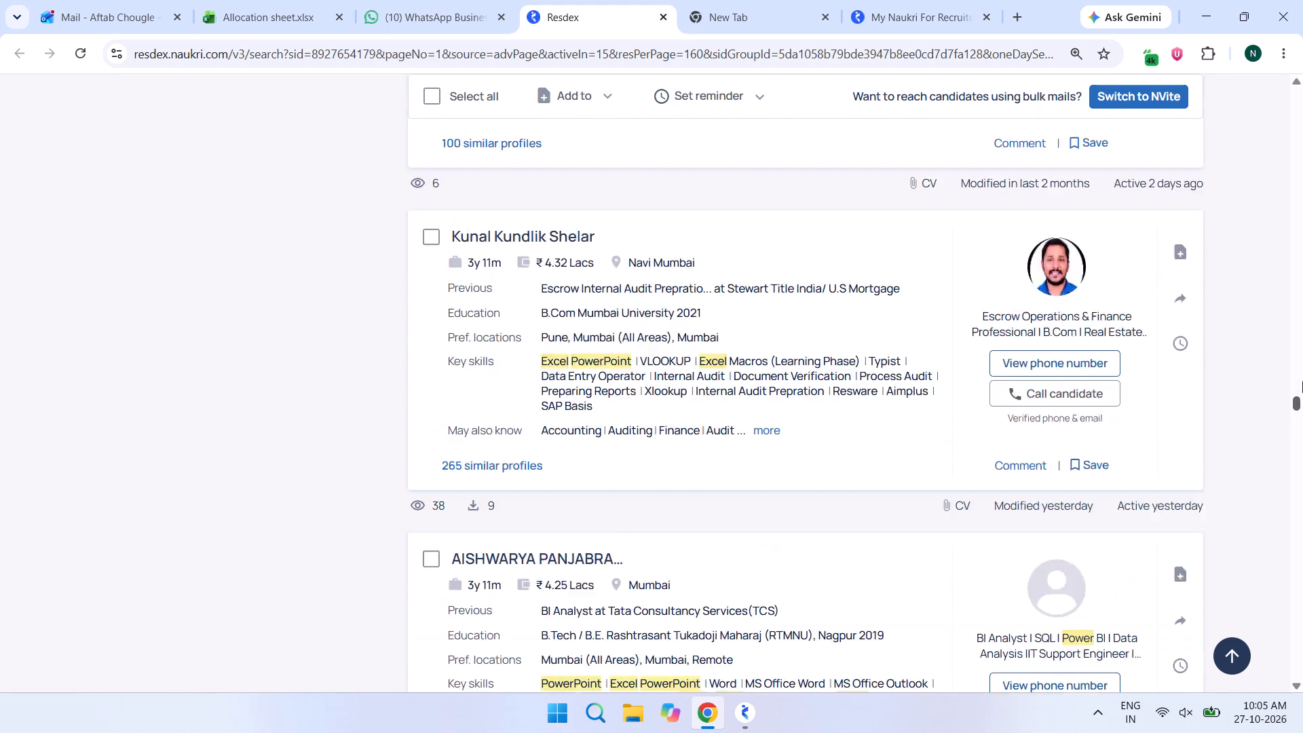
{"action": "left_click_drag", "start_coordinate": [1302, 381], "coordinate": [1302, 82]}
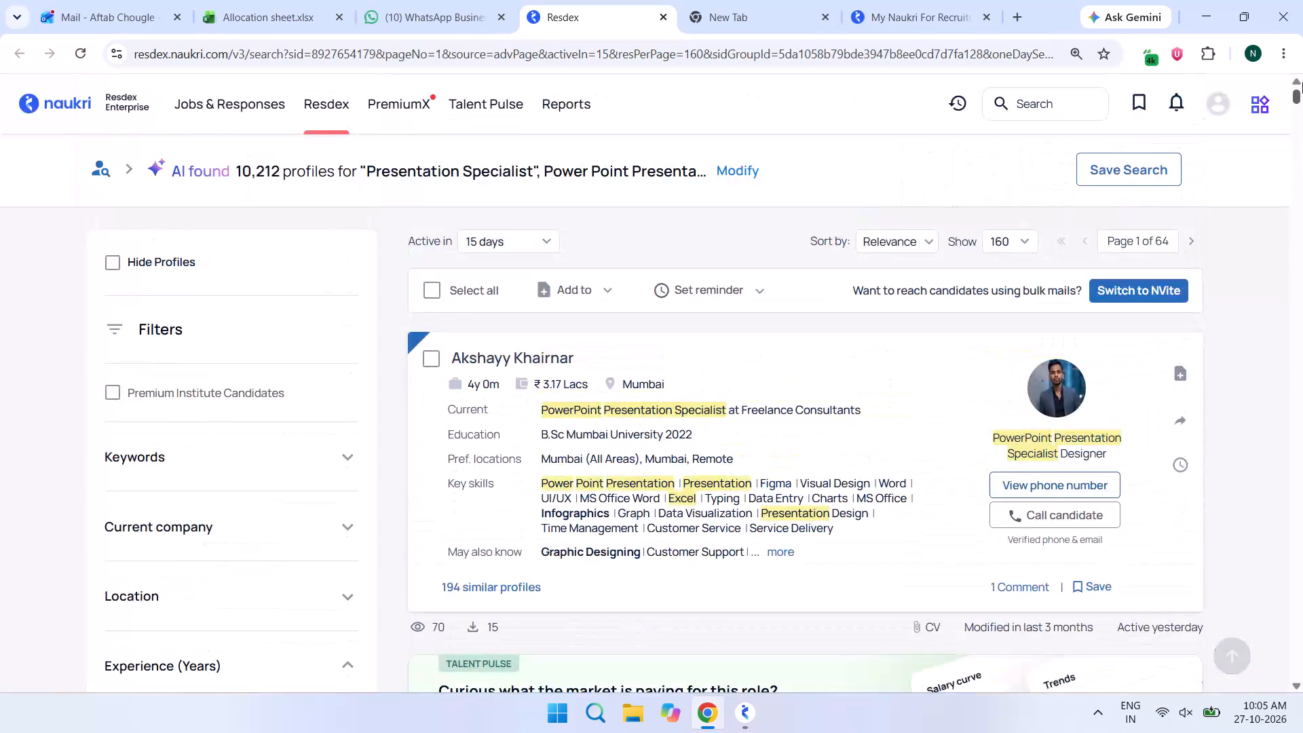
{"action": "left_click_drag", "start_coordinate": [1302, 82], "coordinate": [1302, 362]}
{"action": "scroll", "coordinate": [843, 566], "scroll_direction": "down", "scroll_amount": 2}
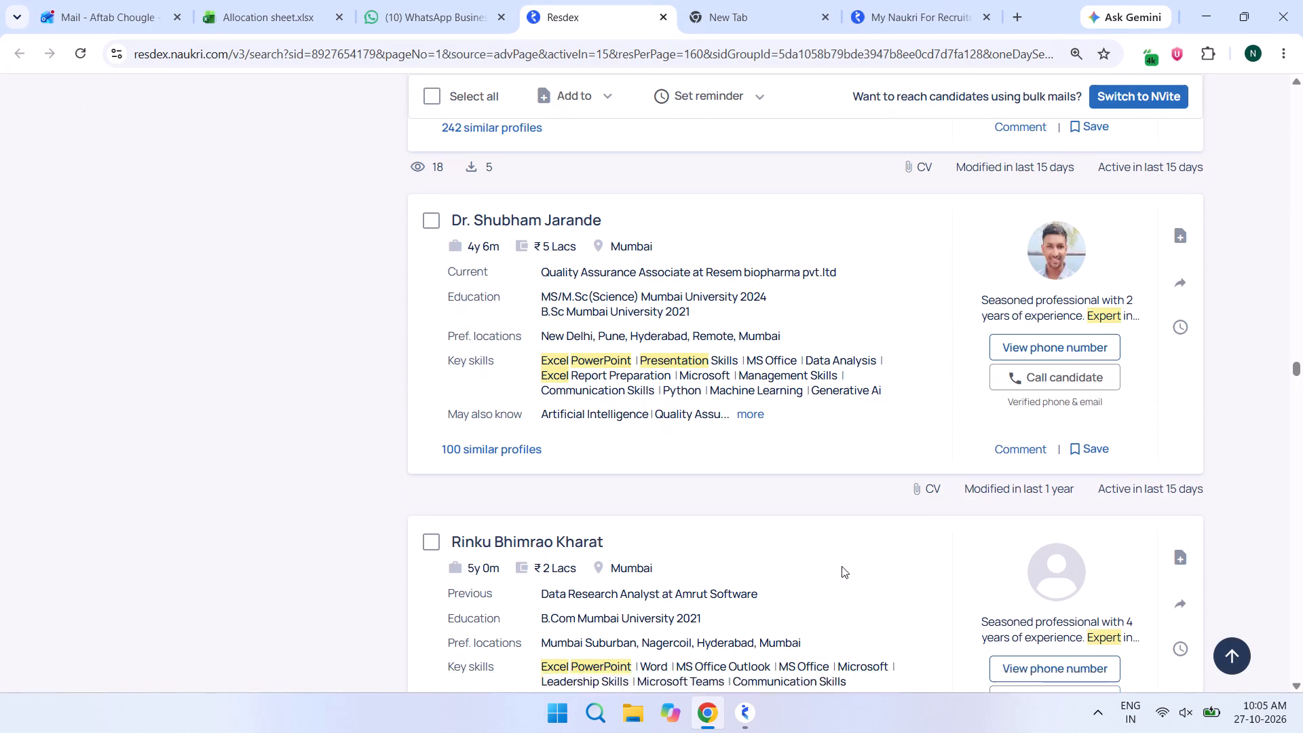
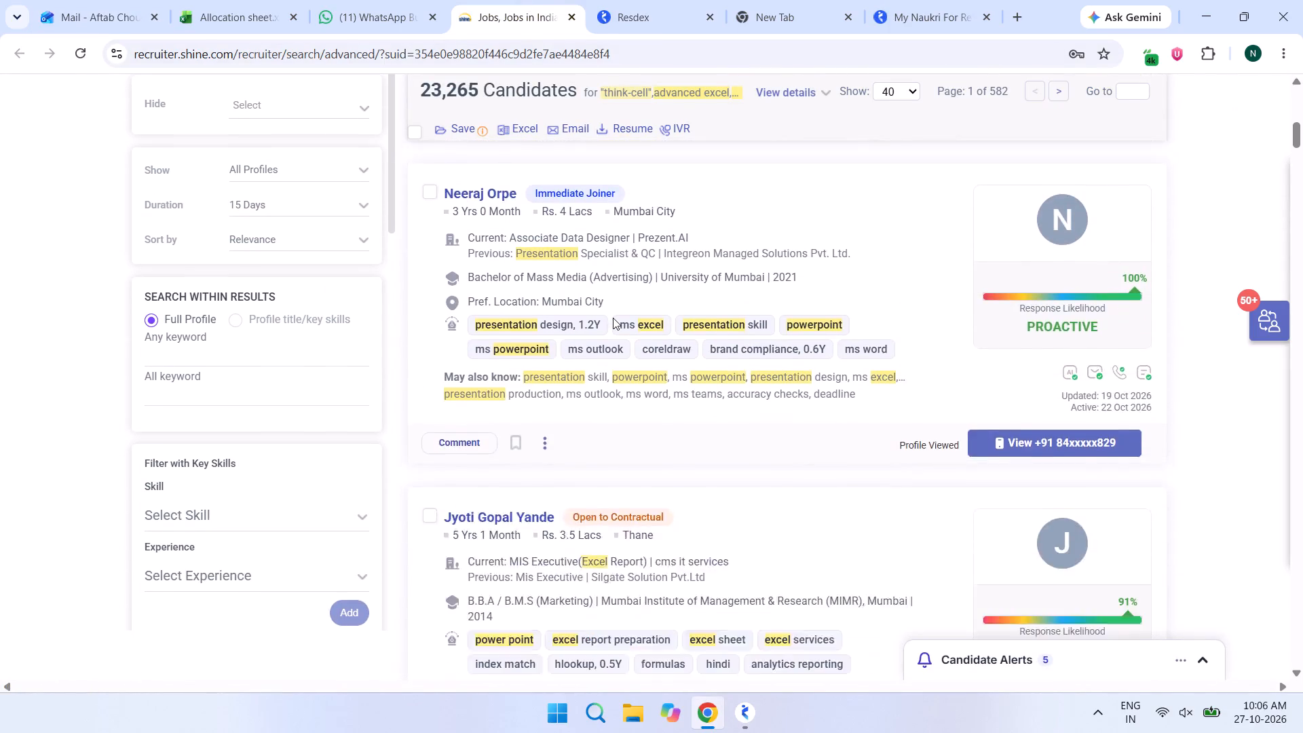
Open the full profile of the immediate-joiner Associate Data Designer at Prezent.AI from the Shine candidate results.
{"action": "left_click", "coordinate": [484, 195]}
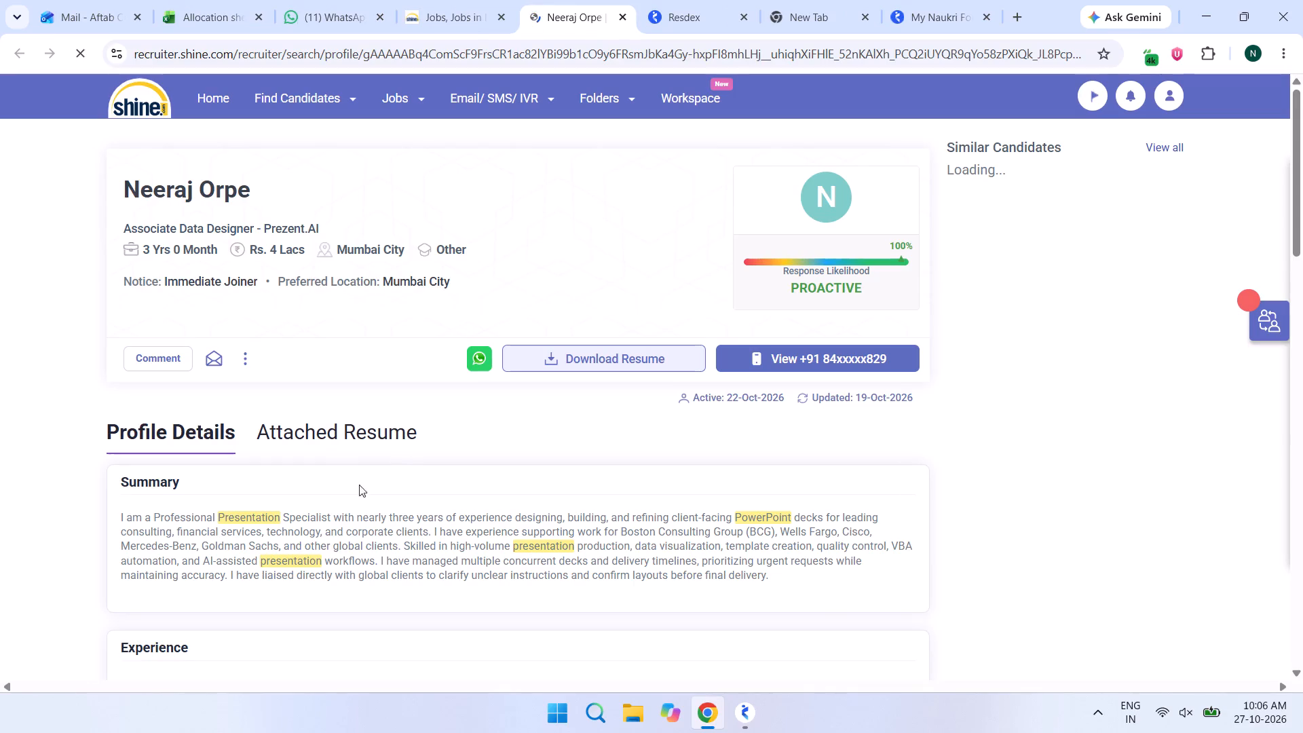
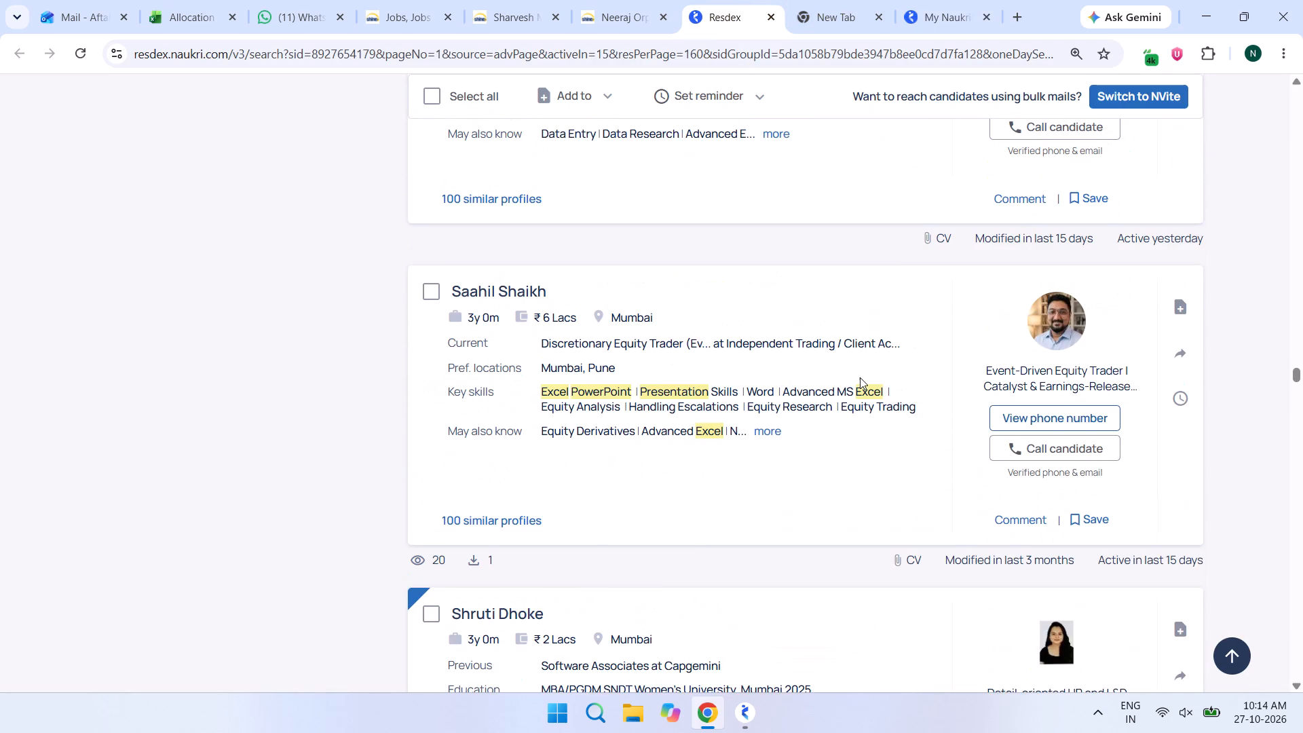
Review the Resdex result cards of Mumbai-area candidates, checking experience, current role, and PowerPoint and presentation skills.
{"action": "scroll", "coordinate": [860, 377], "scroll_direction": "down", "scroll_amount": 3}
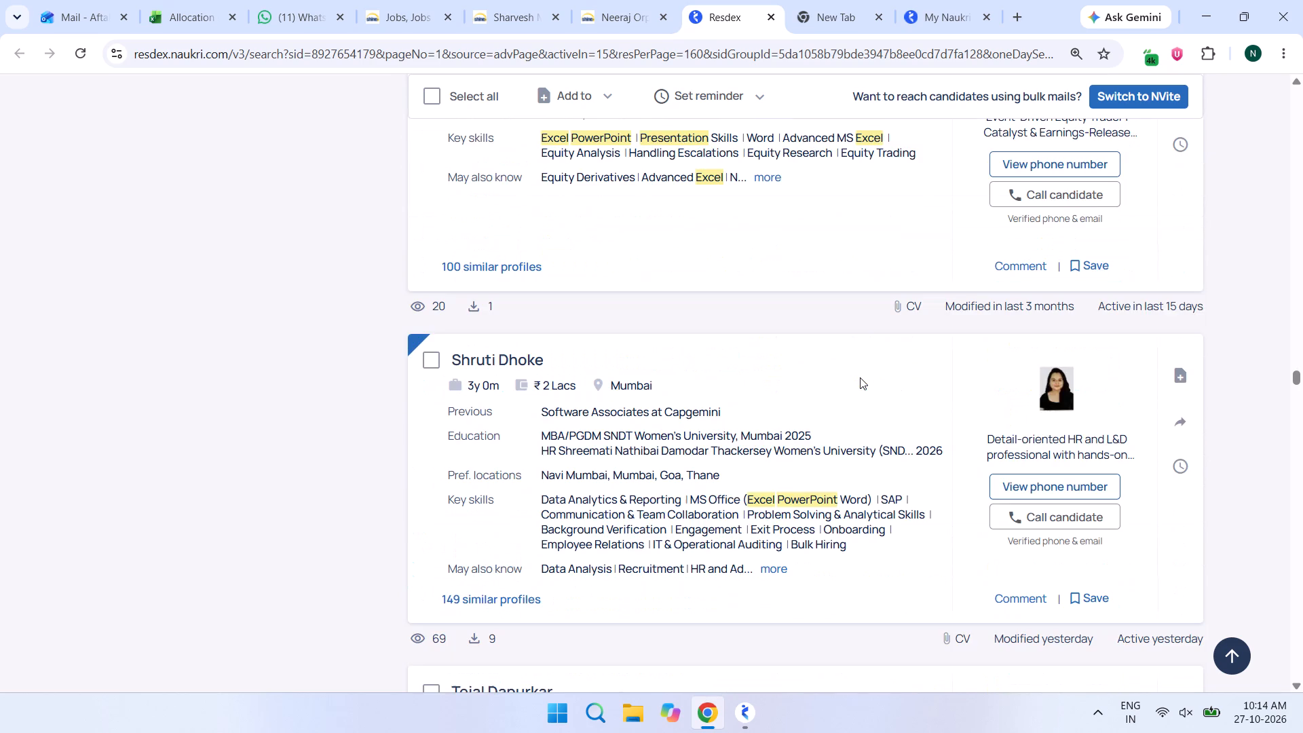
{"action": "scroll", "coordinate": [860, 377], "scroll_direction": "down", "scroll_amount": 6}
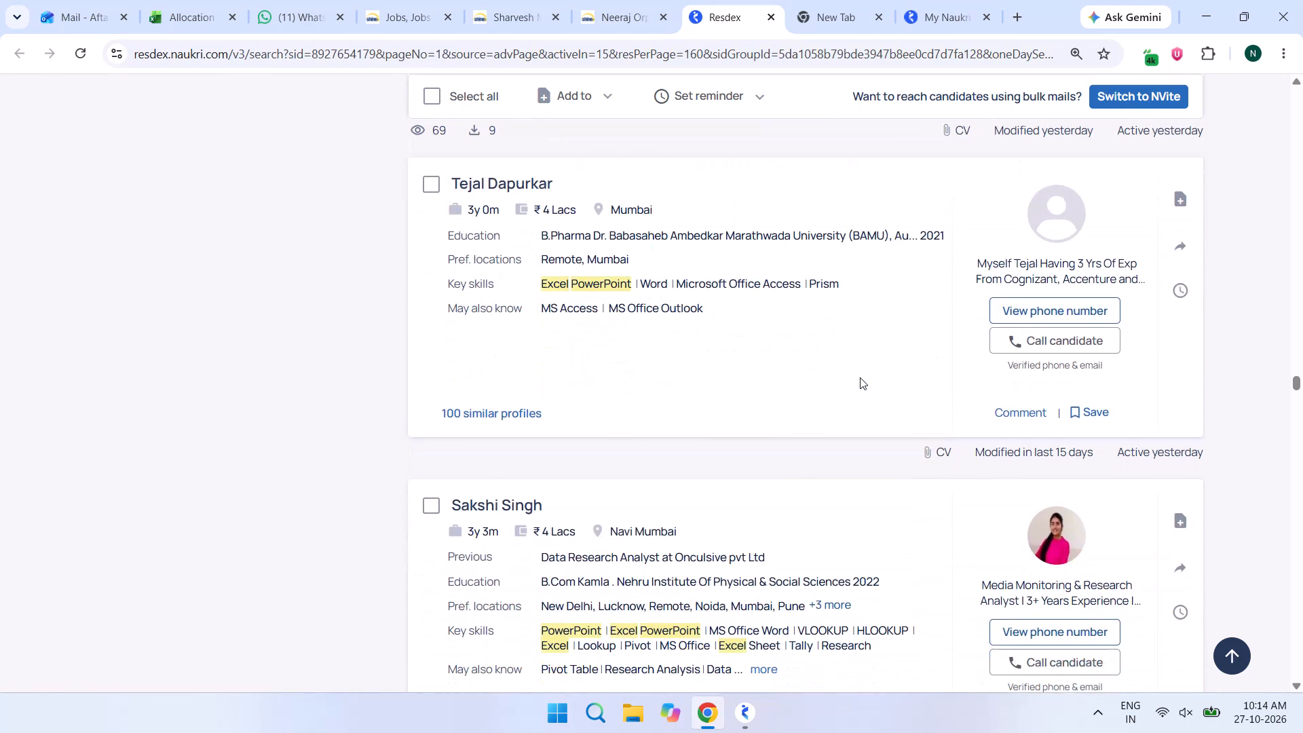
{"action": "scroll", "coordinate": [832, 389], "scroll_direction": "down", "scroll_amount": 4}
{"action": "scroll", "coordinate": [831, 389], "scroll_direction": "up", "scroll_amount": 2}
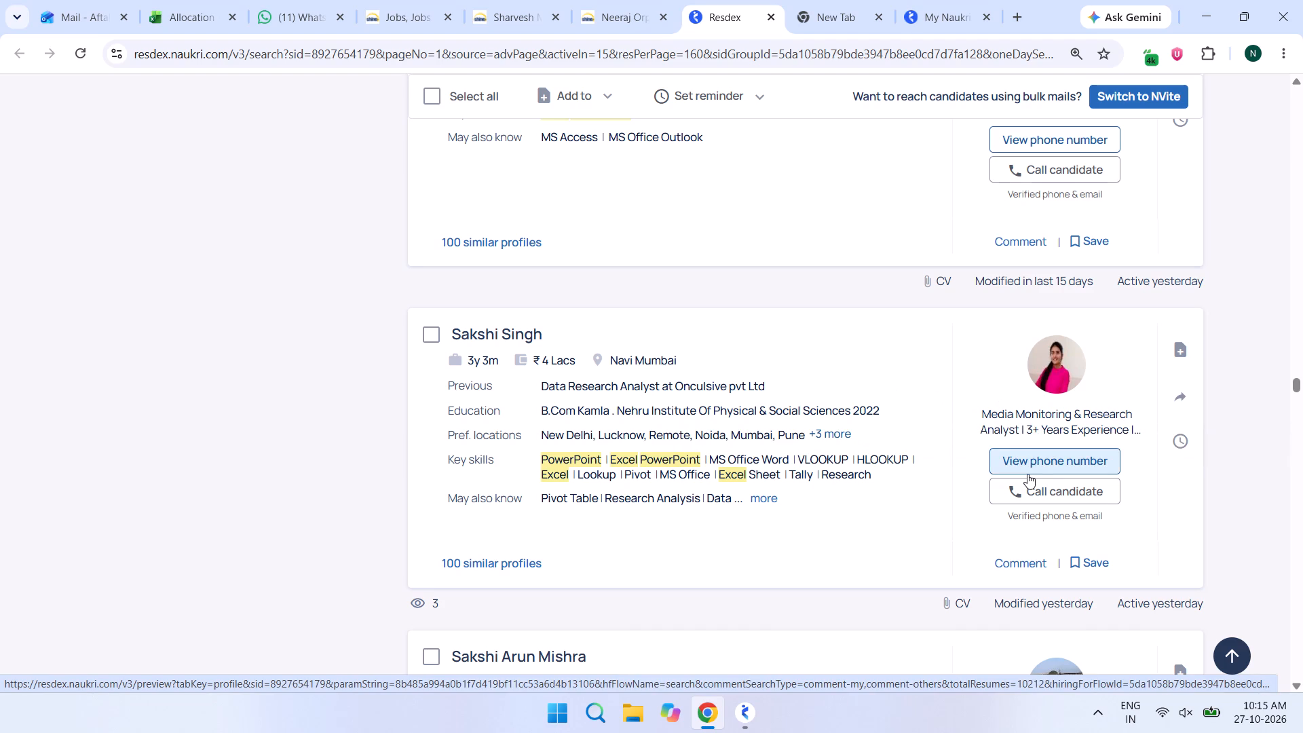
{"action": "scroll", "coordinate": [684, 201], "scroll_direction": "down", "scroll_amount": 5}
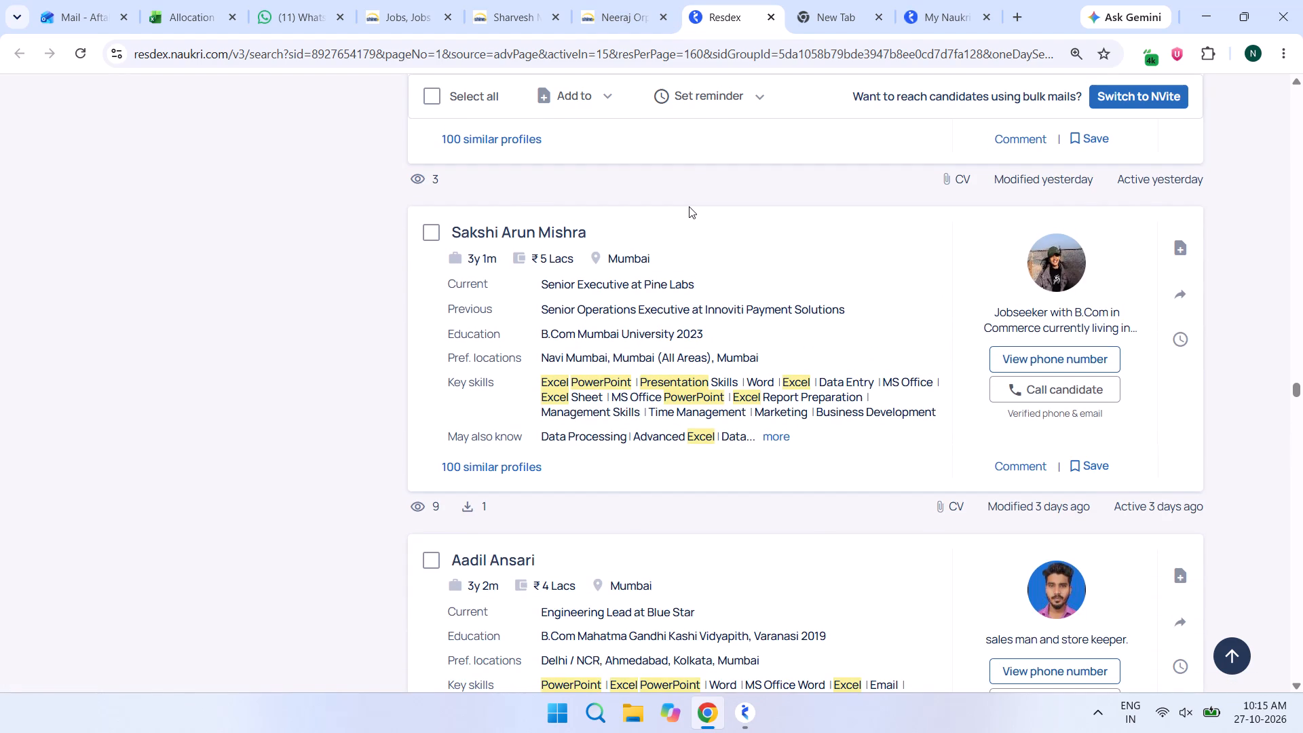
{"action": "scroll", "coordinate": [689, 206], "scroll_direction": "down", "scroll_amount": 2}
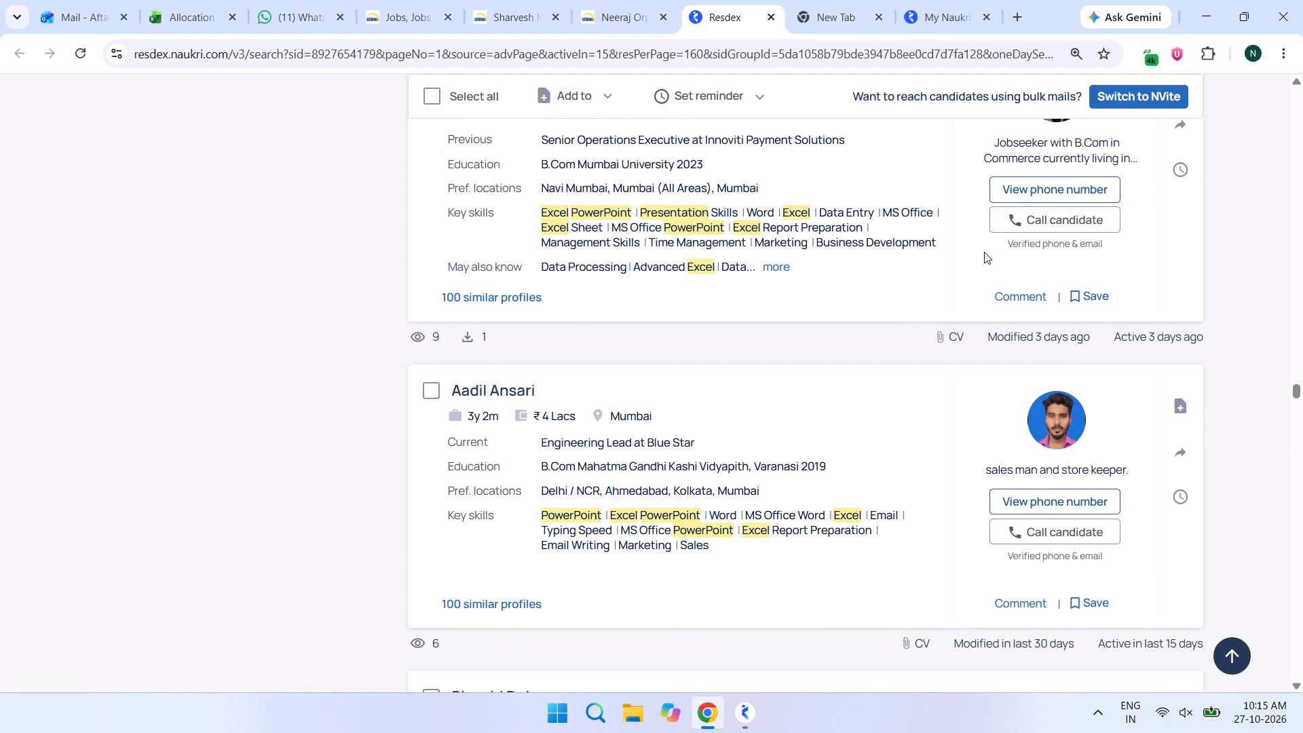
{"action": "scroll", "coordinate": [1302, 414], "scroll_direction": "down", "scroll_amount": 5}
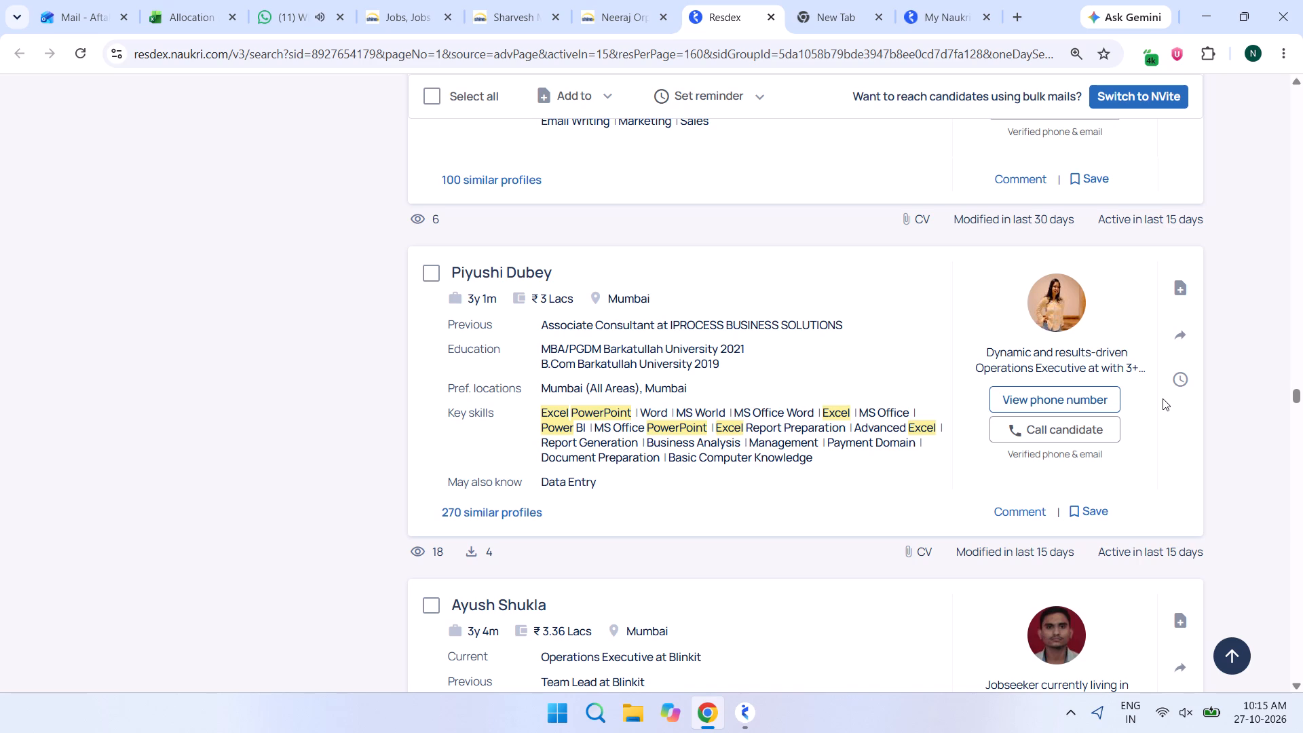
{"action": "scroll", "coordinate": [1061, 361], "scroll_direction": "down", "scroll_amount": 12}
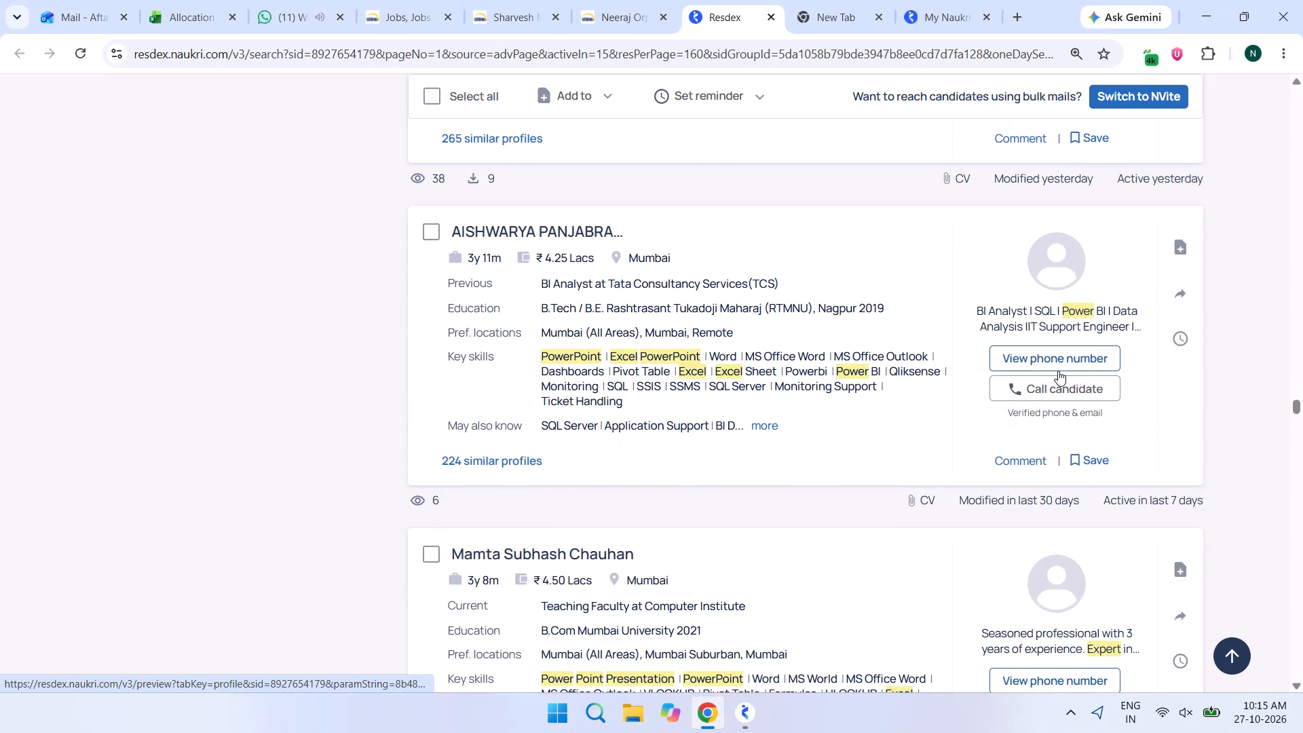
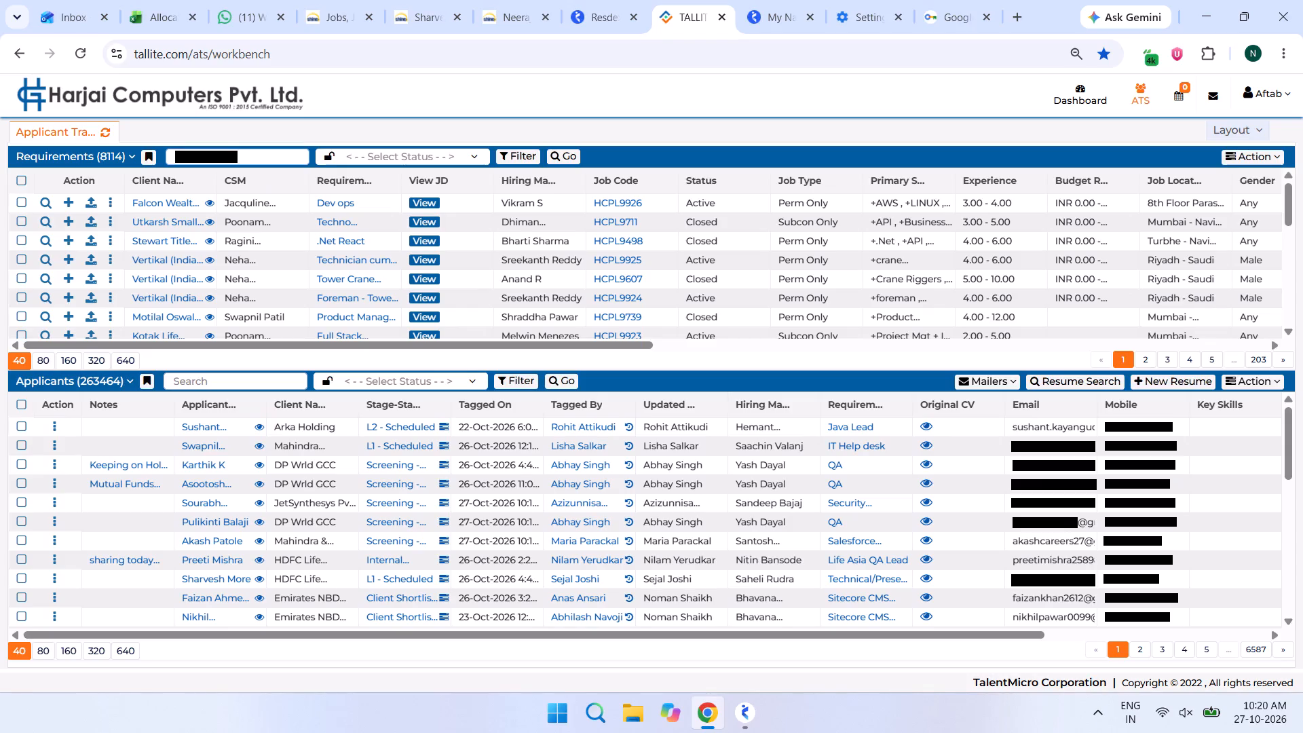
Search the Tallite requirements list for HDFC Life in place of the existing search term.
{"action": "left_click_drag", "start_coordinate": [253, 153], "coordinate": [78, 158]}
{"action": "key", "text": "BackSpace"}
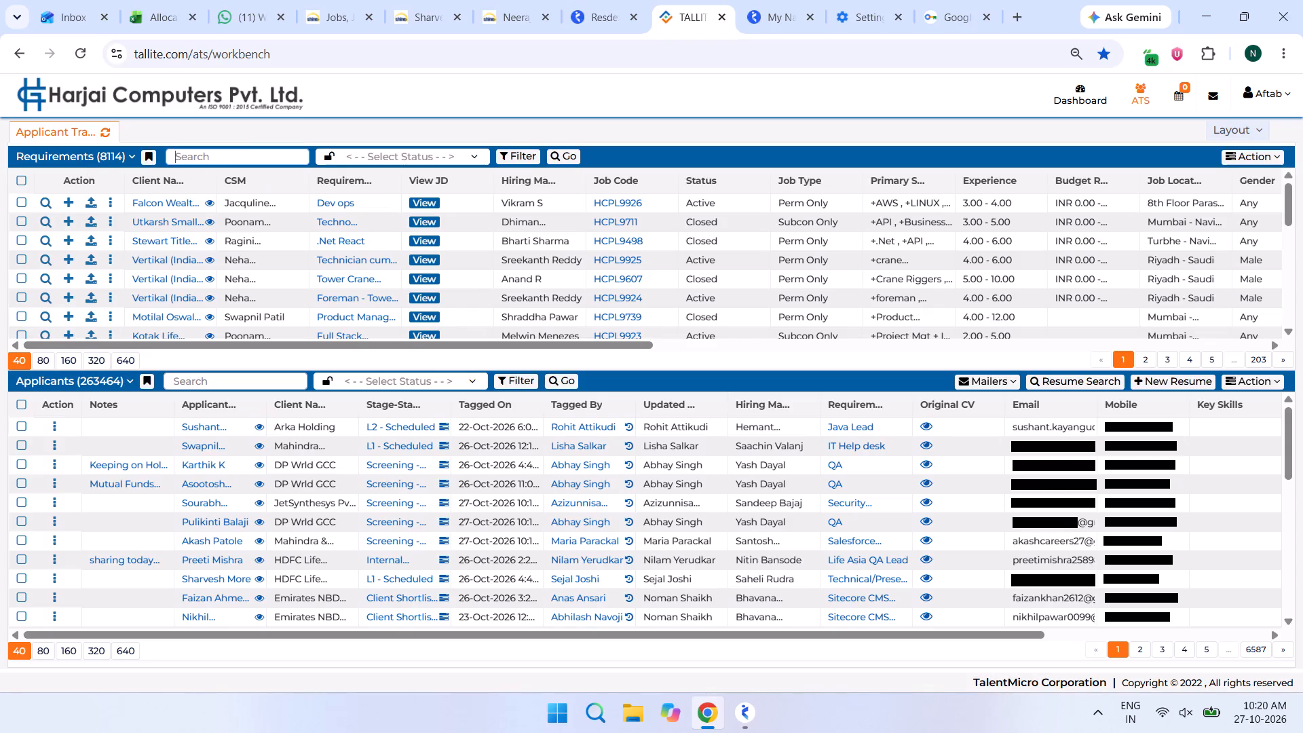
{"action": "type", "text": "HDFC Life"}
{"action": "key", "text": "Return"}
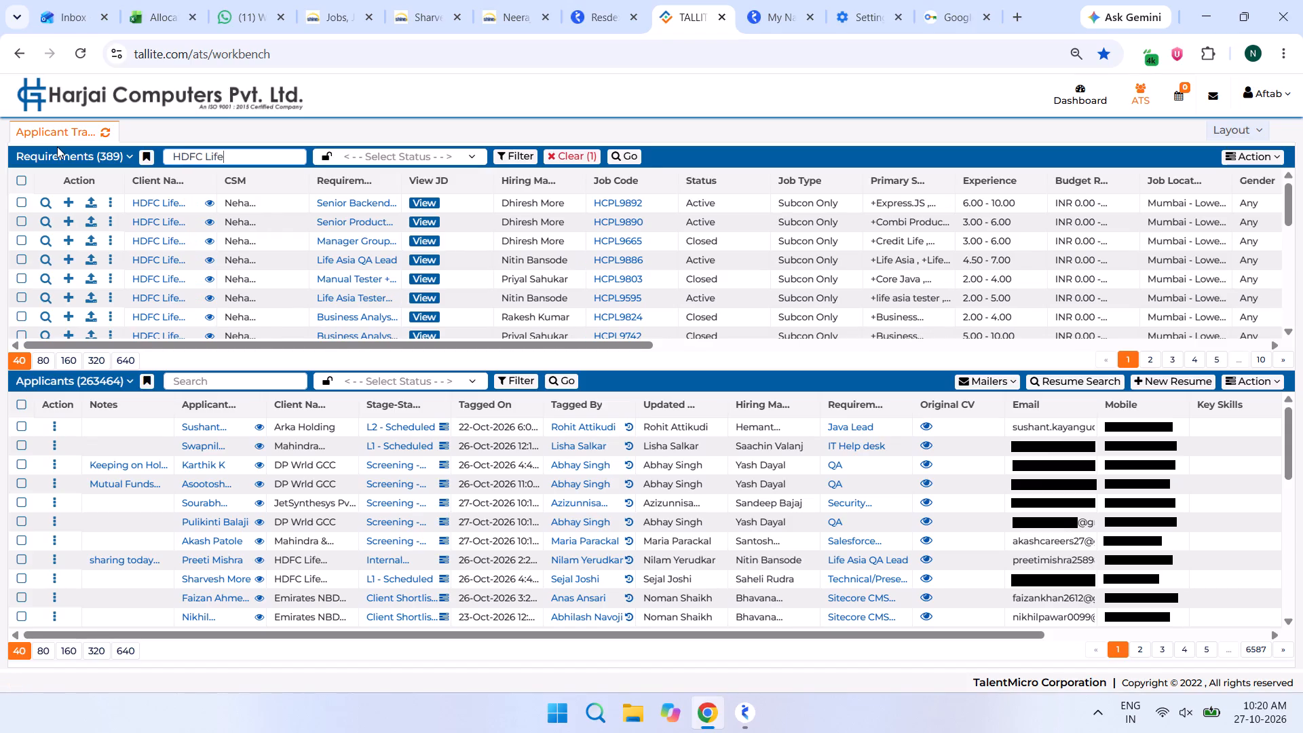
Look through the HDFC Life requirement titles, statuses and experience ranges for the presentation specialist opening.
{"action": "scroll", "coordinate": [351, 250], "scroll_direction": "down", "scroll_amount": 1}
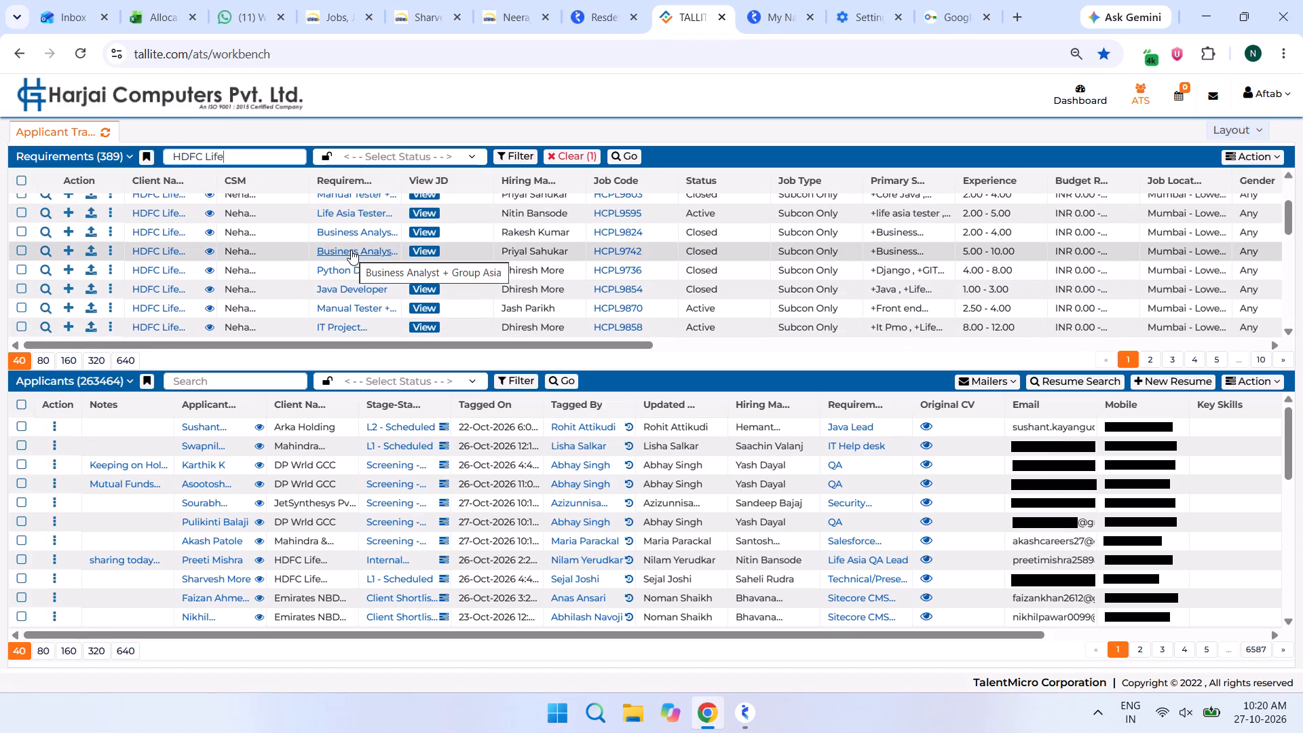
{"action": "scroll", "coordinate": [351, 250], "scroll_direction": "down", "scroll_amount": 1}
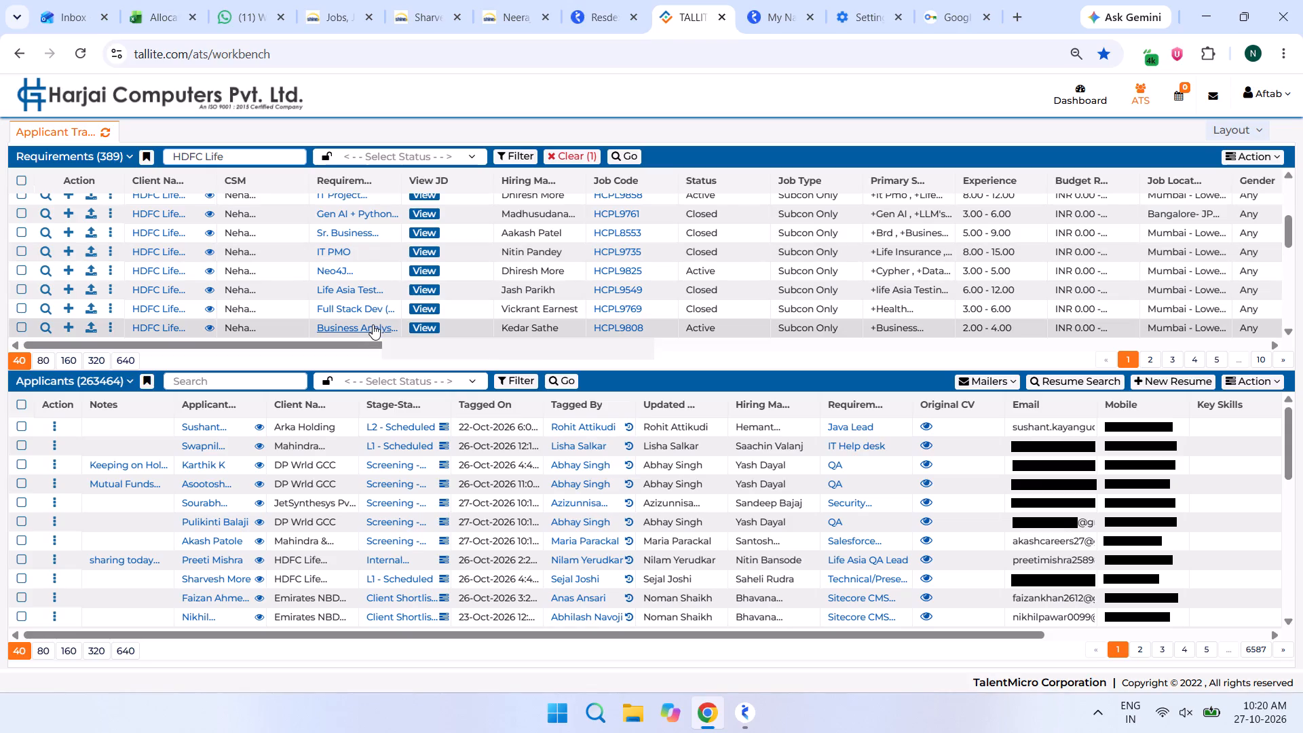
{"action": "scroll", "coordinate": [373, 324], "scroll_direction": "down", "scroll_amount": 1}
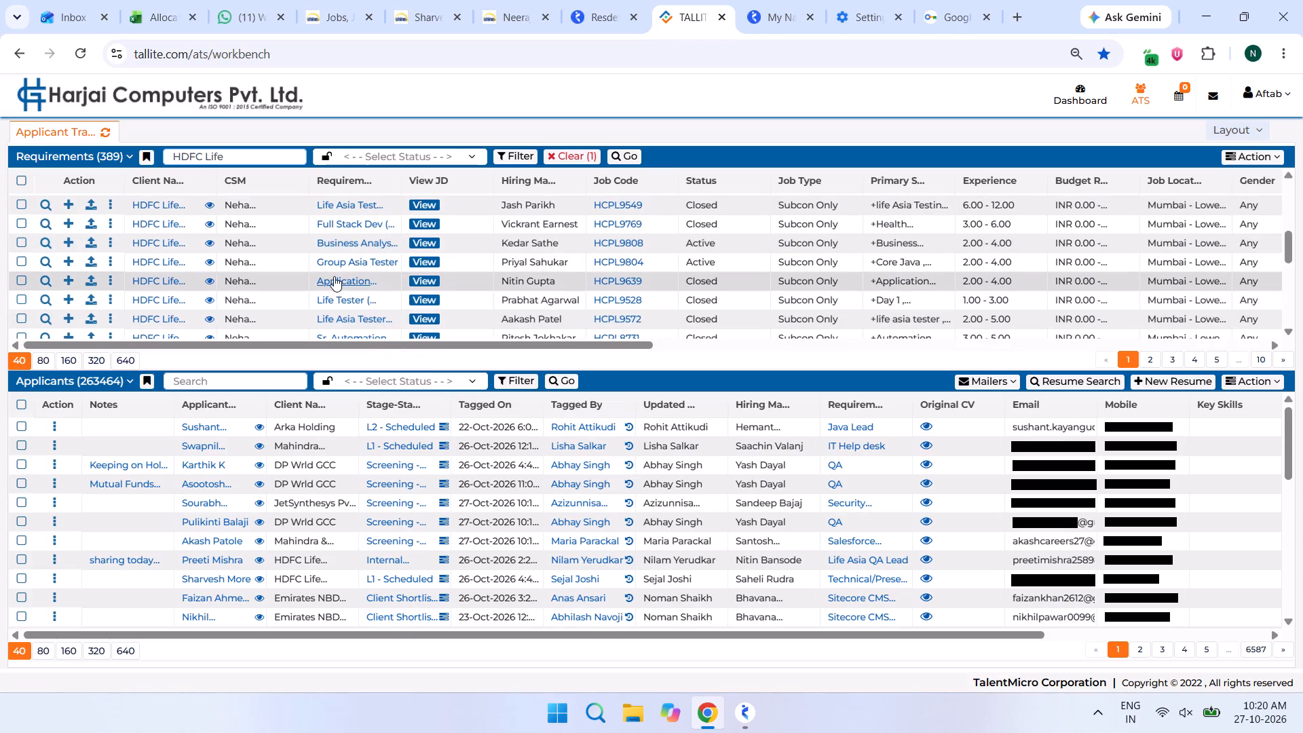
{"action": "scroll", "coordinate": [334, 303], "scroll_direction": "down", "scroll_amount": 2}
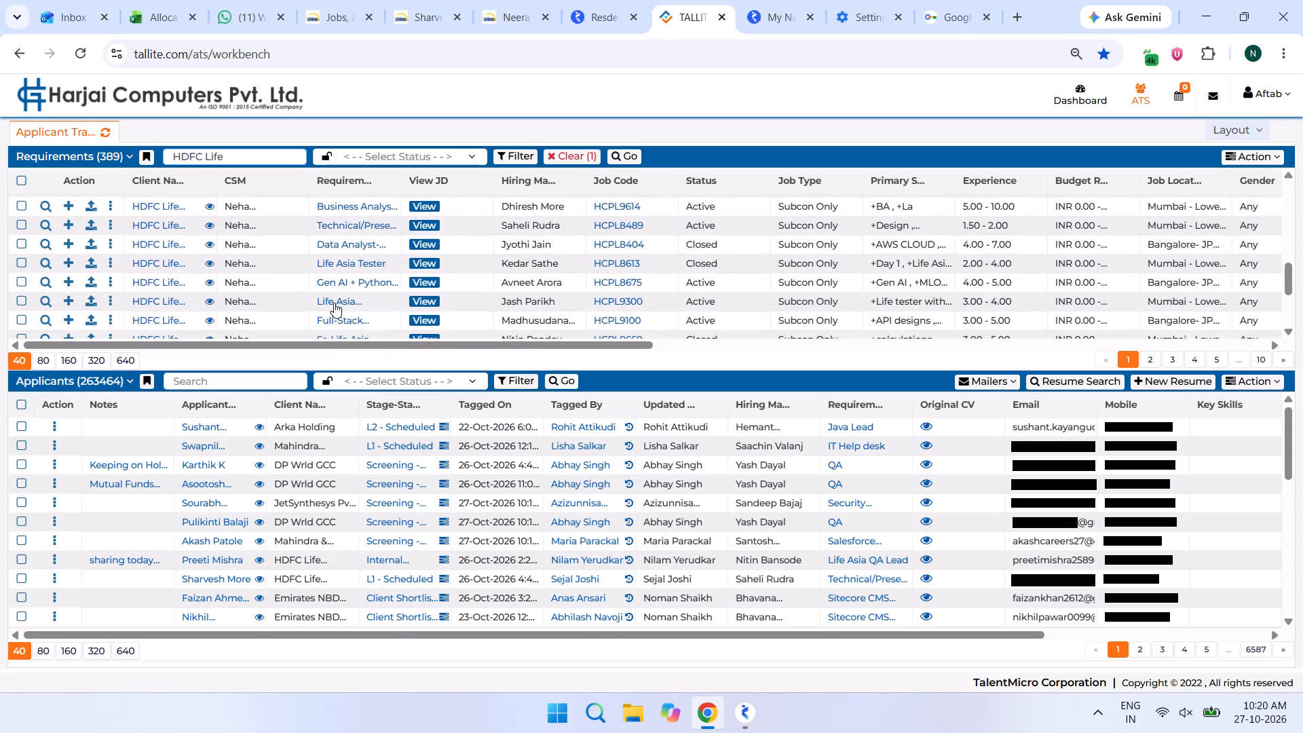
{"action": "scroll", "coordinate": [334, 303], "scroll_direction": "down", "scroll_amount": 1}
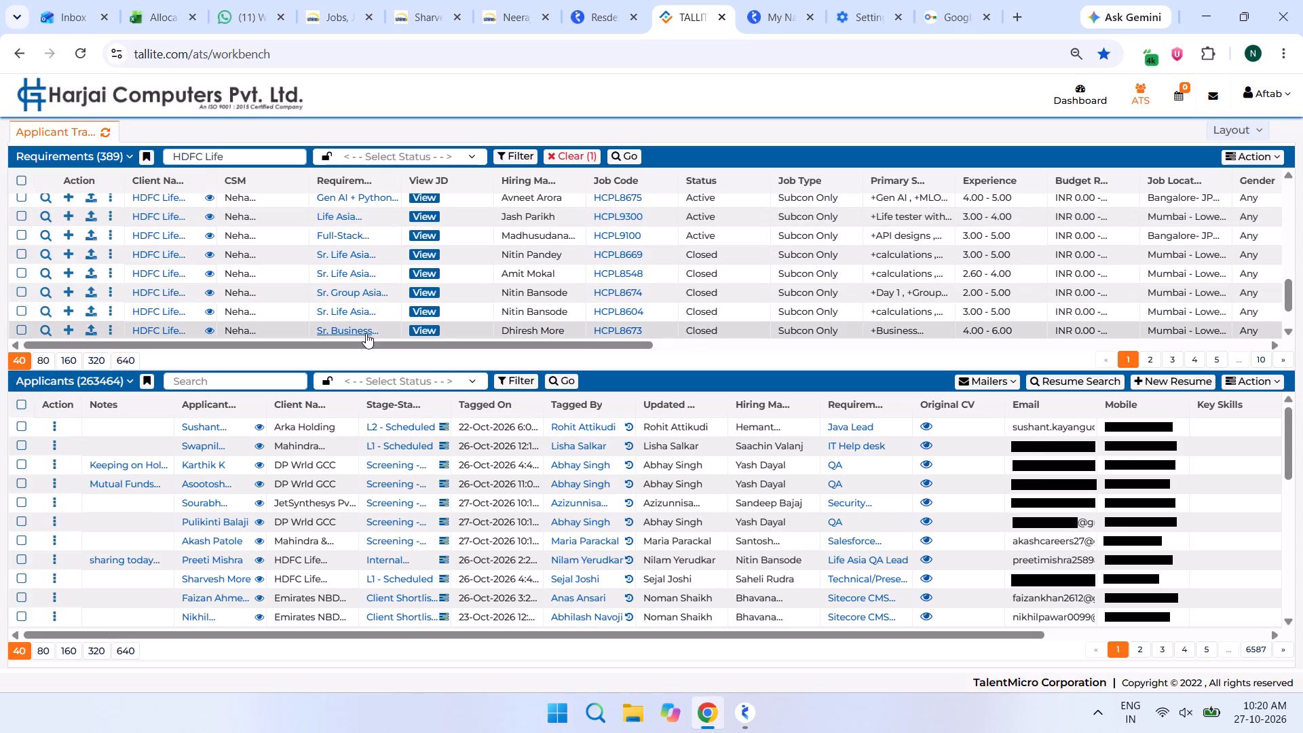
{"action": "scroll", "coordinate": [366, 333], "scroll_direction": "up", "scroll_amount": 7}
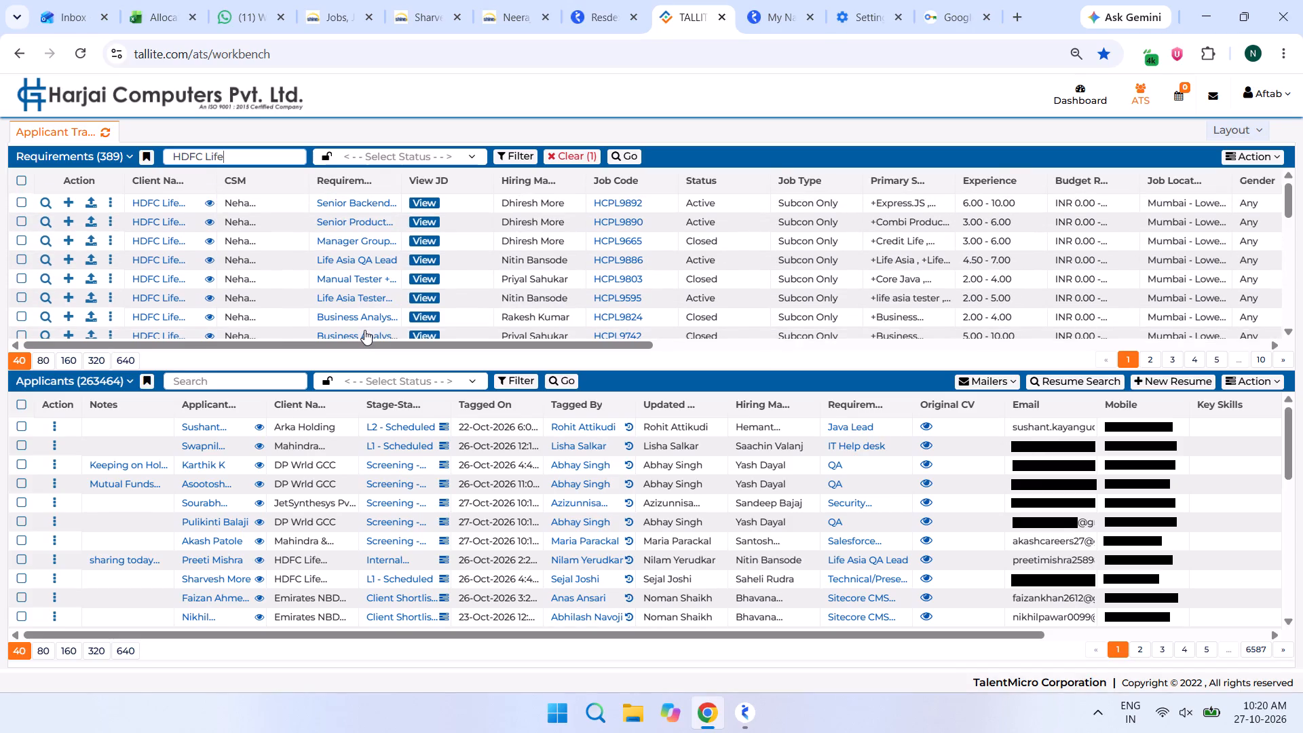
{"action": "scroll", "coordinate": [364, 330], "scroll_direction": "up", "scroll_amount": 2}
{"action": "scroll", "coordinate": [337, 222], "scroll_direction": "up", "scroll_amount": 4}
{"action": "scroll", "coordinate": [342, 219], "scroll_direction": "down", "scroll_amount": 2}
{"action": "scroll", "coordinate": [342, 219], "scroll_direction": "up", "scroll_amount": 3}
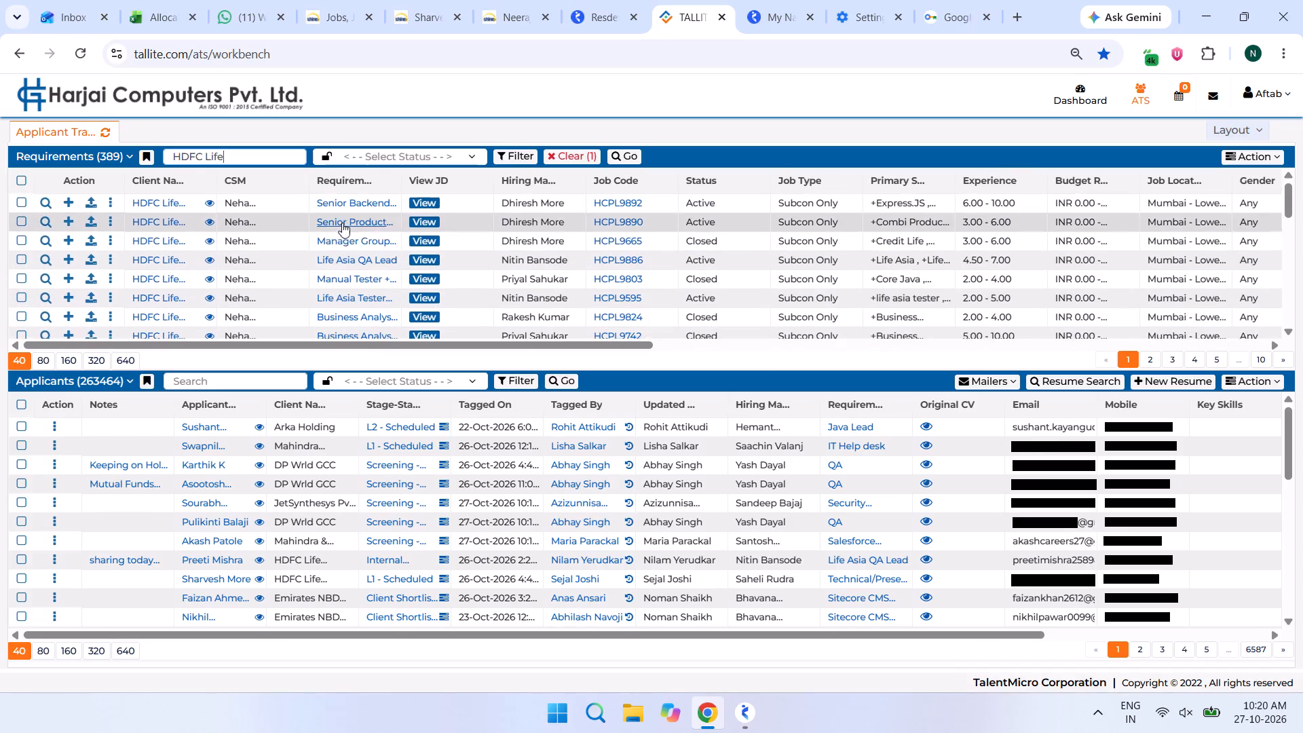
{"action": "scroll", "coordinate": [337, 244], "scroll_direction": "up", "scroll_amount": 2}
{"action": "scroll", "coordinate": [337, 244], "scroll_direction": "down", "scroll_amount": 1}
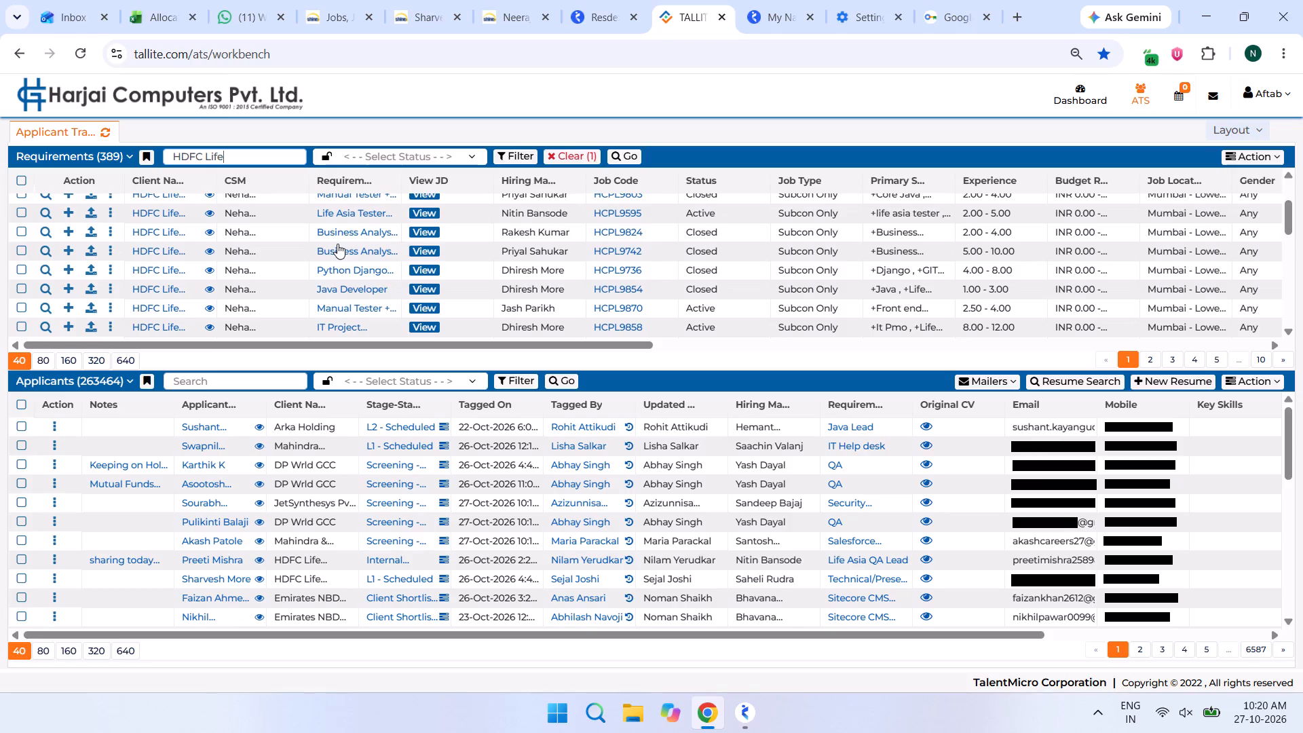
{"action": "scroll", "coordinate": [337, 244], "scroll_direction": "down", "scroll_amount": 1}
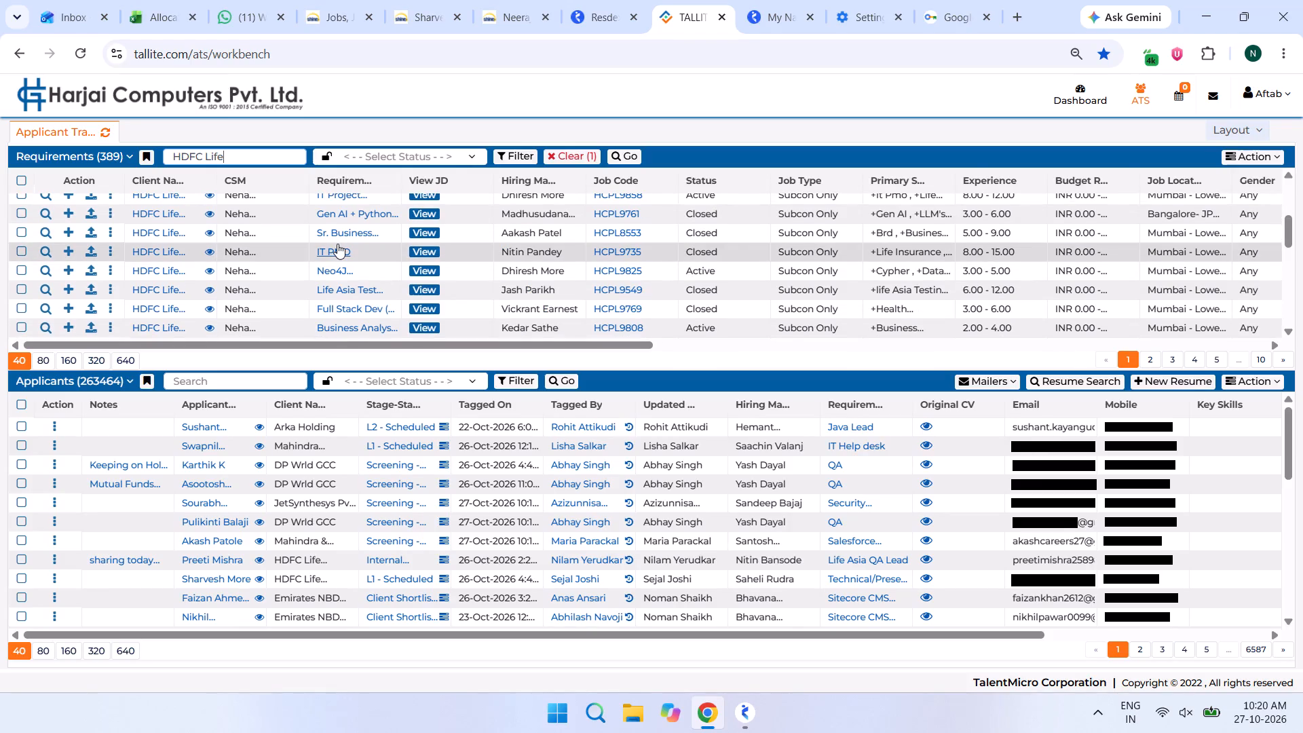
{"action": "scroll", "coordinate": [337, 244], "scroll_direction": "down", "scroll_amount": 2}
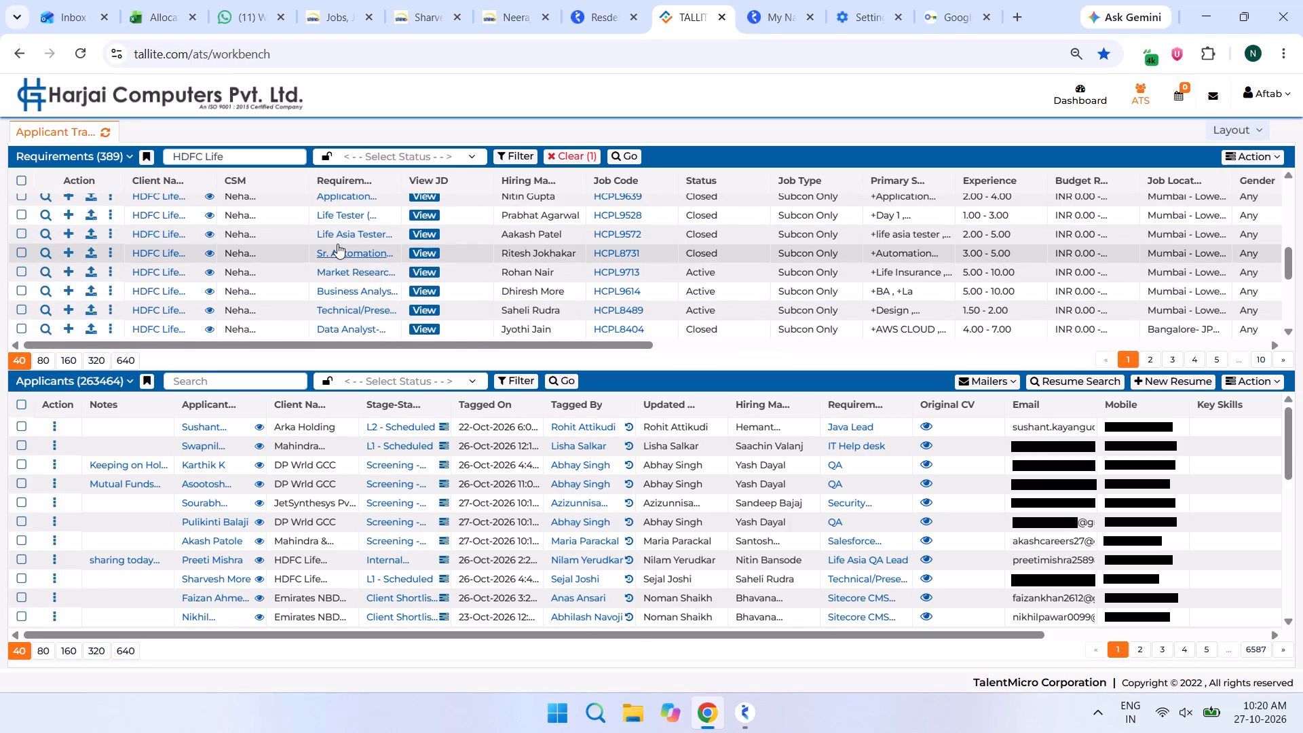
{"action": "scroll", "coordinate": [337, 244], "scroll_direction": "down", "scroll_amount": 1}
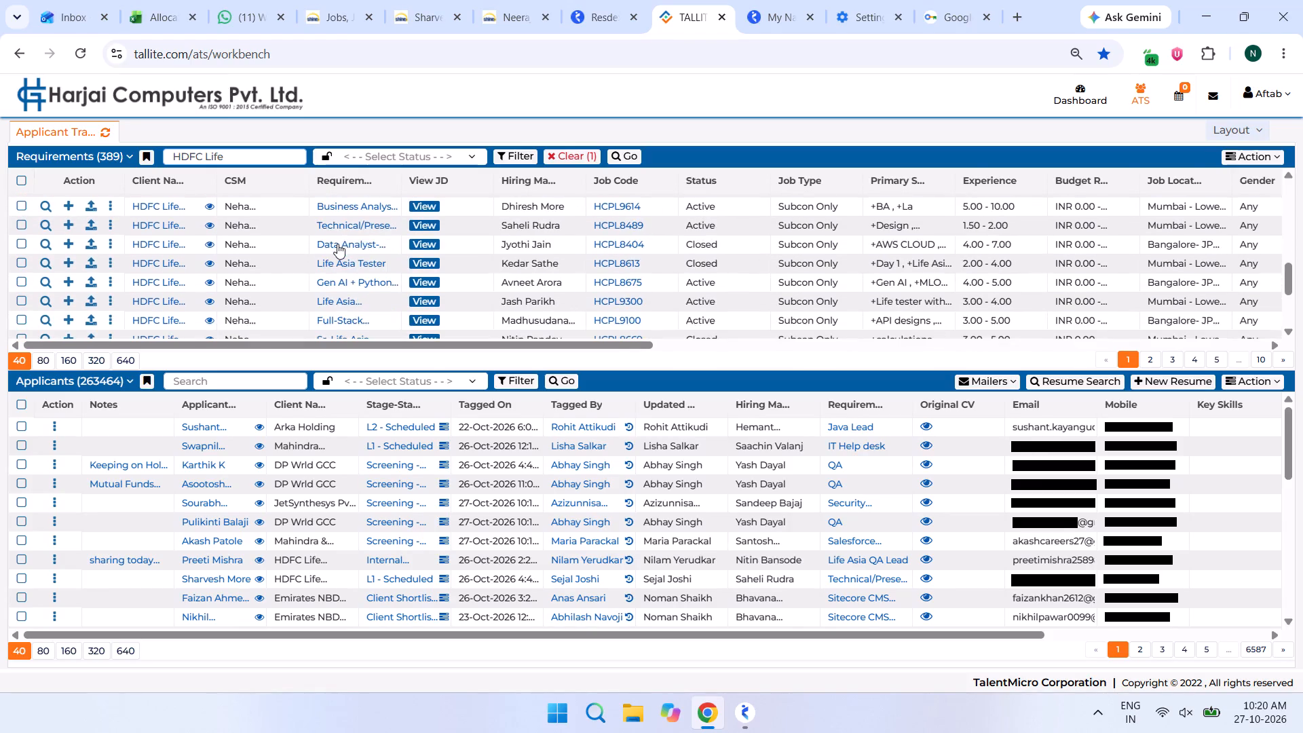
{"action": "scroll", "coordinate": [337, 244], "scroll_direction": "down", "scroll_amount": 5}
{"action": "scroll", "coordinate": [337, 244], "scroll_direction": "up", "scroll_amount": 4}
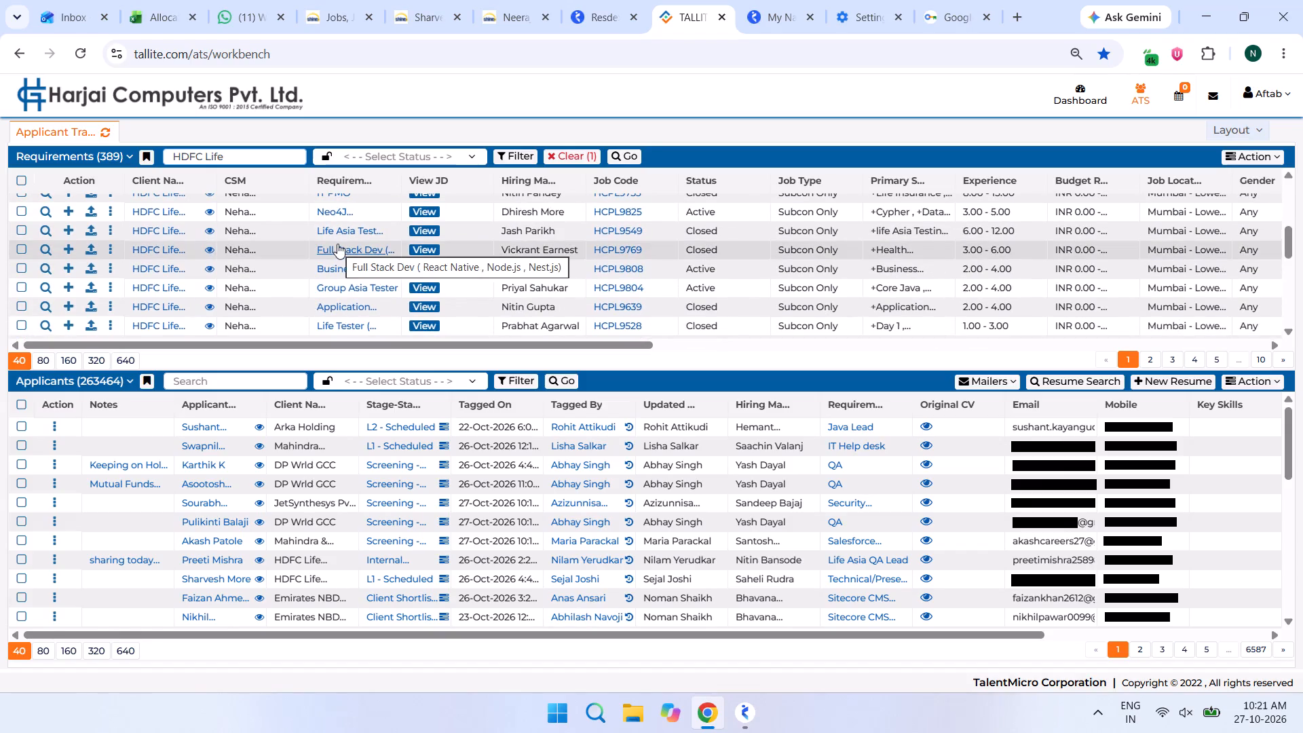
{"action": "scroll", "coordinate": [337, 244], "scroll_direction": "up", "scroll_amount": 2}
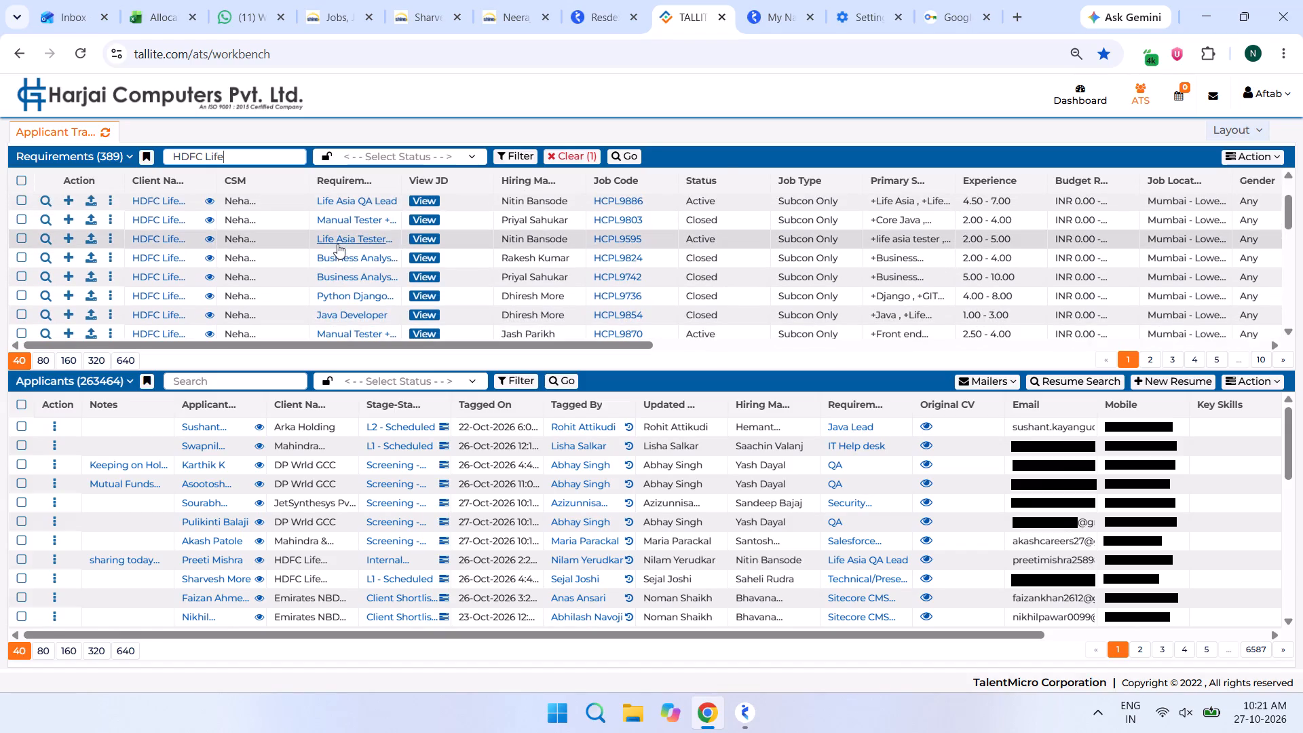
{"action": "scroll", "coordinate": [334, 242], "scroll_direction": "up", "scroll_amount": 1}
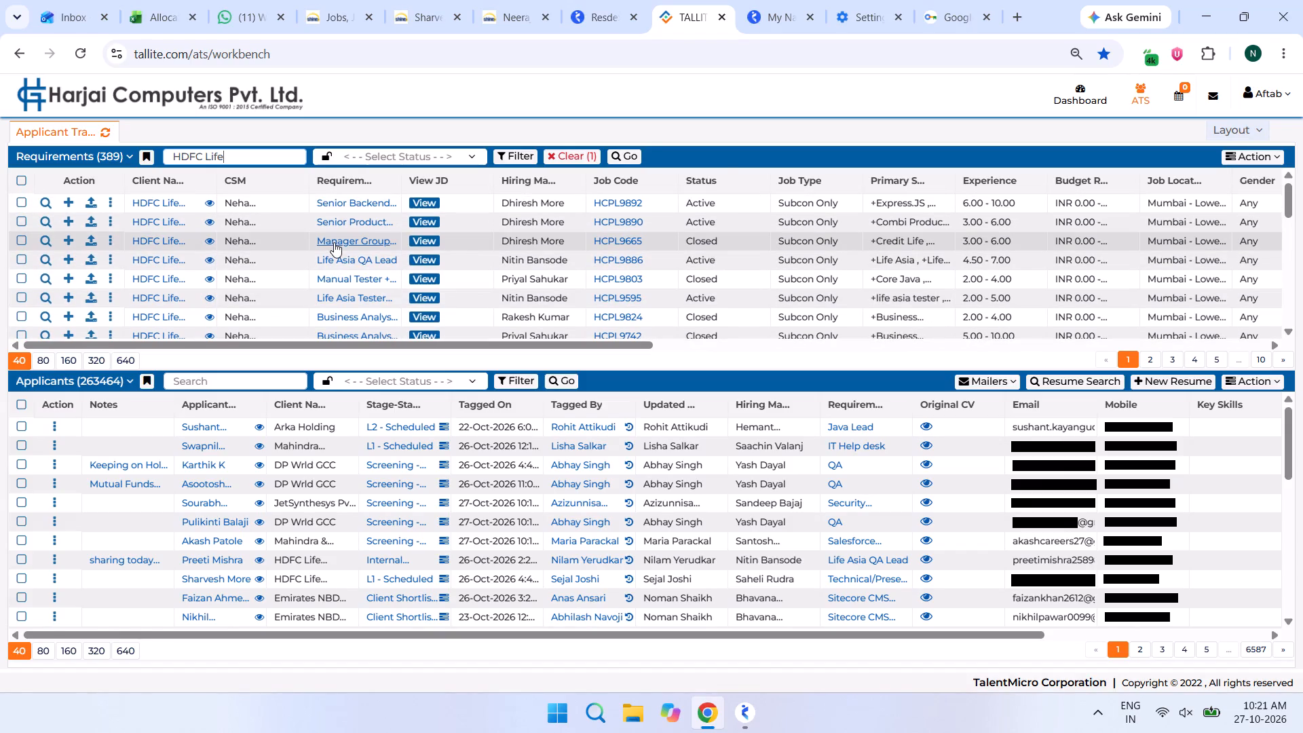
{"action": "scroll", "coordinate": [334, 242], "scroll_direction": "up", "scroll_amount": 2}
{"action": "scroll", "coordinate": [334, 242], "scroll_direction": "down", "scroll_amount": 1}
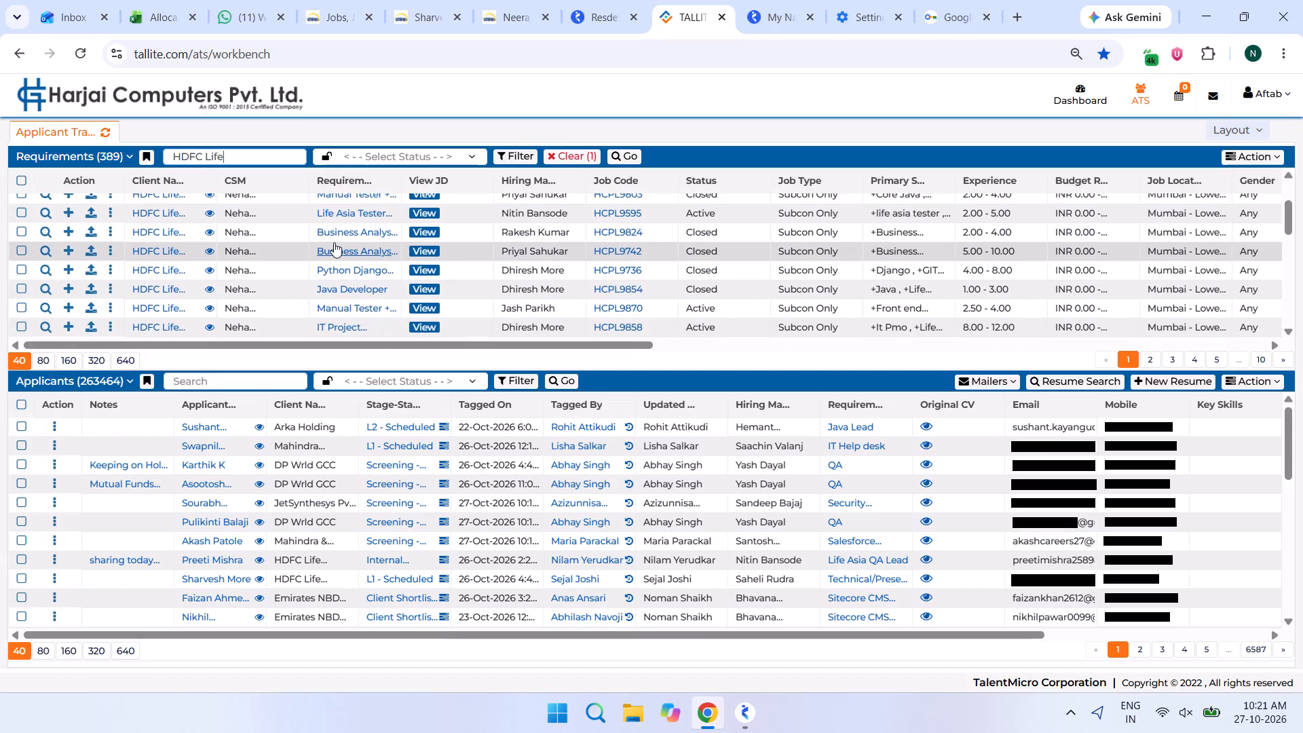
{"action": "scroll", "coordinate": [334, 242], "scroll_direction": "down", "scroll_amount": 1}
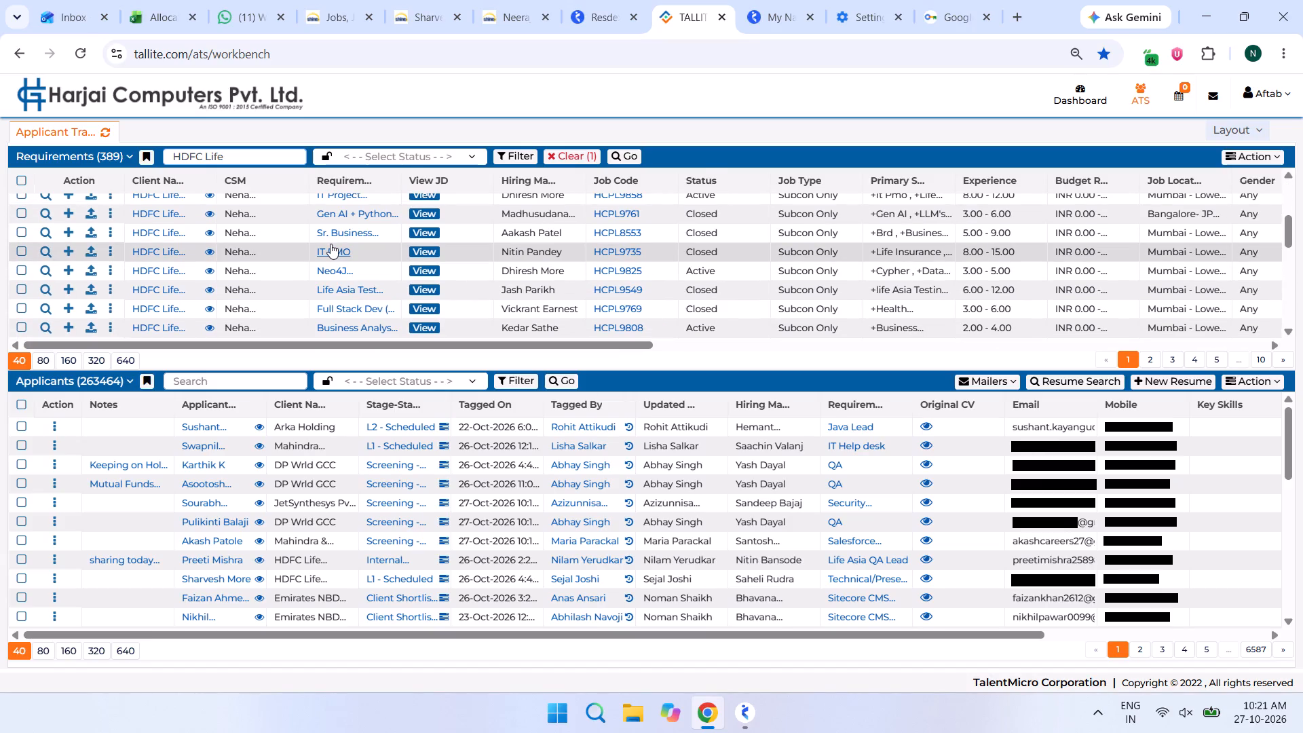
{"action": "scroll", "coordinate": [329, 236], "scroll_direction": "down", "scroll_amount": 1}
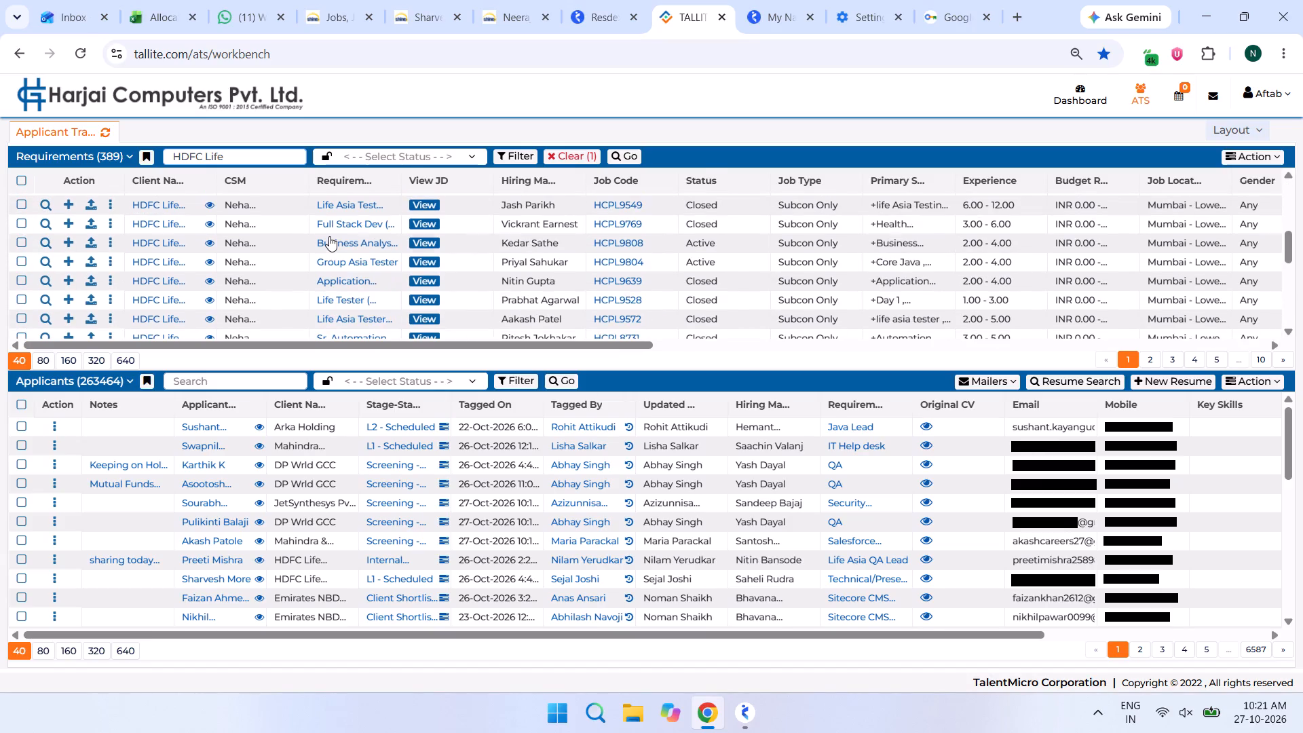
Filter the HDFC Life requirements to Active status only.
{"action": "left_click", "coordinate": [414, 161]}
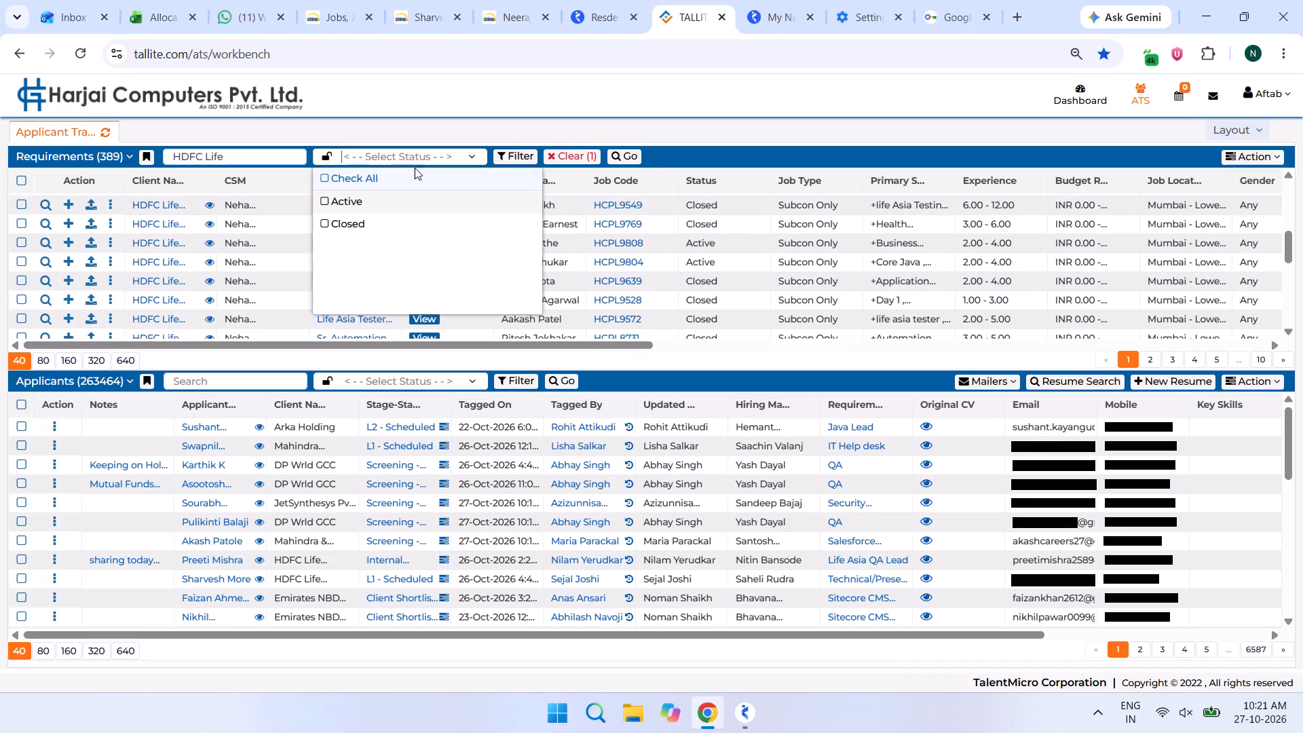
{"action": "left_click", "coordinate": [377, 198]}
{"action": "left_click", "coordinate": [635, 160]}
{"action": "left_click", "coordinate": [635, 160]}
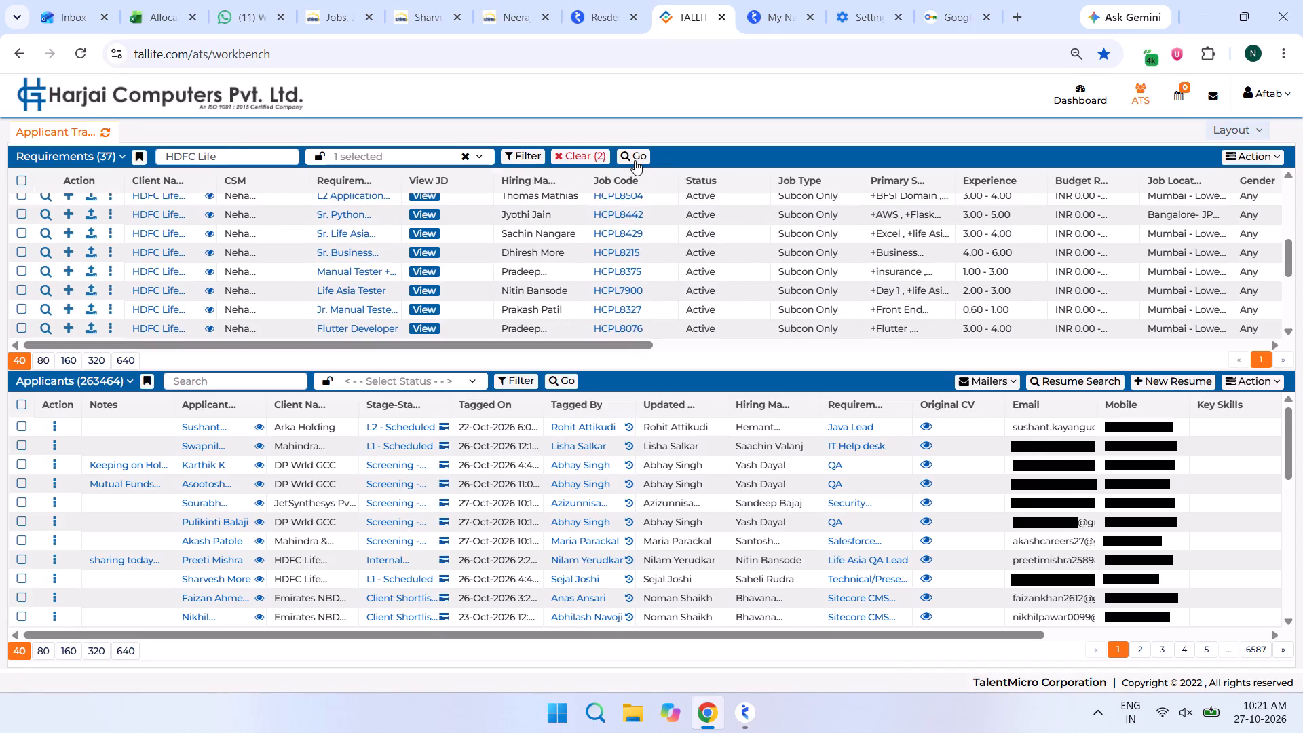
Find the active HDFC Life Technical/Presentation Specialist requirement and select it so that only its applicants are listed.
{"action": "scroll", "coordinate": [331, 301], "scroll_direction": "up", "scroll_amount": 5}
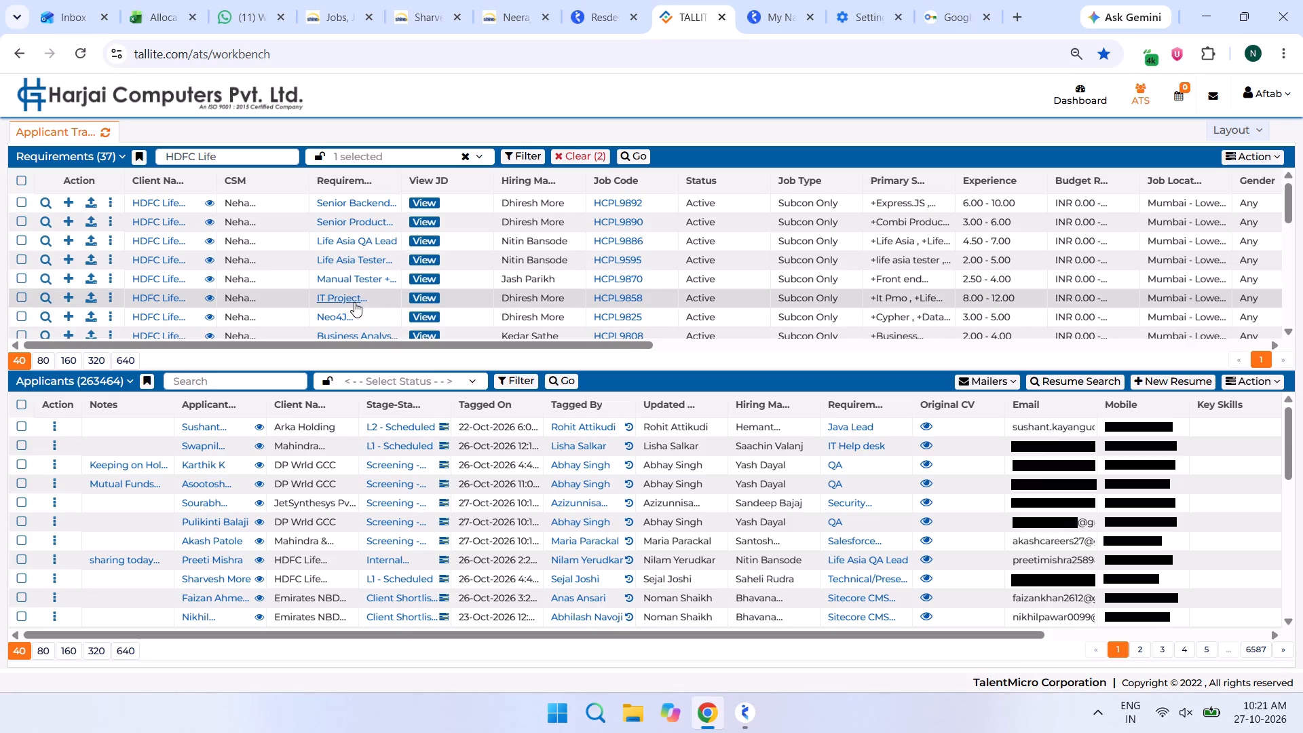
{"action": "scroll", "coordinate": [354, 302], "scroll_direction": "down", "scroll_amount": 1}
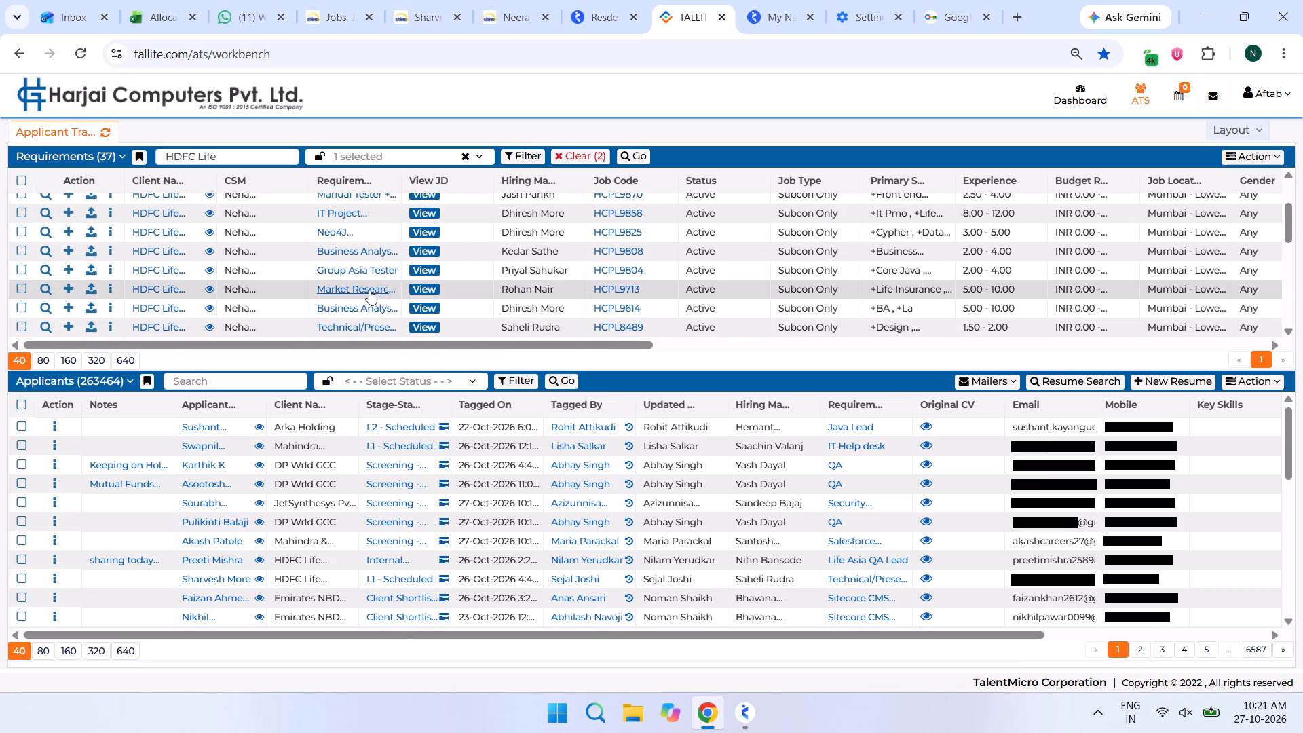
{"action": "scroll", "coordinate": [369, 290], "scroll_direction": "down", "scroll_amount": 4}
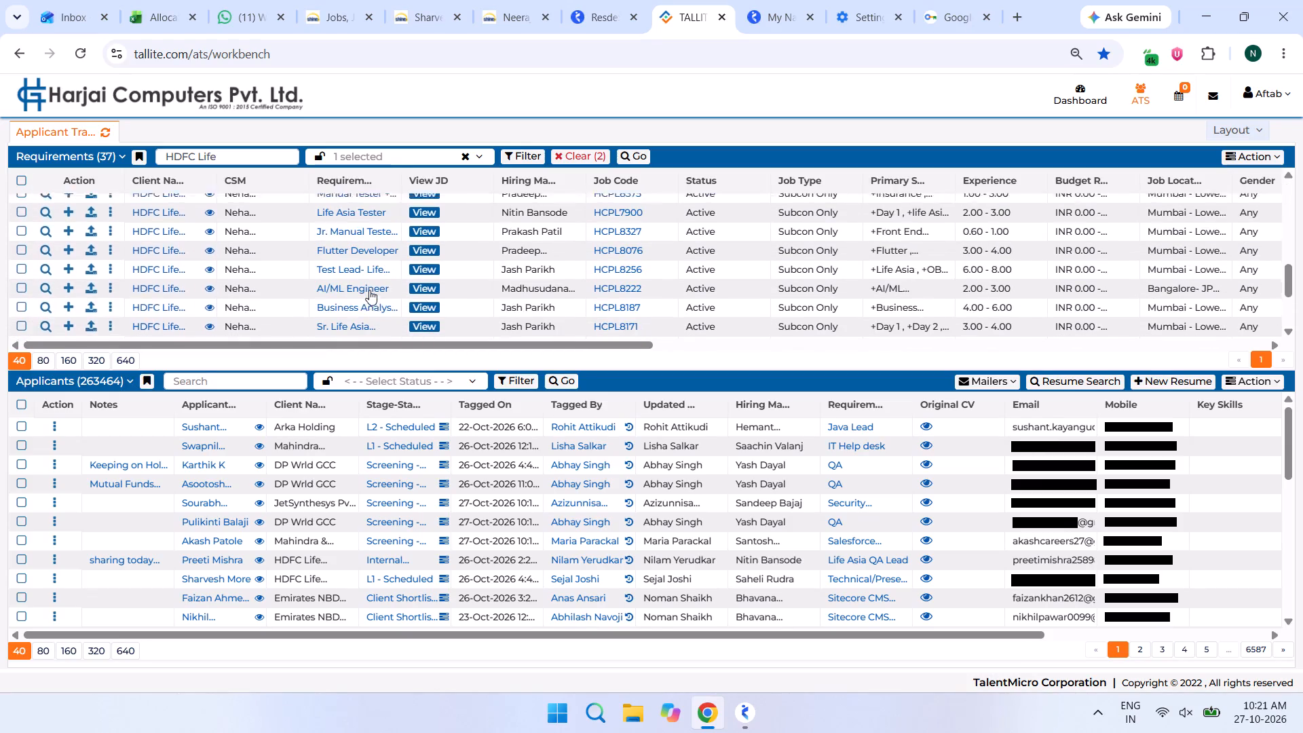
{"action": "scroll", "coordinate": [389, 276], "scroll_direction": "down", "scroll_amount": 1}
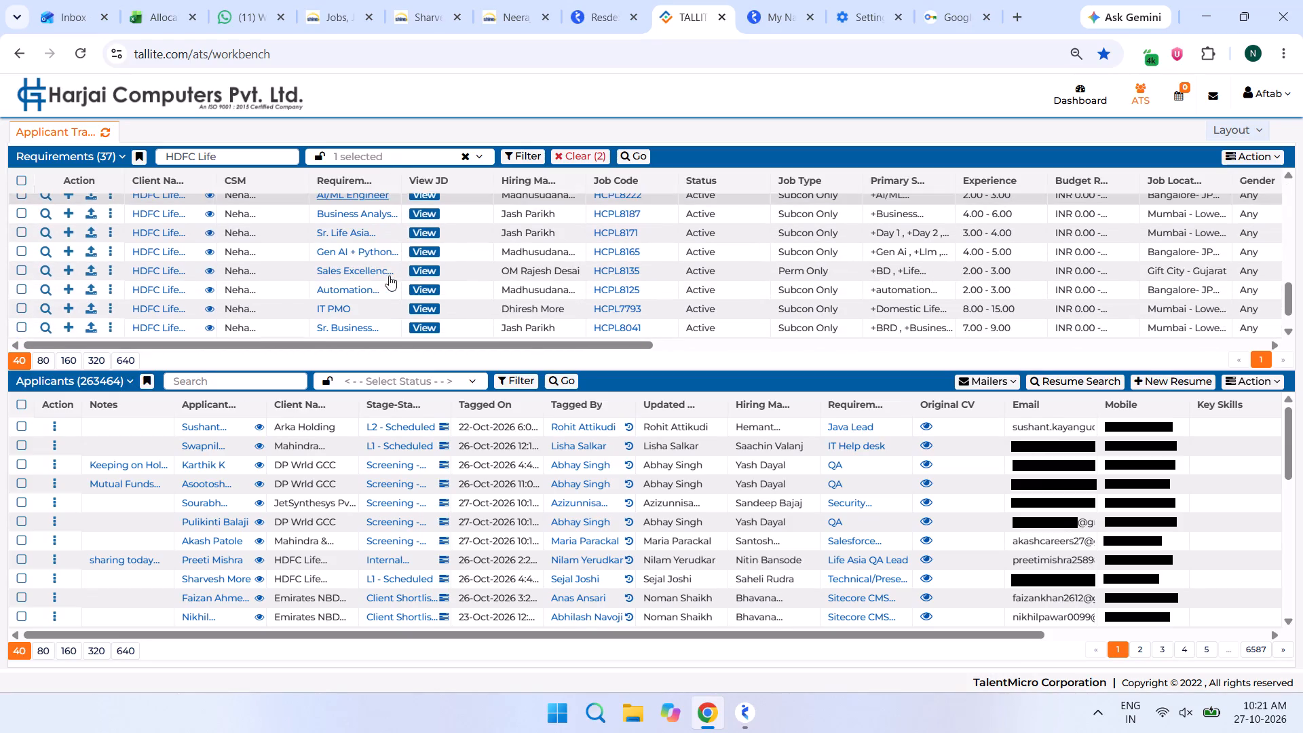
{"action": "scroll", "coordinate": [389, 276], "scroll_direction": "down", "scroll_amount": 3}
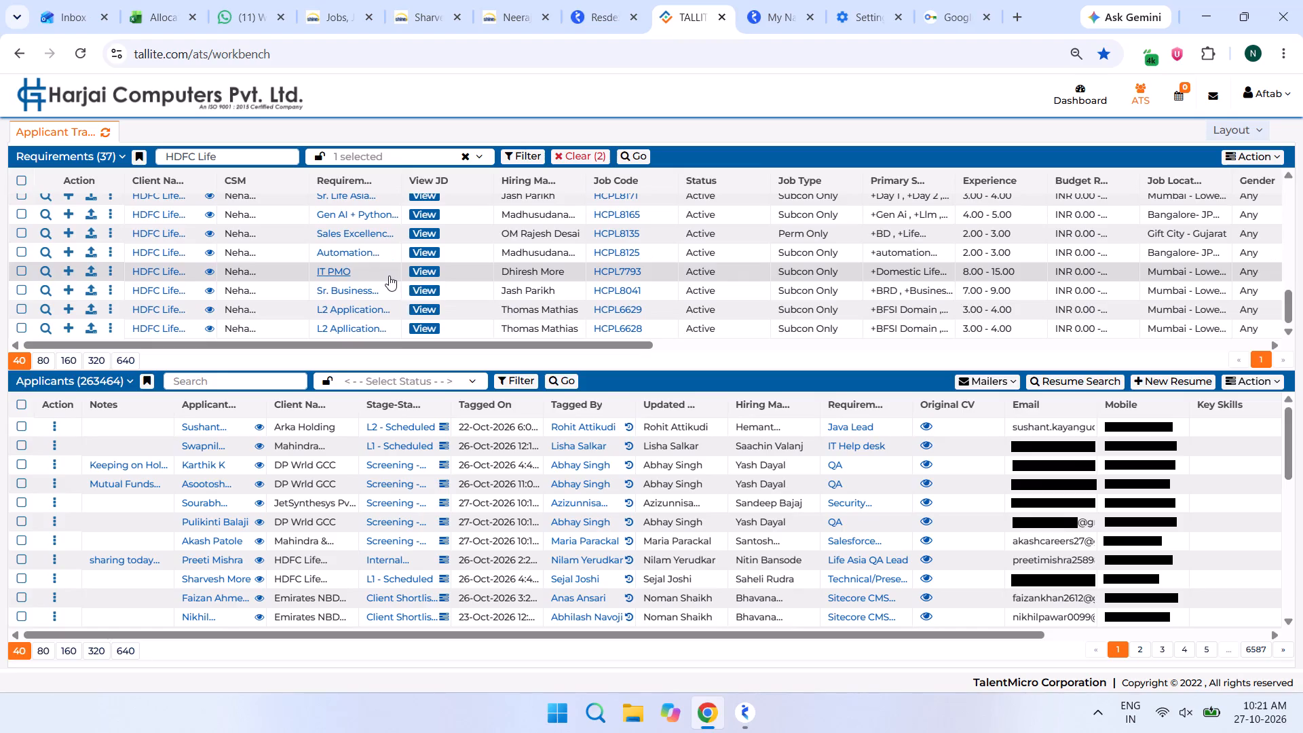
{"action": "scroll", "coordinate": [389, 276], "scroll_direction": "up", "scroll_amount": 2}
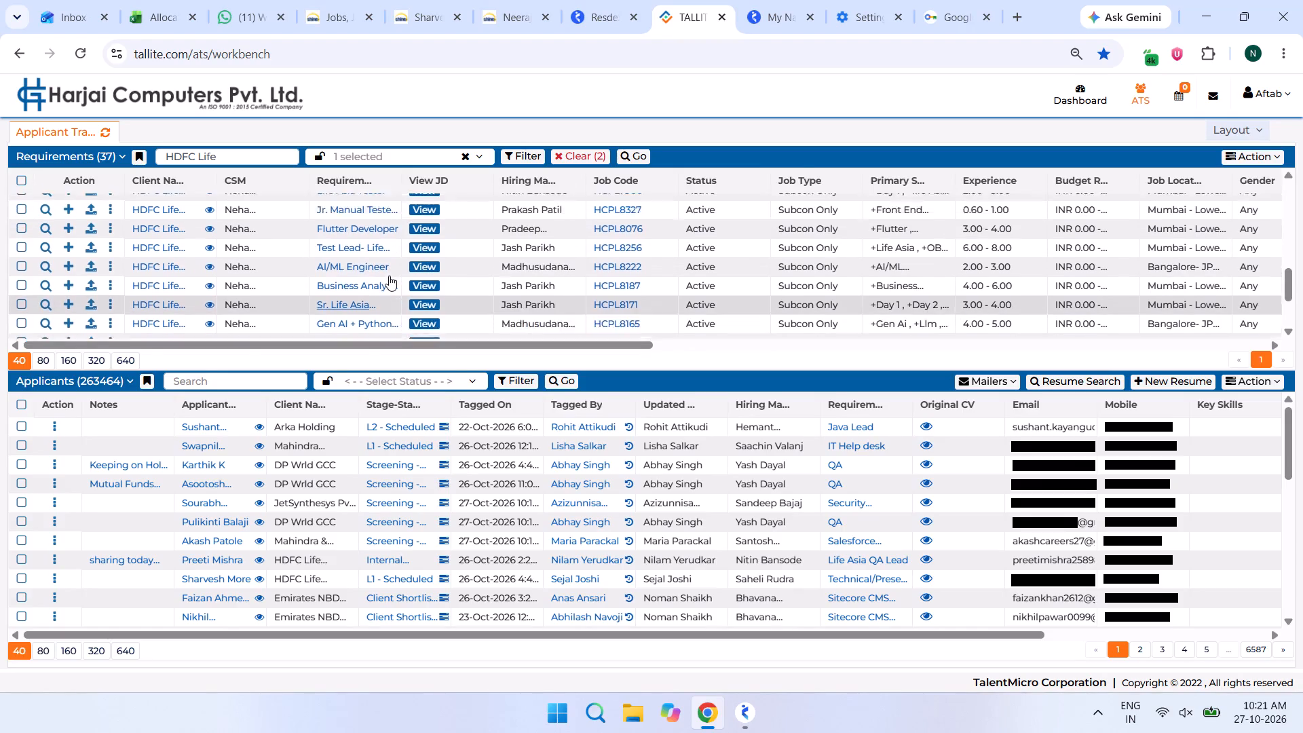
{"action": "scroll", "coordinate": [389, 276], "scroll_direction": "up", "scroll_amount": 1}
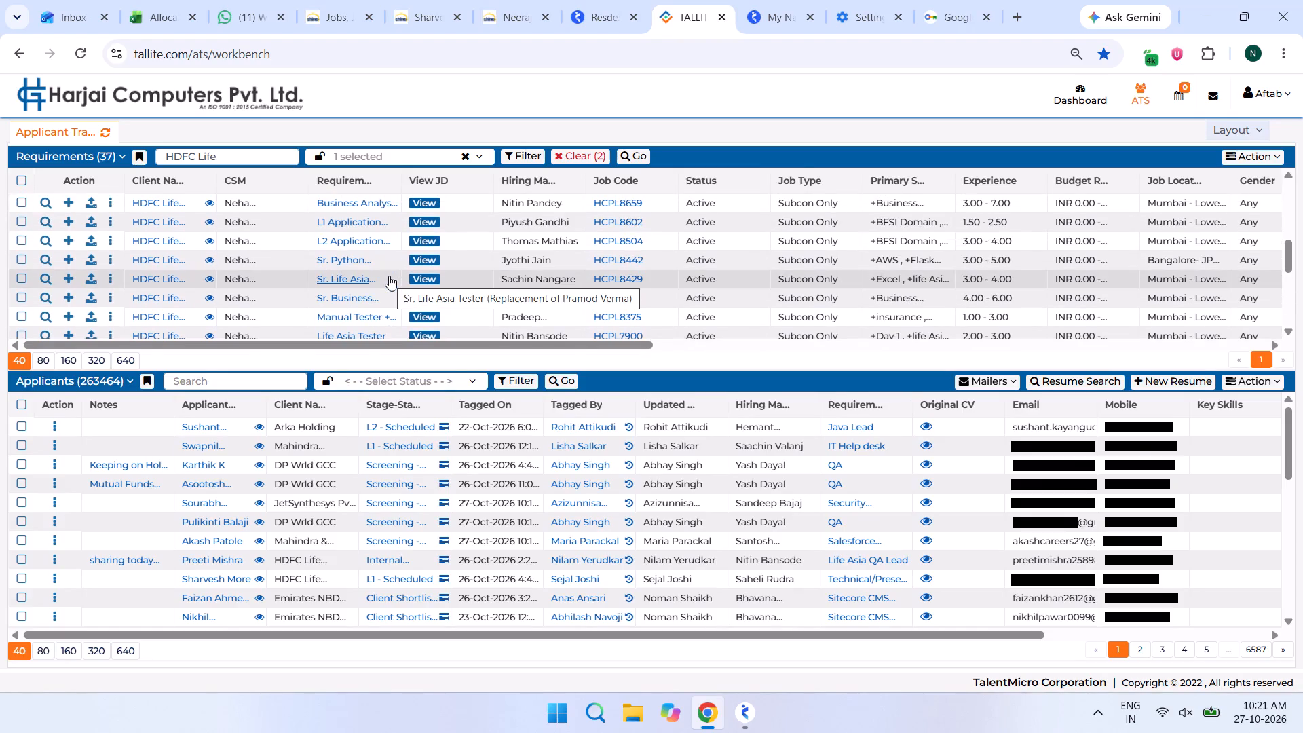
{"action": "scroll", "coordinate": [389, 276], "scroll_direction": "up", "scroll_amount": 1}
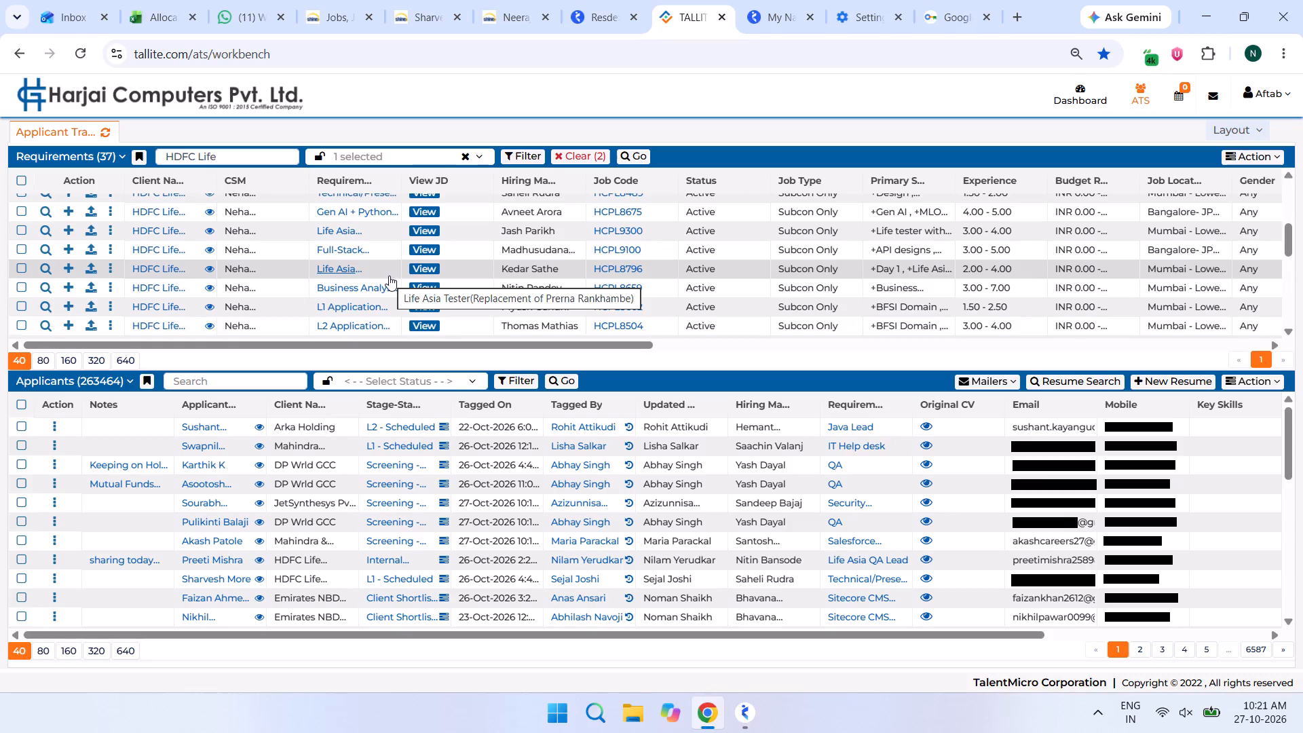
{"action": "scroll", "coordinate": [389, 276], "scroll_direction": "up", "scroll_amount": 1}
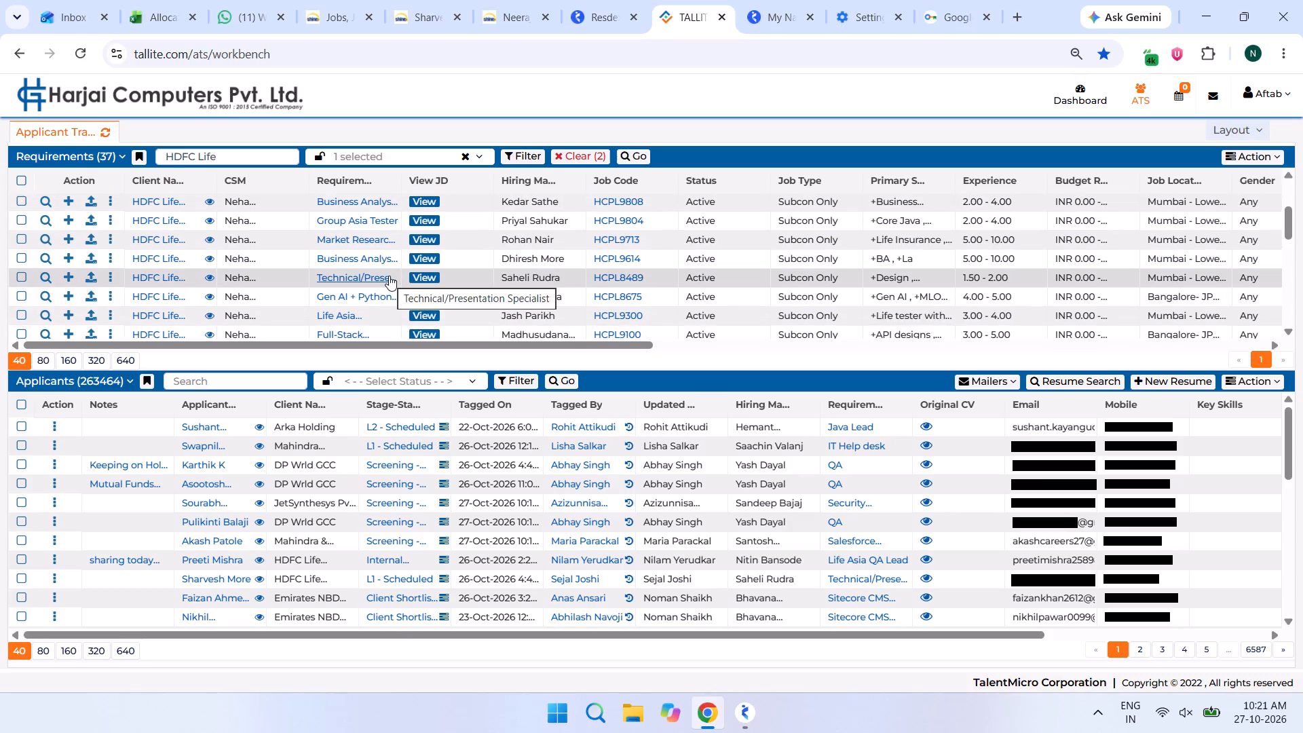
{"action": "left_click", "coordinate": [25, 276]}
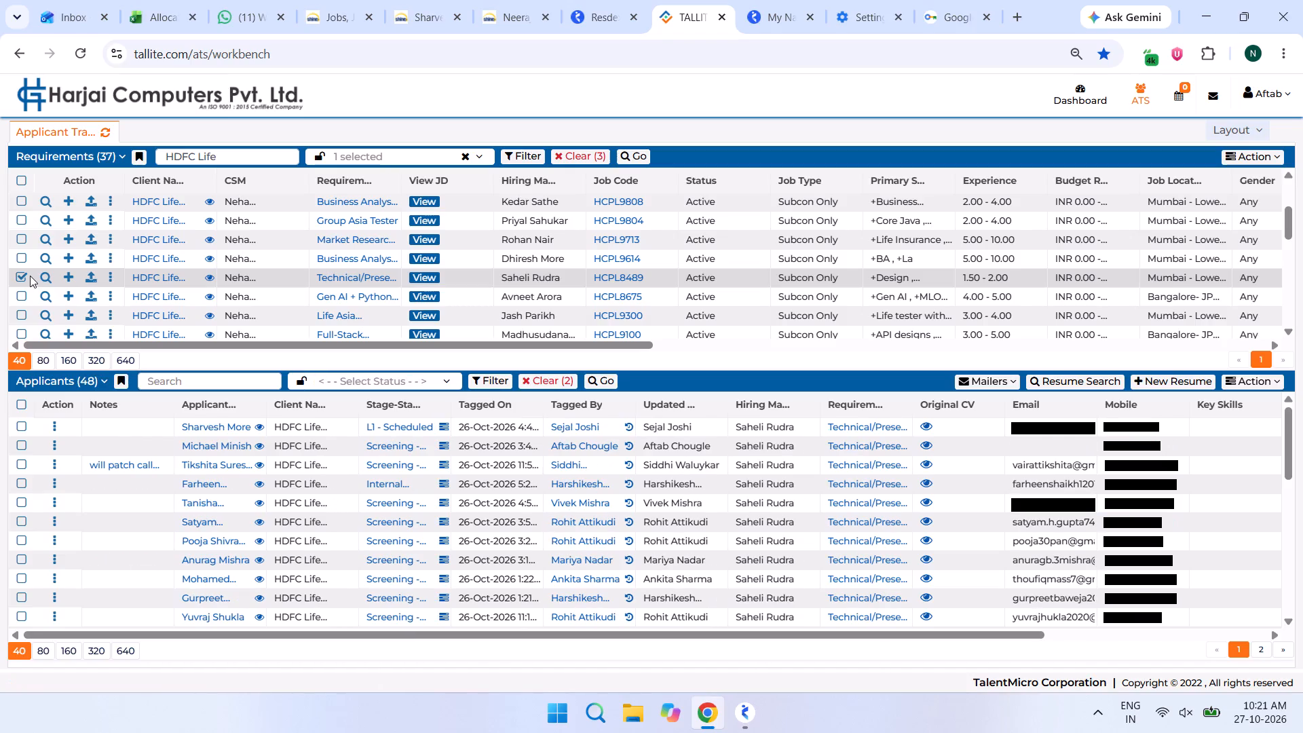
Check the screening stage options for the second applicant tagged to the Technical/Presentation Specialist requirement, submitting nothing.
{"action": "left_click", "coordinate": [398, 447]}
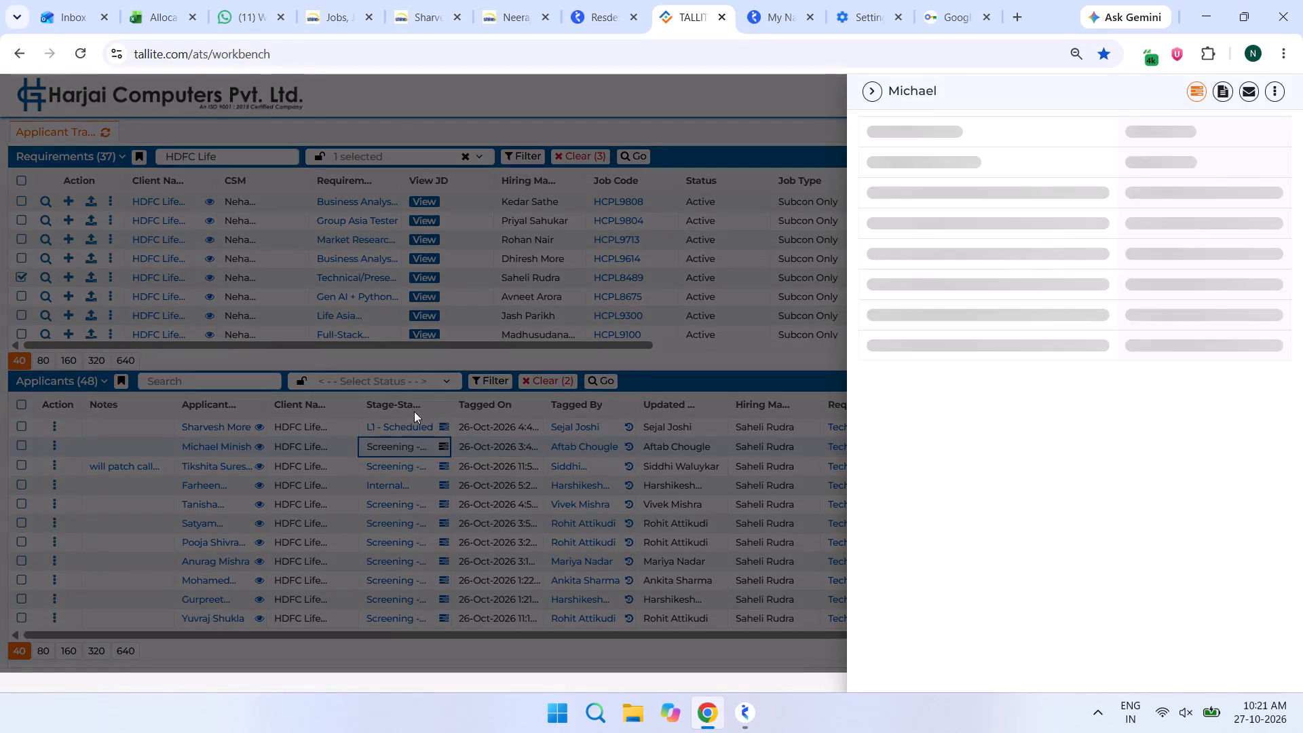
{"action": "left_click", "coordinate": [889, 170]}
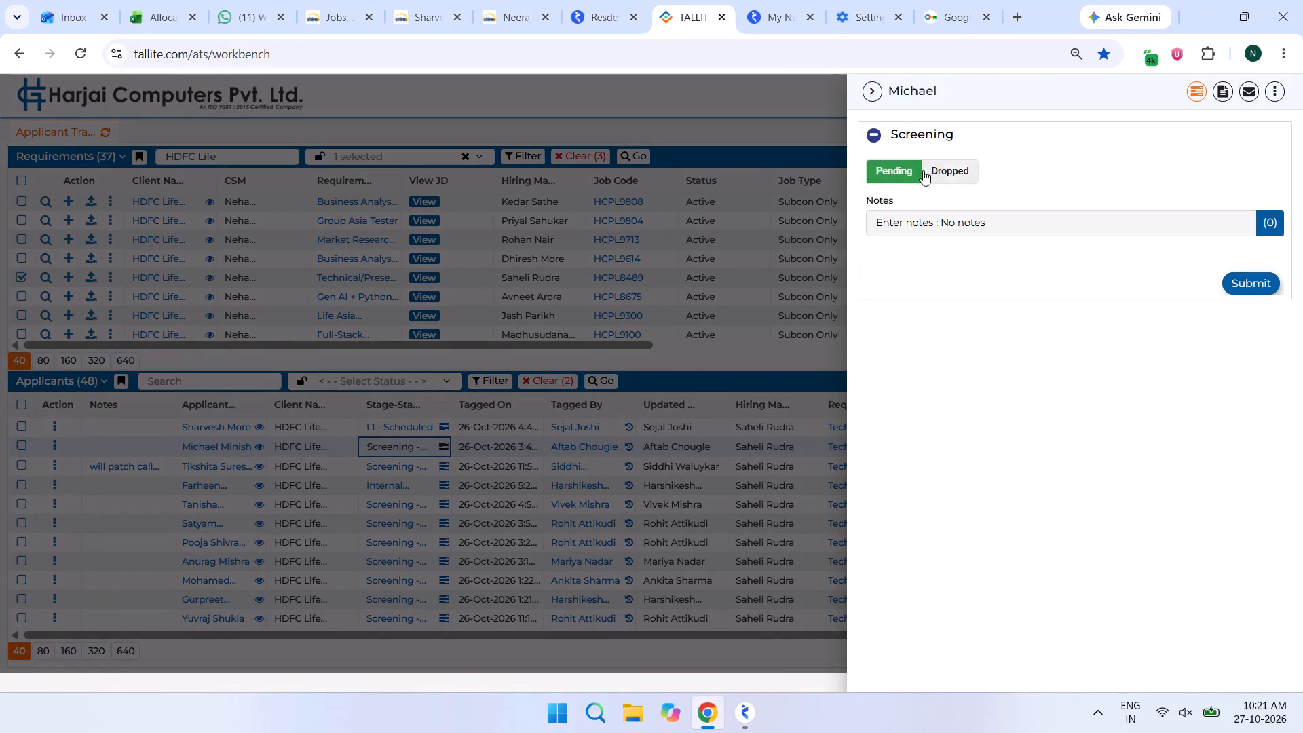
{"action": "left_click", "coordinate": [923, 170]}
{"action": "right_click_drag", "start_coordinate": [589, 404], "coordinate": [423, 506]}
{"action": "left_click", "coordinate": [365, 490]}
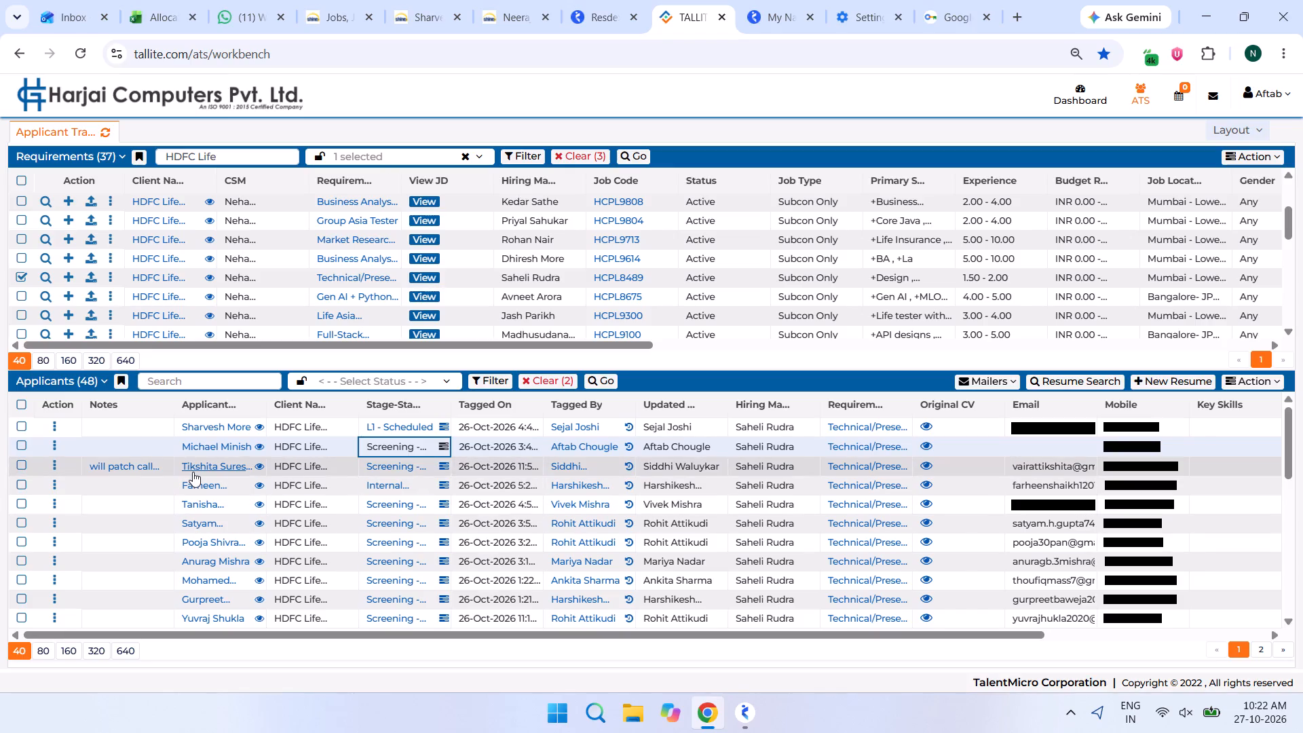
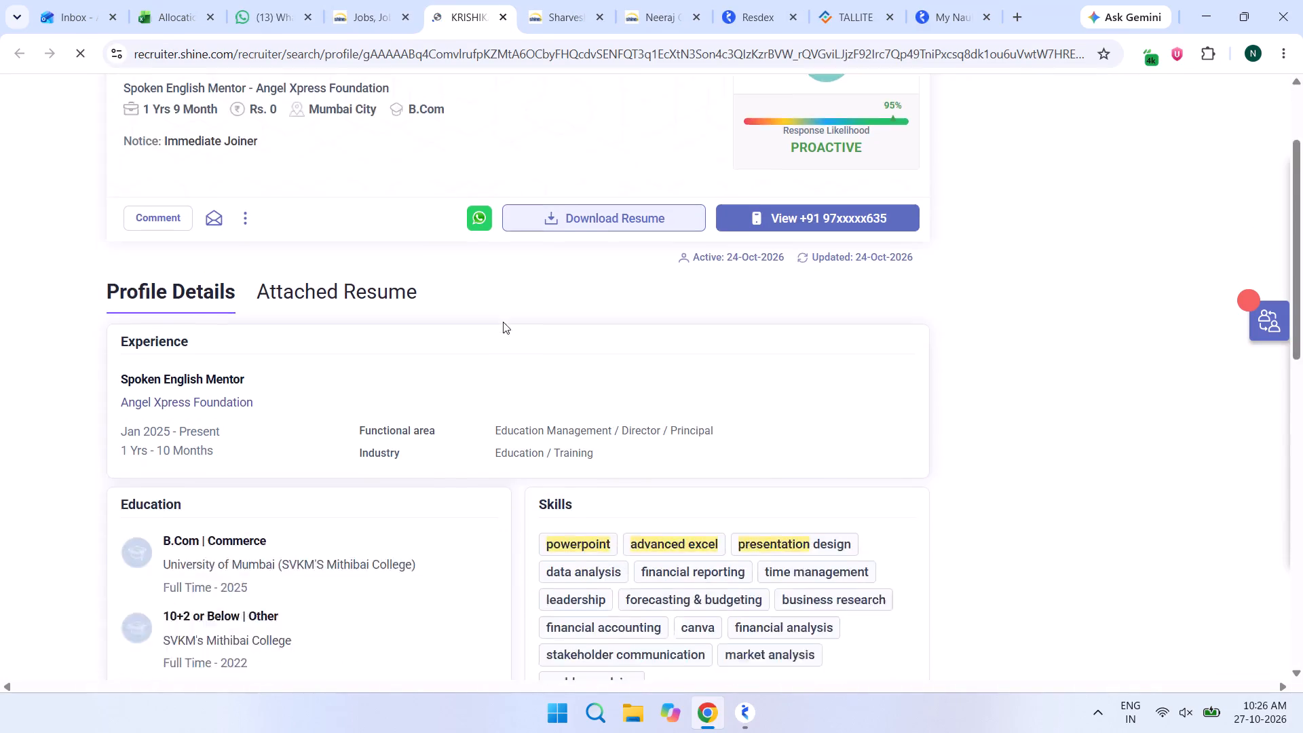
Review the attached resume of the Angel Xpress Foundation Spoken English Mentor for skills, projects and experience, and close the profile.
{"action": "left_click", "coordinate": [299, 178]}
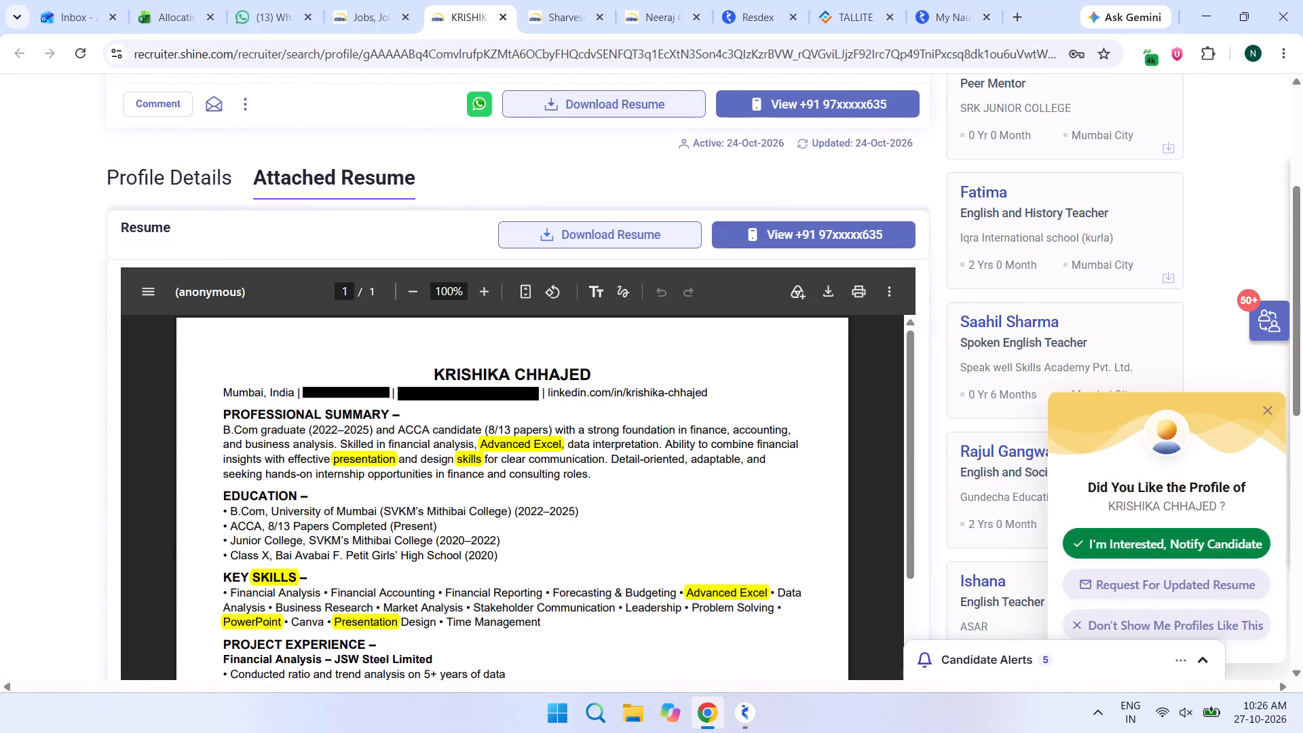
{"action": "scroll", "coordinate": [647, 451], "scroll_direction": "down", "scroll_amount": 3}
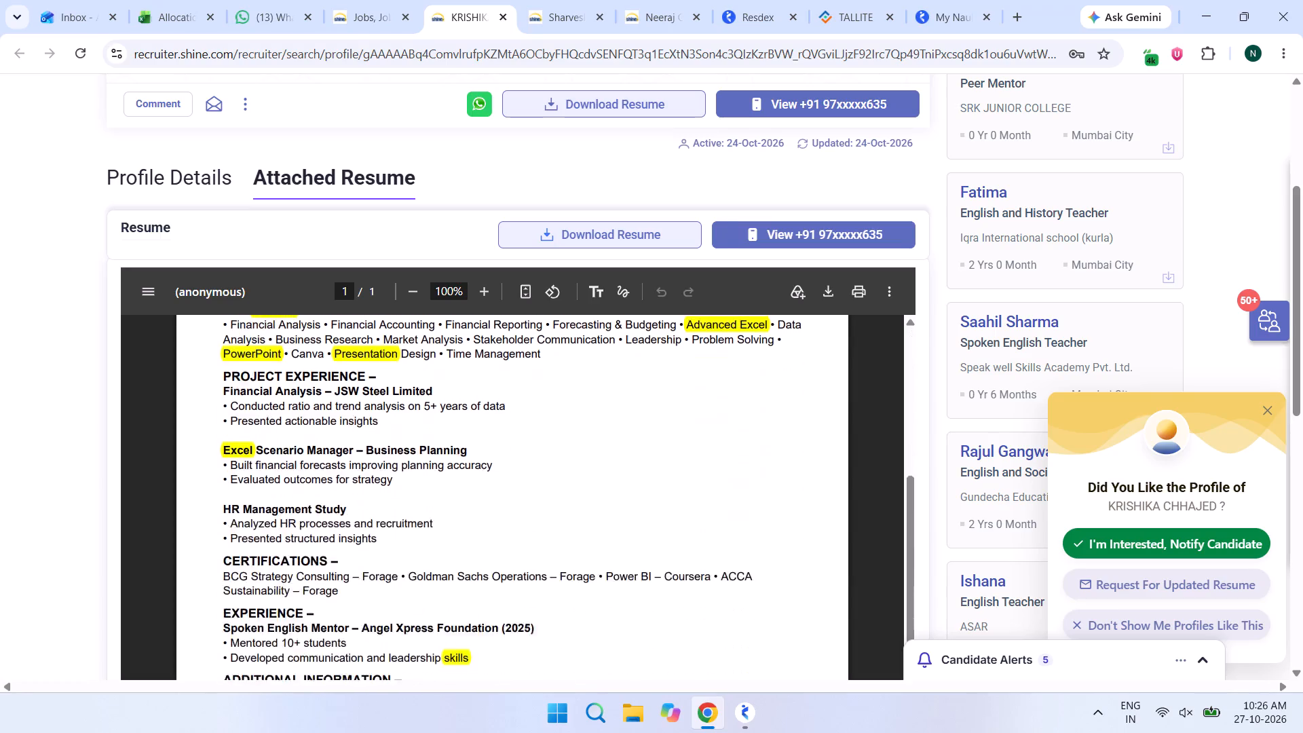
{"action": "scroll", "coordinate": [647, 451], "scroll_direction": "down", "scroll_amount": 2}
{"action": "scroll", "coordinate": [647, 451], "scroll_direction": "up", "scroll_amount": 1}
{"action": "scroll", "coordinate": [647, 451], "scroll_direction": "down", "scroll_amount": 1}
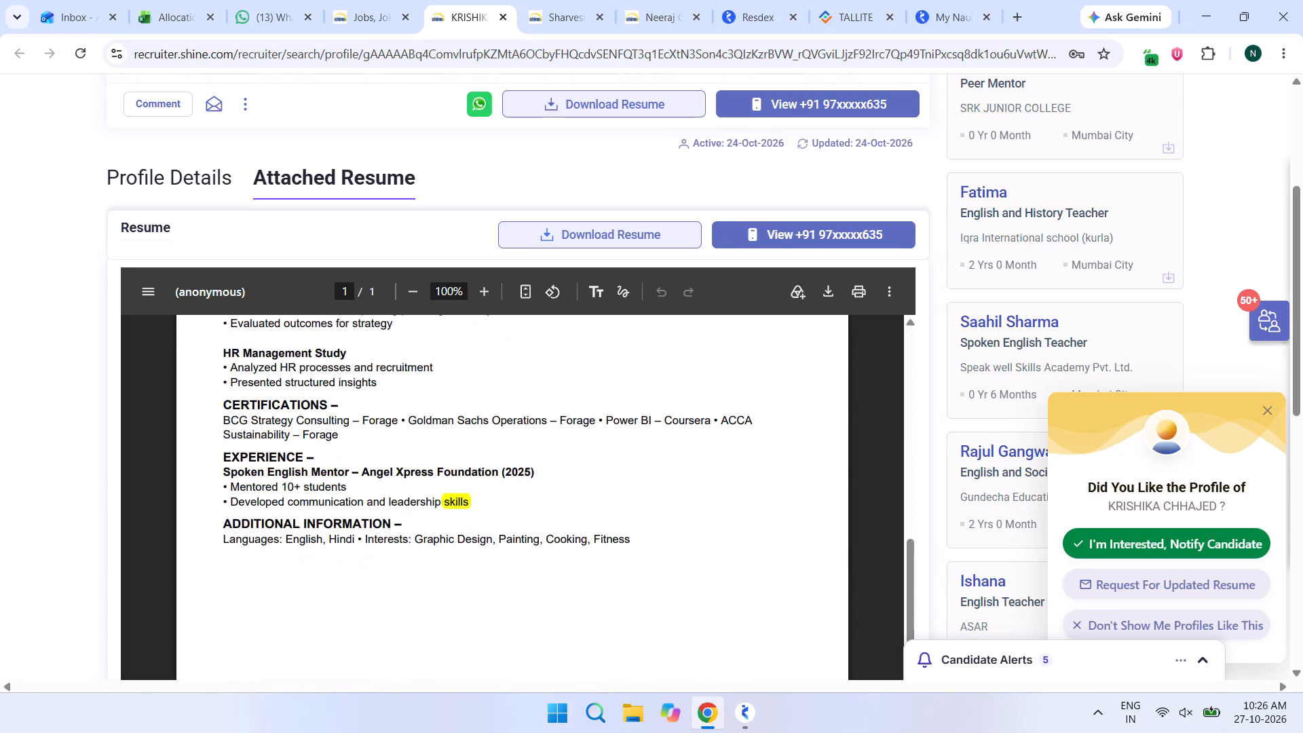
{"action": "scroll", "coordinate": [647, 451], "scroll_direction": "up", "scroll_amount": 1}
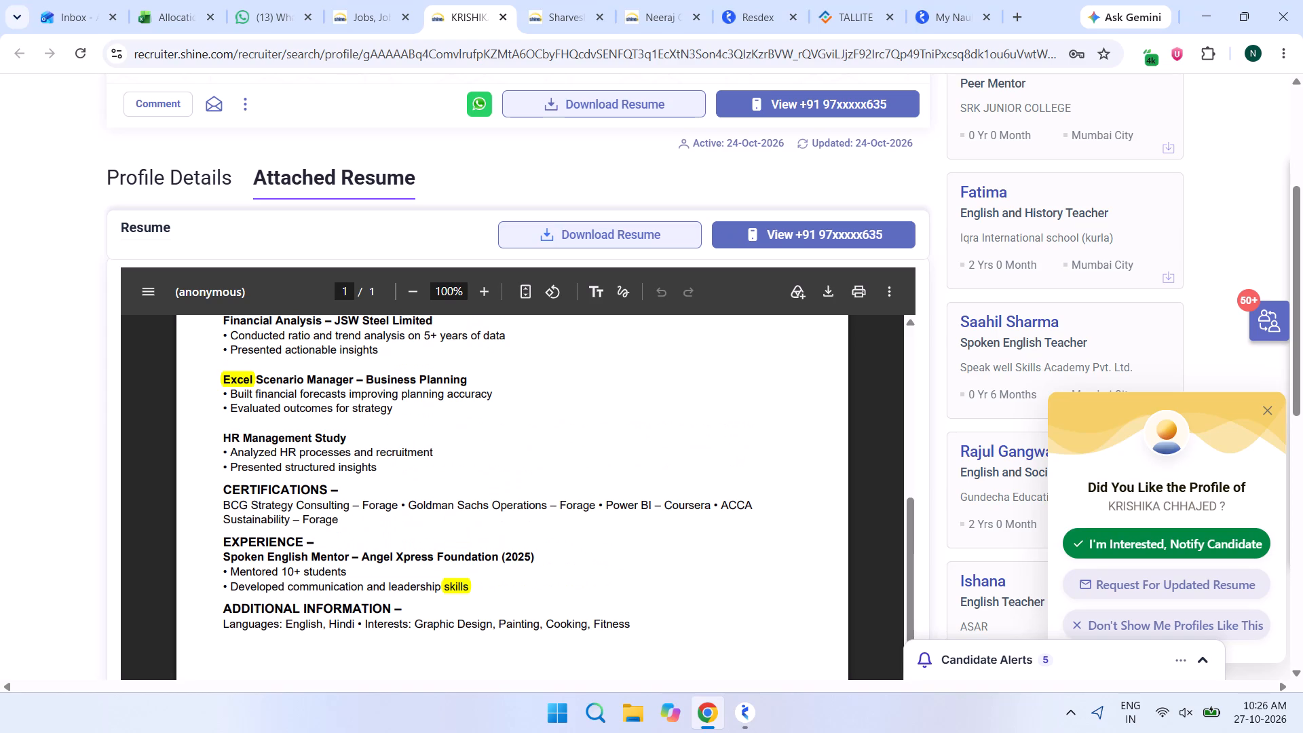
{"action": "scroll", "coordinate": [647, 451], "scroll_direction": "up", "scroll_amount": 1}
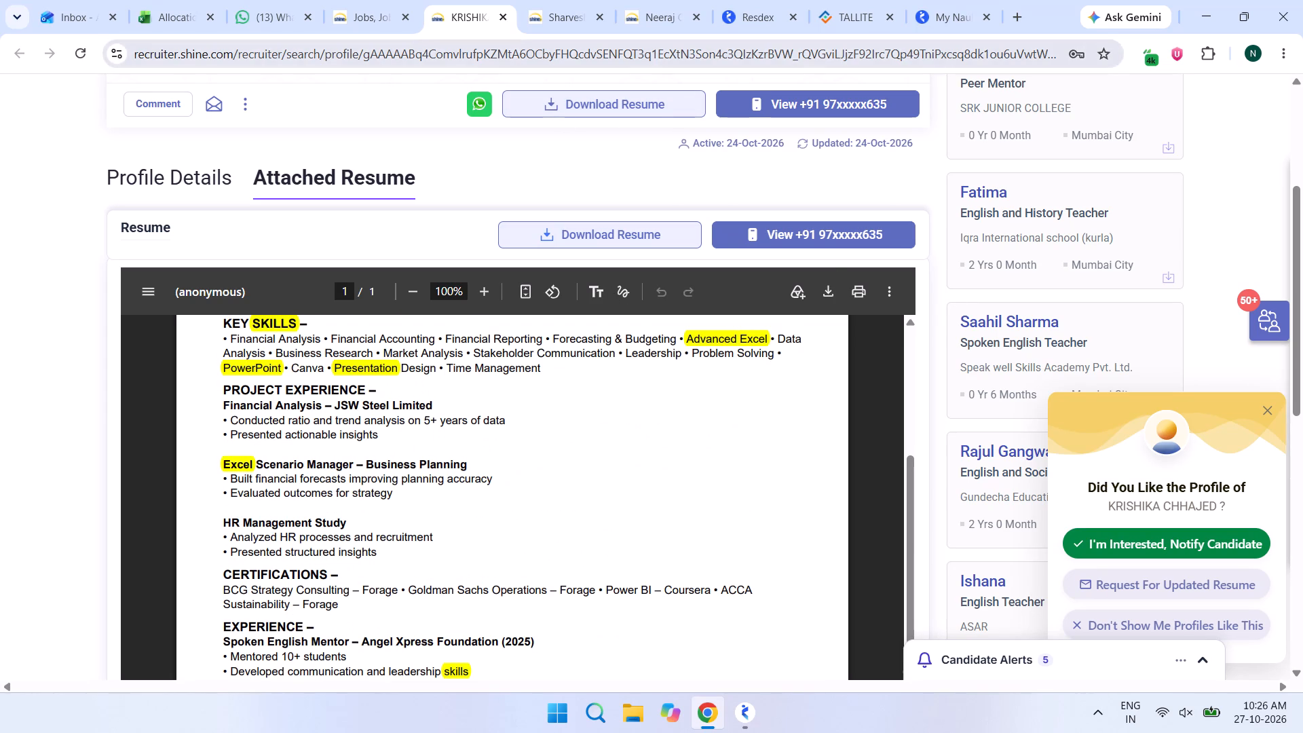
{"action": "left_click", "coordinate": [505, 16]}
Look through the following candidates in the Shine search results for suitable presentation and Excel profiles.
{"action": "scroll", "coordinate": [586, 199], "scroll_direction": "down", "scroll_amount": 4}
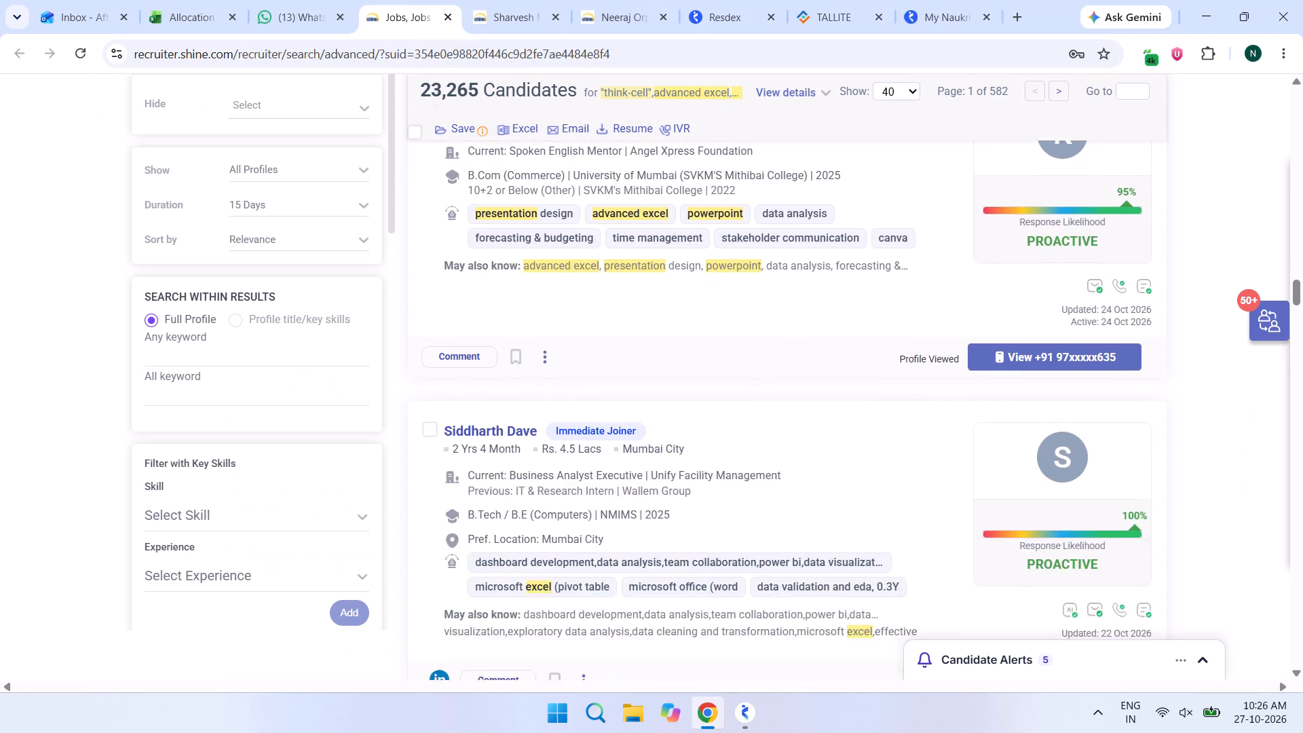
{"action": "scroll", "coordinate": [586, 187], "scroll_direction": "down", "scroll_amount": 3}
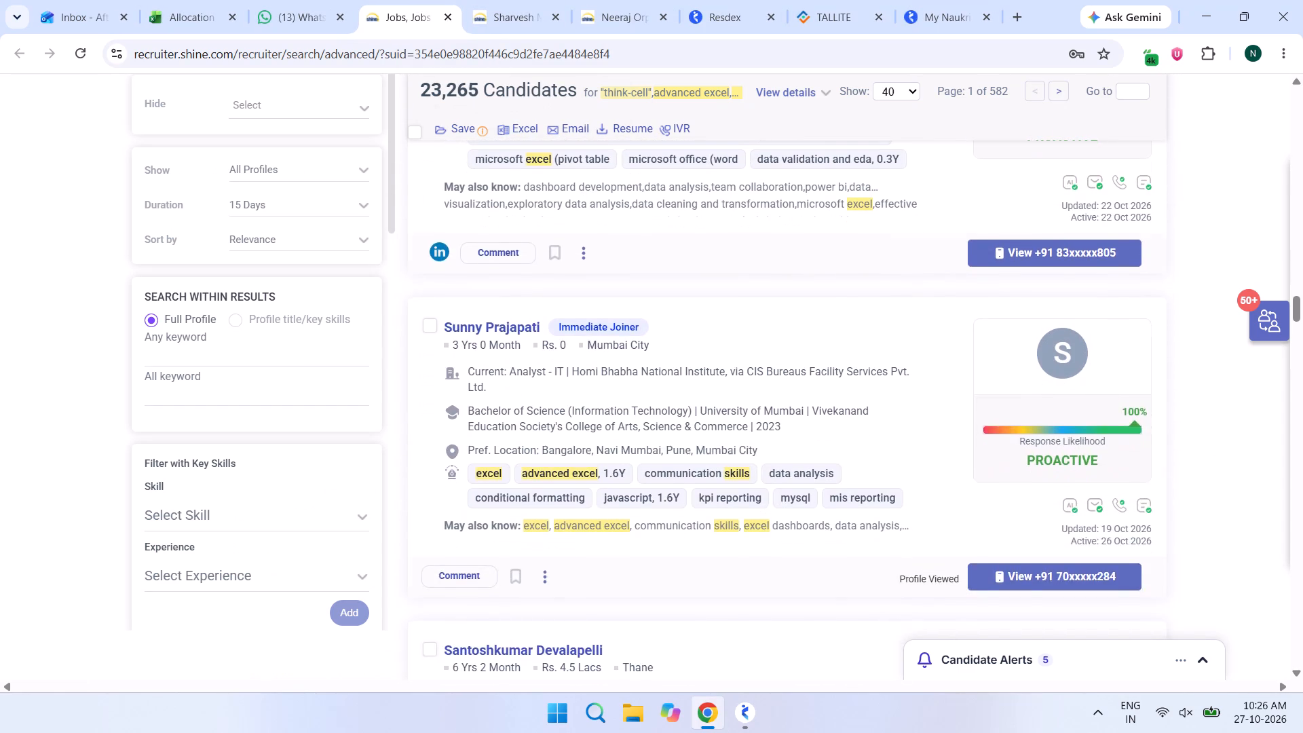
{"action": "scroll", "coordinate": [586, 187], "scroll_direction": "down", "scroll_amount": 4}
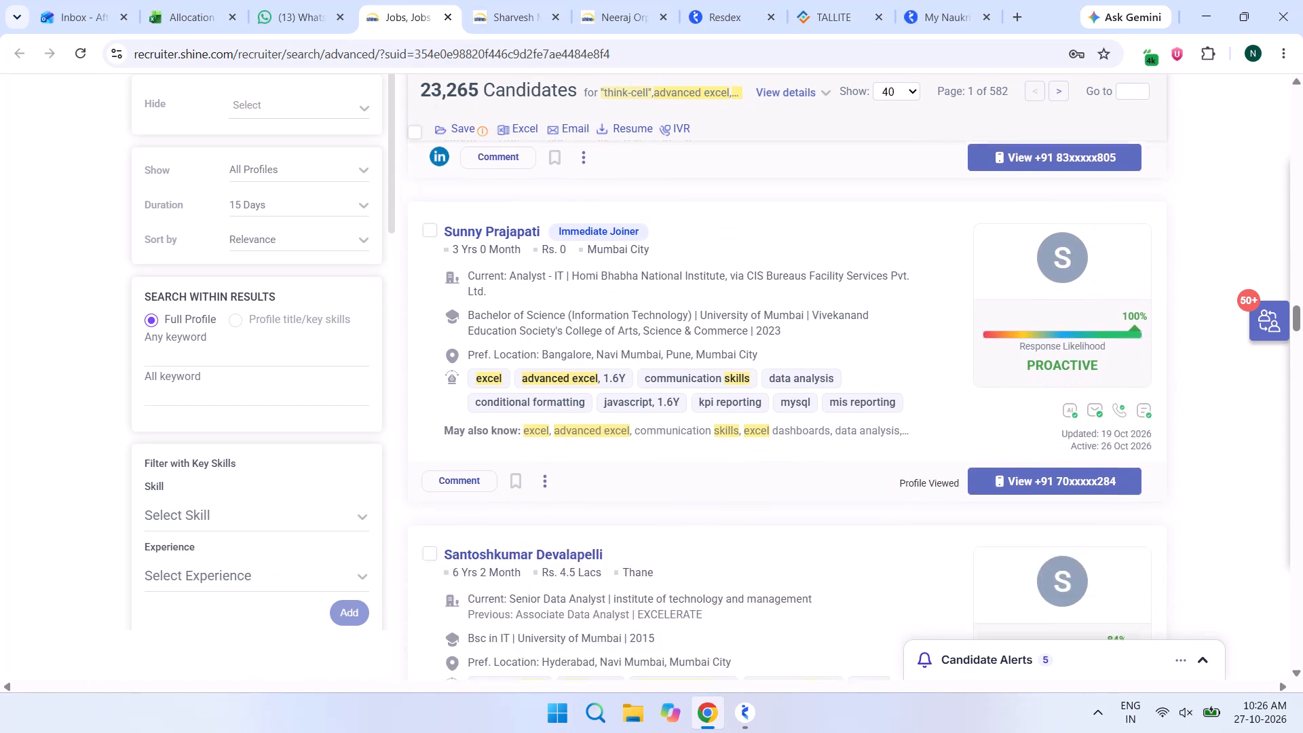
Continue reviewing the Shine search results for Mumbai candidates, checking each one's current role, experience, and PowerPoint and advanced Excel skills.
{"action": "scroll", "coordinate": [586, 187], "scroll_direction": "down", "scroll_amount": 4}
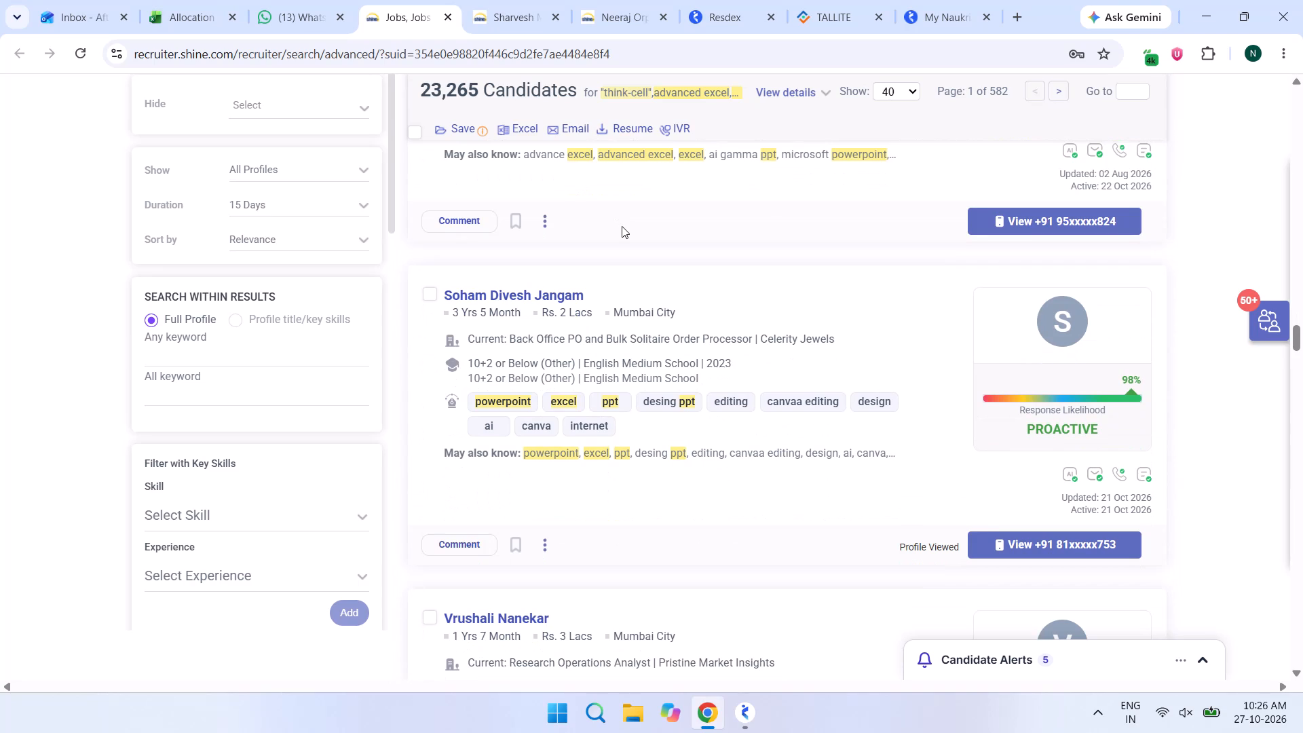
{"action": "scroll", "coordinate": [622, 226], "scroll_direction": "down", "scroll_amount": 4}
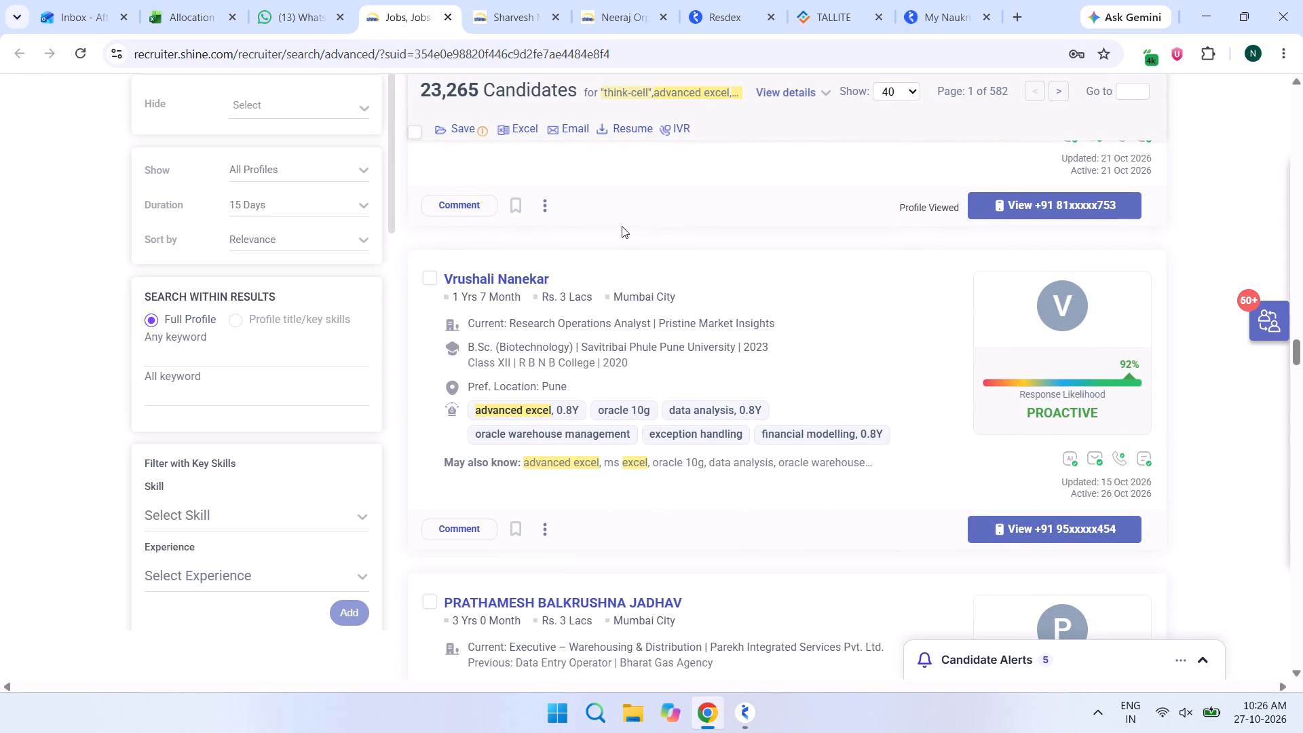
{"action": "scroll", "coordinate": [622, 226], "scroll_direction": "down", "scroll_amount": 2}
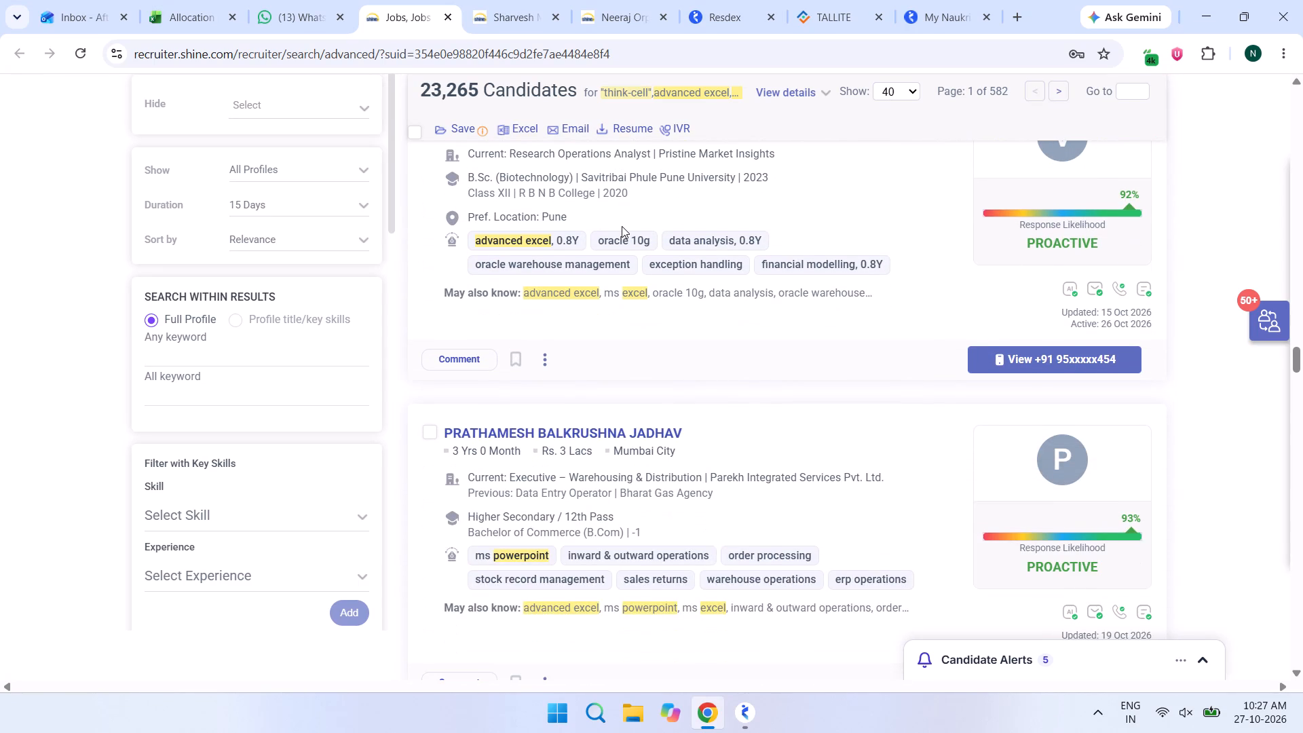
{"action": "scroll", "coordinate": [622, 226], "scroll_direction": "down", "scroll_amount": 3}
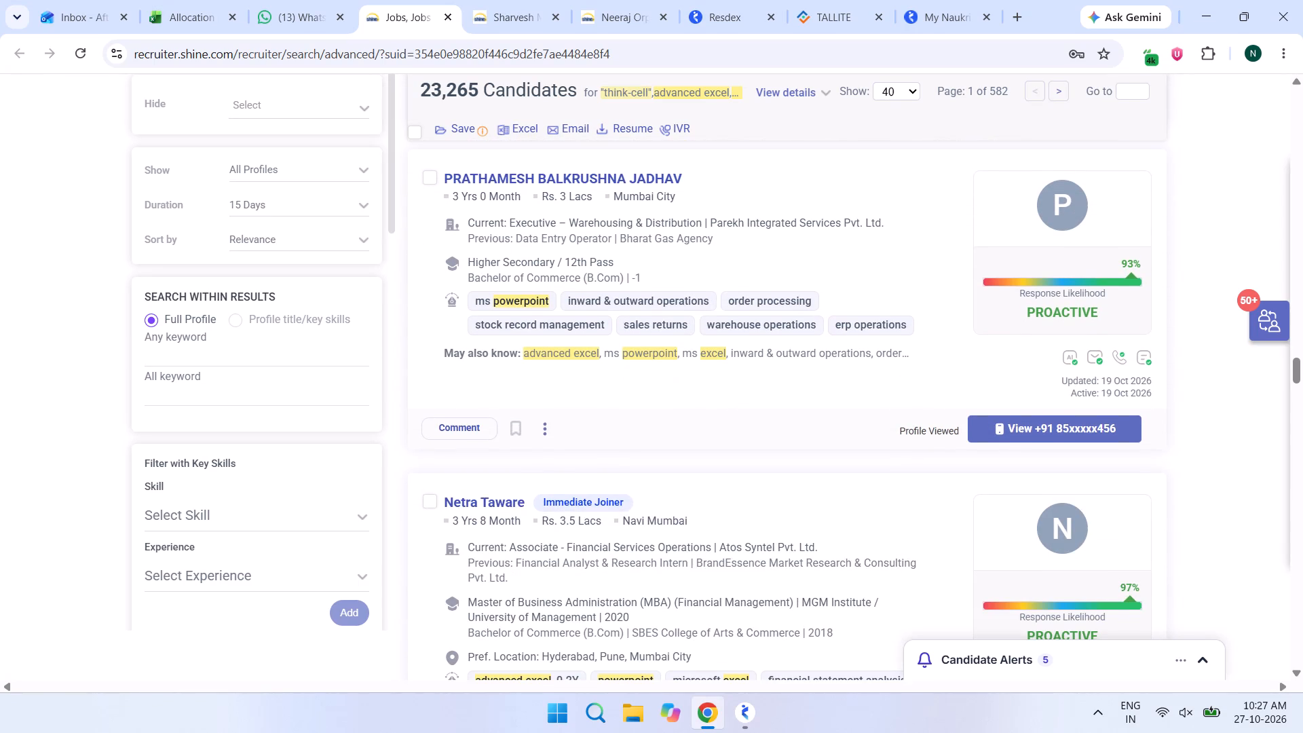
{"action": "scroll", "coordinate": [622, 226], "scroll_direction": "down", "scroll_amount": 3}
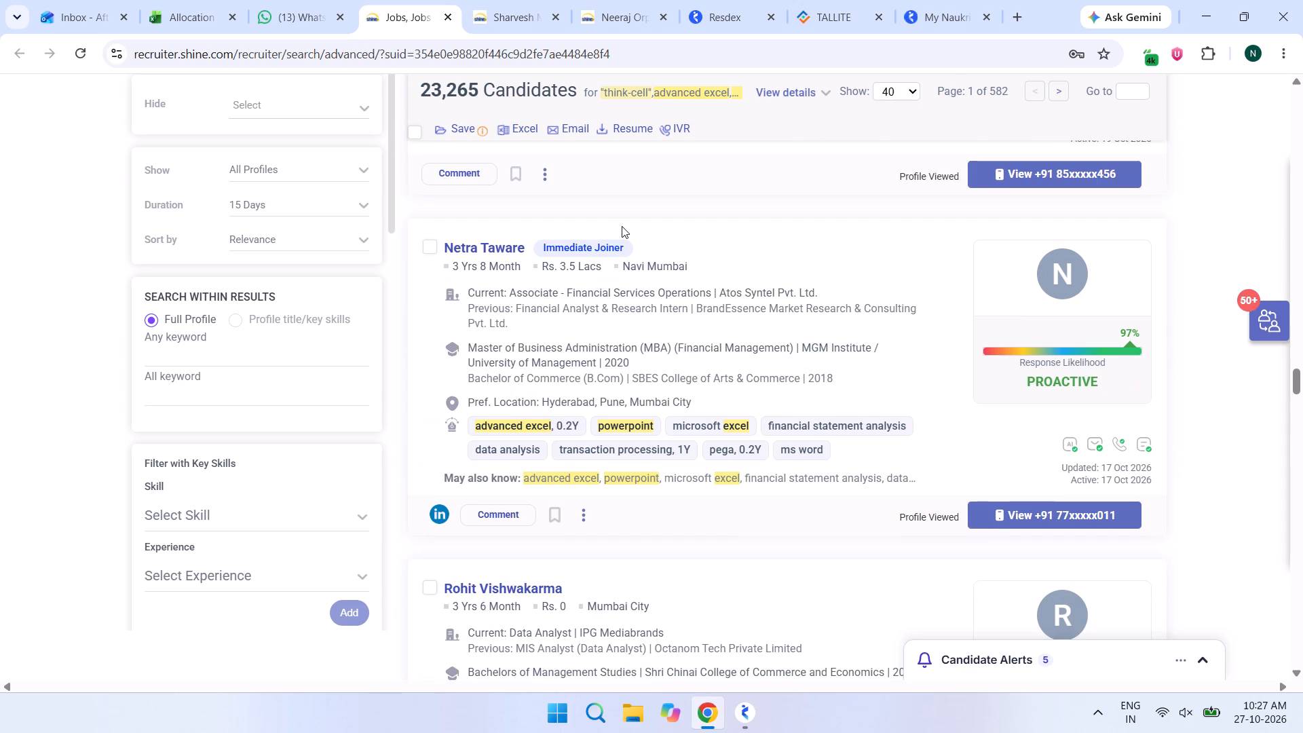
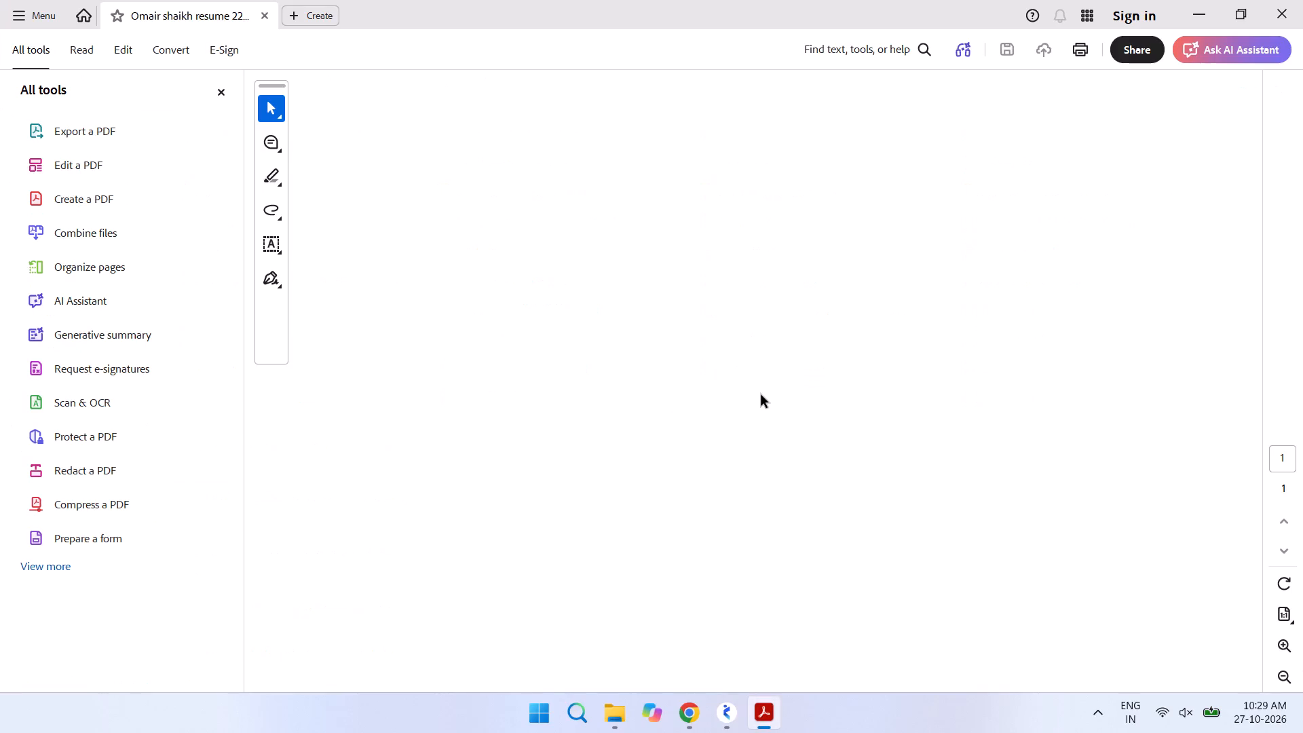
Select the latter part of the contact line under the candidate's name in the desktop support engineer's resume PDF.
{"action": "left_click_drag", "start_coordinate": [544, 225], "coordinate": [569, 229]}
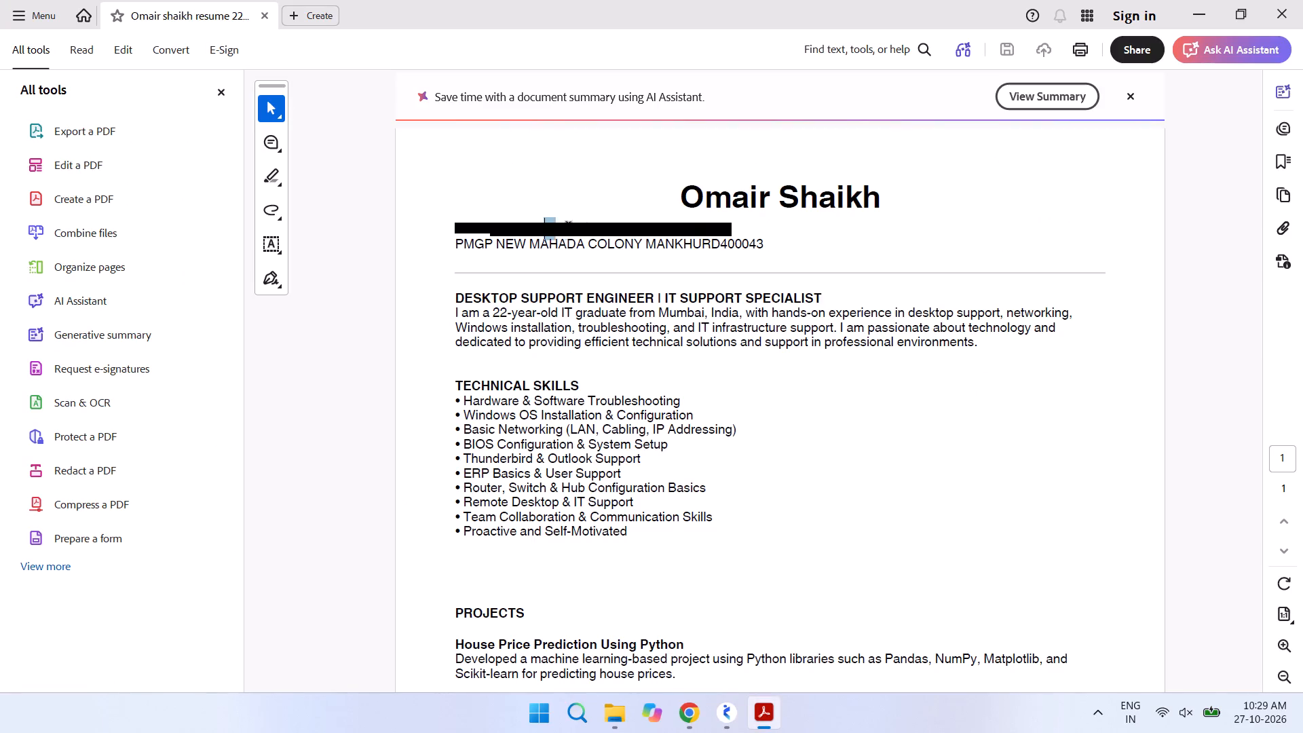
{"action": "left_click_drag", "start_coordinate": [569, 229], "coordinate": [725, 235]}
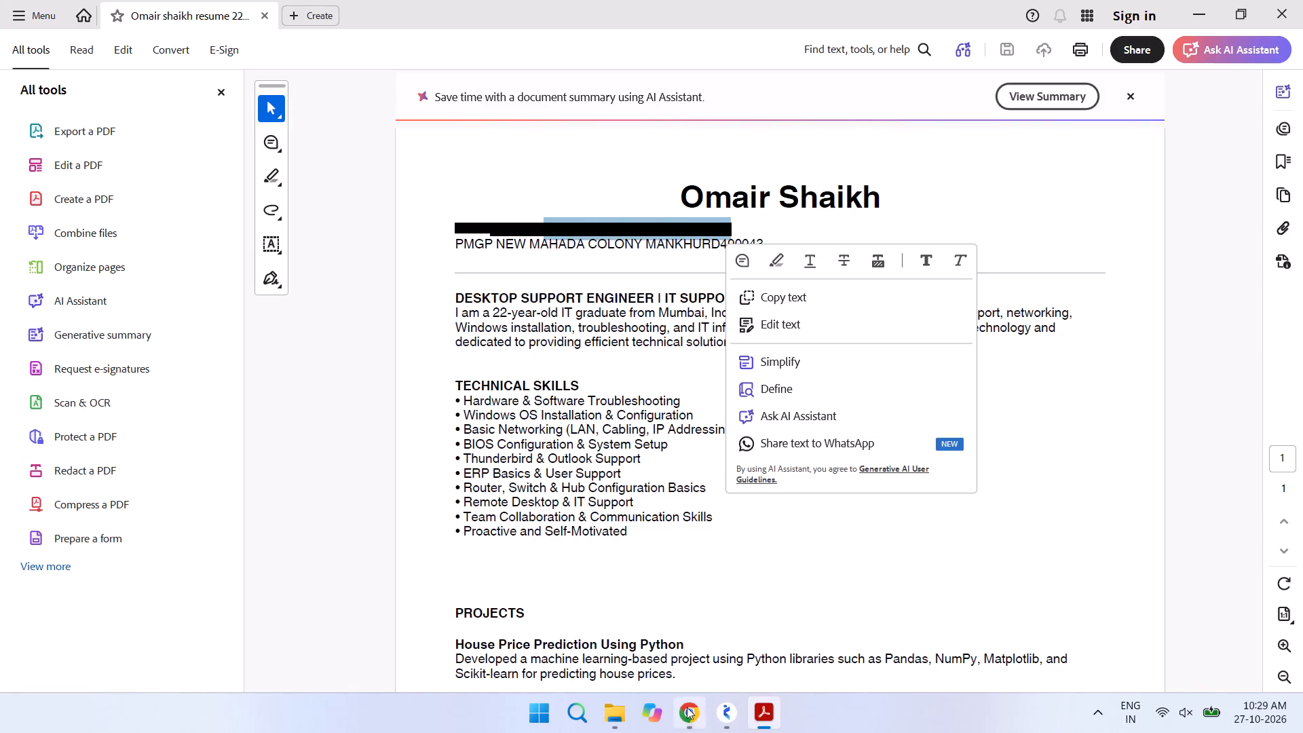
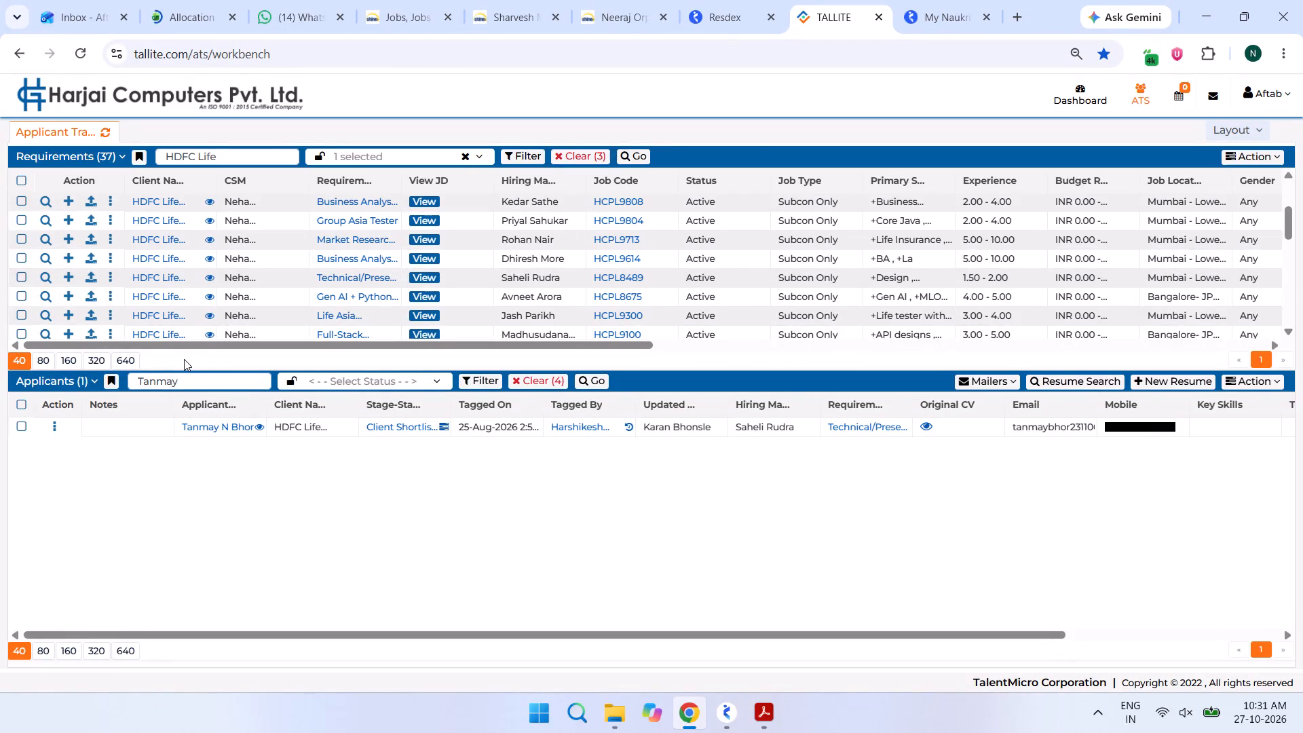
Search the applicants for Tanmay across requirements and mark the L1-scheduled Manipal Cigna application as Rejected.
{"action": "key", "text": "Return"}
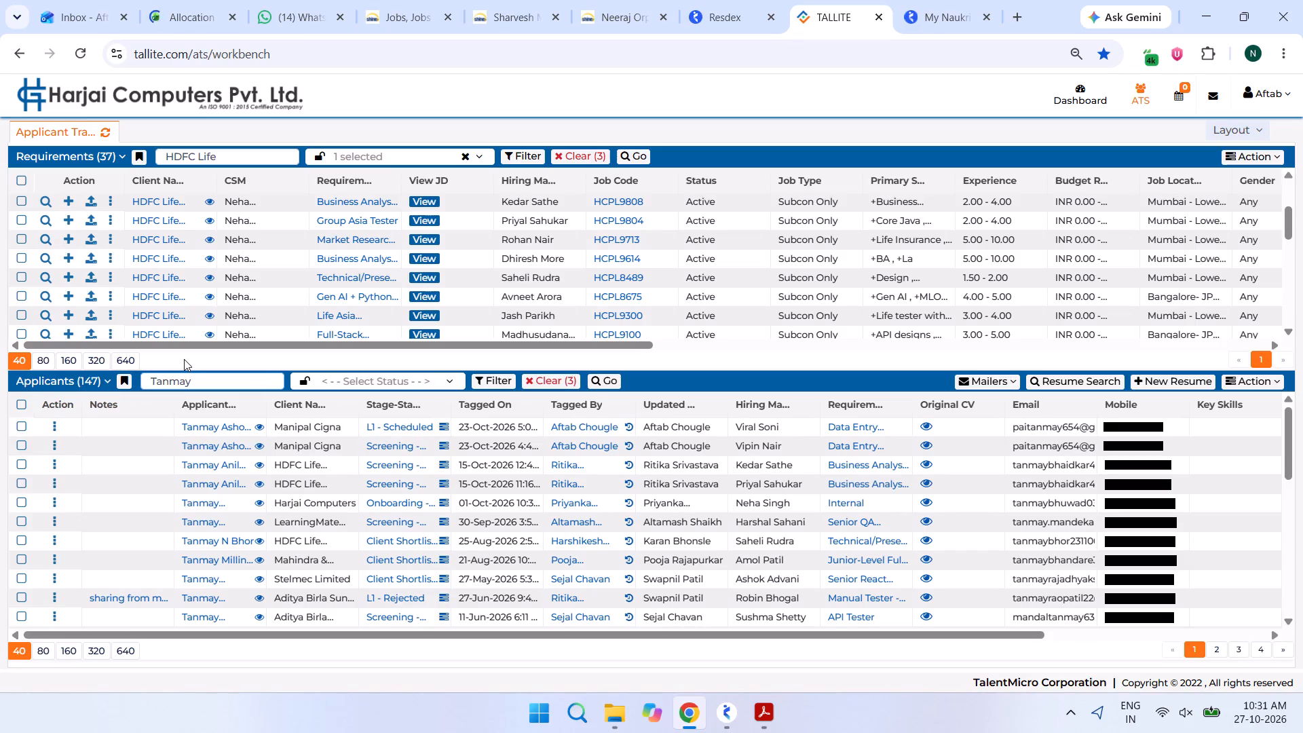
{"action": "left_click", "coordinate": [396, 429]}
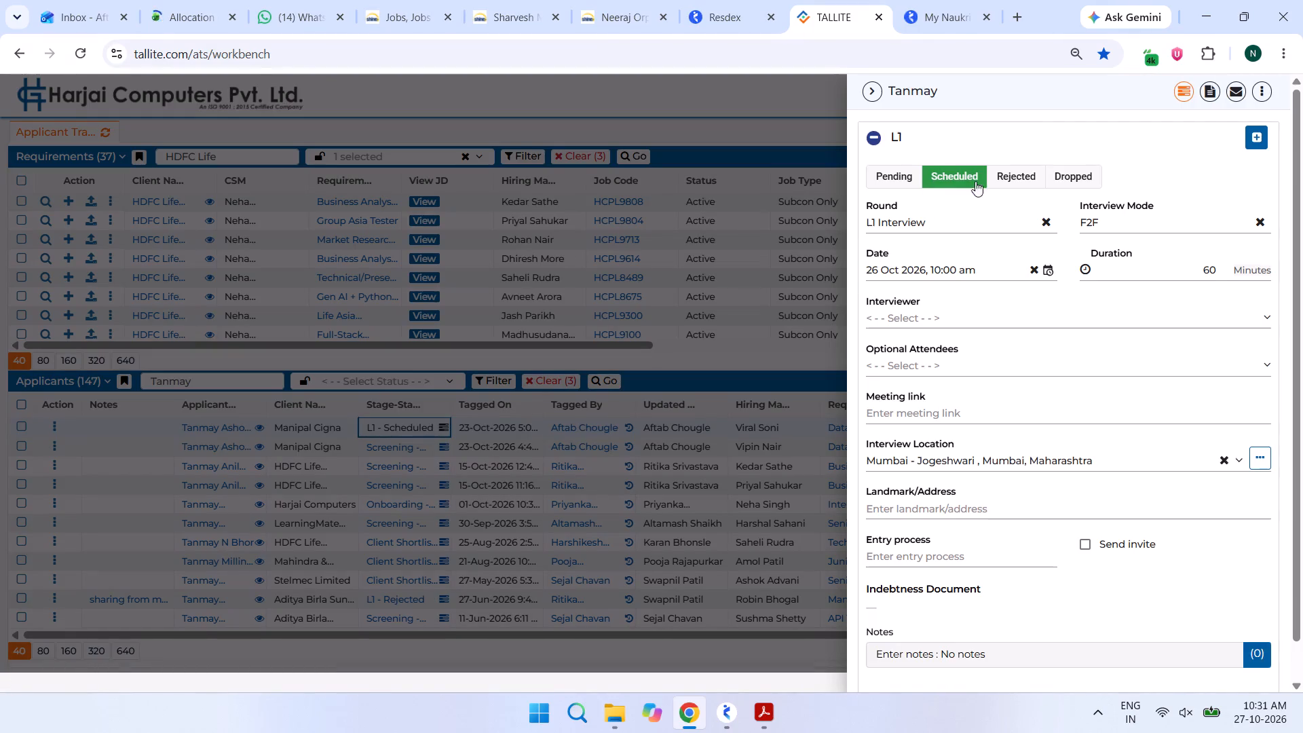
{"action": "left_click", "coordinate": [1001, 181]}
{"action": "scroll", "coordinate": [1152, 464], "scroll_direction": "down", "scroll_amount": 3}
{"action": "scroll", "coordinate": [1166, 555], "scroll_direction": "up", "scroll_amount": 1}
{"action": "scroll", "coordinate": [1167, 564], "scroll_direction": "down", "scroll_amount": 1}
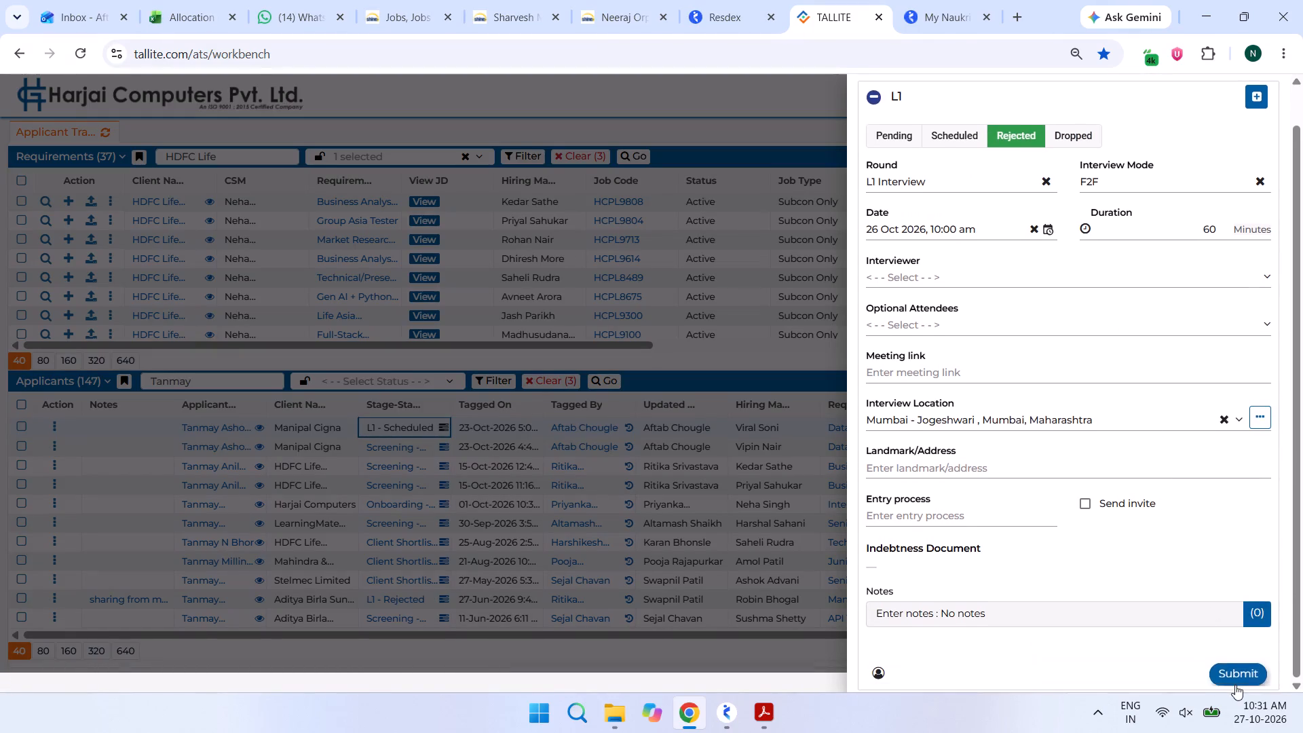
{"action": "left_click", "coordinate": [1234, 677]}
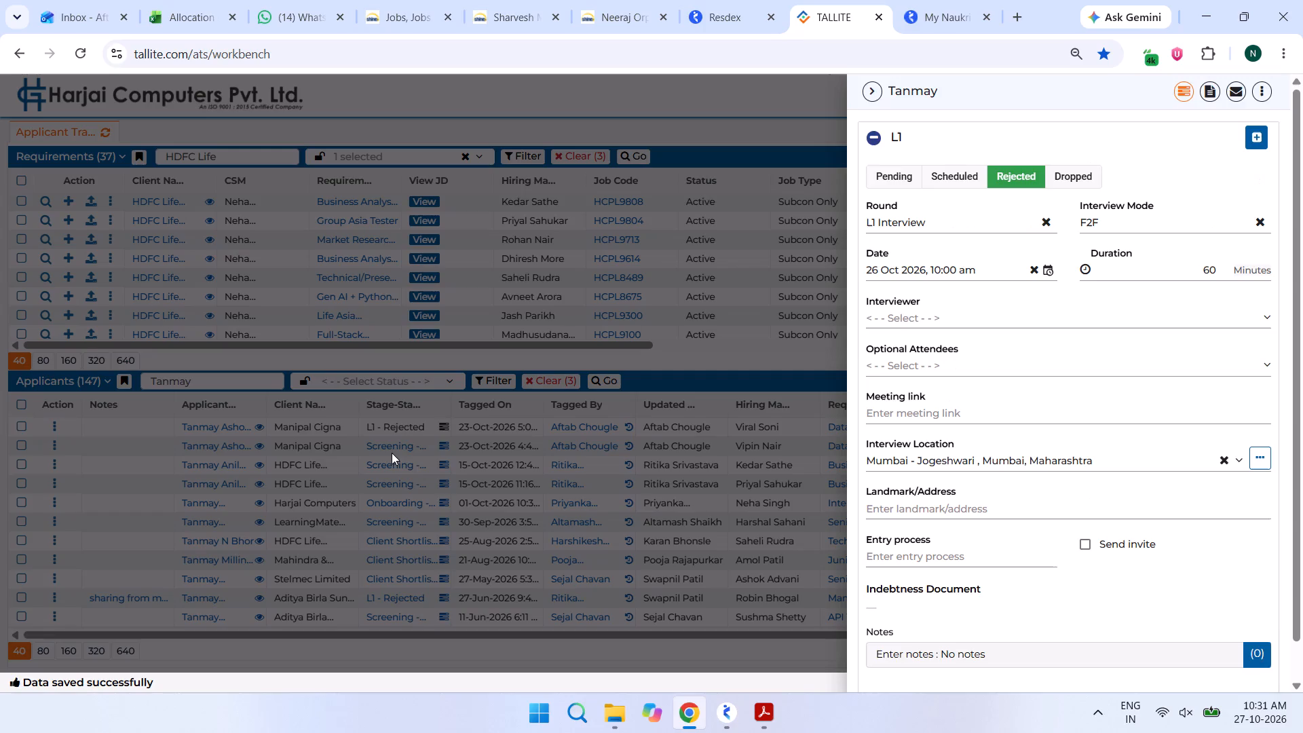
Set the screening status of Tanmay's other Manipal Cigna application to Dropped with the reason Other, and close the applicant's details.
{"action": "double_click", "coordinate": [400, 447]}
{"action": "left_click", "coordinate": [400, 447]}
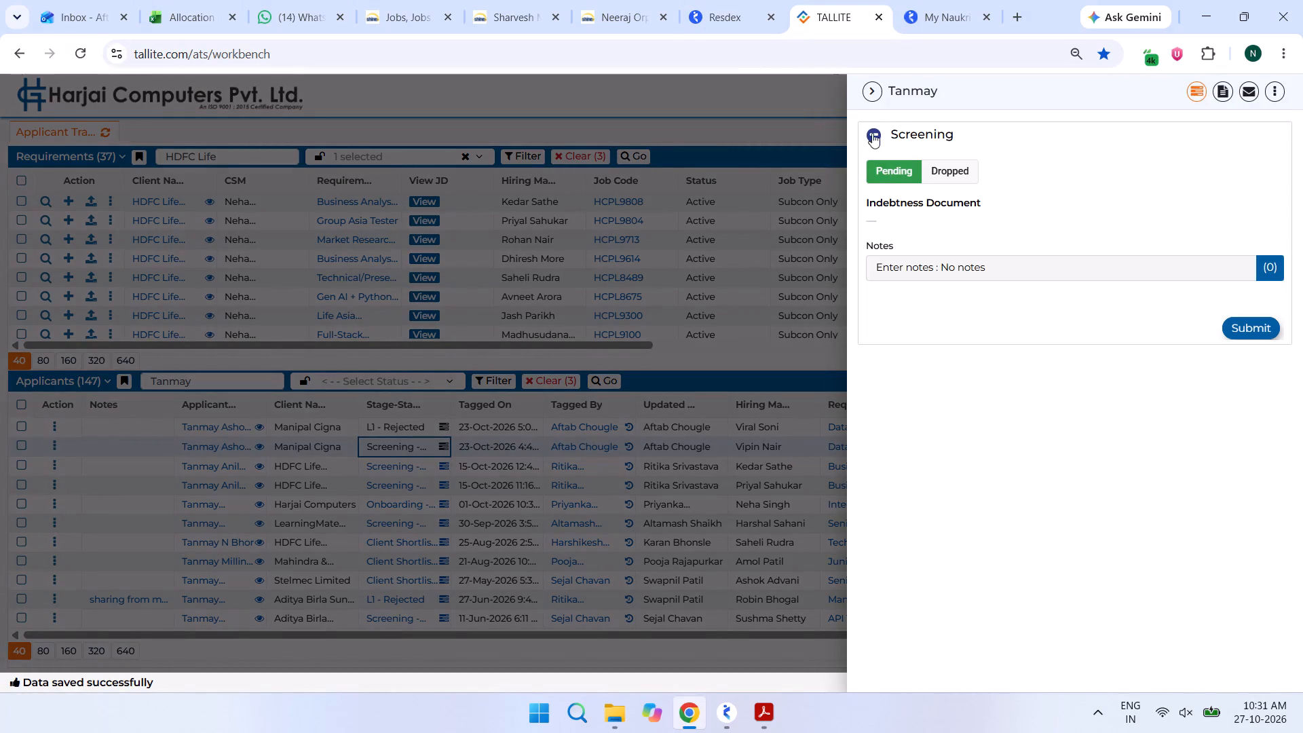
{"action": "left_click", "coordinate": [933, 166]}
{"action": "left_click", "coordinate": [1249, 370]}
{"action": "left_click", "coordinate": [915, 208]}
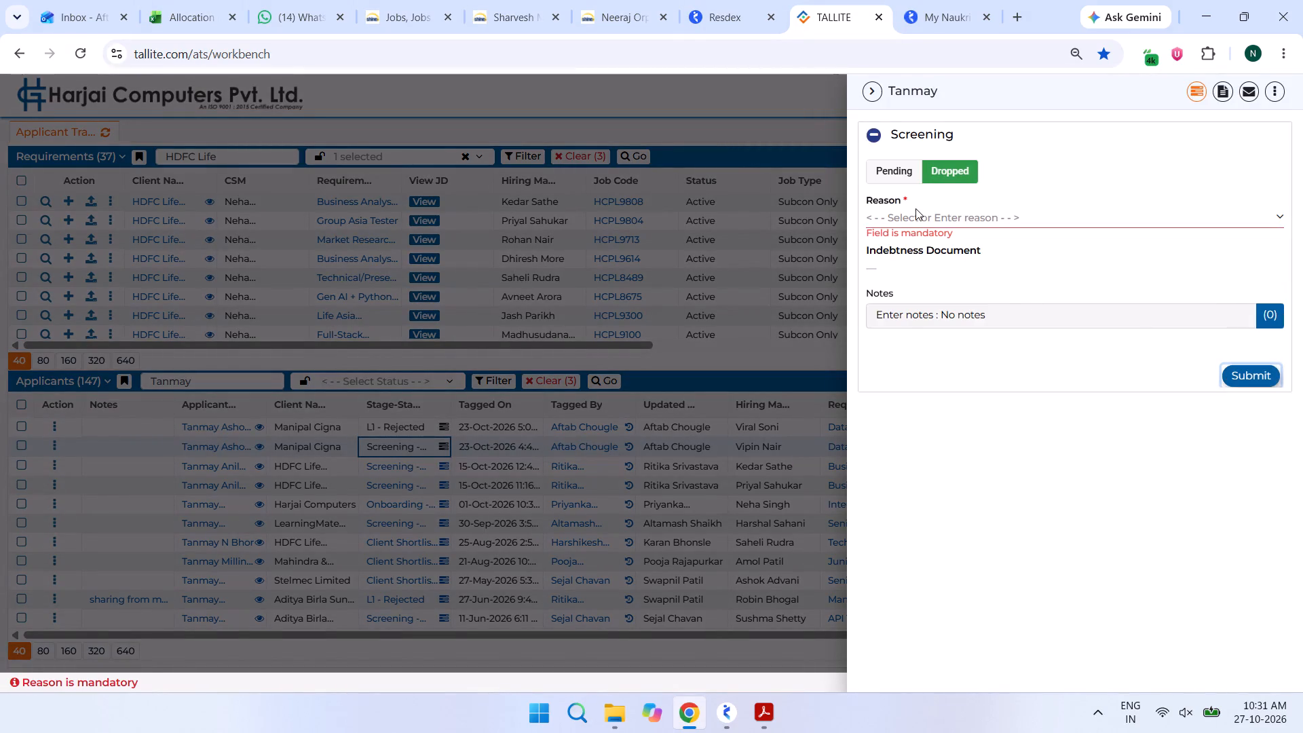
{"action": "left_click", "coordinate": [927, 225]}
{"action": "left_click", "coordinate": [937, 217]}
{"action": "scroll", "coordinate": [945, 274], "scroll_direction": "down", "scroll_amount": 1}
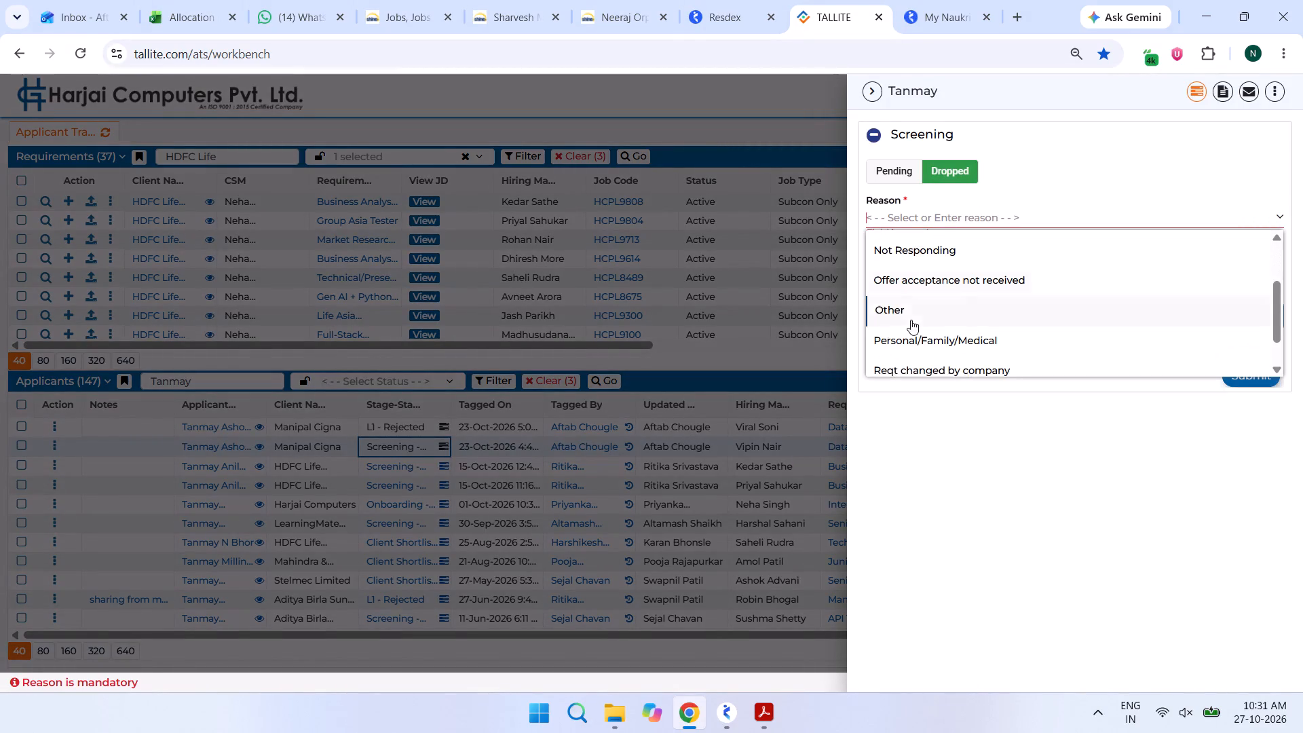
{"action": "left_click", "coordinate": [911, 320]}
{"action": "left_click", "coordinate": [1245, 369]}
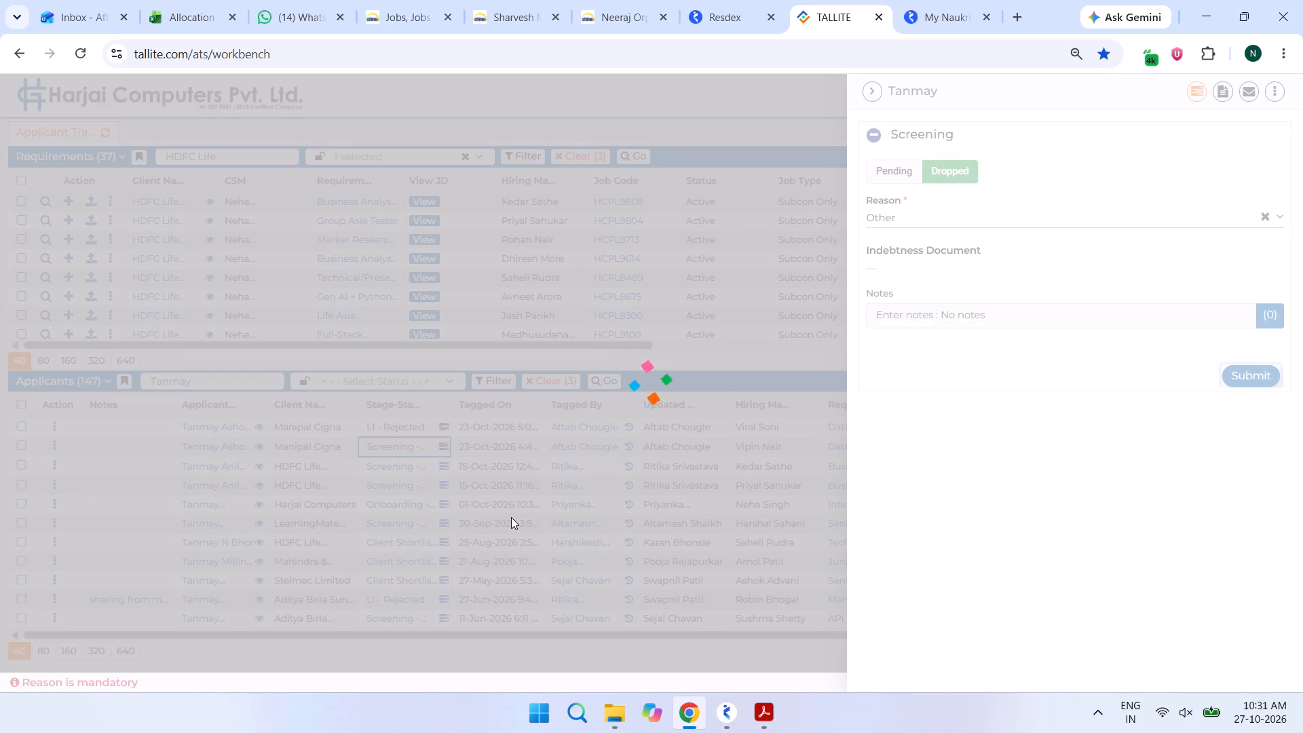
{"action": "left_click", "coordinate": [511, 517]}
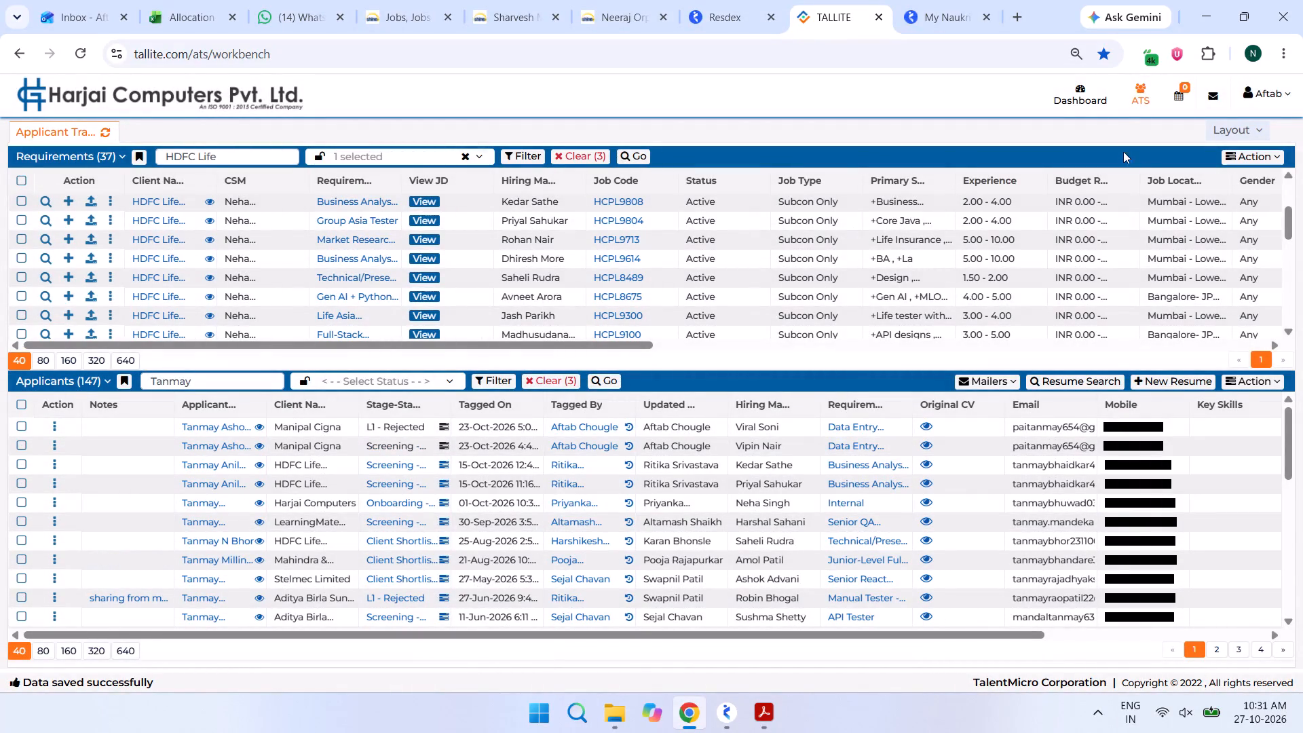
Open the list of applicants with screening pending from the ATS dashboard.
{"action": "left_click", "coordinate": [1085, 92]}
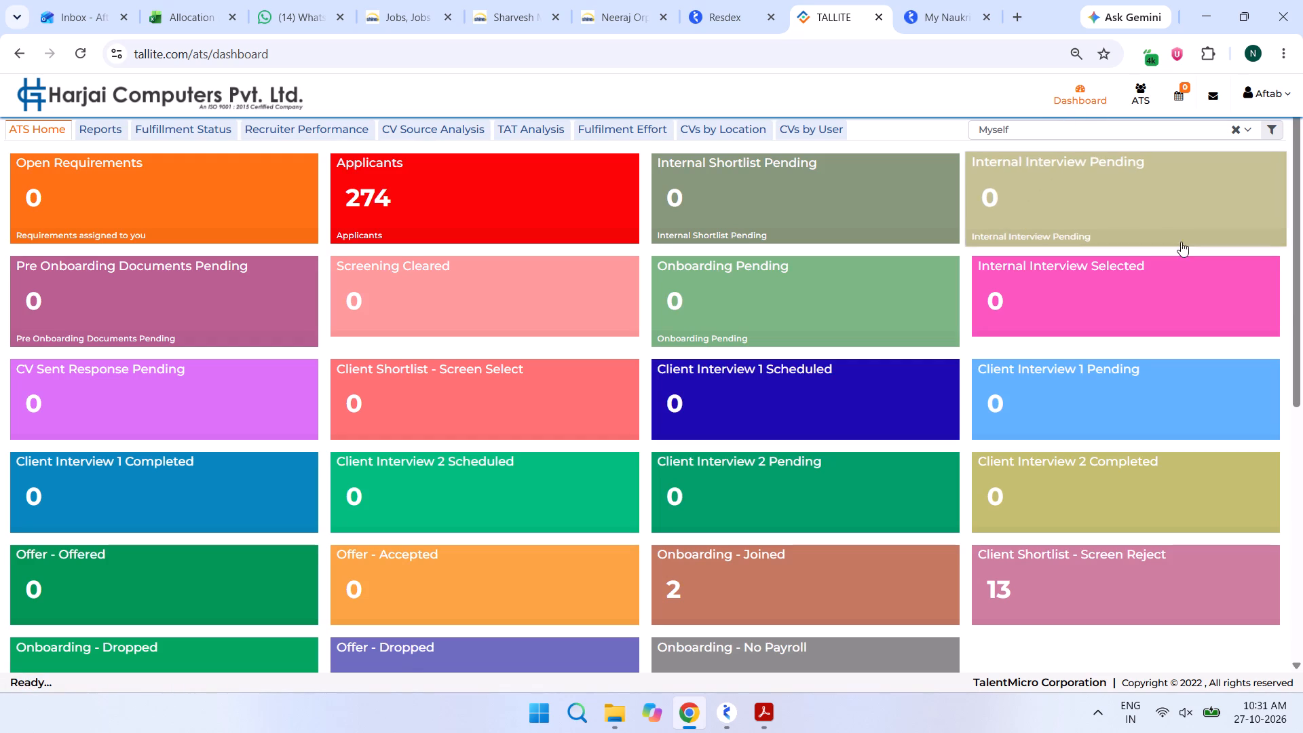
{"action": "scroll", "coordinate": [1181, 242], "scroll_direction": "down", "scroll_amount": 5}
{"action": "left_click", "coordinate": [1063, 373]}
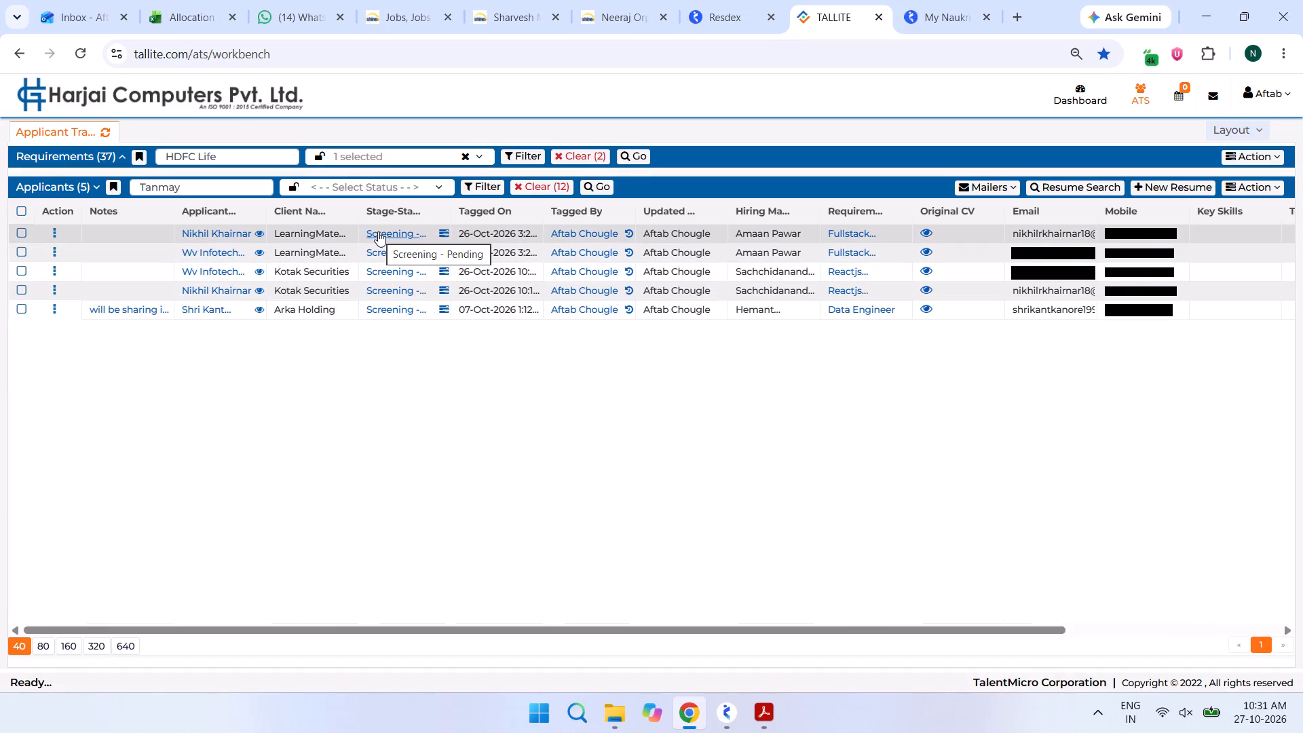
Set the screening status of Nikhil's LearningMate application to Dropped with the reason Other, and close the applicant's details.
{"action": "left_click", "coordinate": [378, 231]}
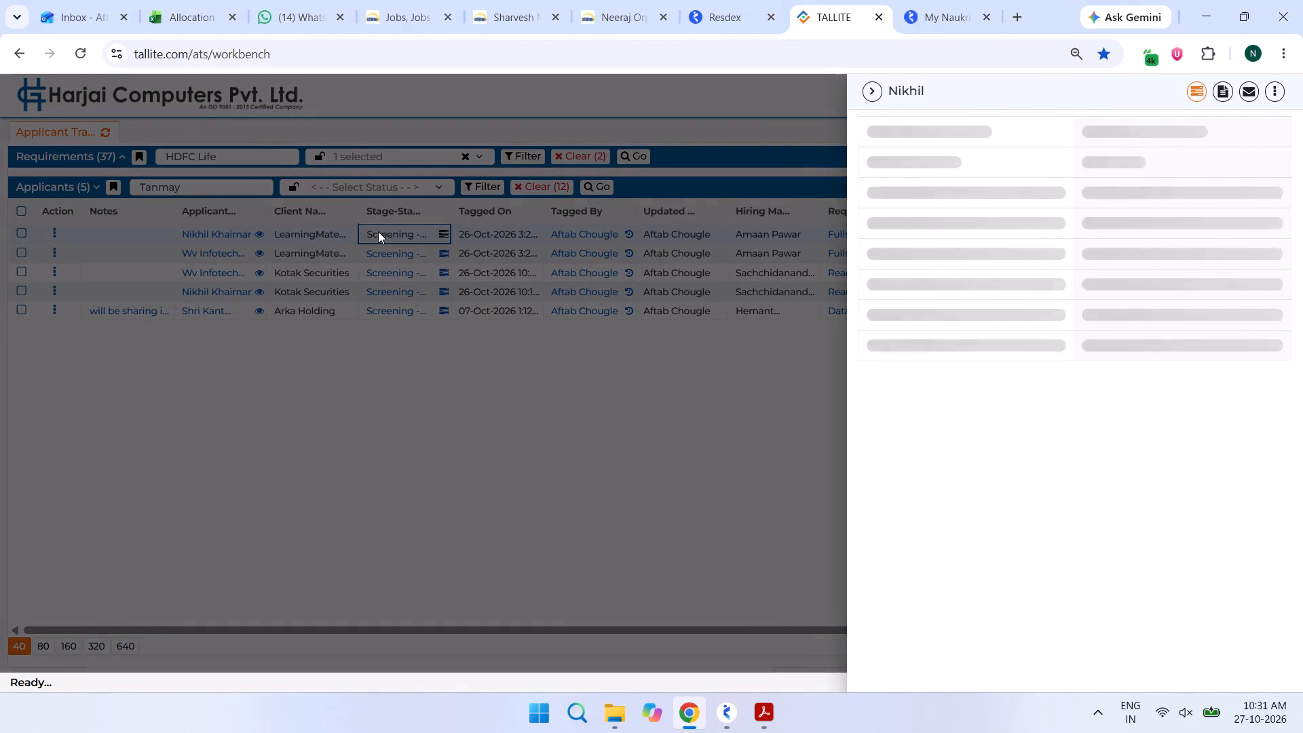
{"action": "left_click", "coordinate": [881, 135]}
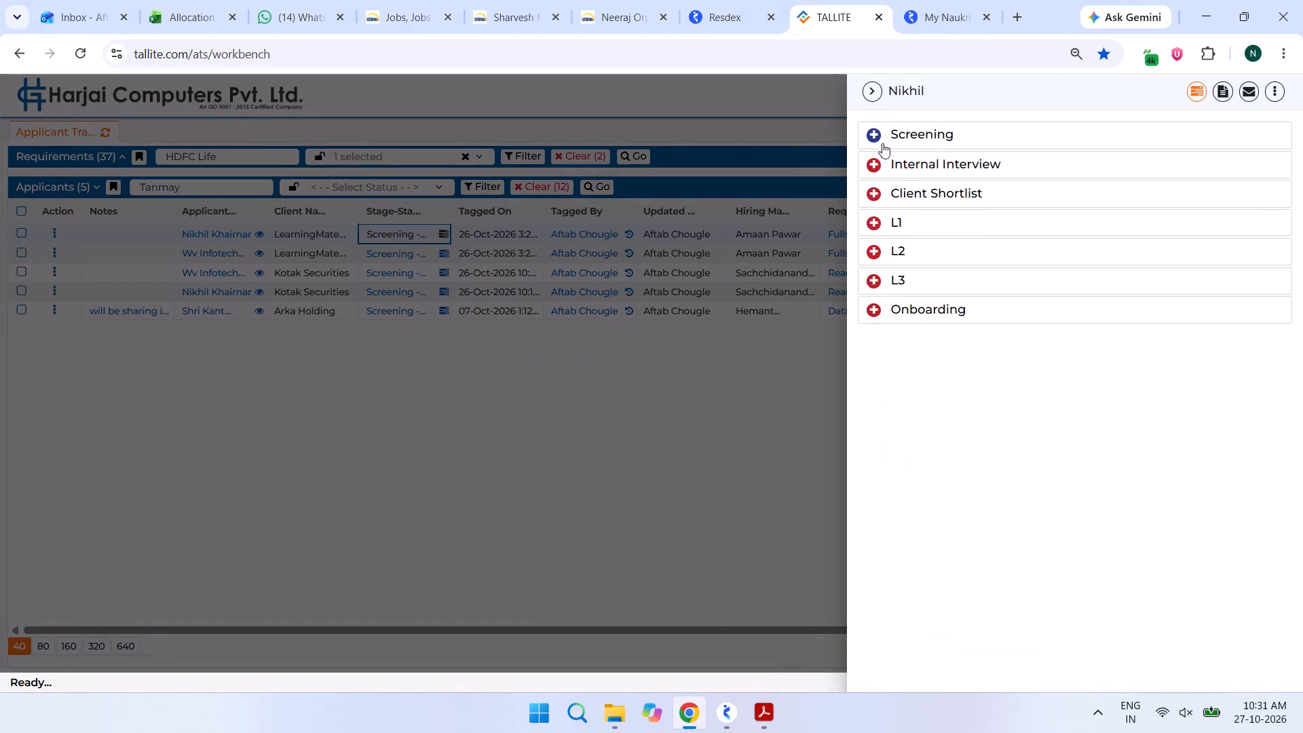
{"action": "left_click", "coordinate": [875, 162]}
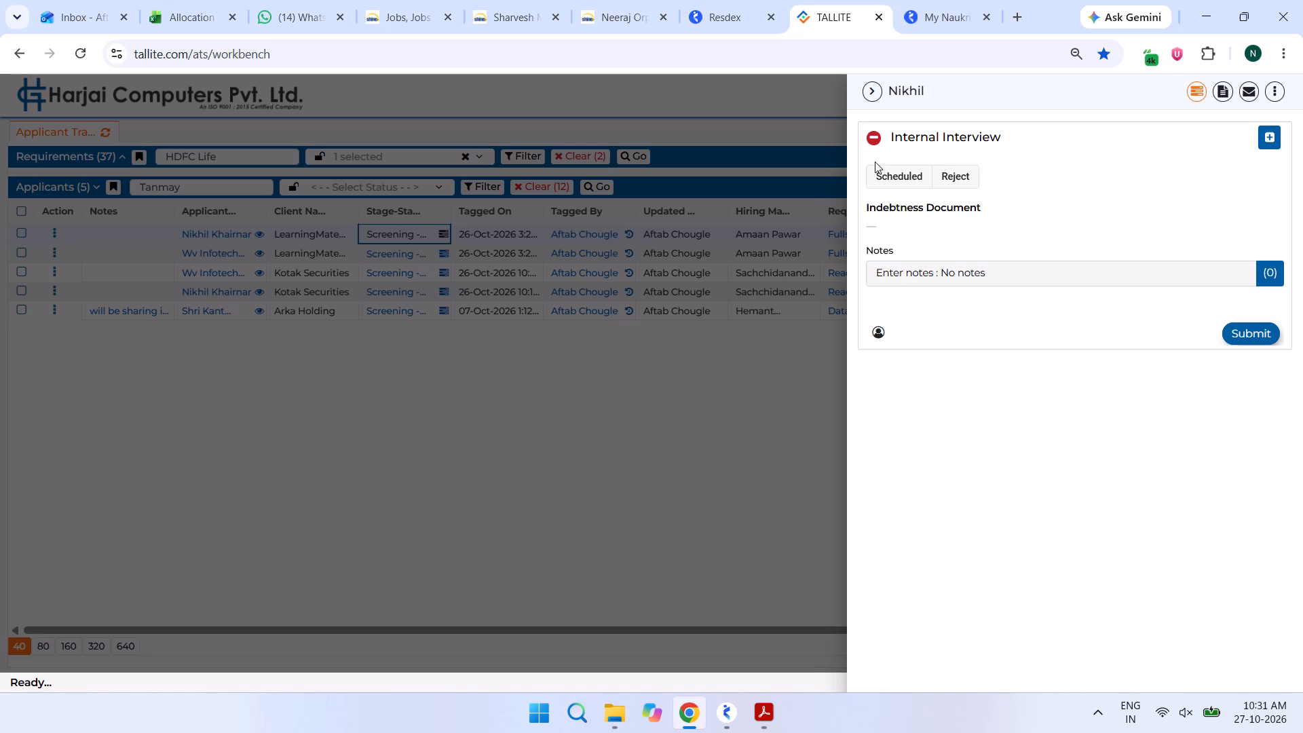
{"action": "left_click", "coordinate": [871, 135]}
{"action": "left_click", "coordinate": [871, 135]}
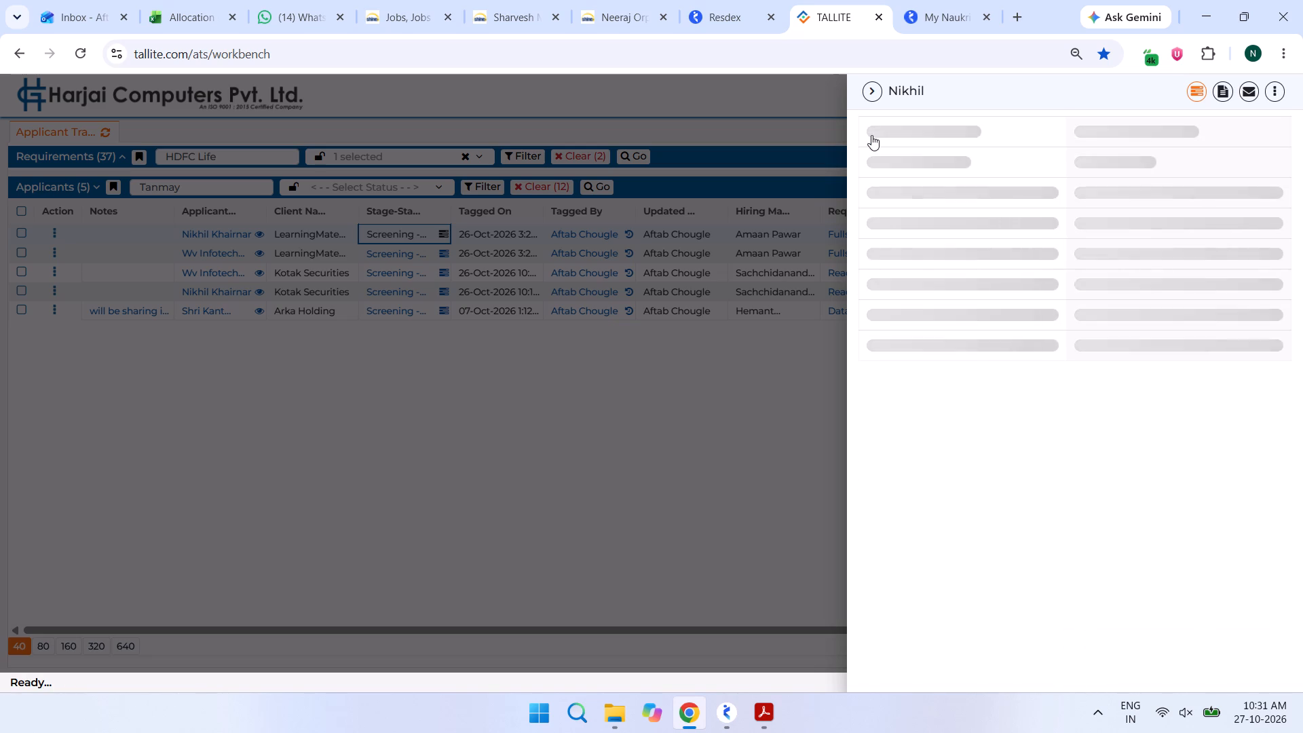
{"action": "left_click", "coordinate": [956, 161]}
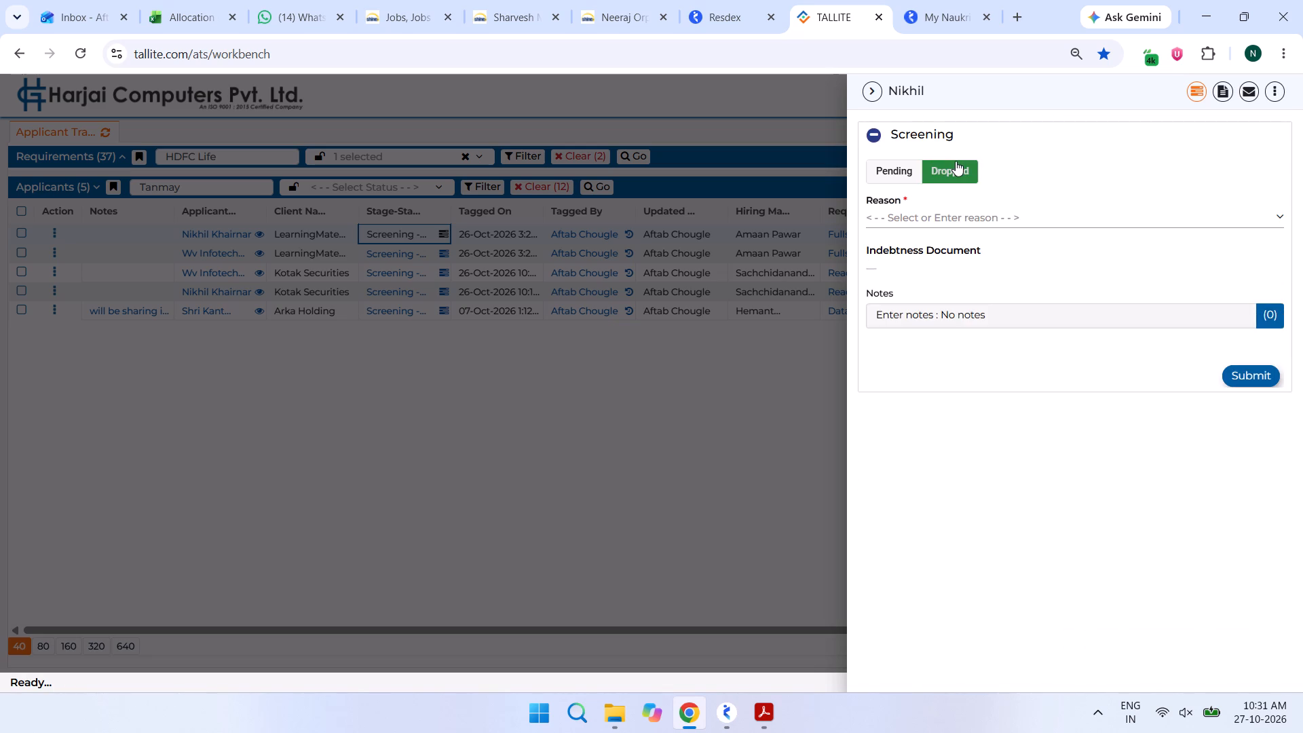
{"action": "left_click", "coordinate": [972, 213]}
{"action": "scroll", "coordinate": [965, 276], "scroll_direction": "down", "scroll_amount": 2}
{"action": "left_click", "coordinate": [930, 277]}
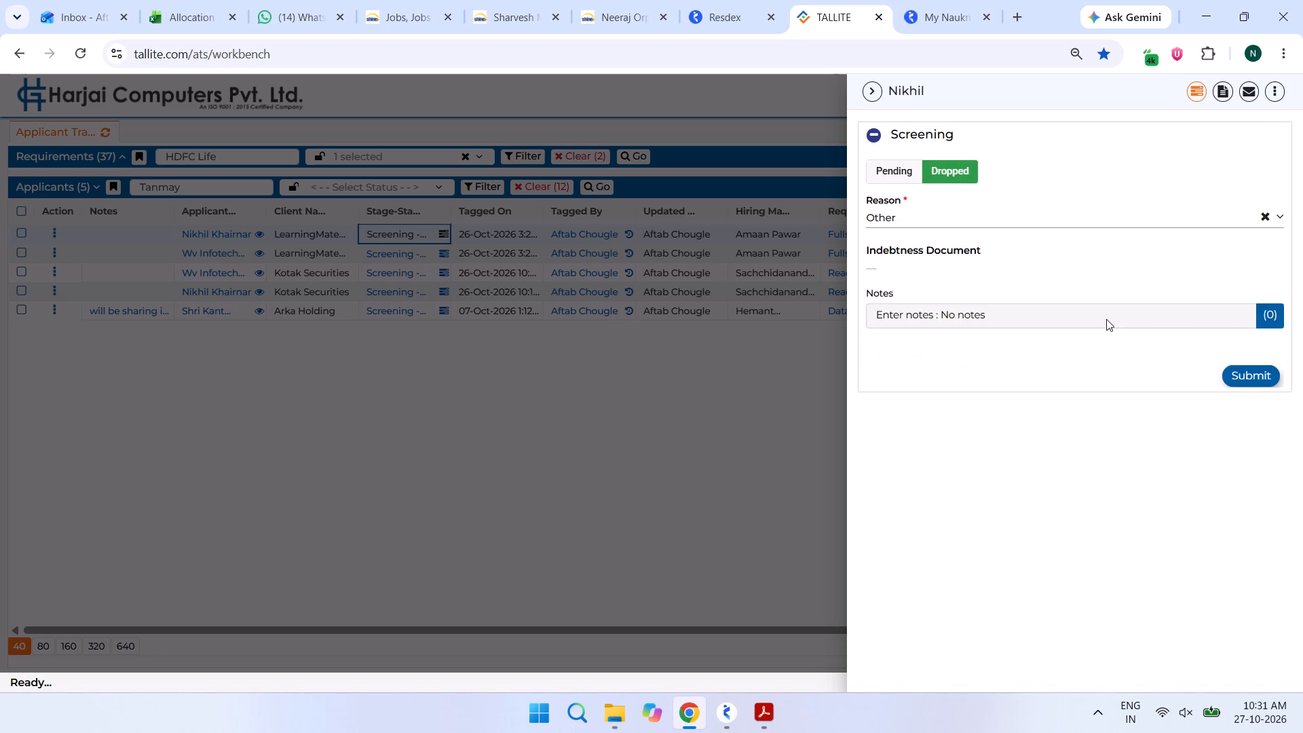
{"action": "left_click", "coordinate": [1261, 377]}
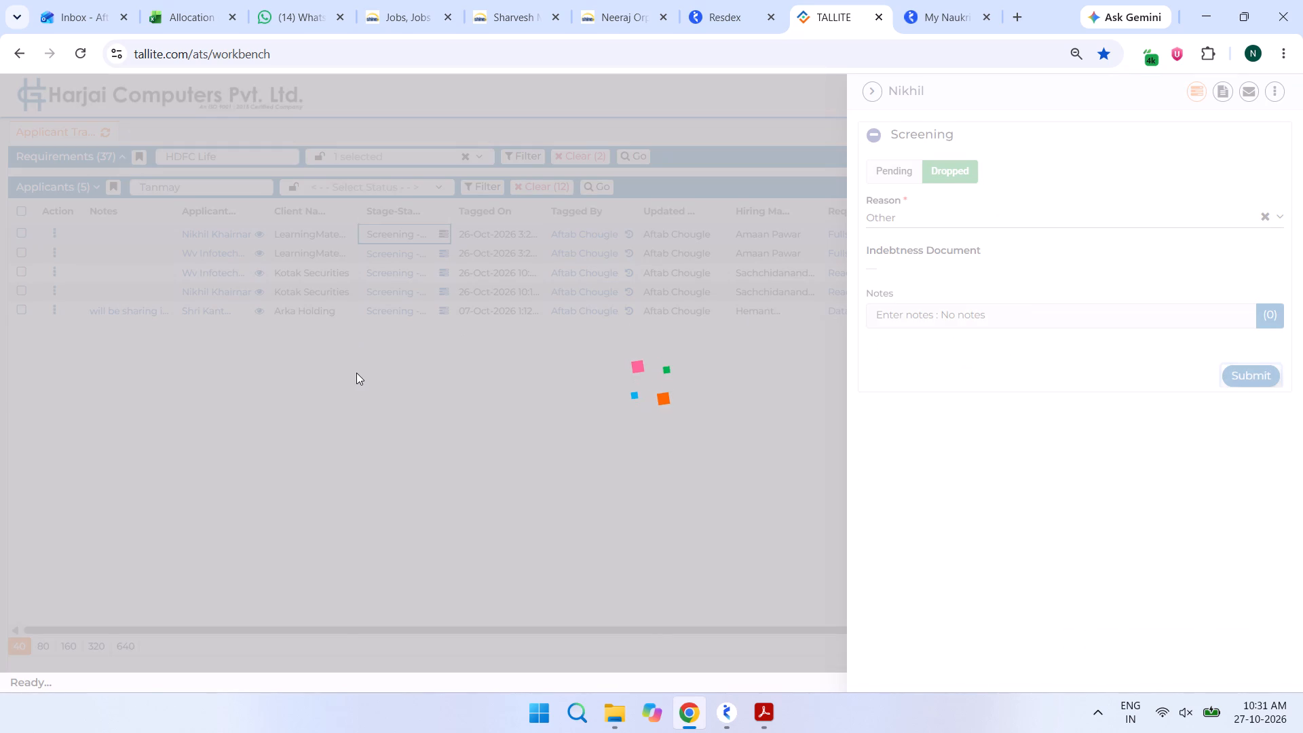
{"action": "left_click", "coordinate": [356, 373]}
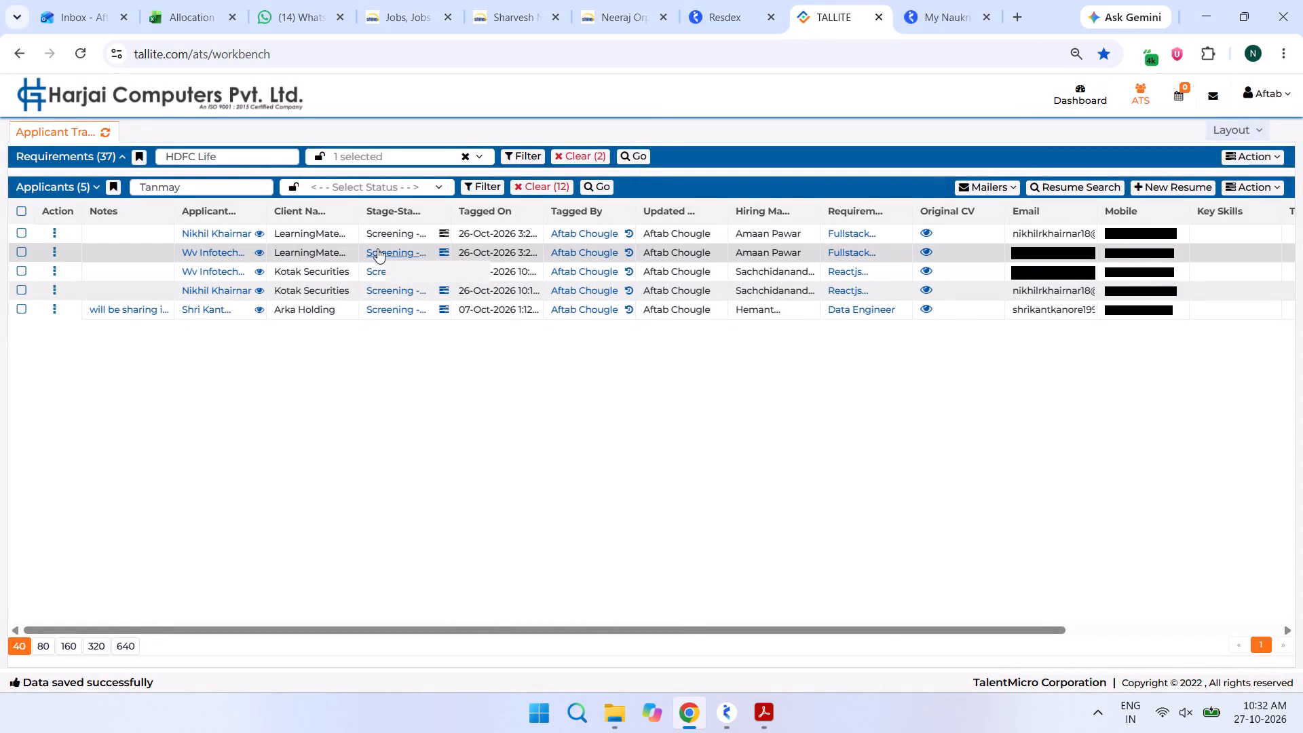
Move the Wv Infotech applicant for LearningMate to Internal Interview with the status Scheduled, and close the details.
{"action": "left_click", "coordinate": [377, 248]}
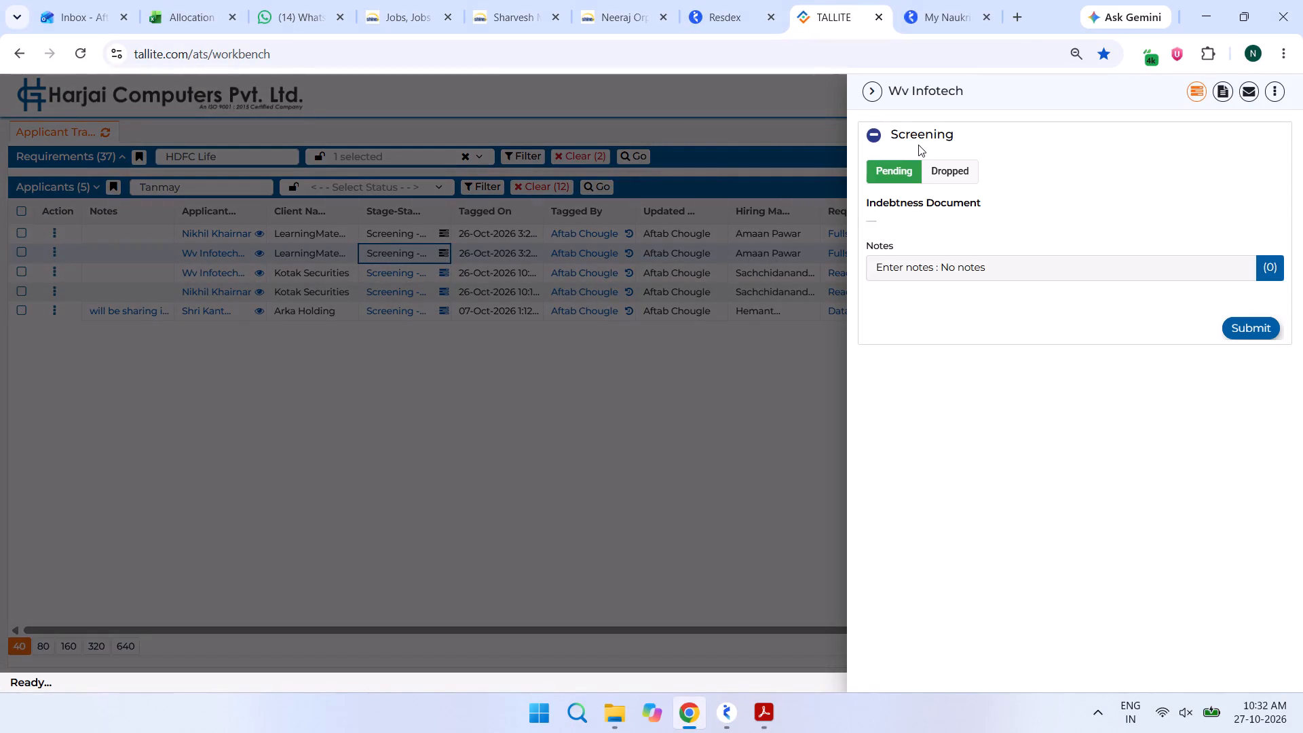
{"action": "left_click", "coordinate": [869, 134]}
{"action": "left_click", "coordinate": [878, 164]}
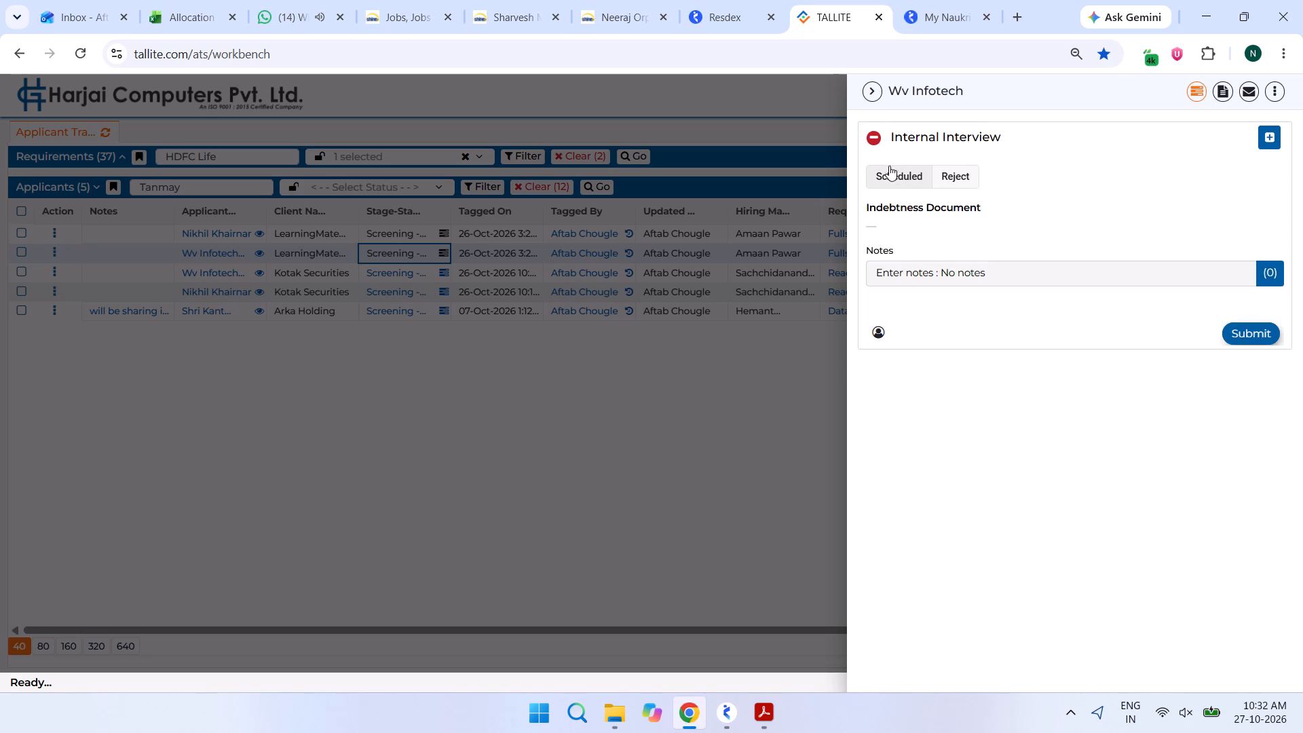
{"action": "left_click", "coordinate": [898, 170]}
{"action": "scroll", "coordinate": [1230, 558], "scroll_direction": "down", "scroll_amount": 3}
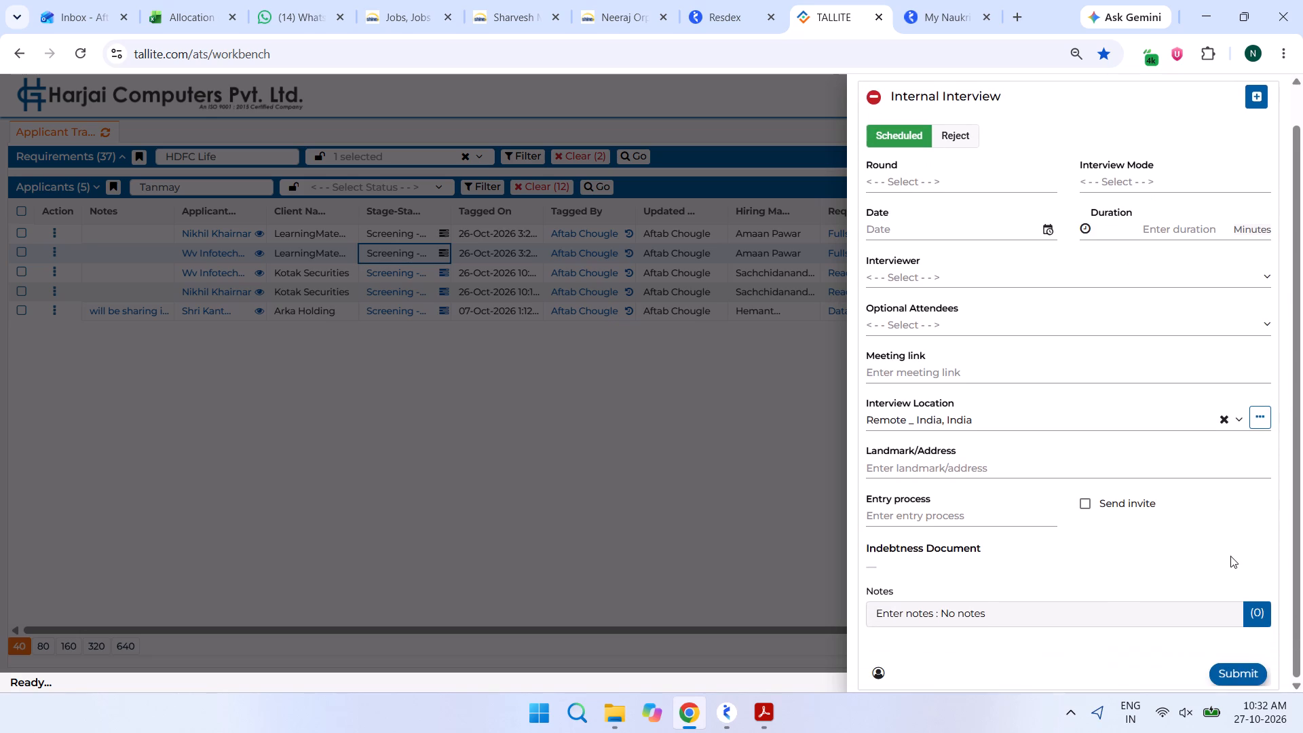
{"action": "left_click", "coordinate": [1245, 673]}
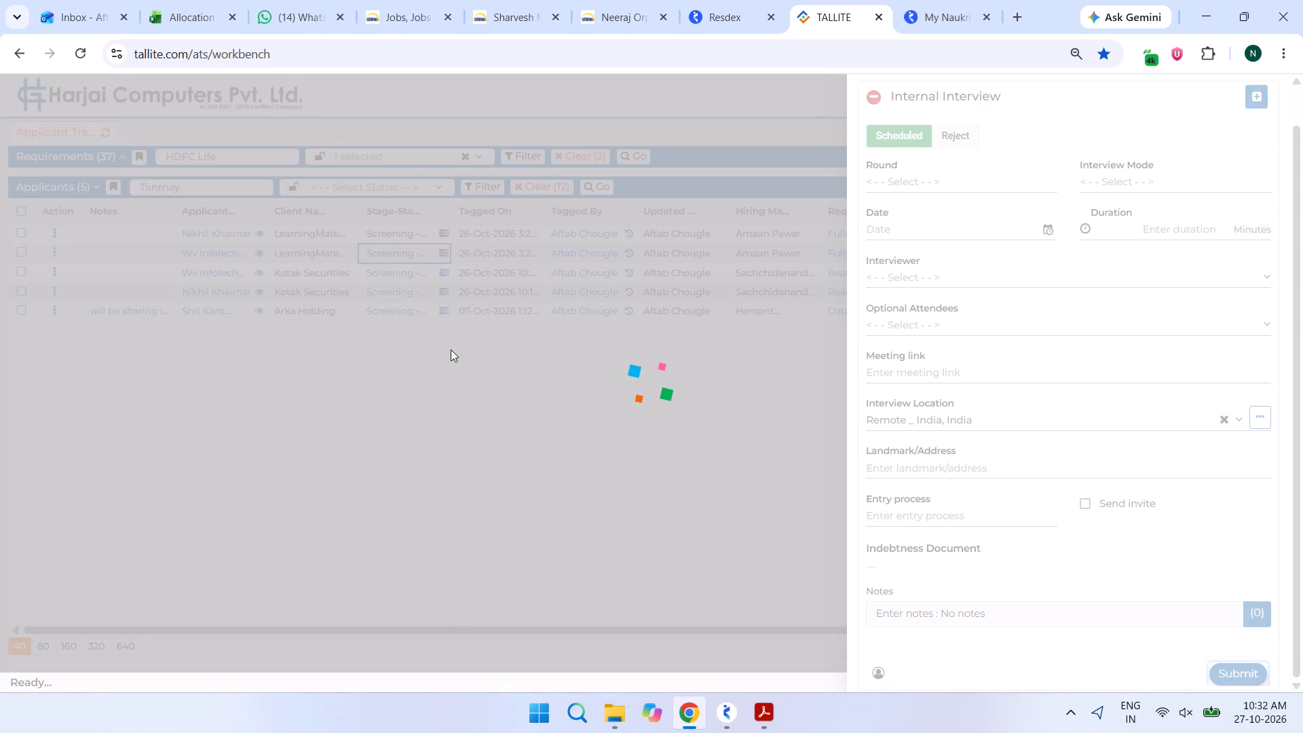
{"action": "left_click", "coordinate": [449, 348]}
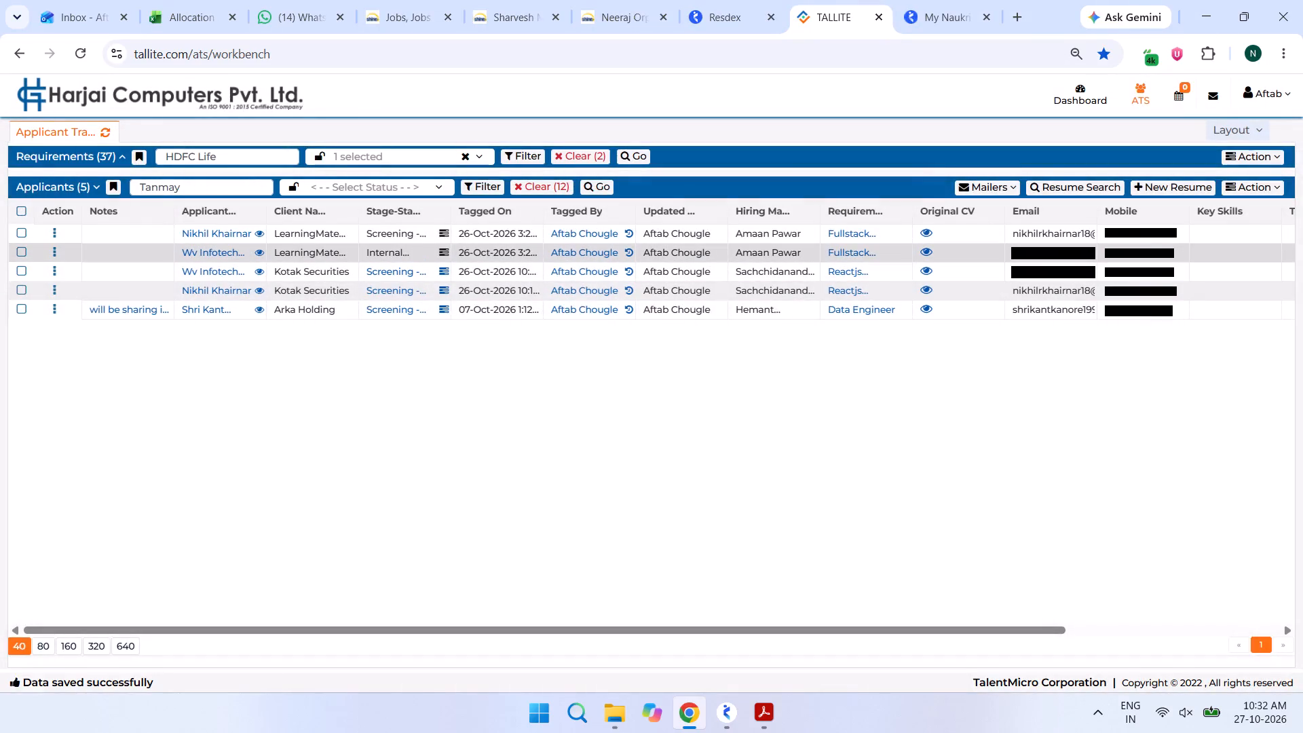
Set the screening status of the Wv Infotech applicant for Kotak Securities to Dropped with the reason Other, and close the details.
{"action": "double_click", "coordinate": [424, 271]}
{"action": "left_click", "coordinate": [611, 400]}
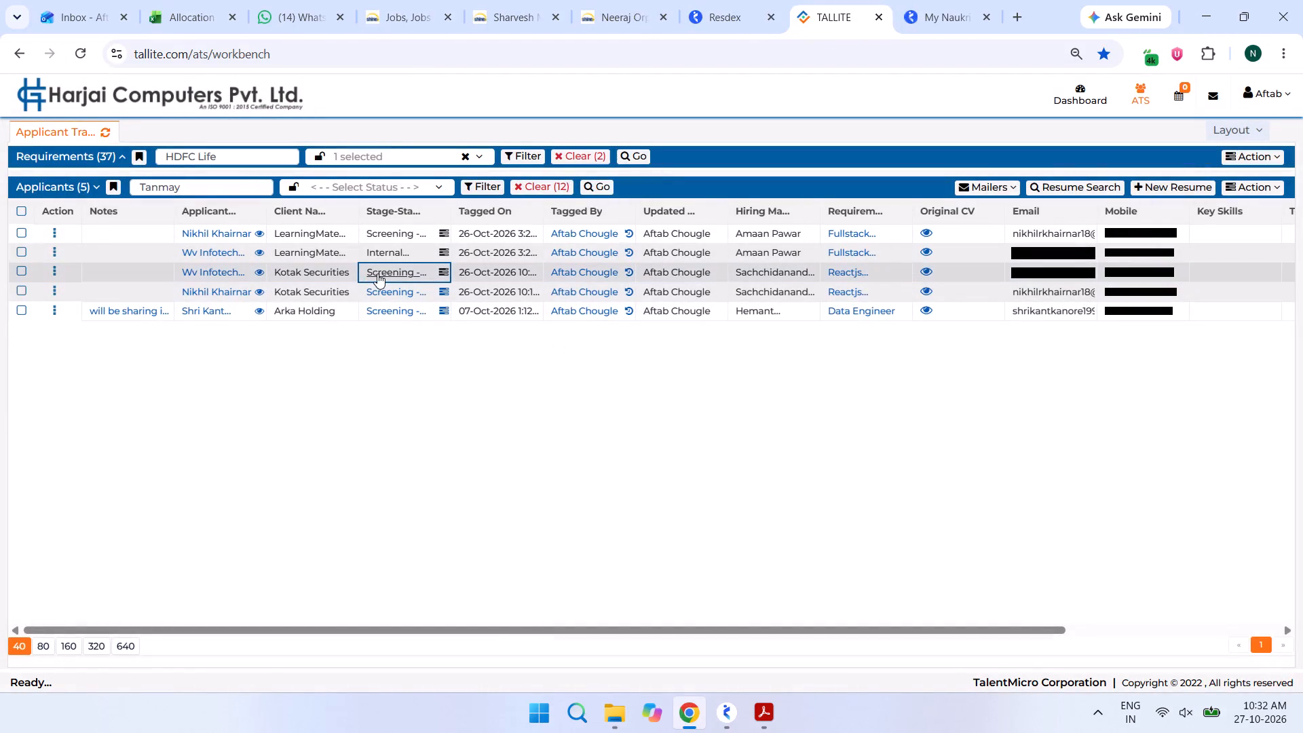
{"action": "left_click", "coordinate": [377, 274]}
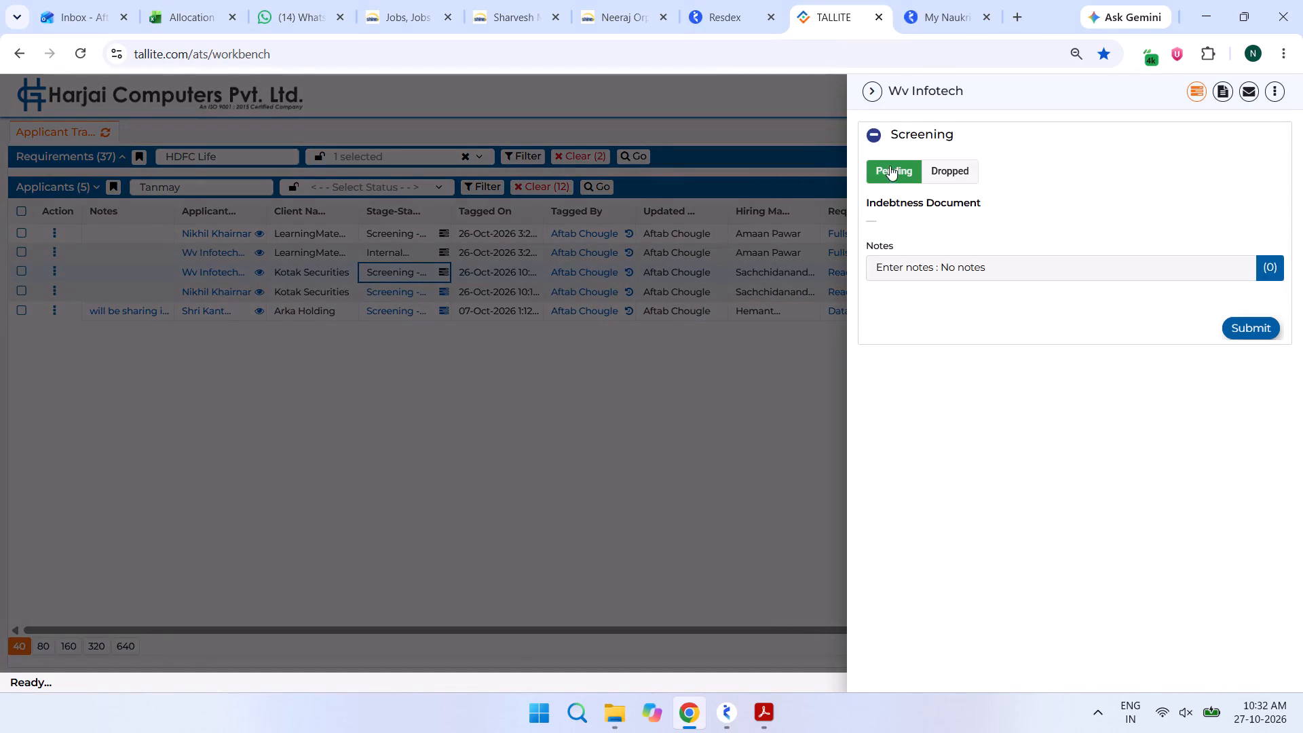
{"action": "left_click", "coordinate": [941, 165]}
{"action": "left_click", "coordinate": [970, 215]}
{"action": "scroll", "coordinate": [941, 289], "scroll_direction": "down", "scroll_amount": 3}
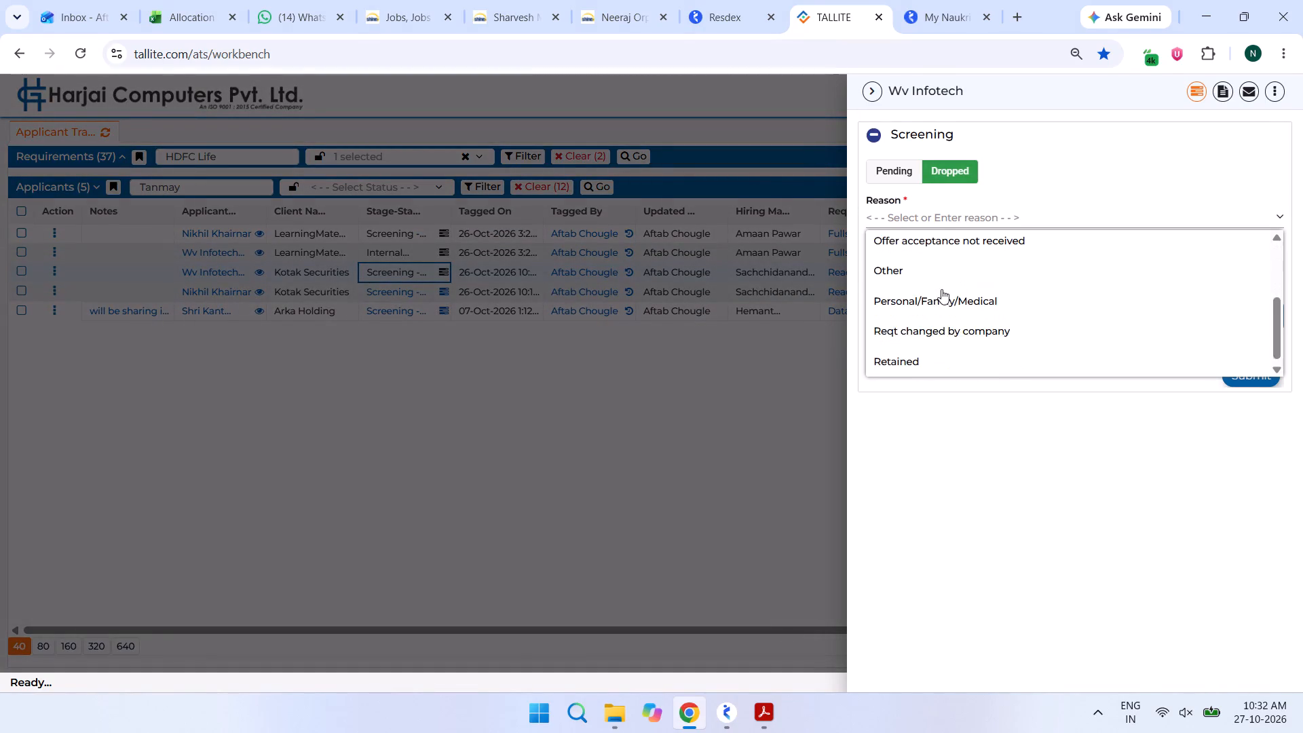
{"action": "left_click", "coordinate": [888, 261]}
{"action": "left_click", "coordinate": [1269, 384]}
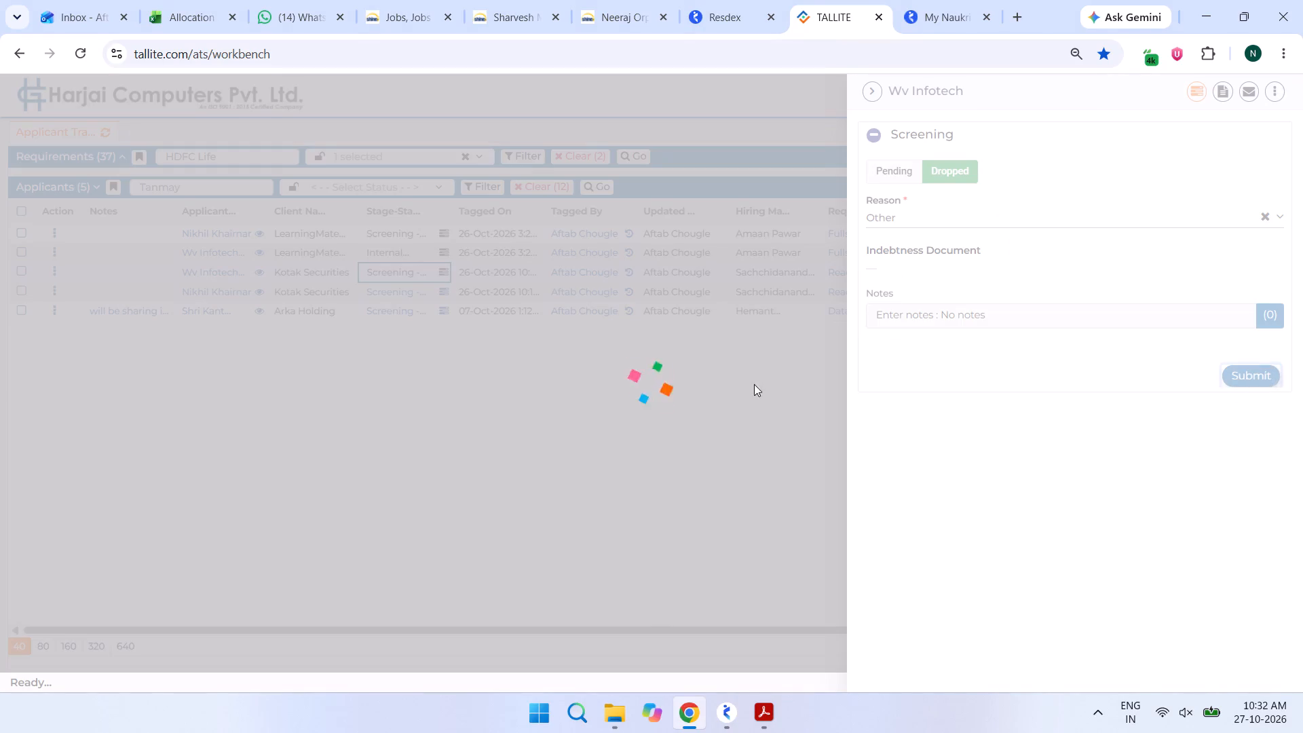
{"action": "left_click", "coordinate": [584, 369]}
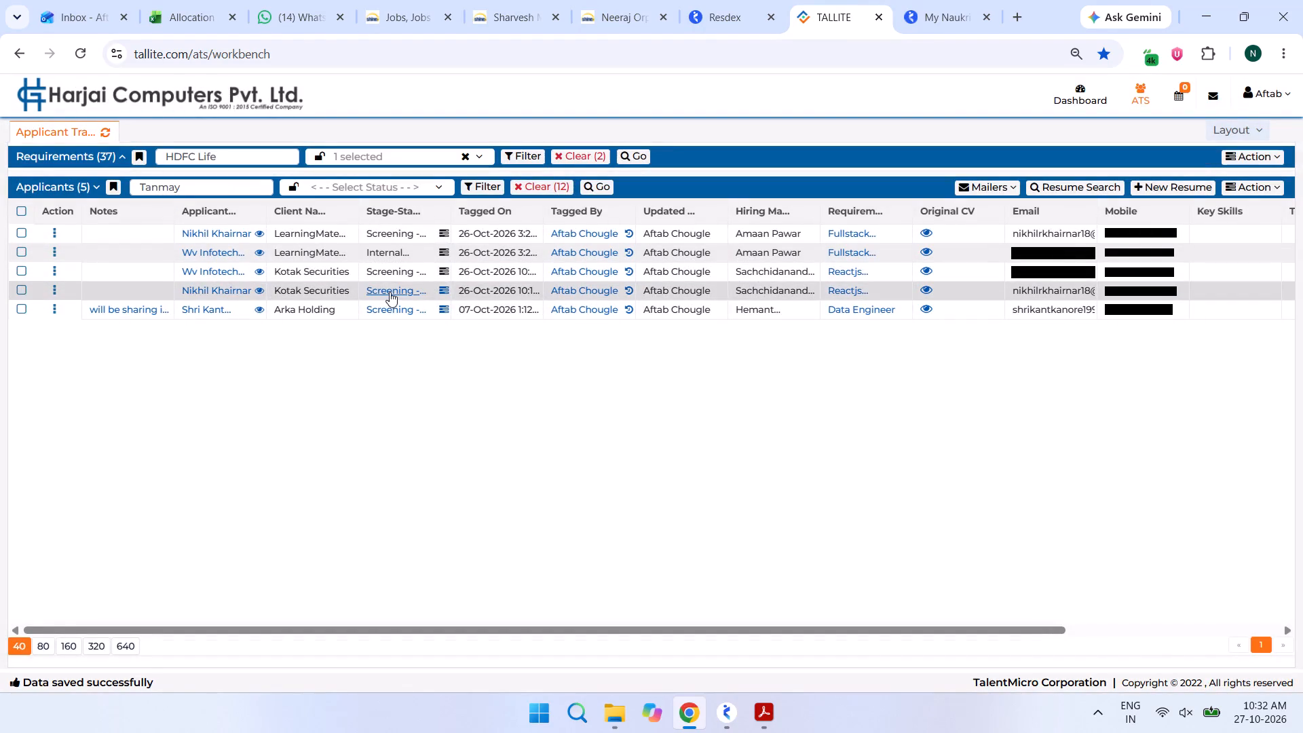
Set the screening status of Nikhil's Kotak Securities application to Dropped with the reason Other.
{"action": "left_click", "coordinate": [390, 292]}
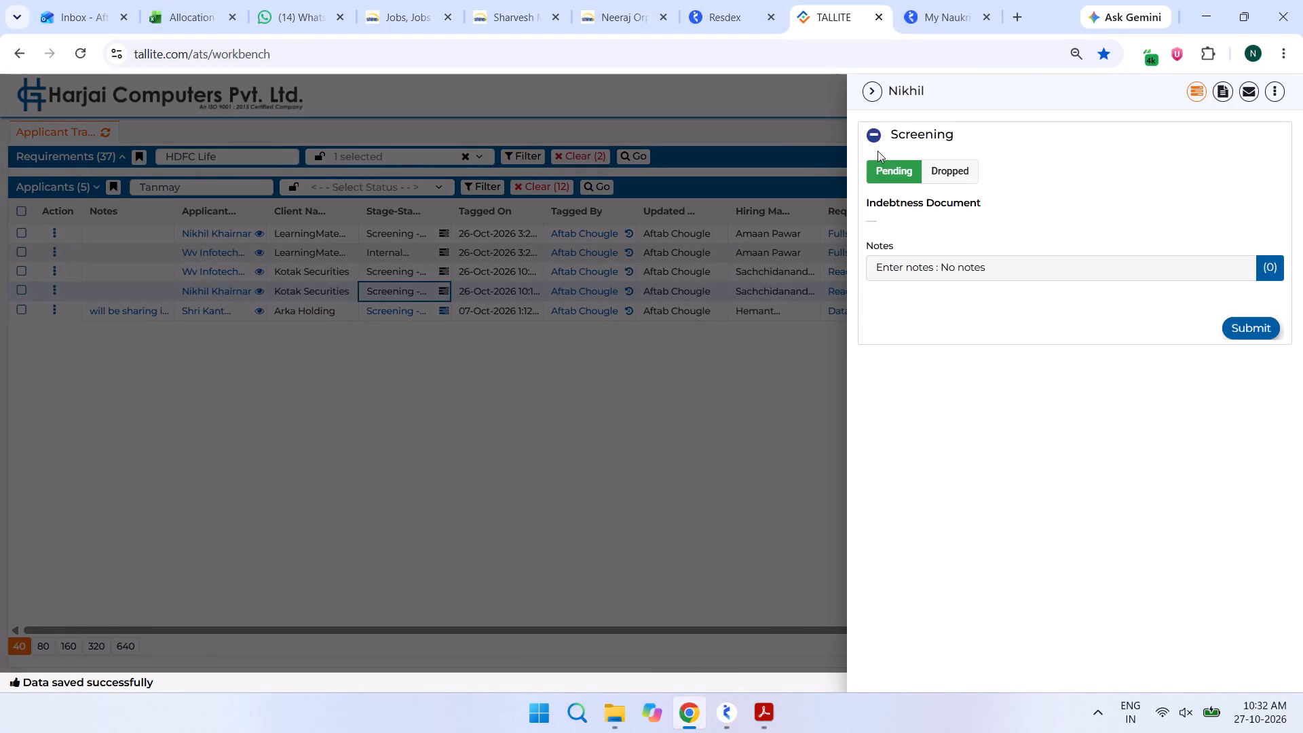
{"action": "left_click", "coordinate": [875, 140]}
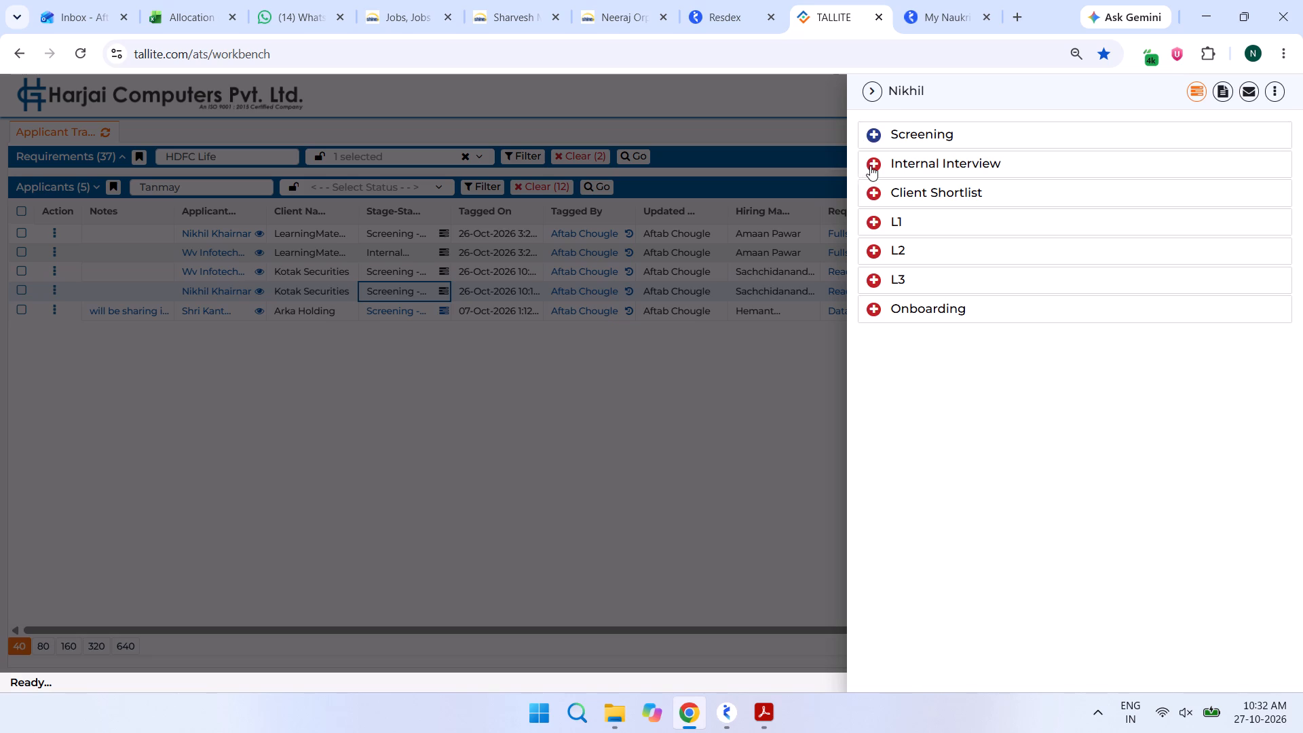
{"action": "left_click", "coordinate": [875, 136]}
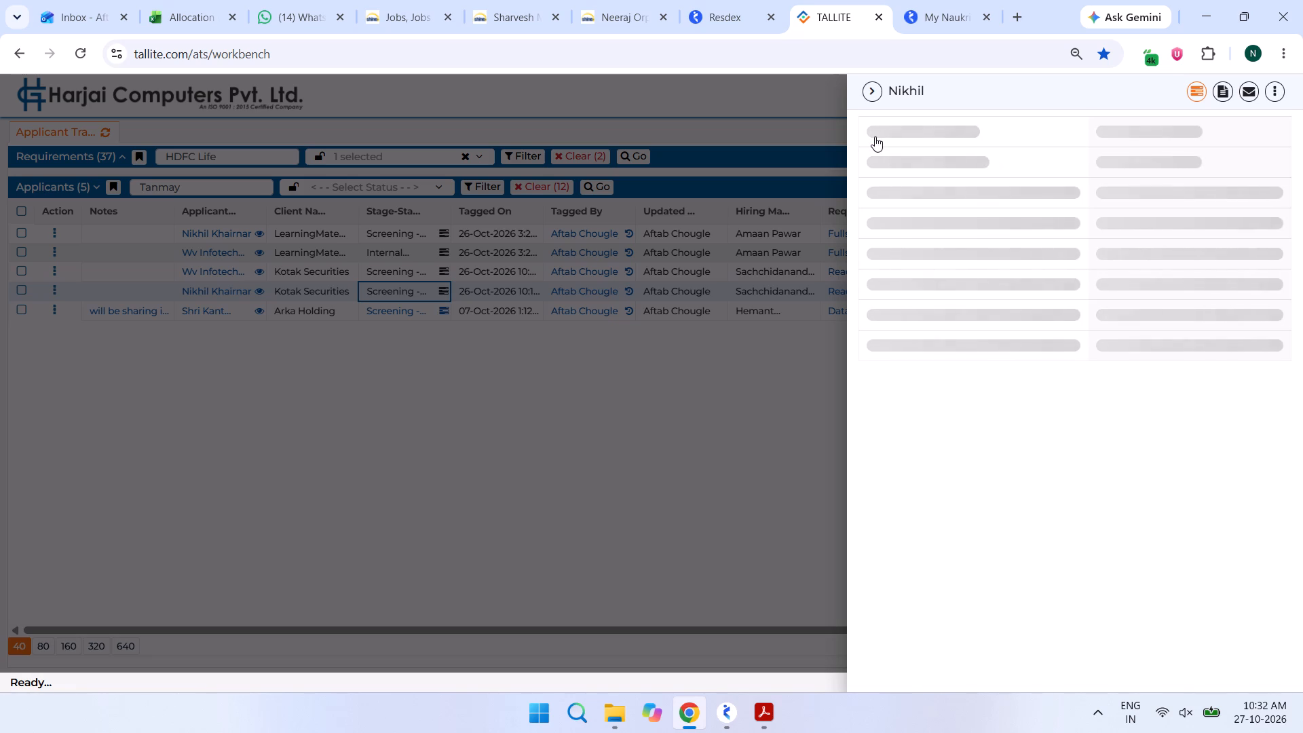
{"action": "left_click", "coordinate": [962, 178]}
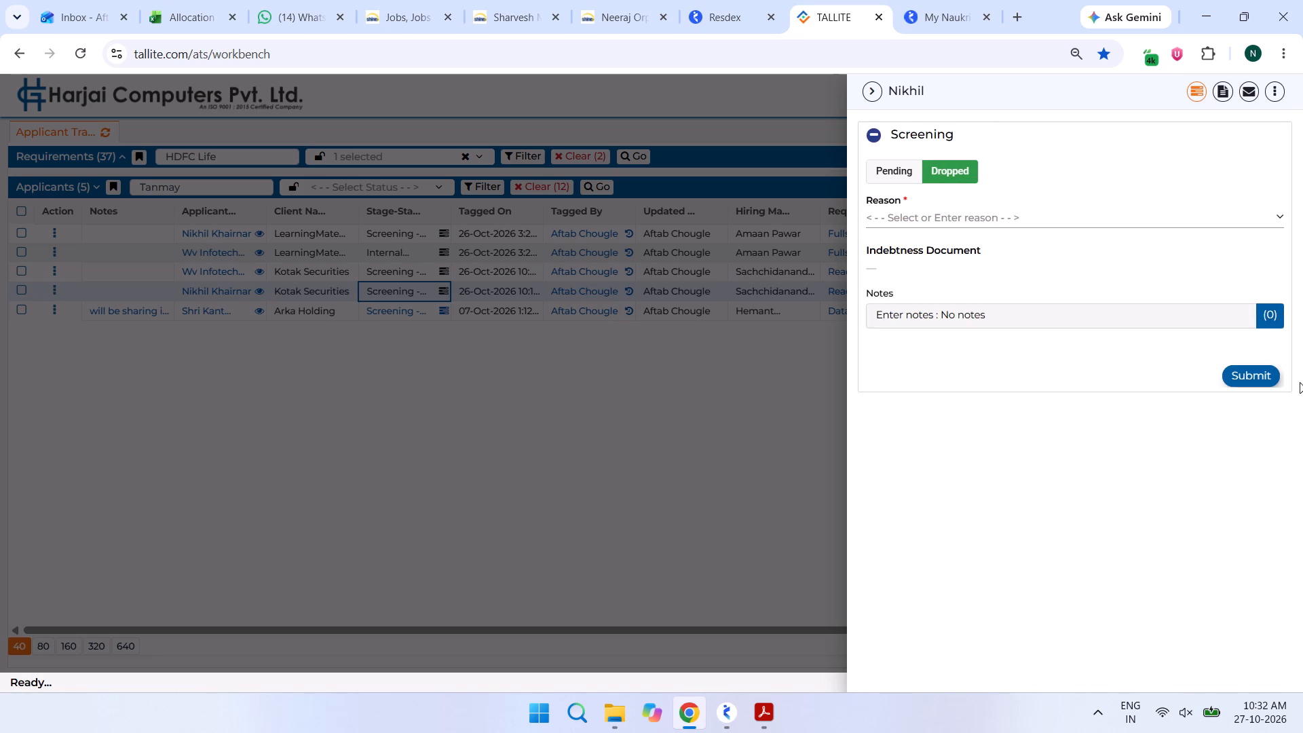
{"action": "left_click", "coordinate": [1274, 383]}
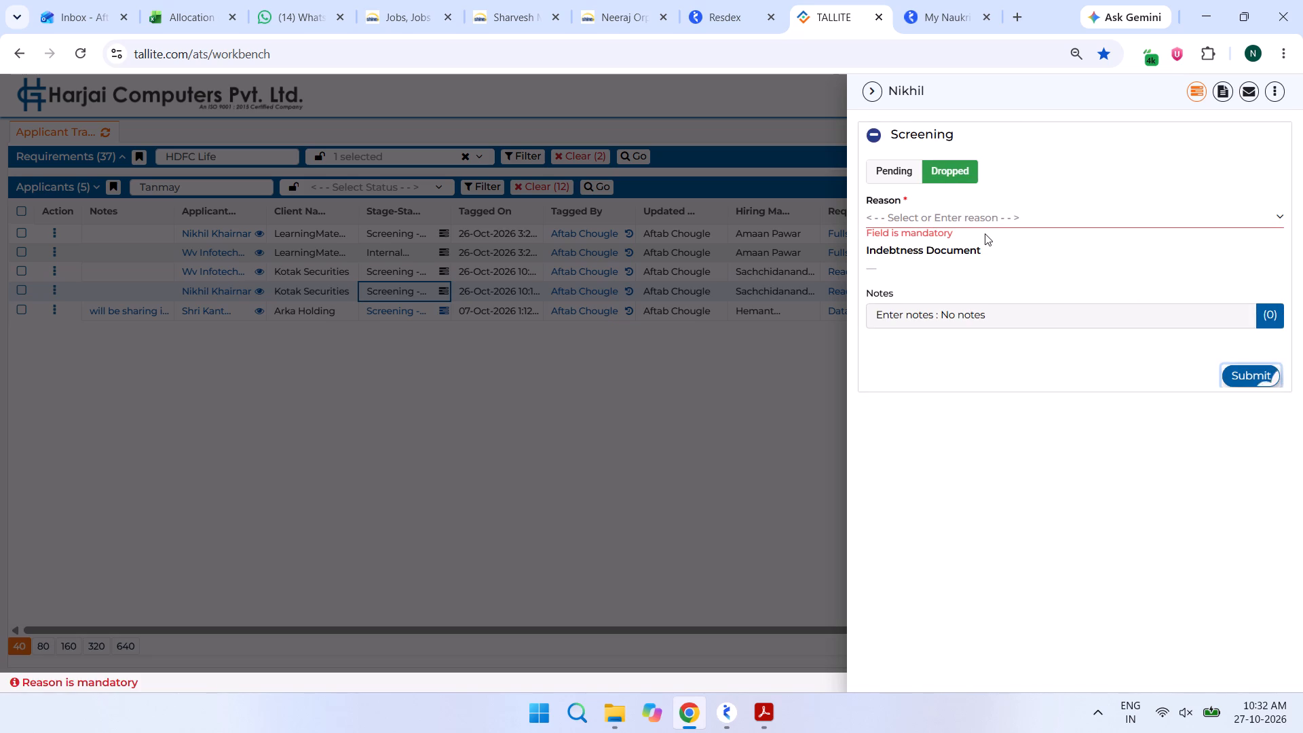
{"action": "left_click", "coordinate": [971, 221]}
{"action": "scroll", "coordinate": [987, 263], "scroll_direction": "down", "scroll_amount": 1}
{"action": "left_click", "coordinate": [918, 308]}
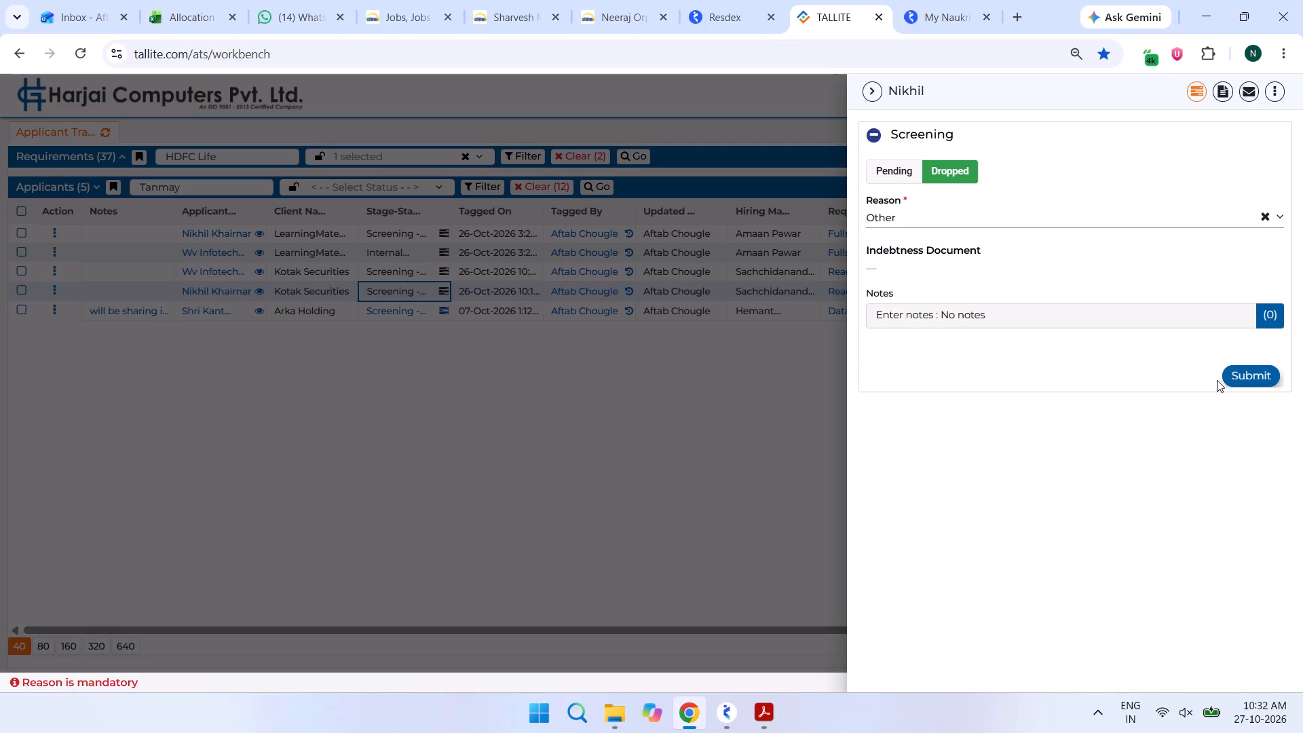
{"action": "left_click", "coordinate": [1255, 368]}
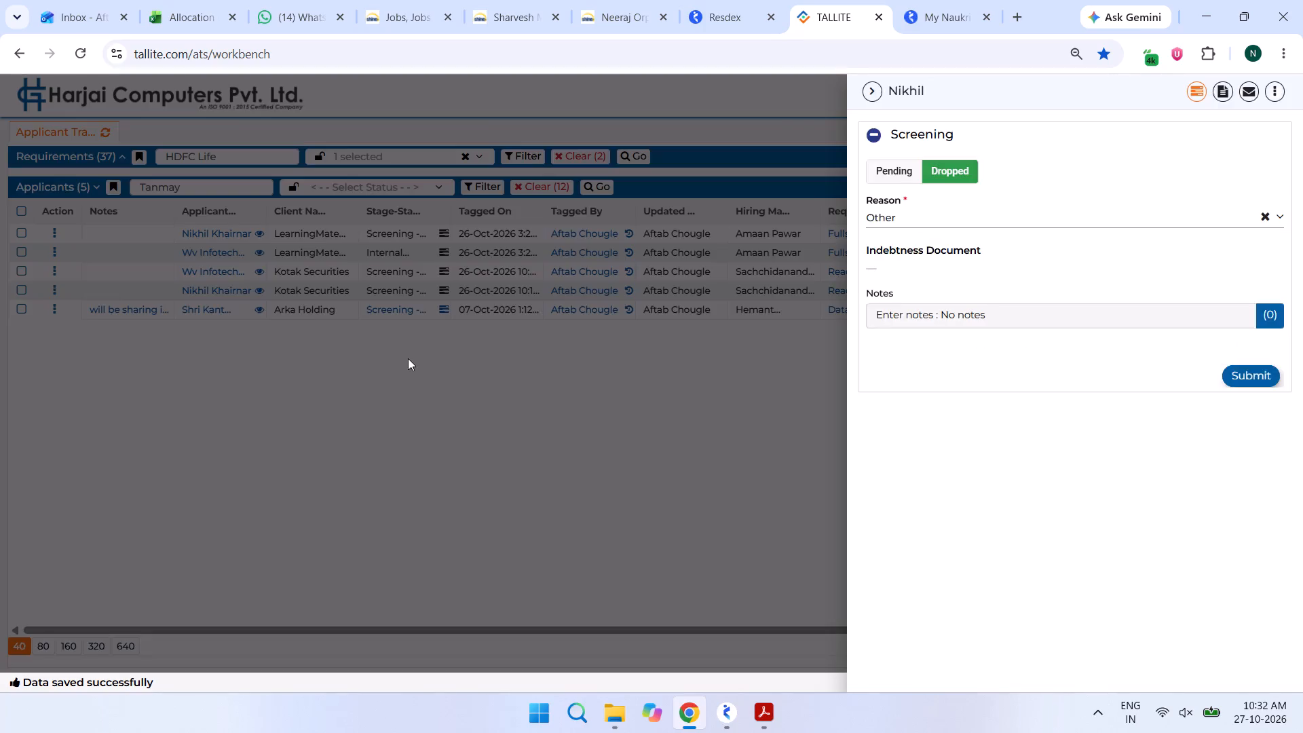
Close the details of Nikhil's Kotak Securities application.
{"action": "left_click", "coordinate": [408, 358]}
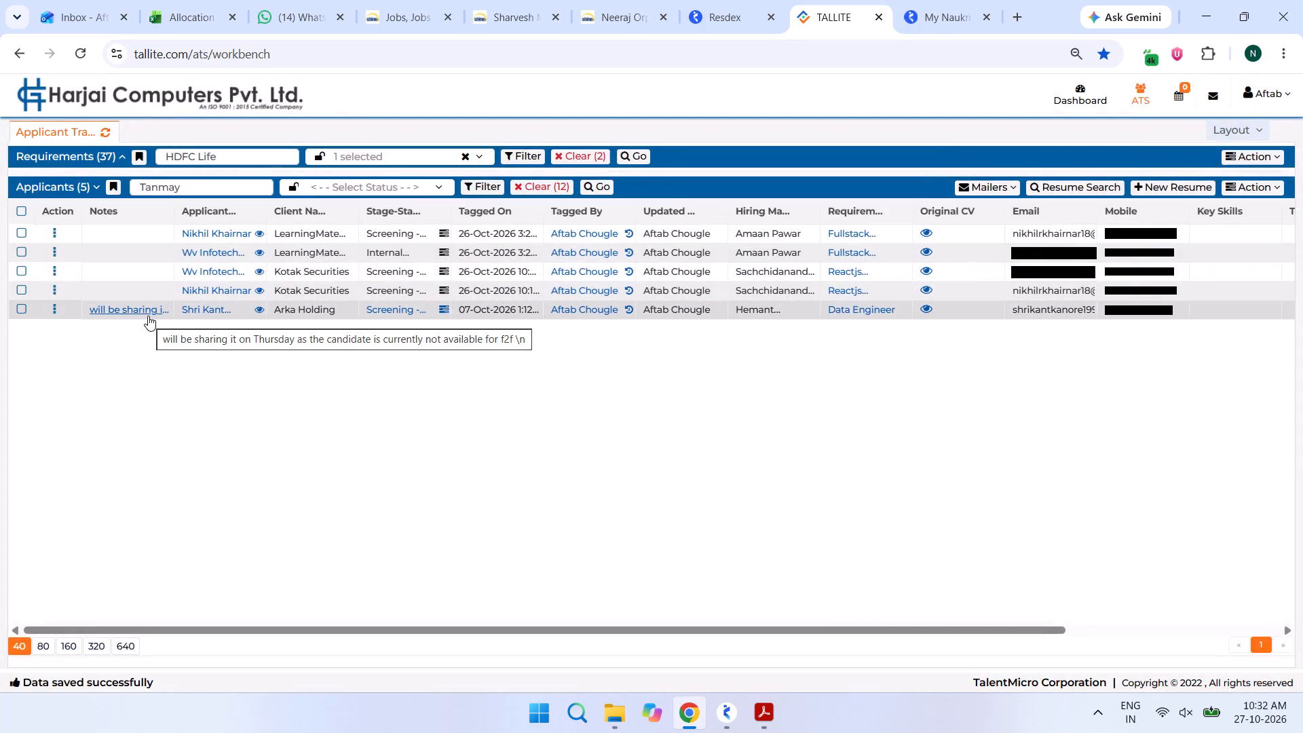
Open the notes on the Arka Holding Data Engineer applicant to read them, and close them again.
{"action": "left_click", "coordinate": [148, 316]}
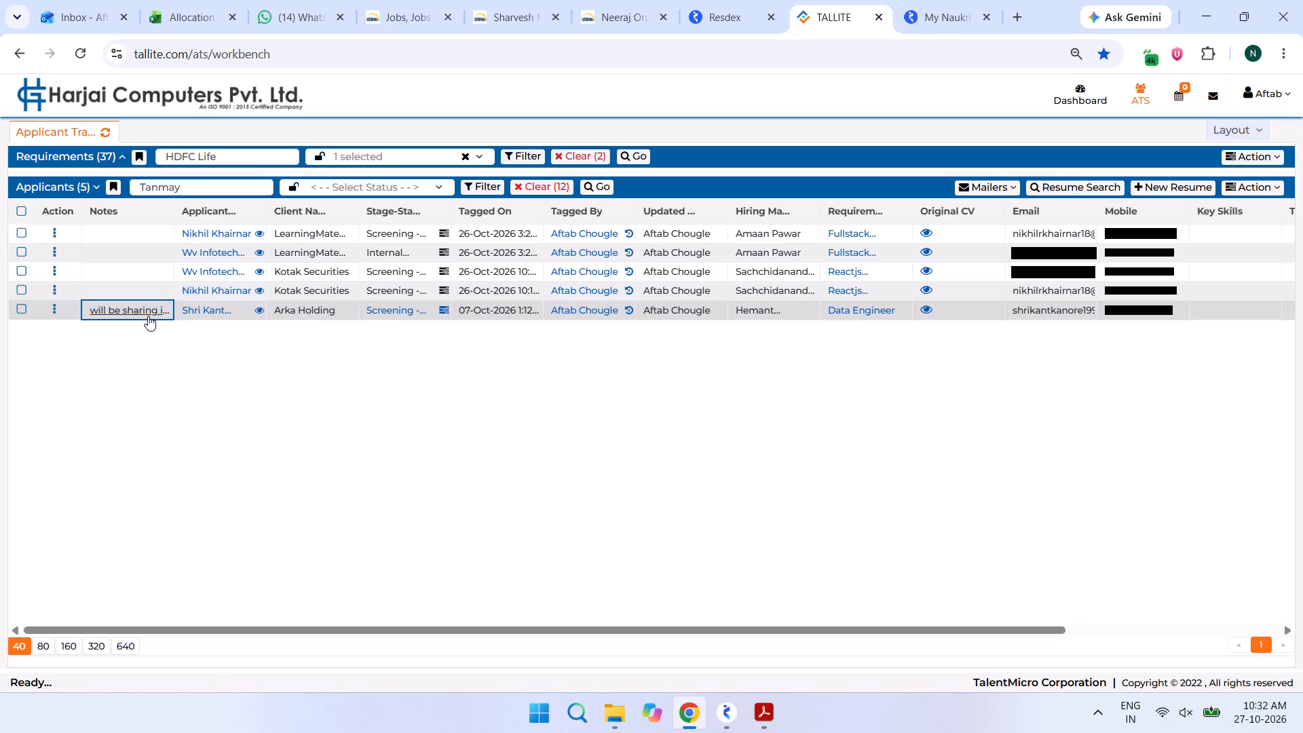
{"action": "left_click", "coordinate": [155, 310]}
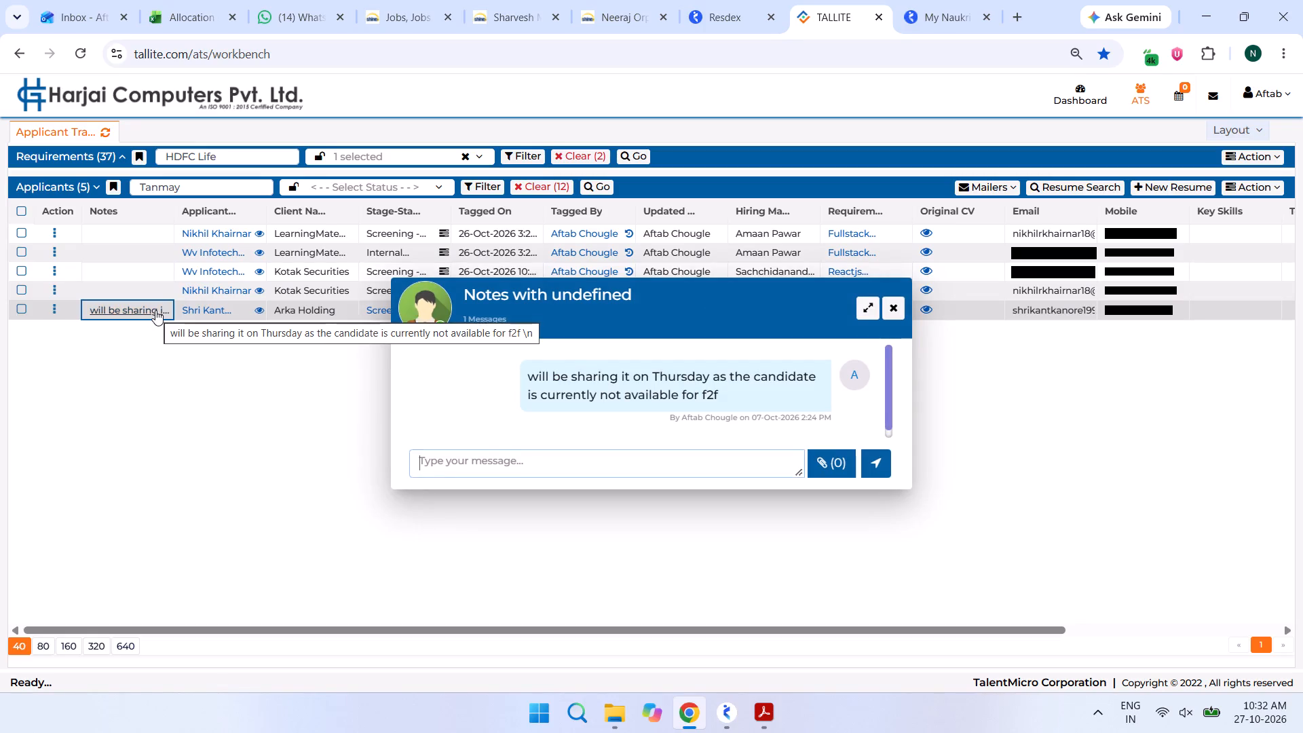
{"action": "left_click", "coordinate": [254, 392]}
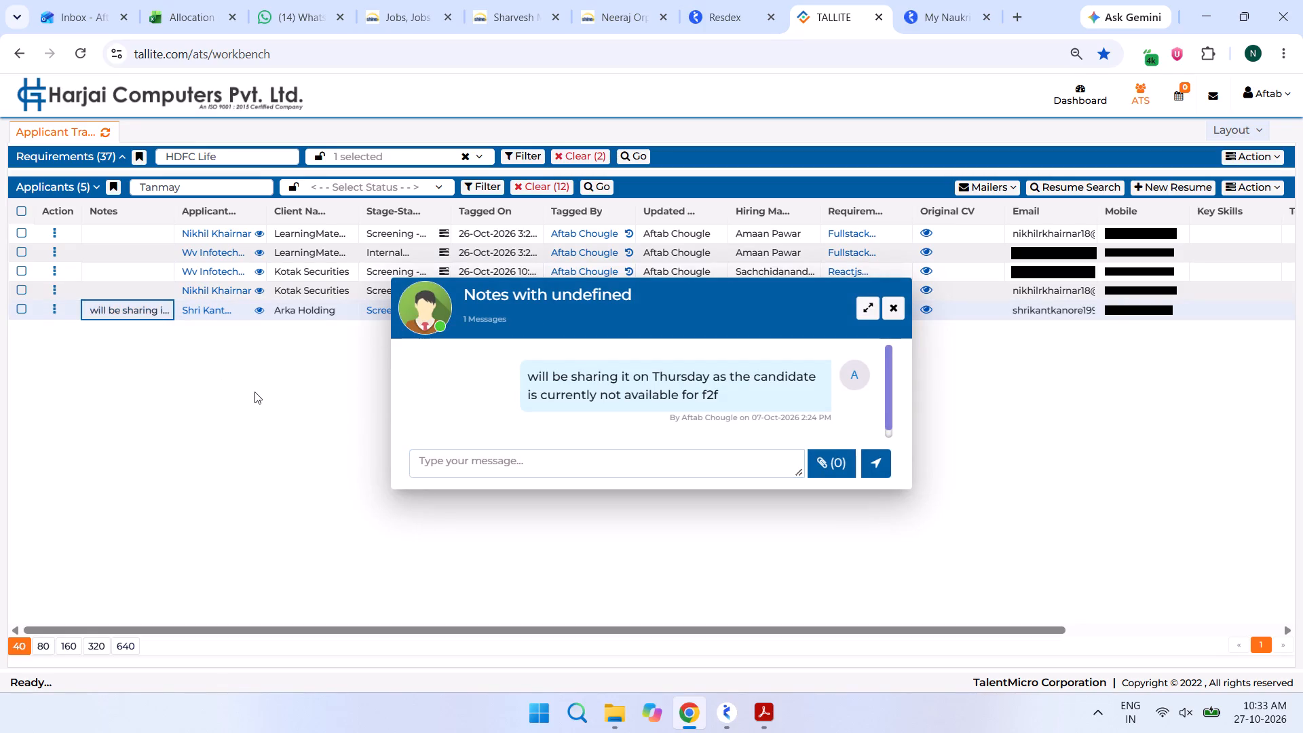
{"action": "left_click", "coordinate": [893, 311]}
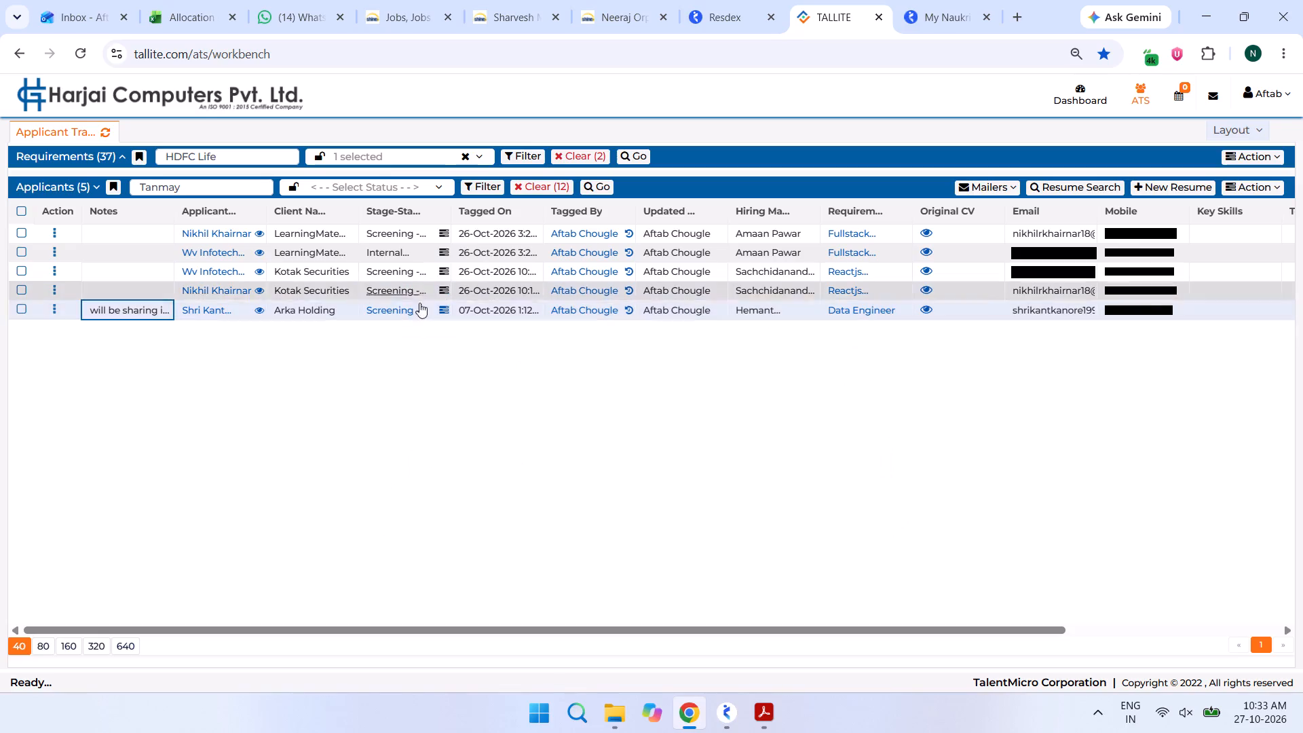
Open the screening stage details of the Arka Holding Data Engineer applicant.
{"action": "left_click", "coordinate": [400, 309]}
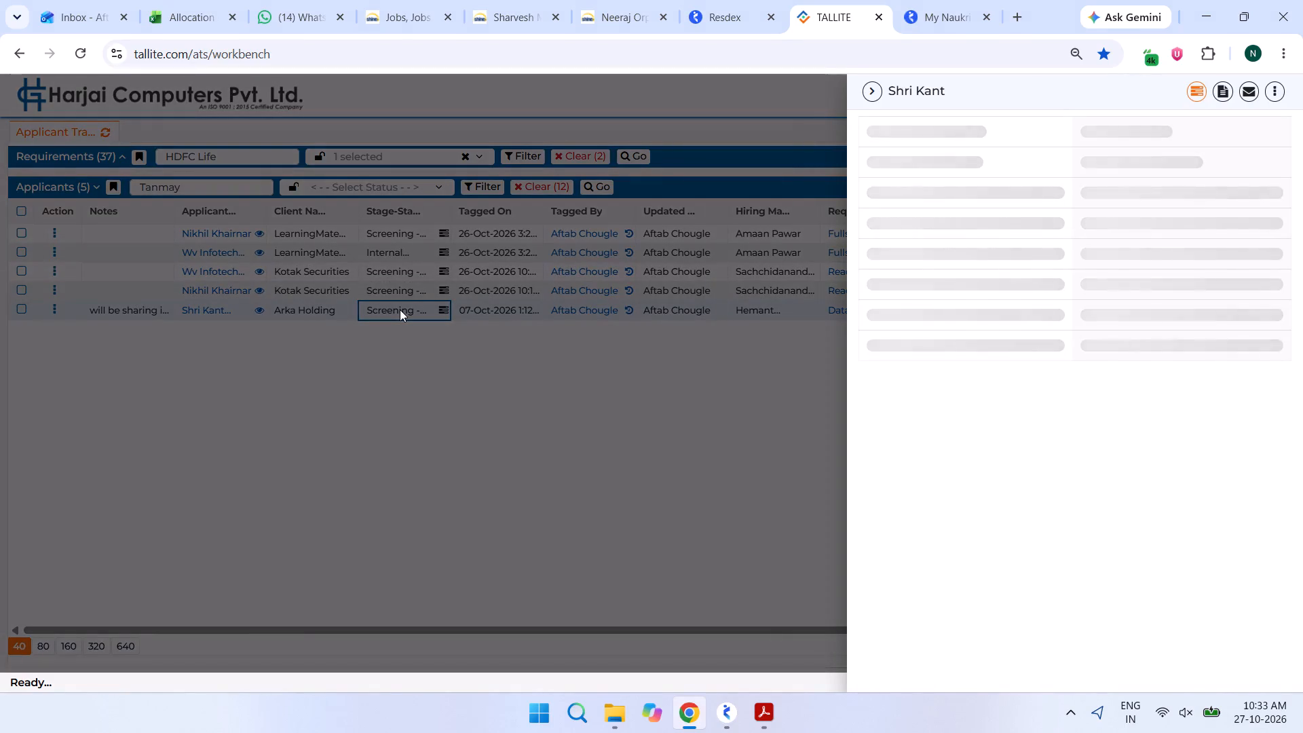
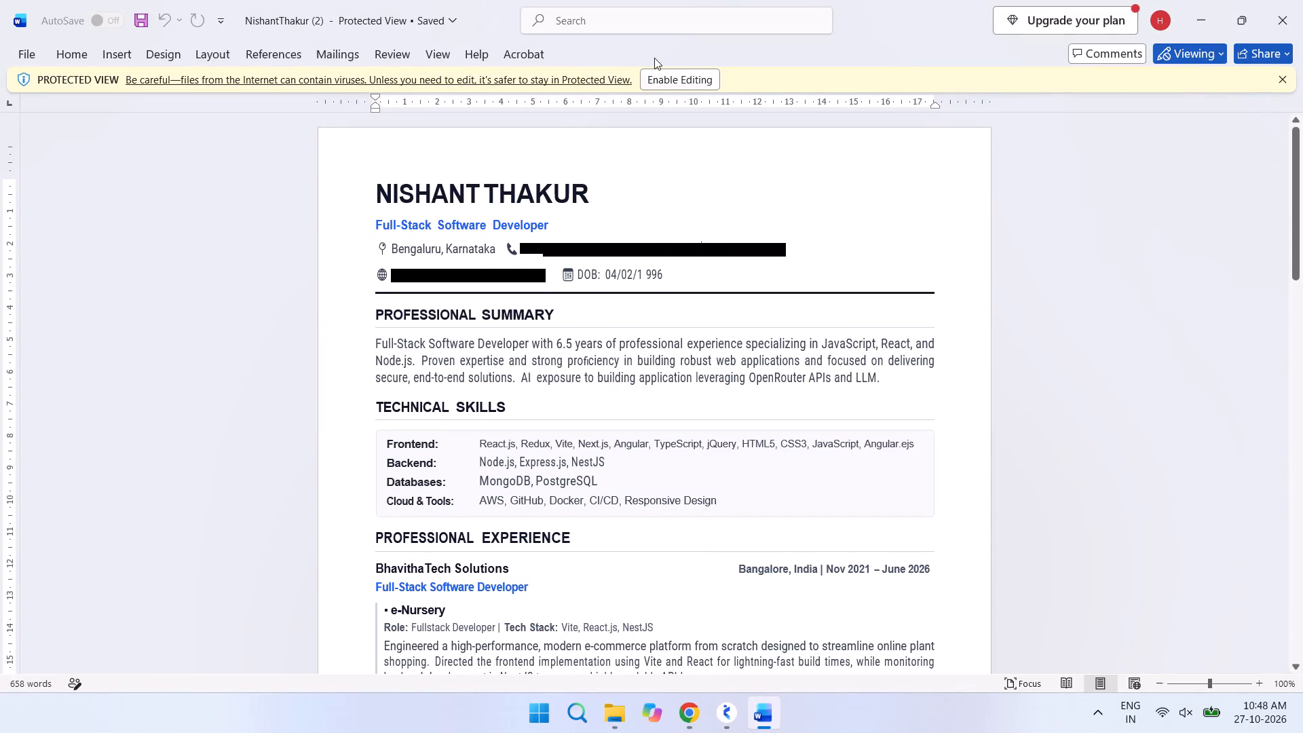
Take the full-stack developer candidate's resume out of Protected View so the document can be edited.
{"action": "left_click", "coordinate": [689, 73]}
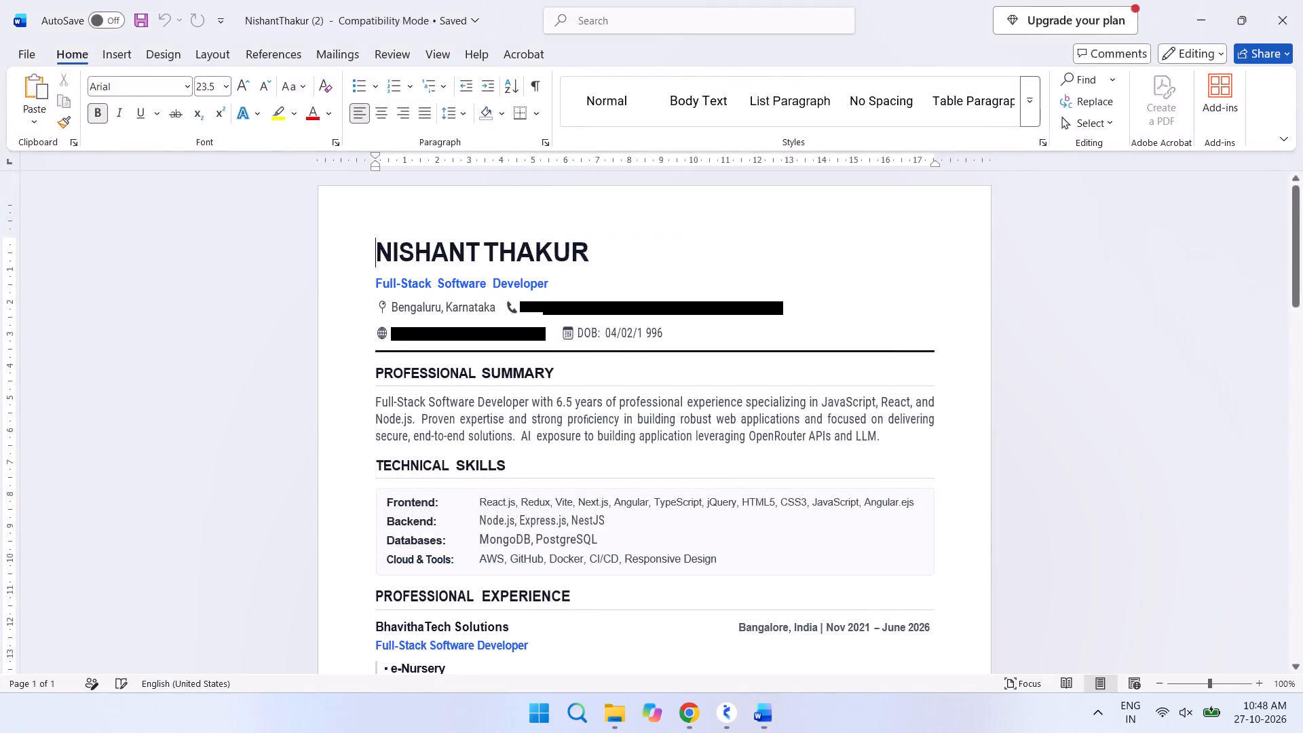
In the Word resume of the full-stack developer, delete one character from the header's phone contact line and check the end of that line.
{"action": "left_click", "coordinate": [703, 303]}
{"action": "key", "text": "BackSpace"}
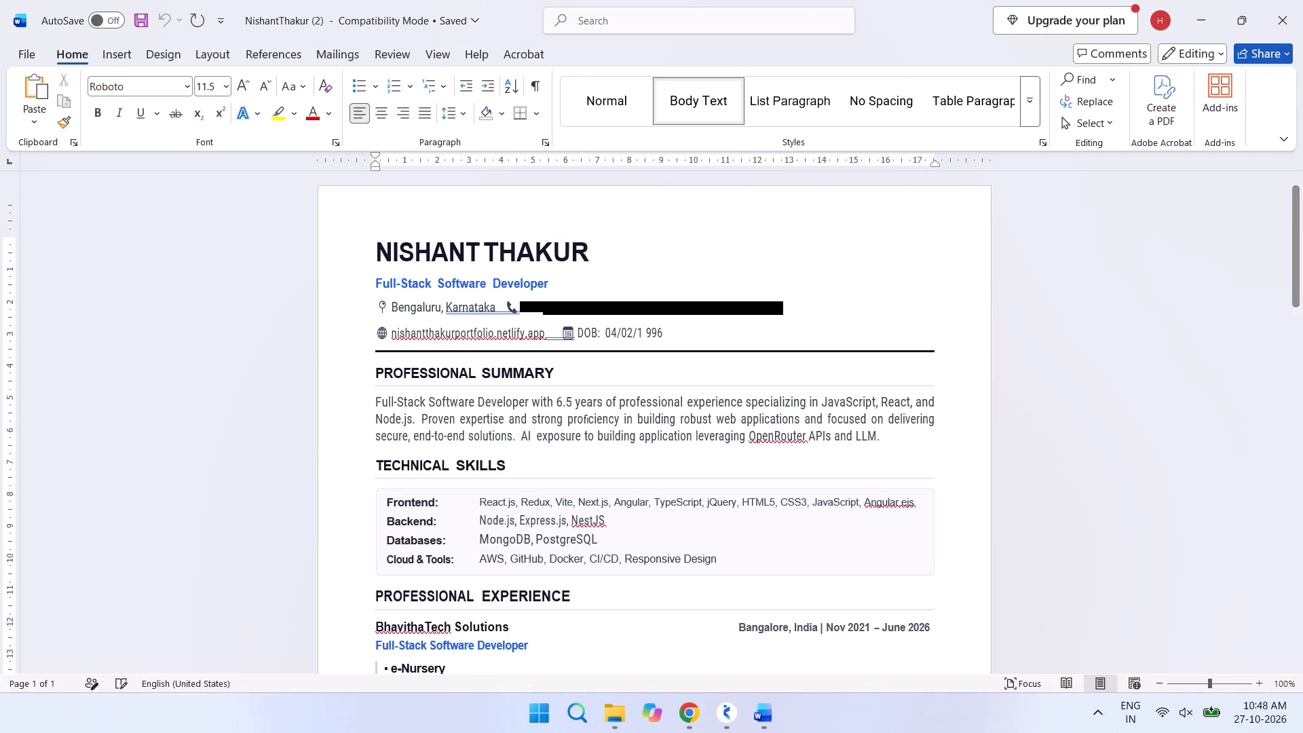
{"action": "left_click", "coordinate": [872, 311]}
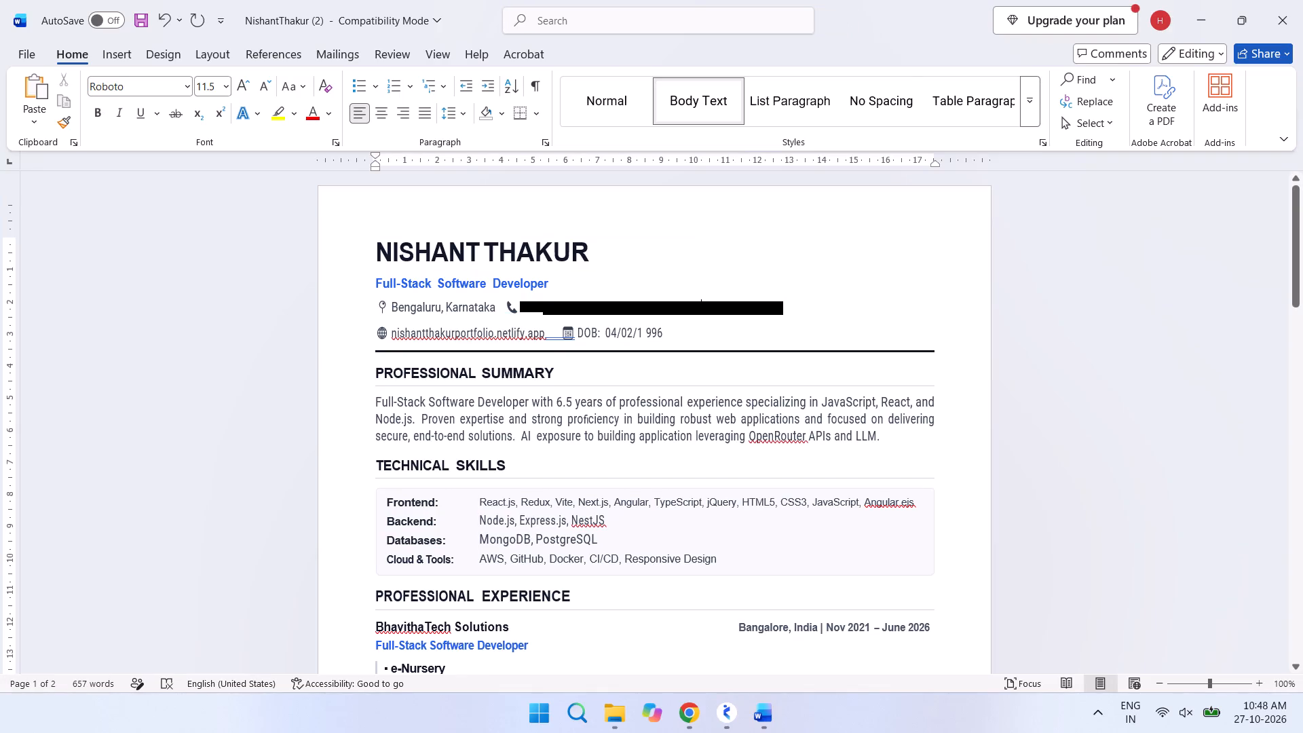
{"action": "left_click", "coordinate": [698, 308]}
{"action": "left_click_drag", "start_coordinate": [794, 309], "coordinate": [641, 307]}
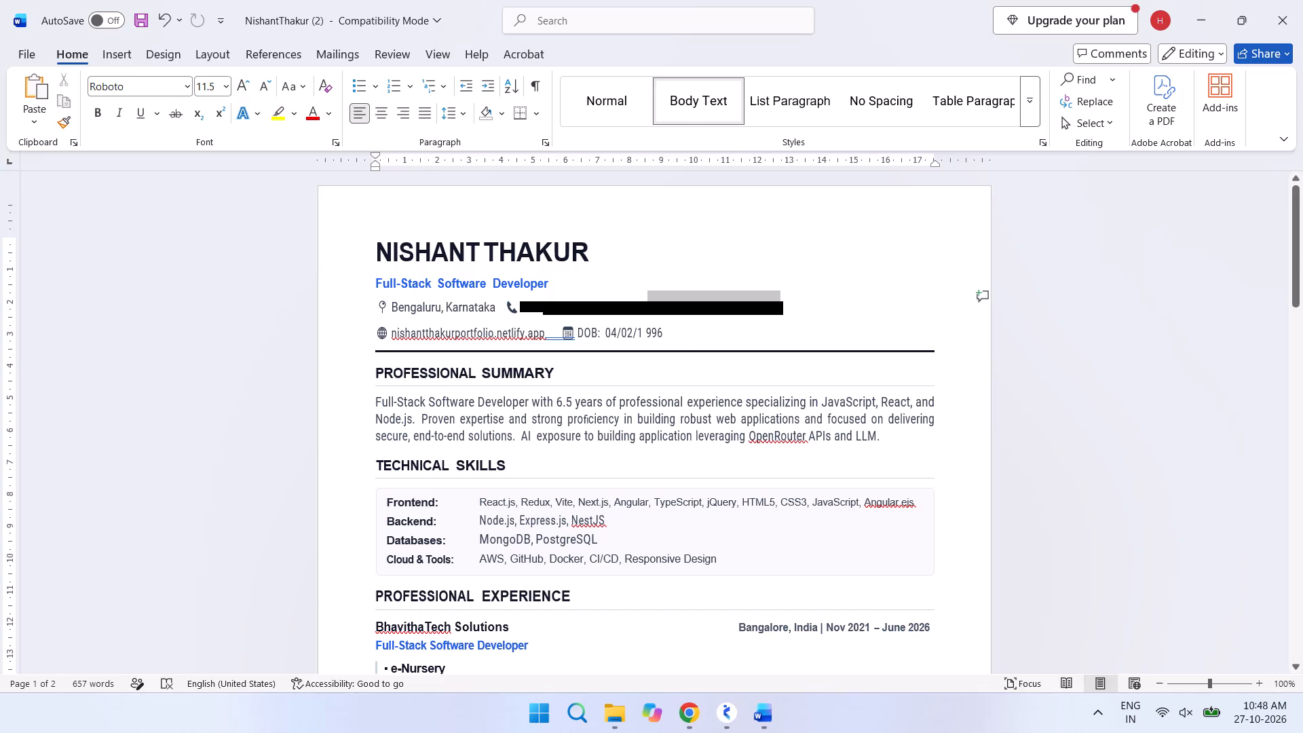
{"action": "left_click_drag", "start_coordinate": [641, 307], "coordinate": [626, 307]}
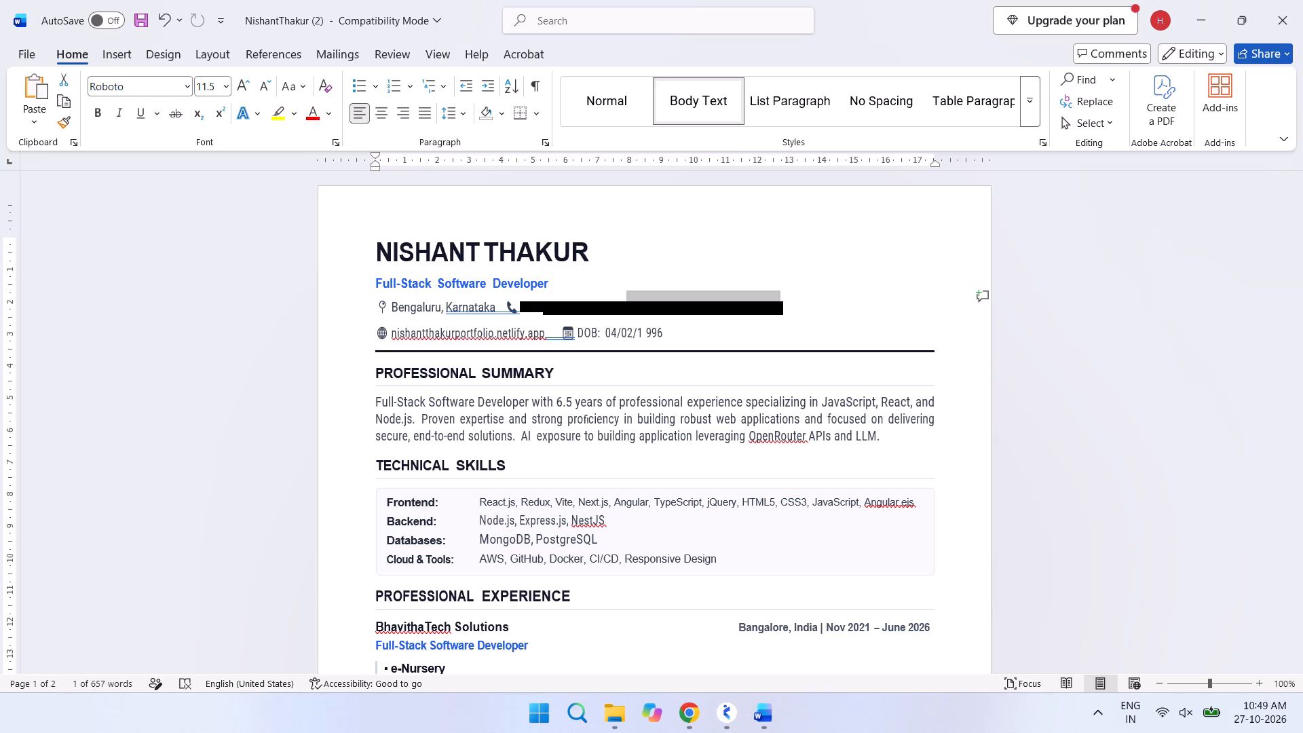
{"action": "left_click", "coordinate": [891, 312]}
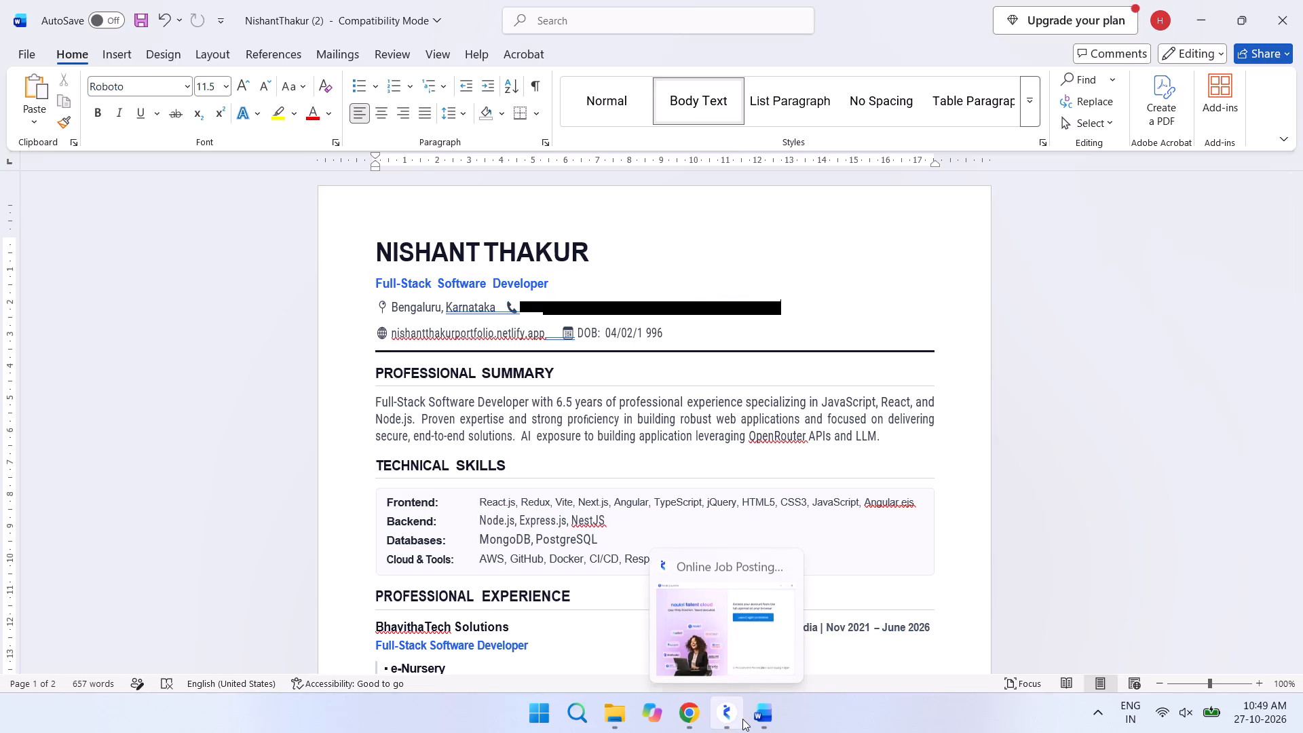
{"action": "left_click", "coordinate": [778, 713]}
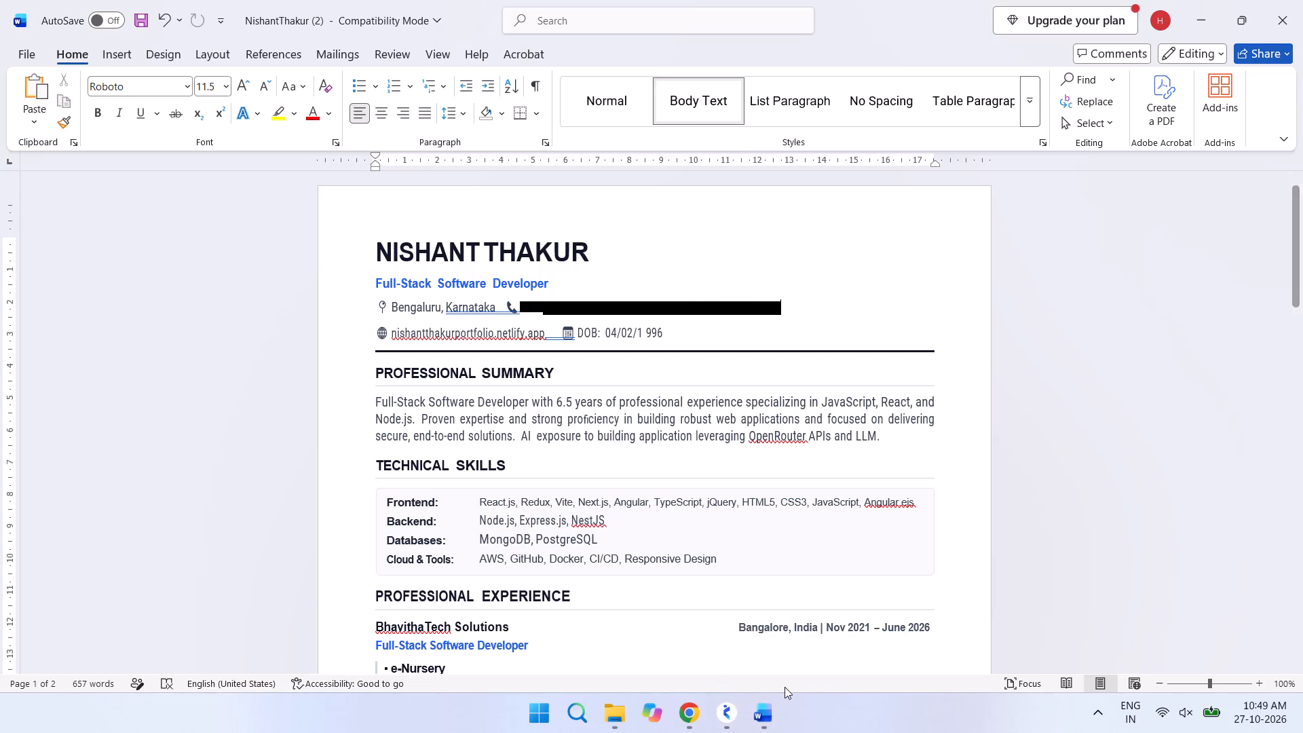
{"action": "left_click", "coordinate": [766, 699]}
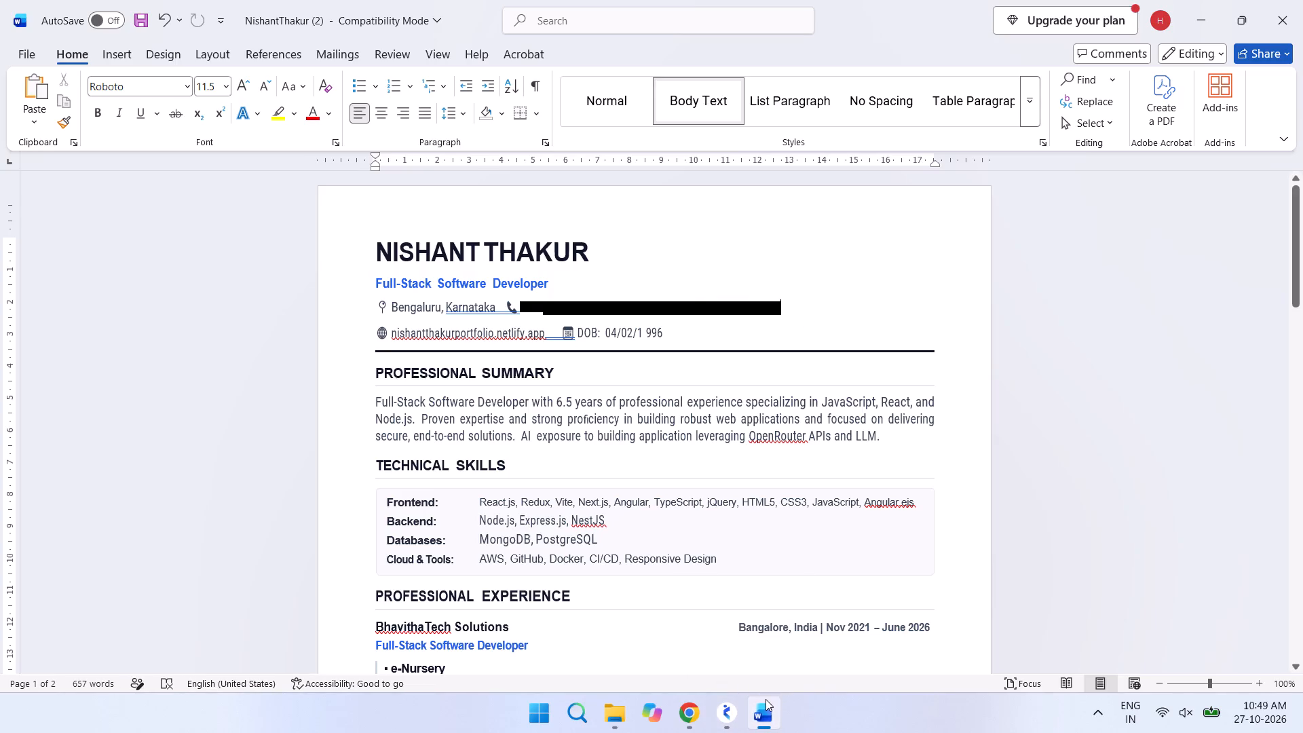
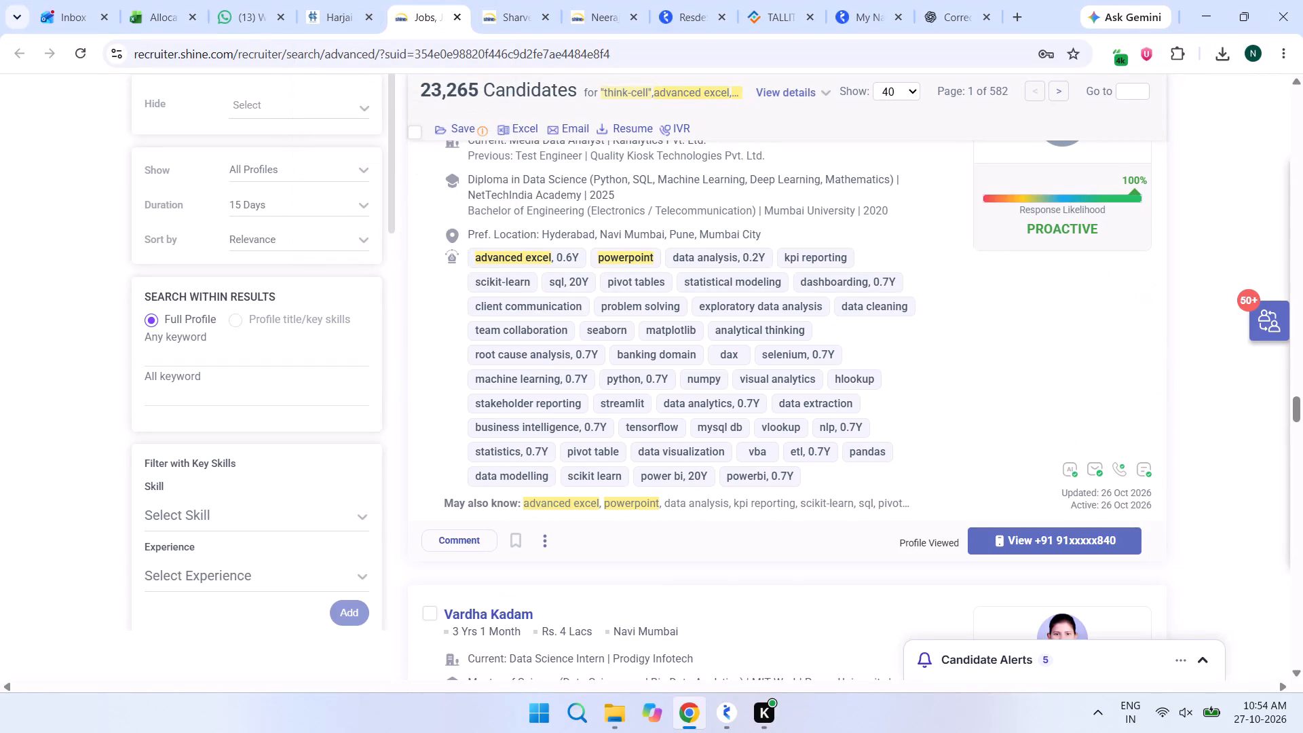
Look through further candidate profiles in the Shine search results for think-cell and advanced excel skills.
{"action": "scroll", "coordinate": [702, 333], "scroll_direction": "down", "scroll_amount": 1}
{"action": "scroll", "coordinate": [703, 333], "scroll_direction": "up", "scroll_amount": 1}
{"action": "scroll", "coordinate": [703, 334], "scroll_direction": "down", "scroll_amount": 5}
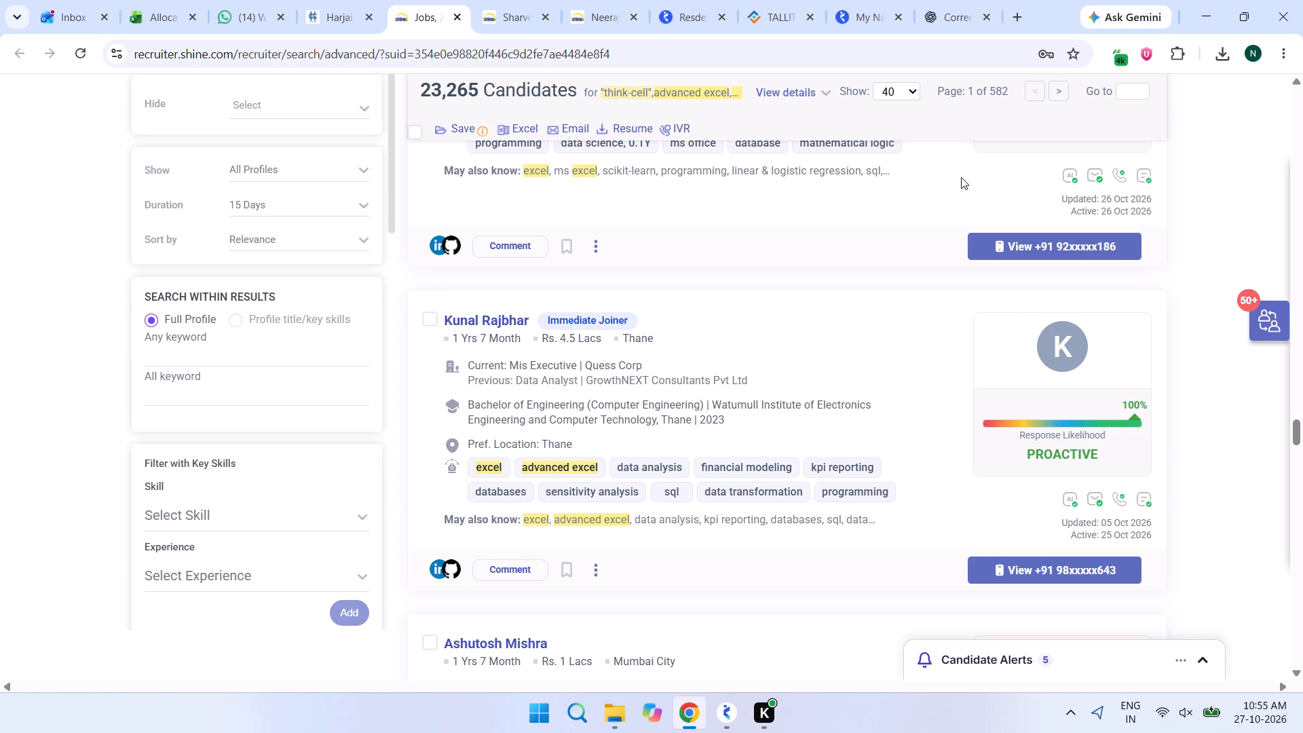
Open the system calendar and view November 2026.
{"action": "left_click", "coordinate": [1238, 702]}
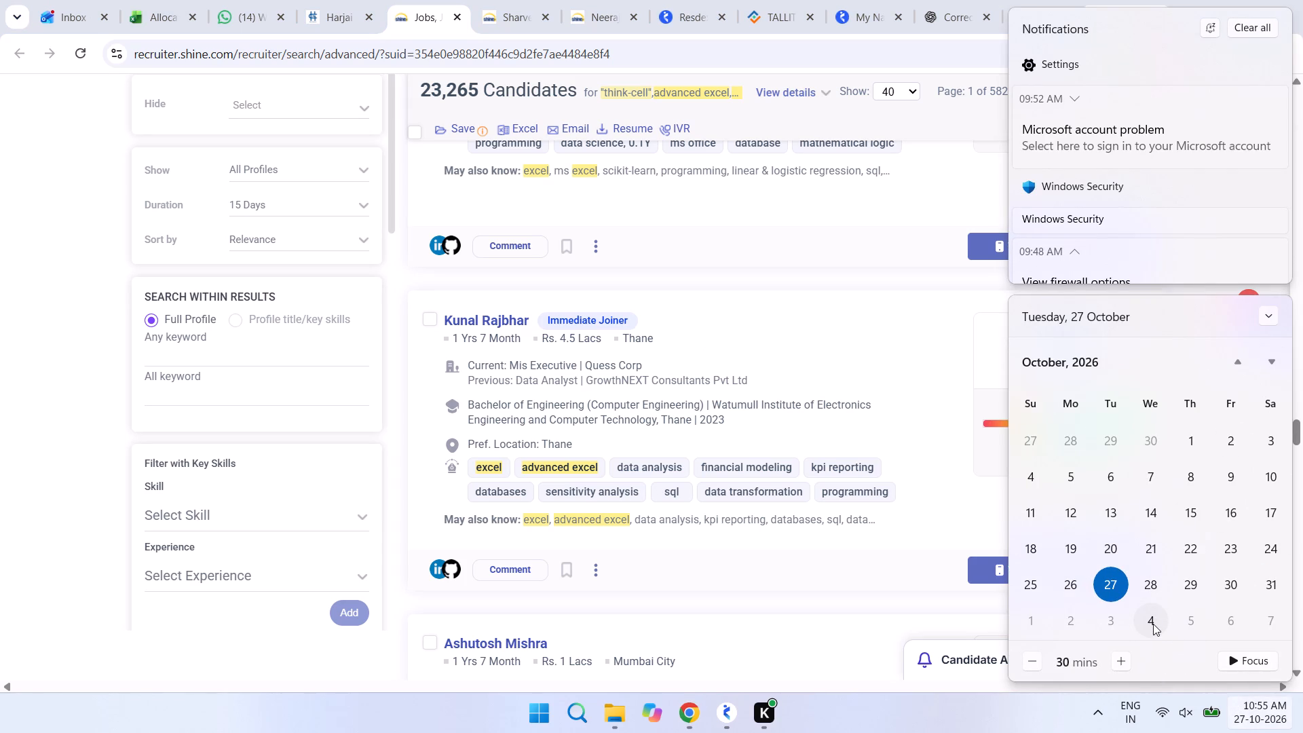
{"action": "left_click", "coordinate": [1263, 358]}
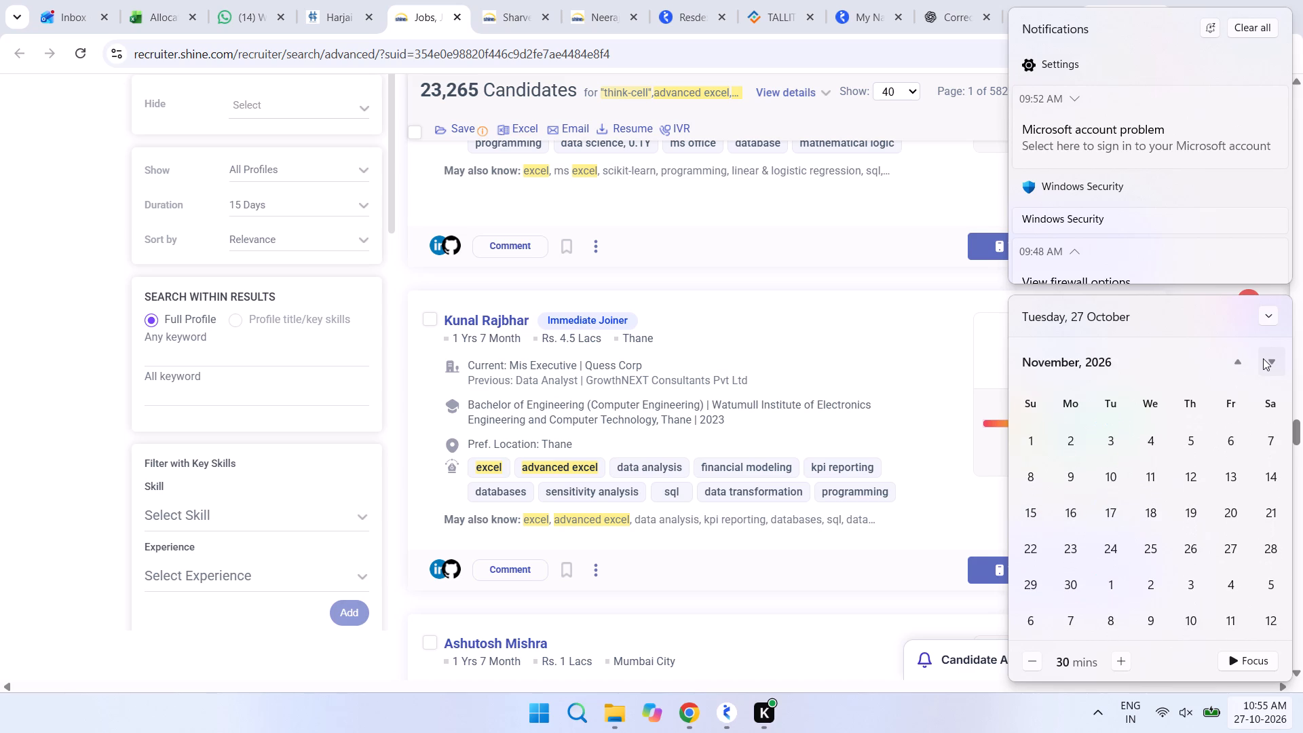
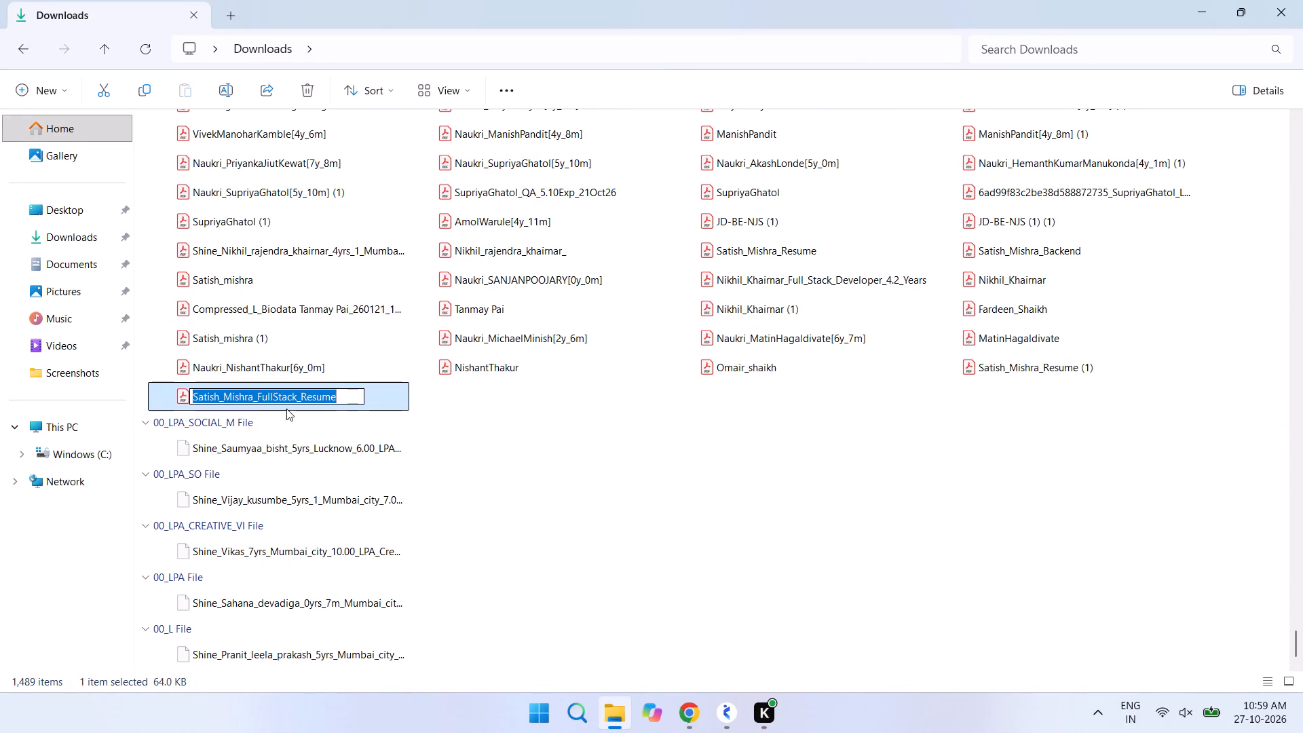
Rename the selected full-stack resume PDF to just the candidate's name, removing the "_FullStack_Resume" ending.
{"action": "left_click_drag", "start_coordinate": [256, 393], "coordinate": [423, 397]}
{"action": "key", "text": "BackSpace"}
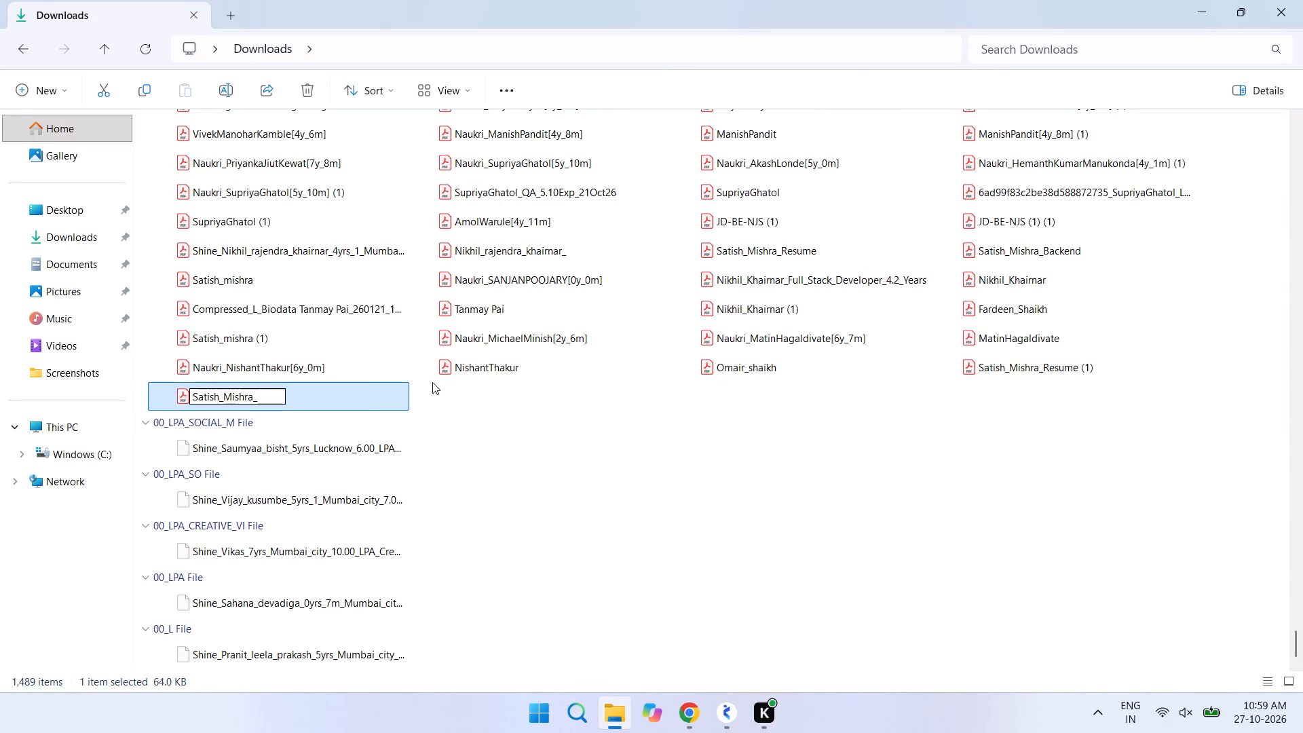
{"action": "key", "text": "BackSpace"}
{"action": "key", "text": "Return"}
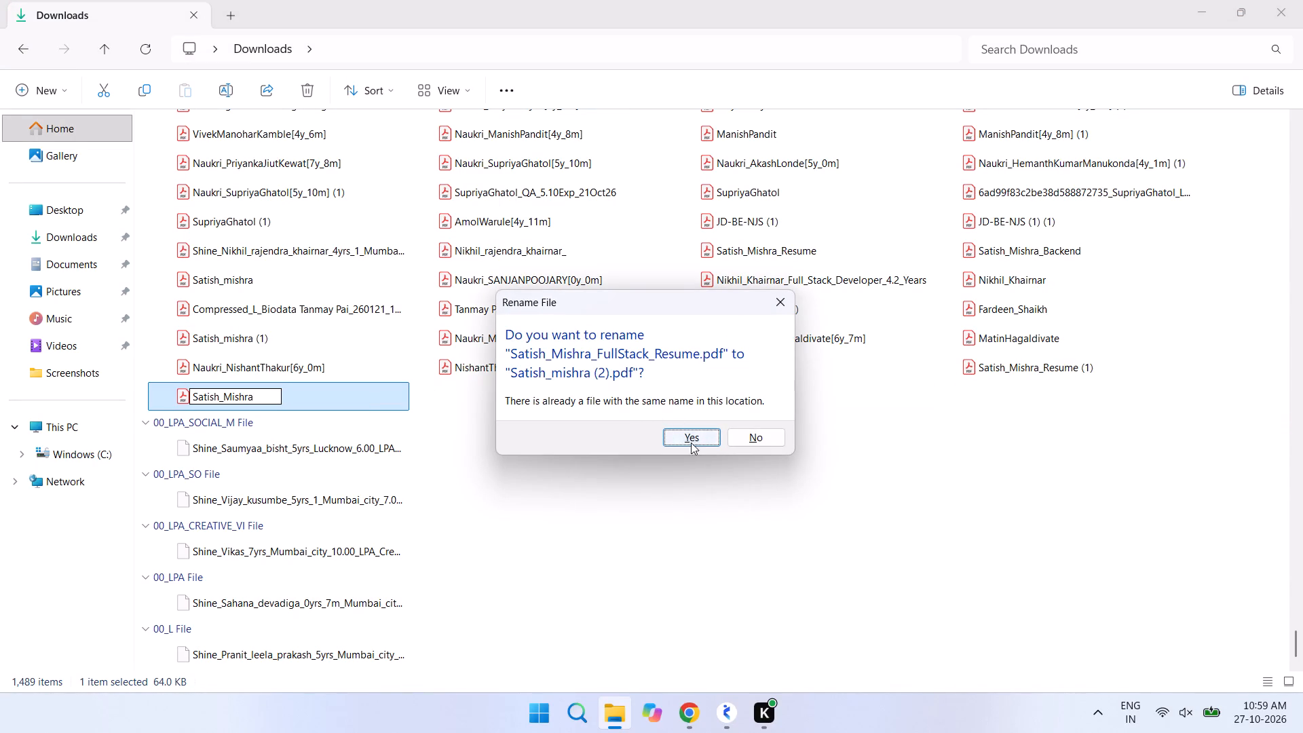
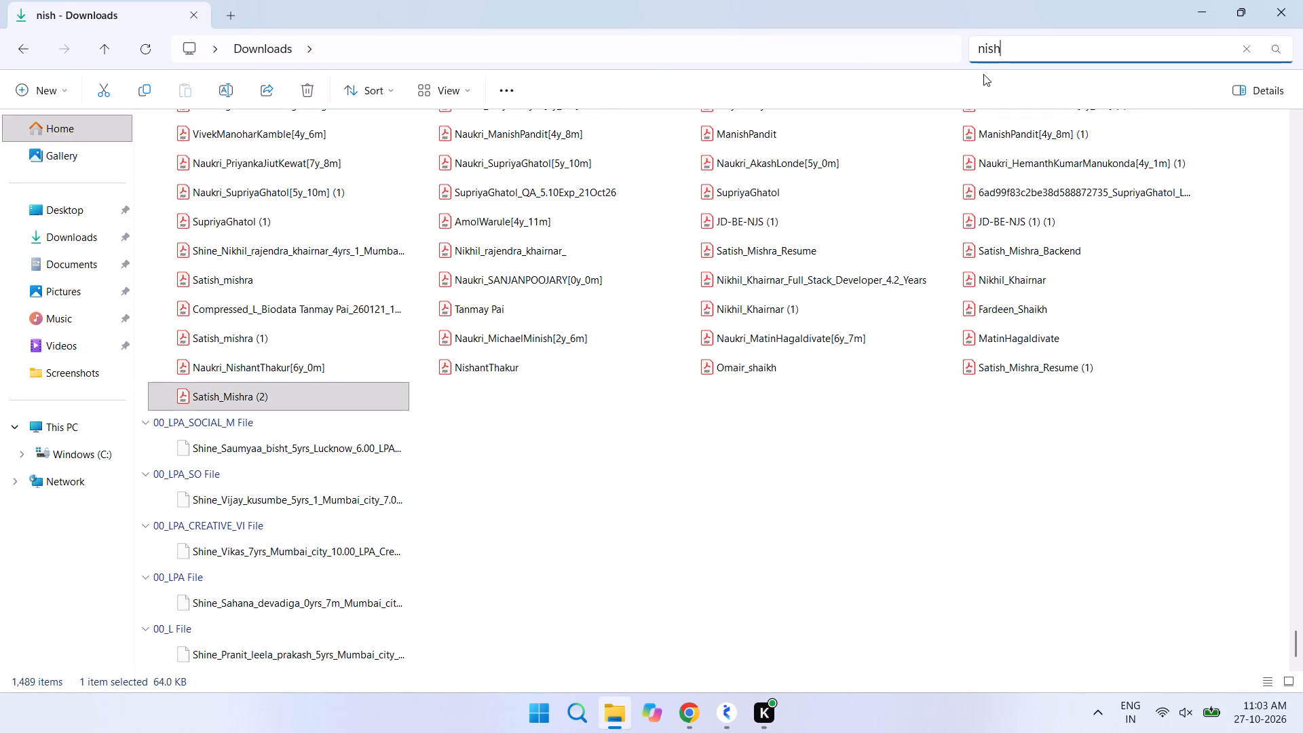
Search the Downloads folder for the candidate's resume files using the first name "nishant".
{"action": "type", "text": "ant"}
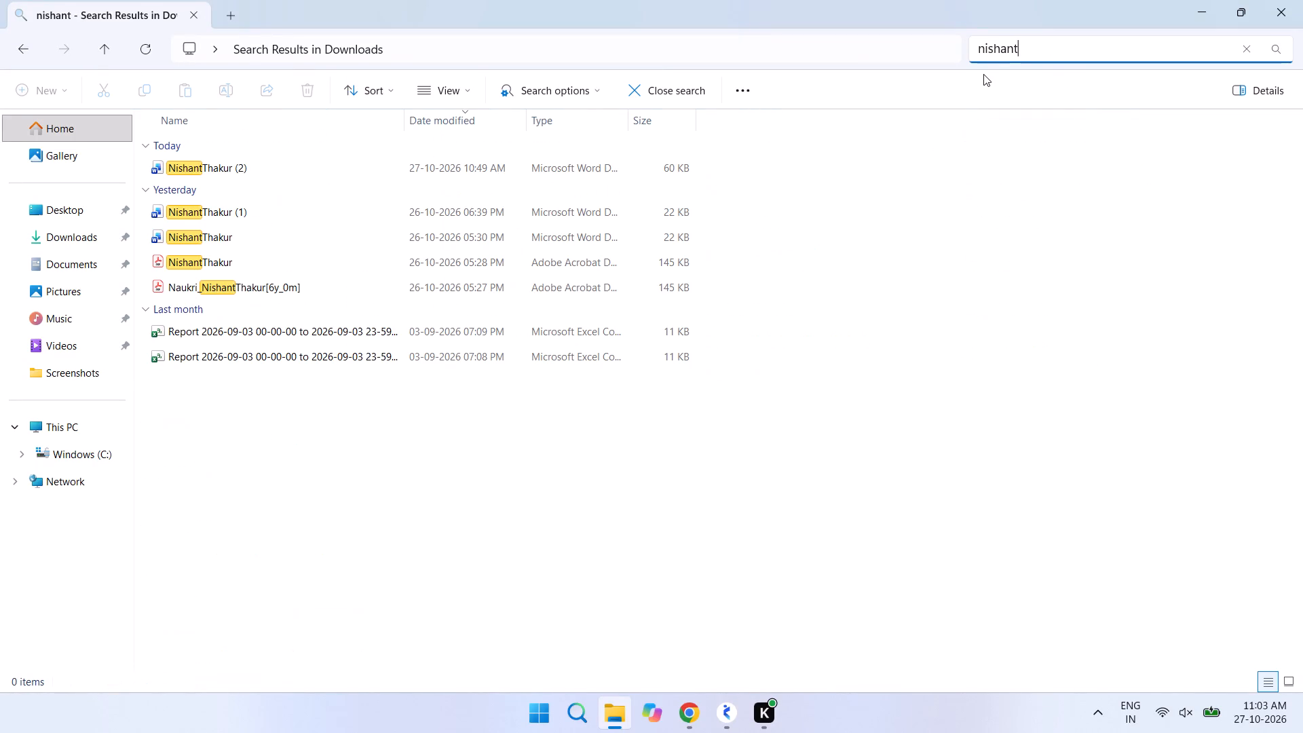
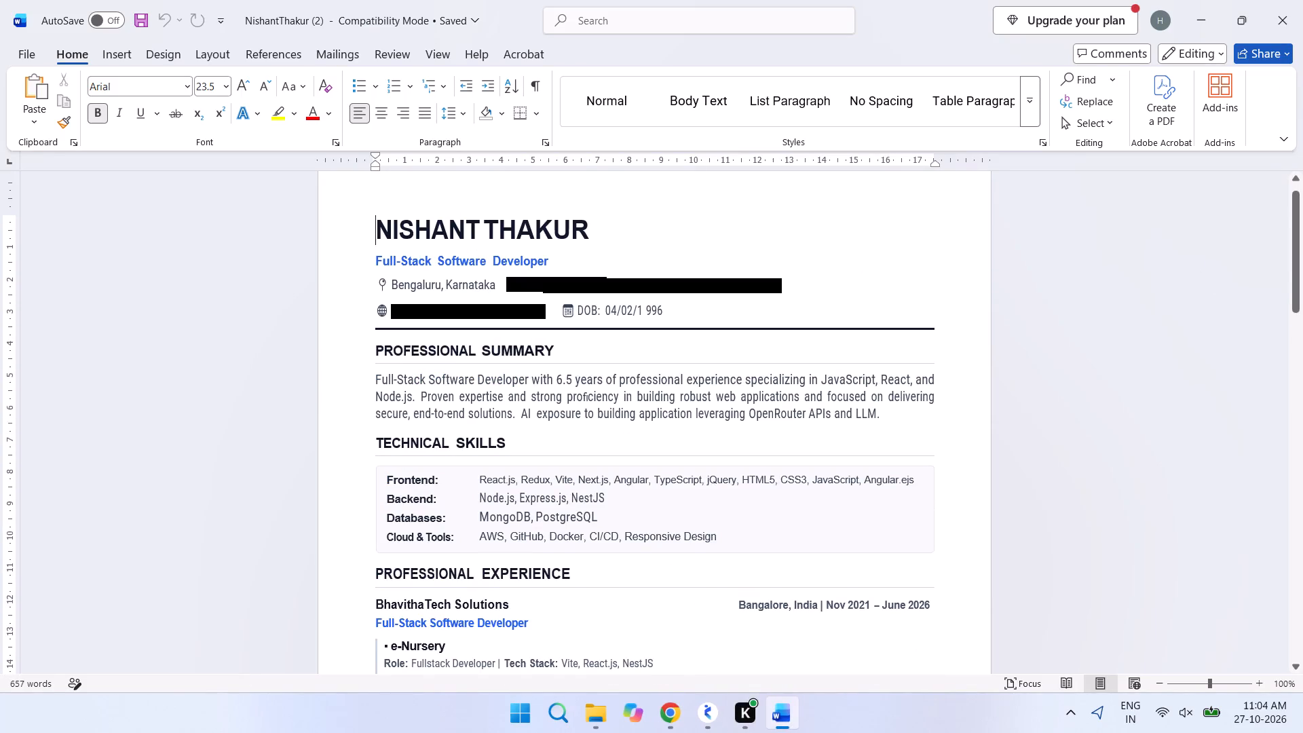
Copy the candidate's phone number, without the +91 country code, from the contact line of the resume header.
{"action": "left_click_drag", "start_coordinate": [544, 280], "coordinate": [603, 282]}
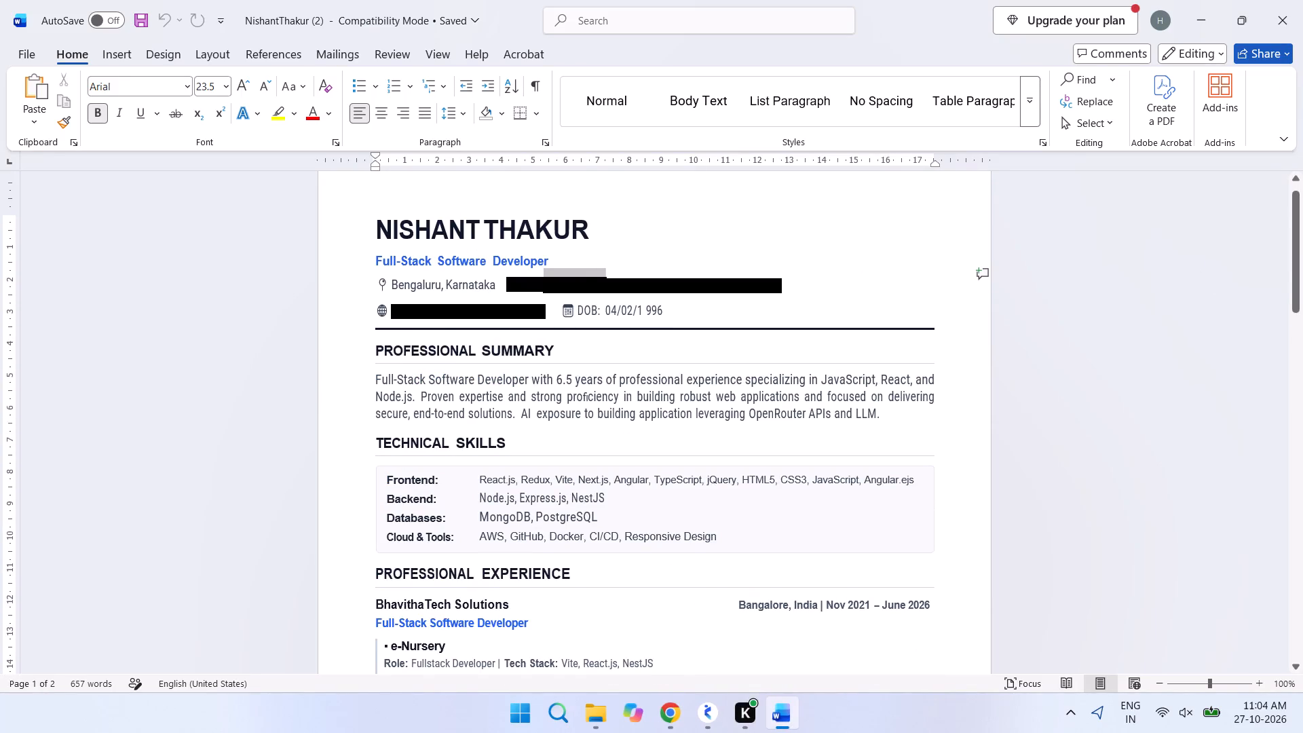
{"action": "left_click_drag", "start_coordinate": [603, 282], "coordinate": [606, 282]}
{"action": "key", "text": "ctrl+c"}
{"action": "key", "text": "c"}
{"action": "key", "text": "ctrl+c"}
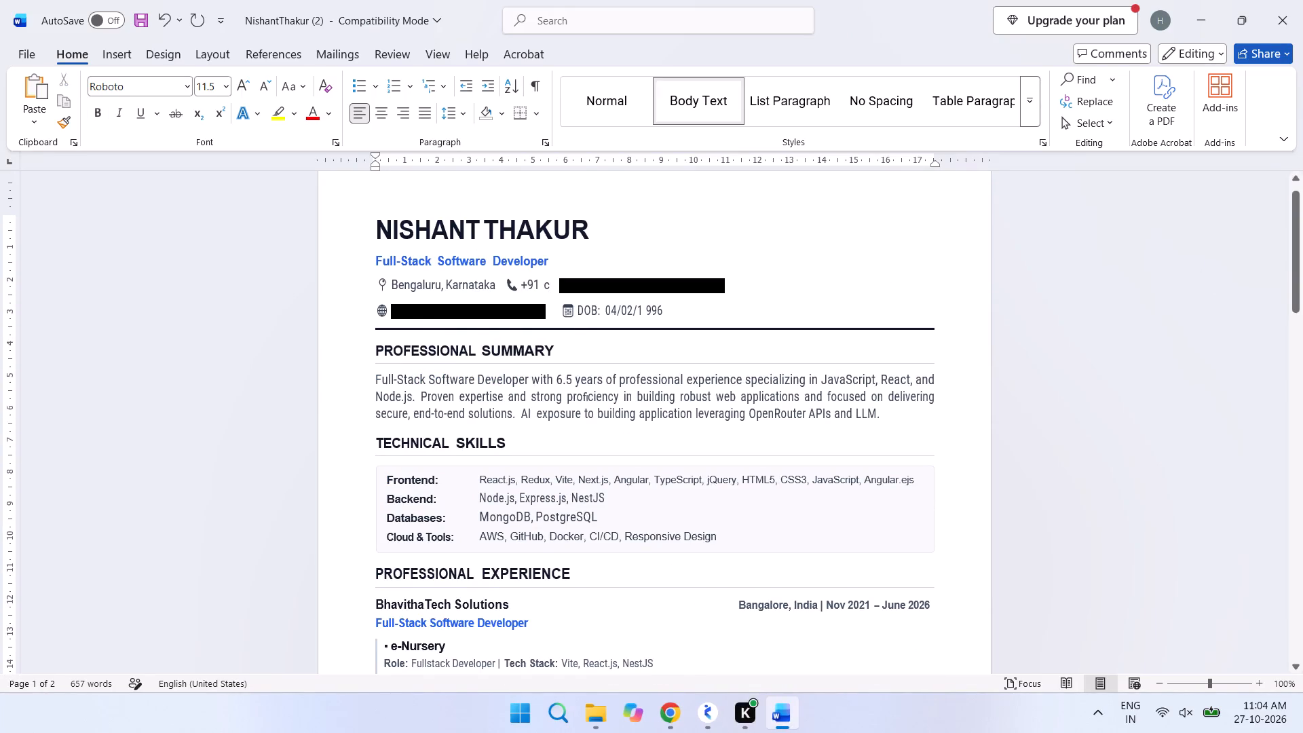
{"action": "key", "text": "ctrl+z"}
{"action": "key", "text": "ctrl+c"}
{"action": "key", "text": "ctrl+c"}
{"action": "key", "text": "ctrl+c"}
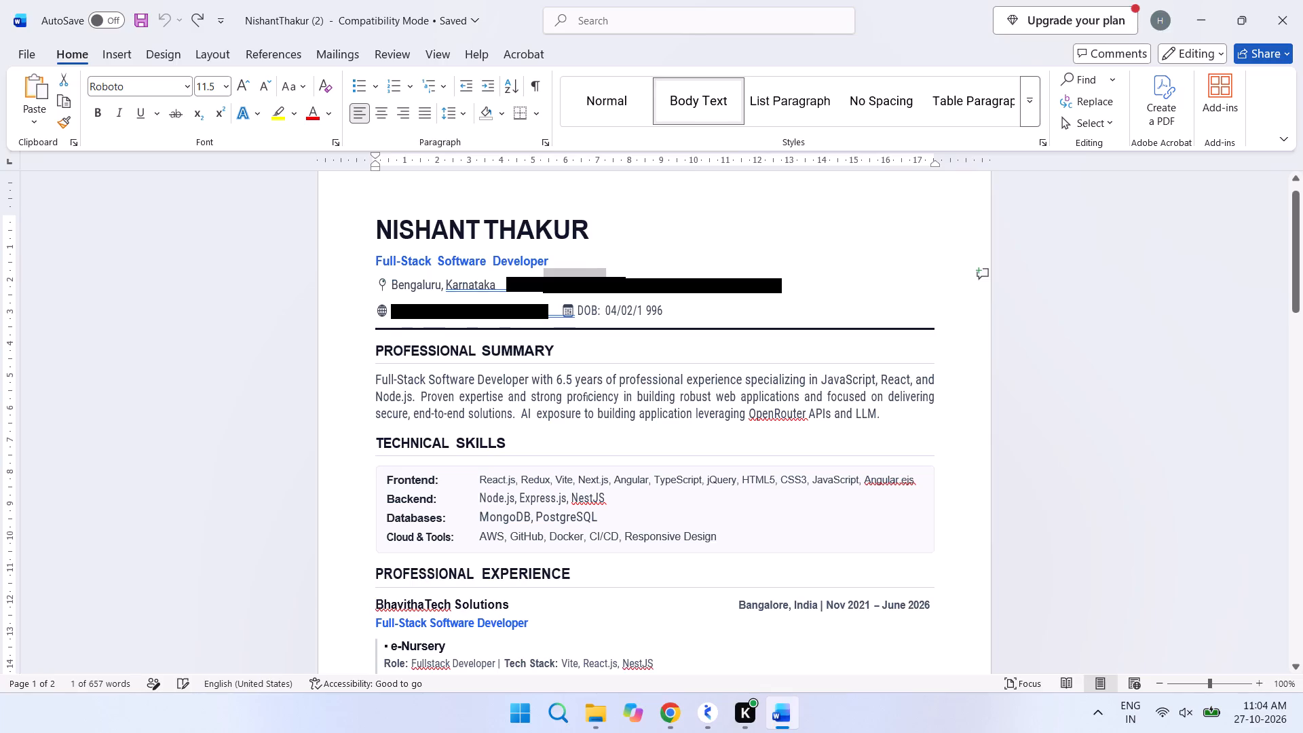
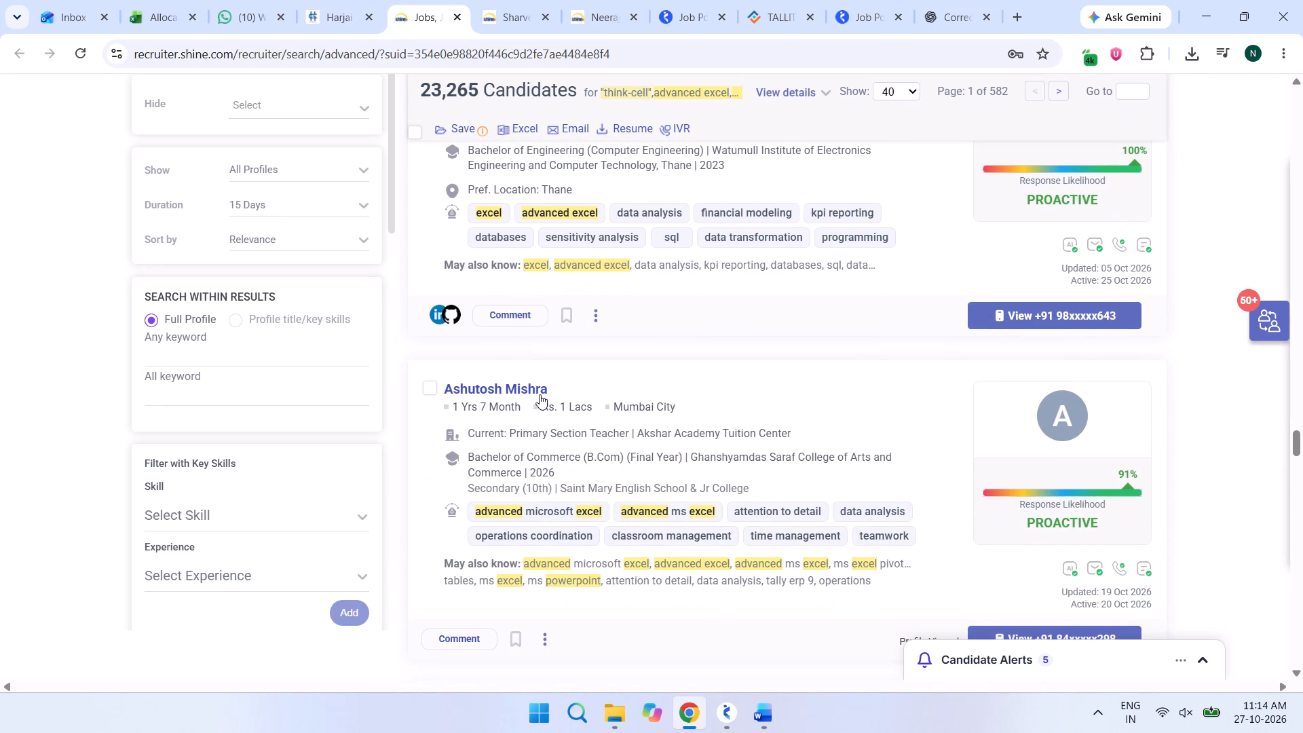
Look through further candidate profiles in the Shine search results for think-cell and advanced excel skills.
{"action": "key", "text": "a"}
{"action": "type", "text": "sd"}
{"action": "scroll", "coordinate": [603, 487], "scroll_direction": "down", "scroll_amount": 3}
{"action": "scroll", "coordinate": [603, 486], "scroll_direction": "up", "scroll_amount": 1}
{"action": "scroll", "coordinate": [603, 486], "scroll_direction": "down", "scroll_amount": 2}
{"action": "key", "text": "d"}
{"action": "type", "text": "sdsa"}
{"action": "scroll", "coordinate": [600, 482], "scroll_direction": "down", "scroll_amount": 4}
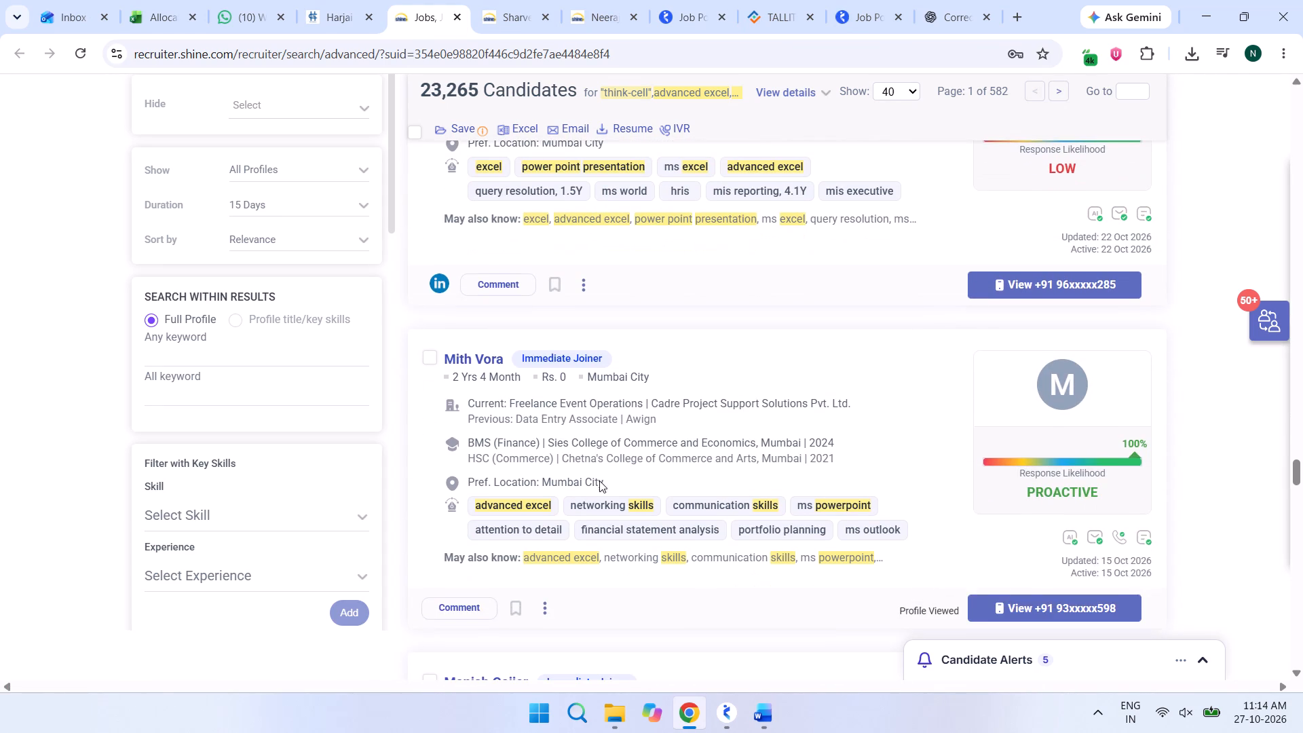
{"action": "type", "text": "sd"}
{"action": "scroll", "coordinate": [599, 481], "scroll_direction": "down", "scroll_amount": 4}
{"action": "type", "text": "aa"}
{"action": "scroll", "coordinate": [599, 478], "scroll_direction": "down", "scroll_amount": 4}
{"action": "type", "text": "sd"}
{"action": "scroll", "coordinate": [599, 478], "scroll_direction": "down", "scroll_amount": 5}
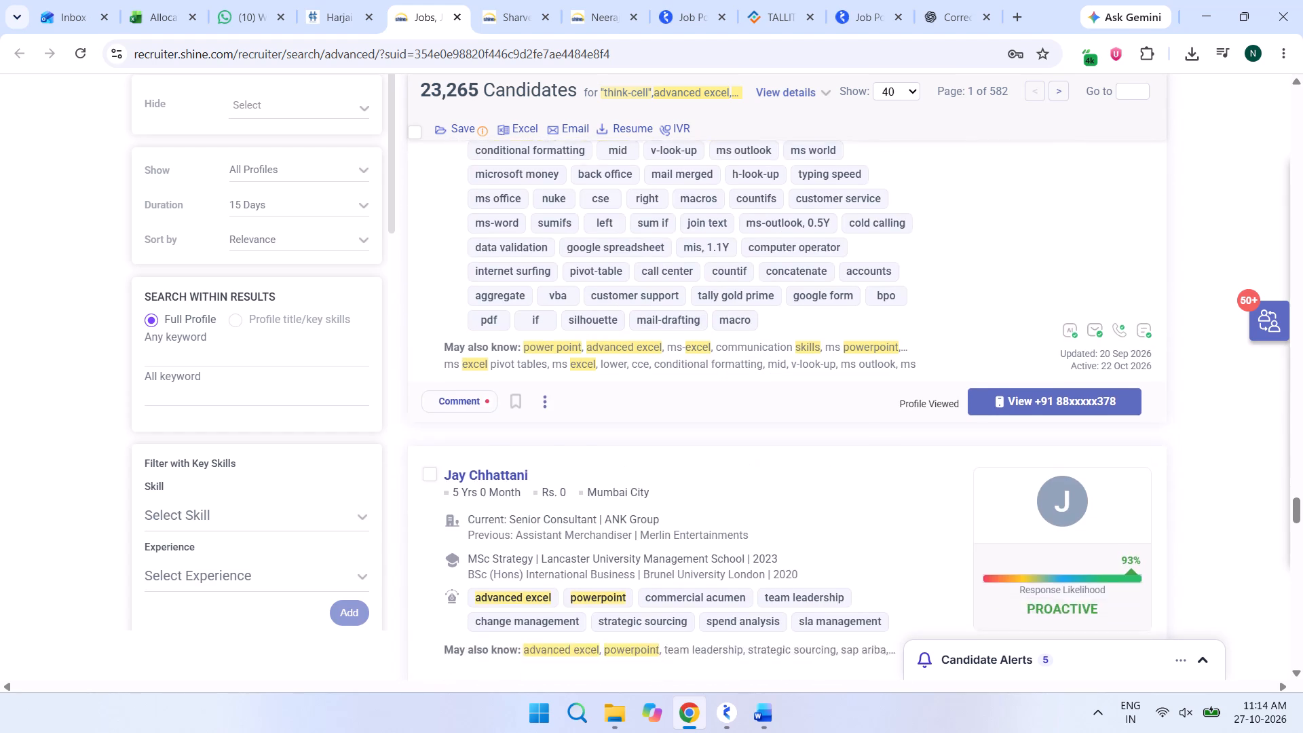
{"action": "scroll", "coordinate": [599, 478], "scroll_direction": "down", "scroll_amount": 3}
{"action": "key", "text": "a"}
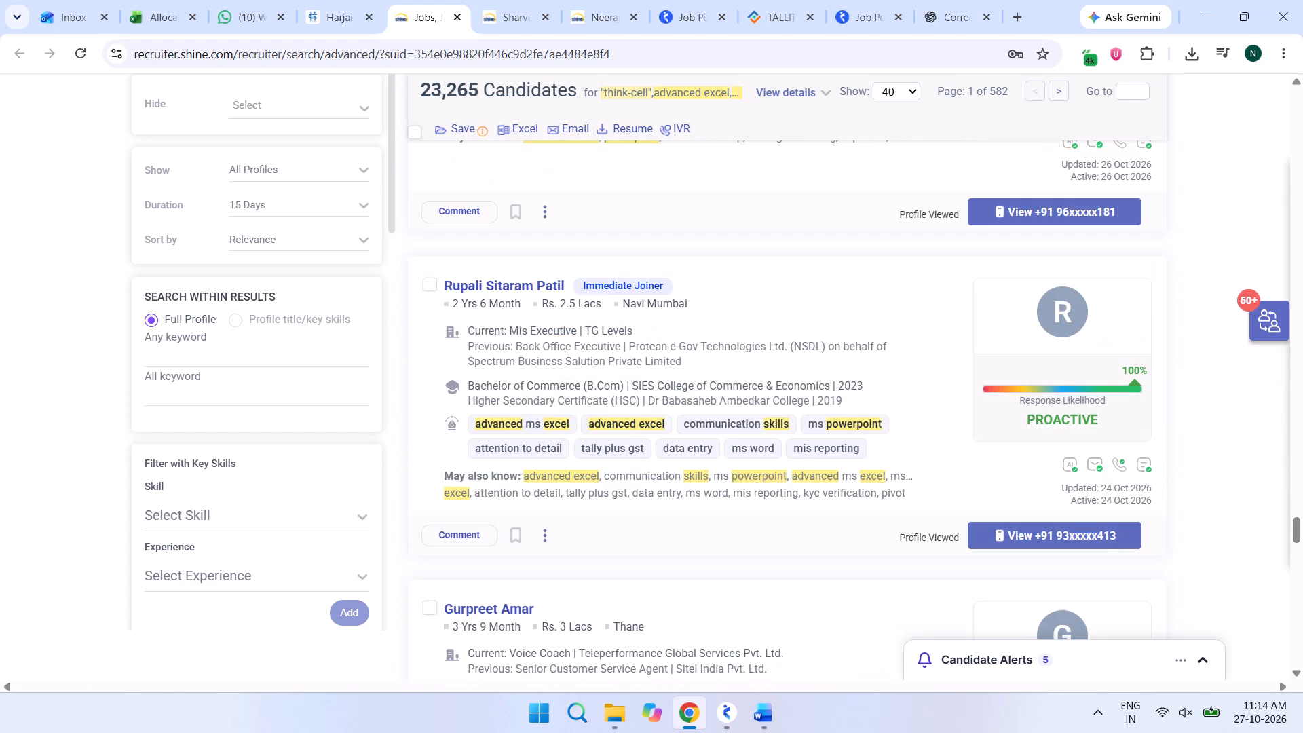
Open the profile of the Mis Executive at TG Levels from the Shine results and review the attached resume's summary and work experience.
{"action": "left_click", "coordinate": [488, 291]}
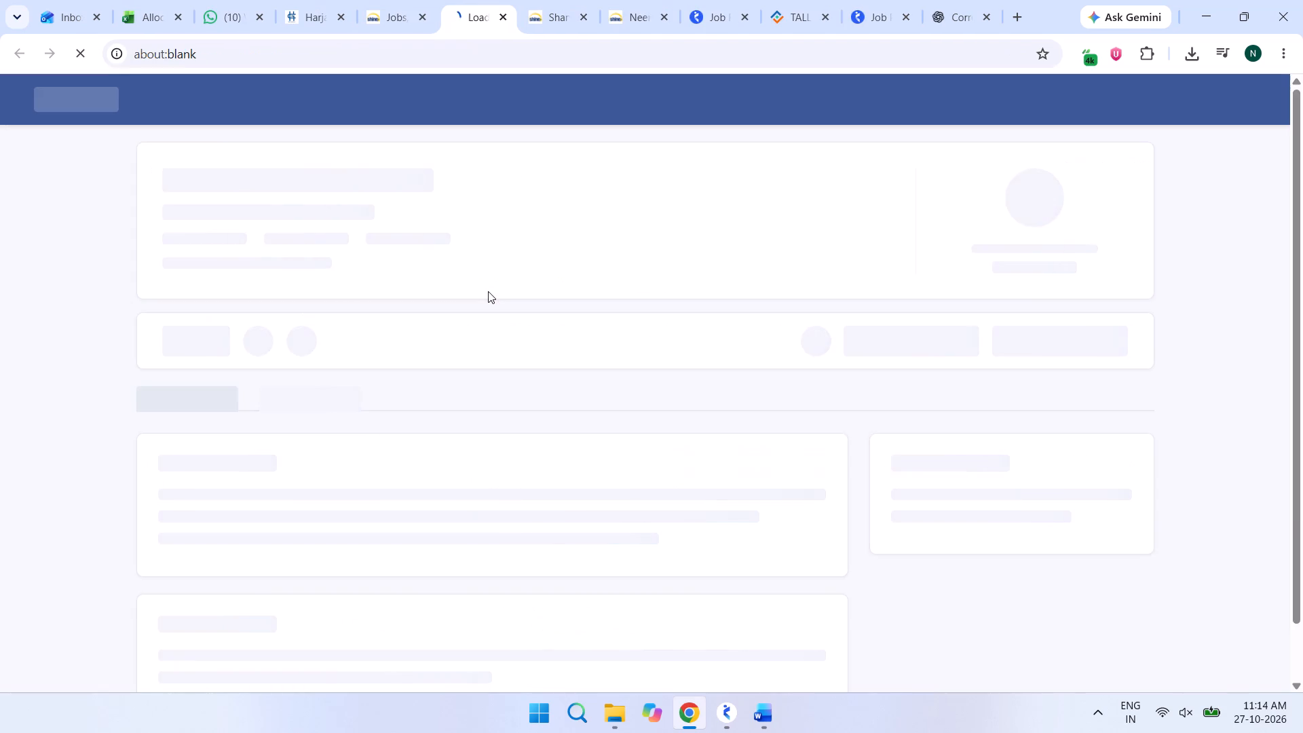
{"action": "left_click", "coordinate": [319, 431]}
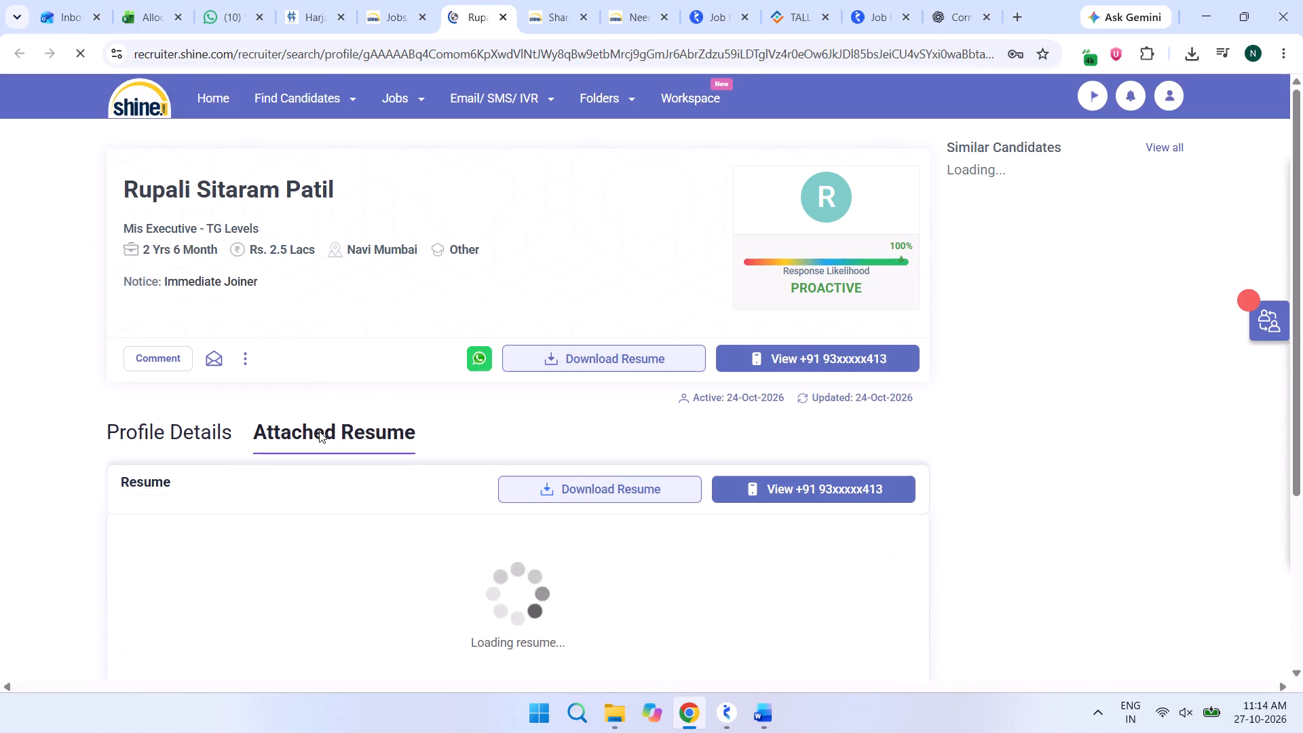
{"action": "scroll", "coordinate": [326, 409], "scroll_direction": "down", "scroll_amount": 4}
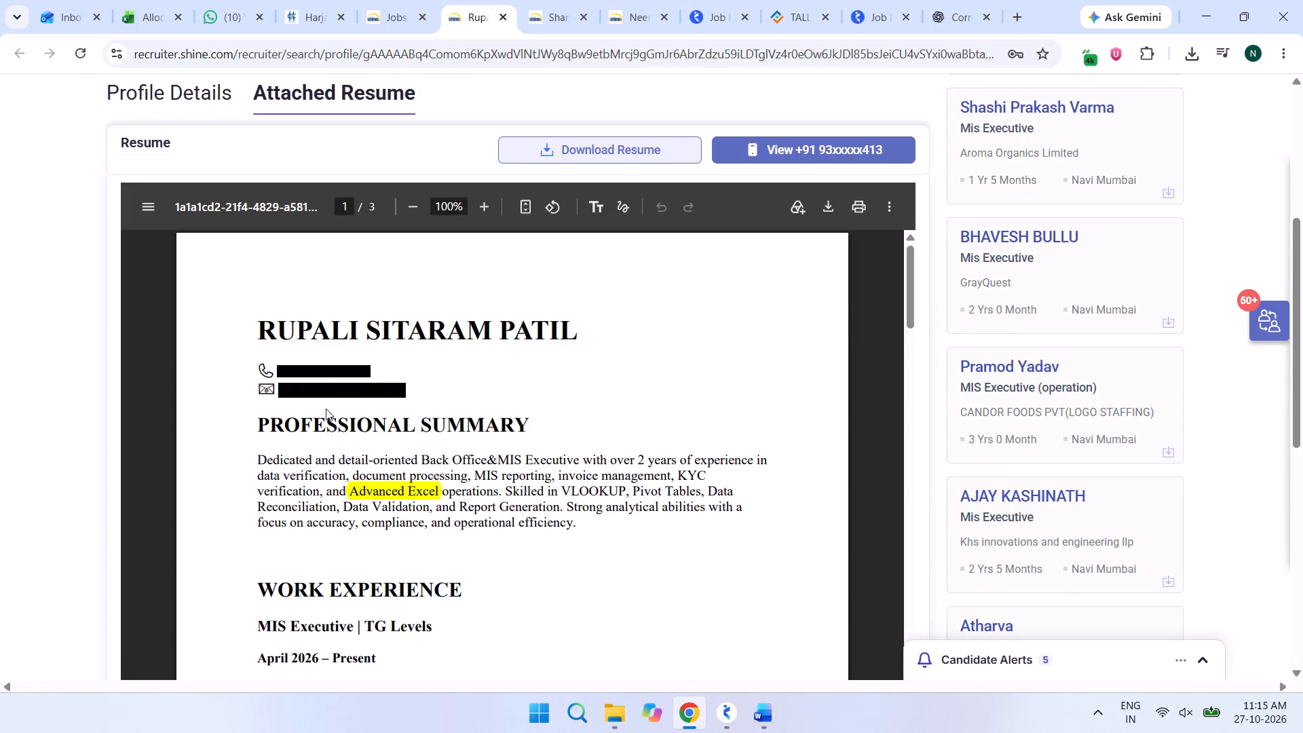
{"action": "scroll", "coordinate": [326, 409], "scroll_direction": "down", "scroll_amount": 4}
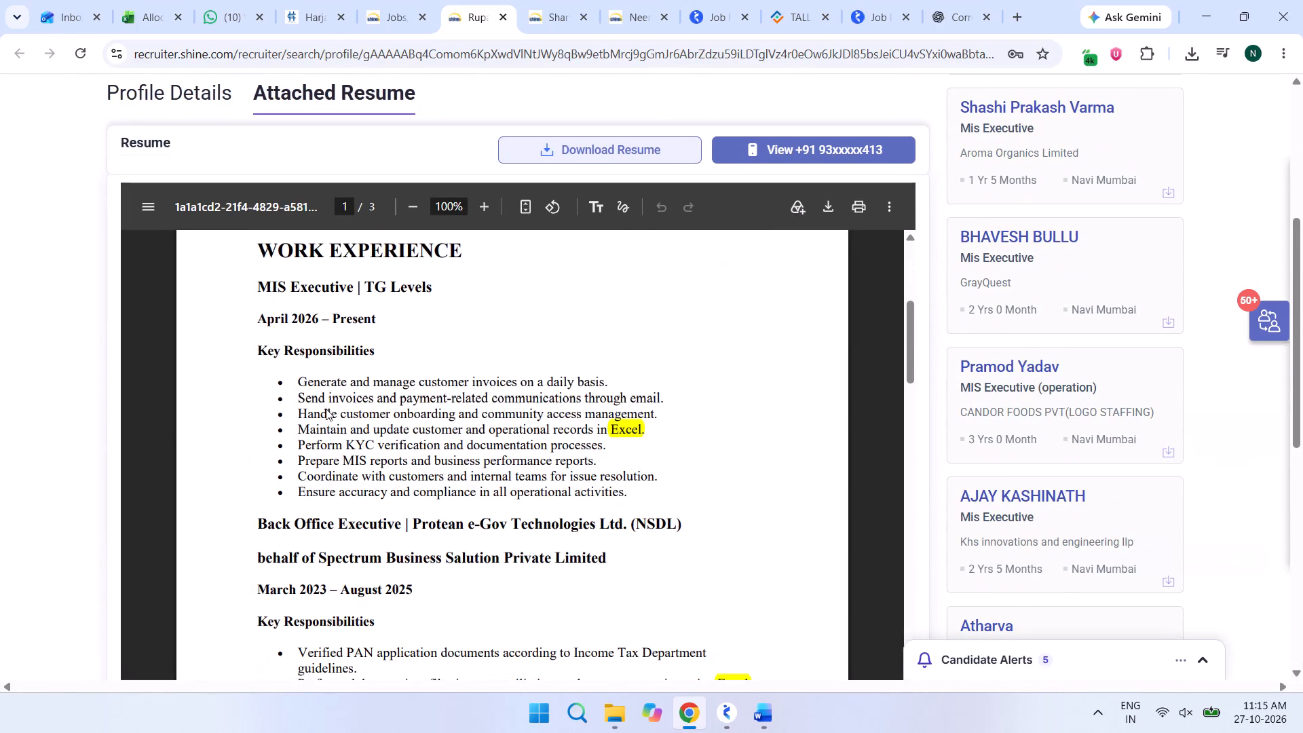
{"action": "scroll", "coordinate": [326, 409], "scroll_direction": "down", "scroll_amount": 1}
{"action": "scroll", "coordinate": [333, 405], "scroll_direction": "up", "scroll_amount": 2}
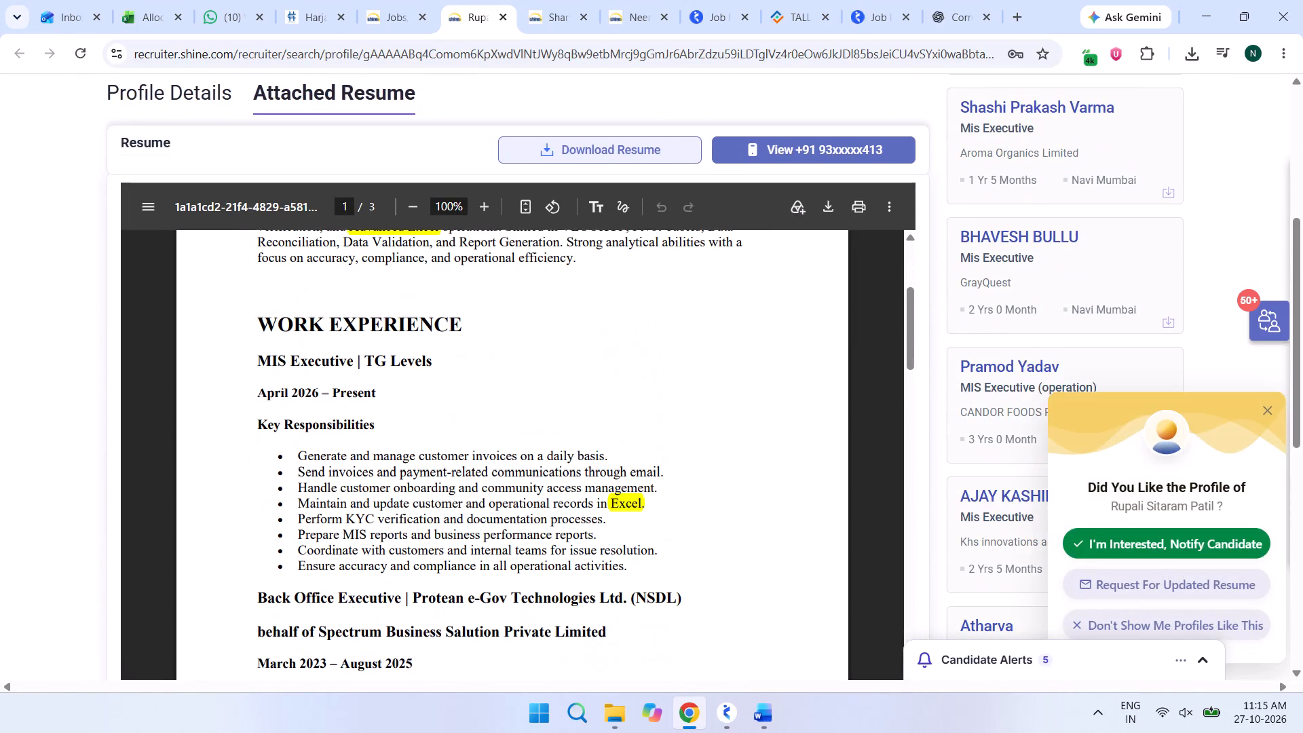
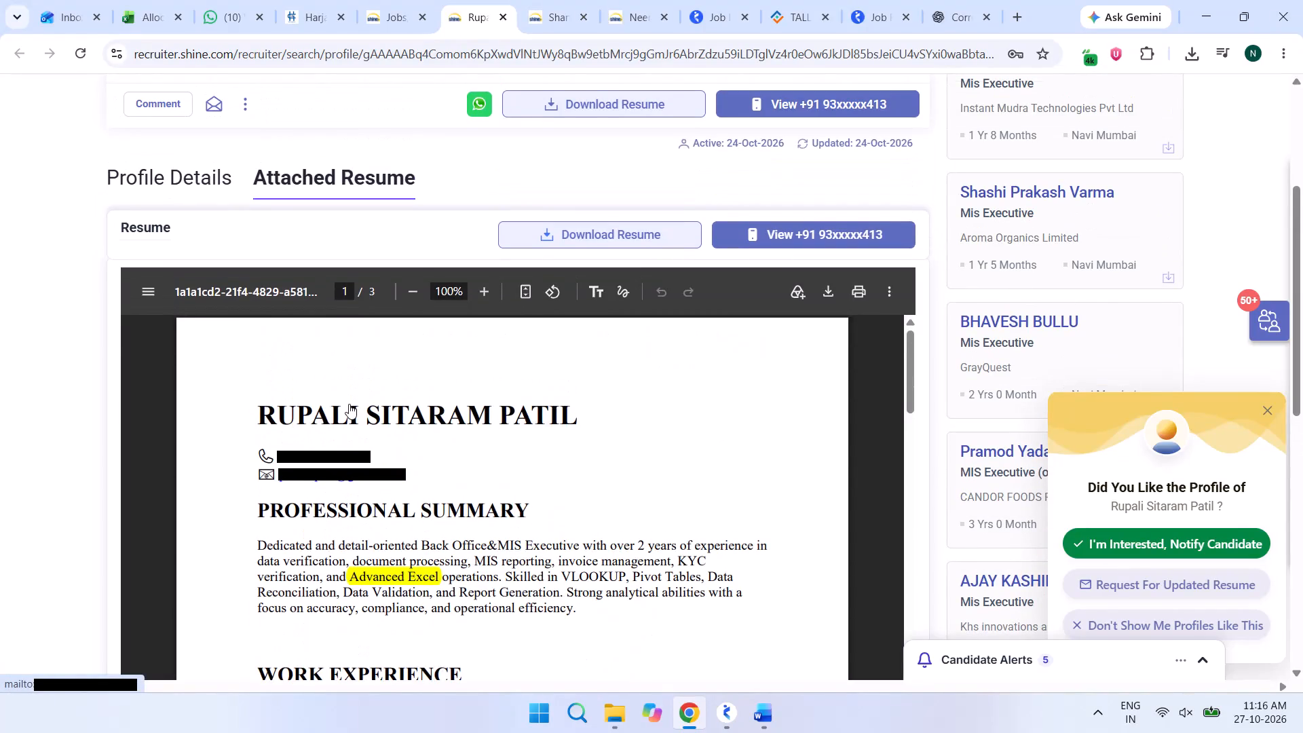
Open the profile of the Voice Coach at Teleperformance Global Services from the Shine results, review the attached resume, and close the profile.
{"action": "left_click", "coordinate": [388, 0]}
{"action": "scroll", "coordinate": [651, 381], "scroll_direction": "down", "scroll_amount": 4}
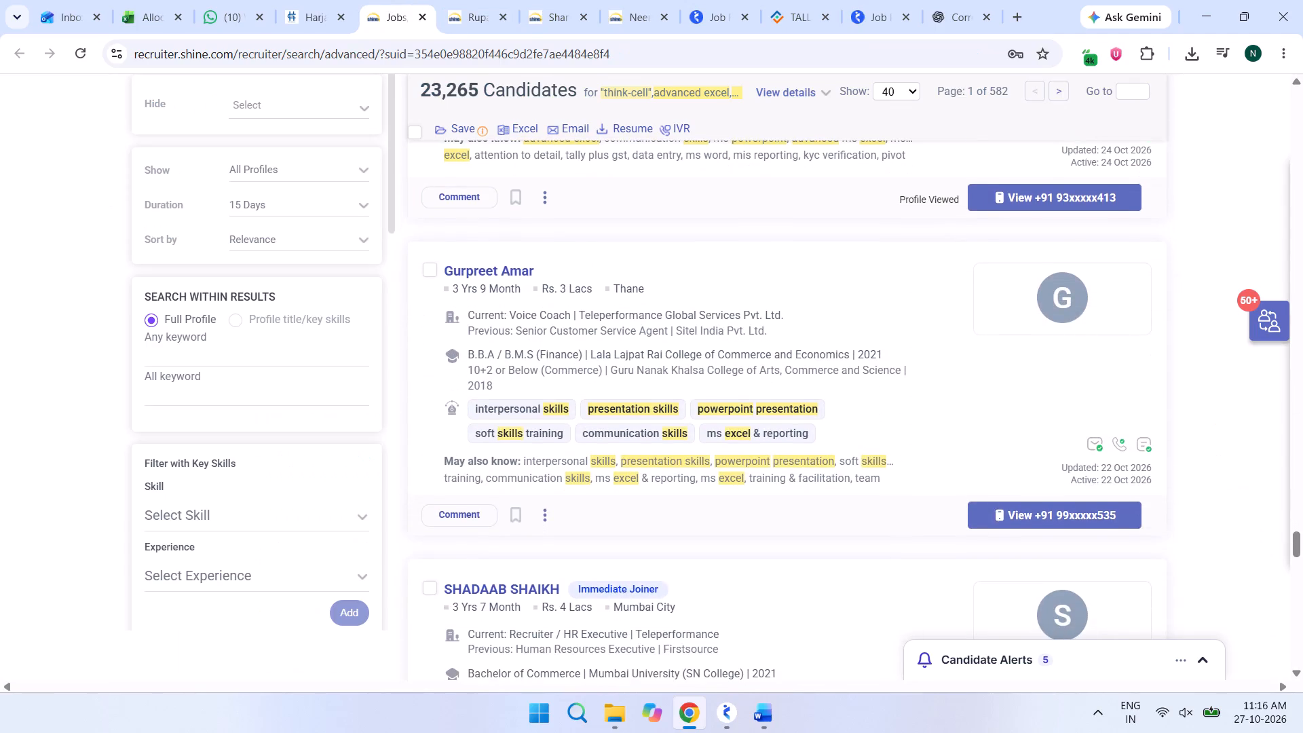
{"action": "left_click", "coordinate": [521, 269]}
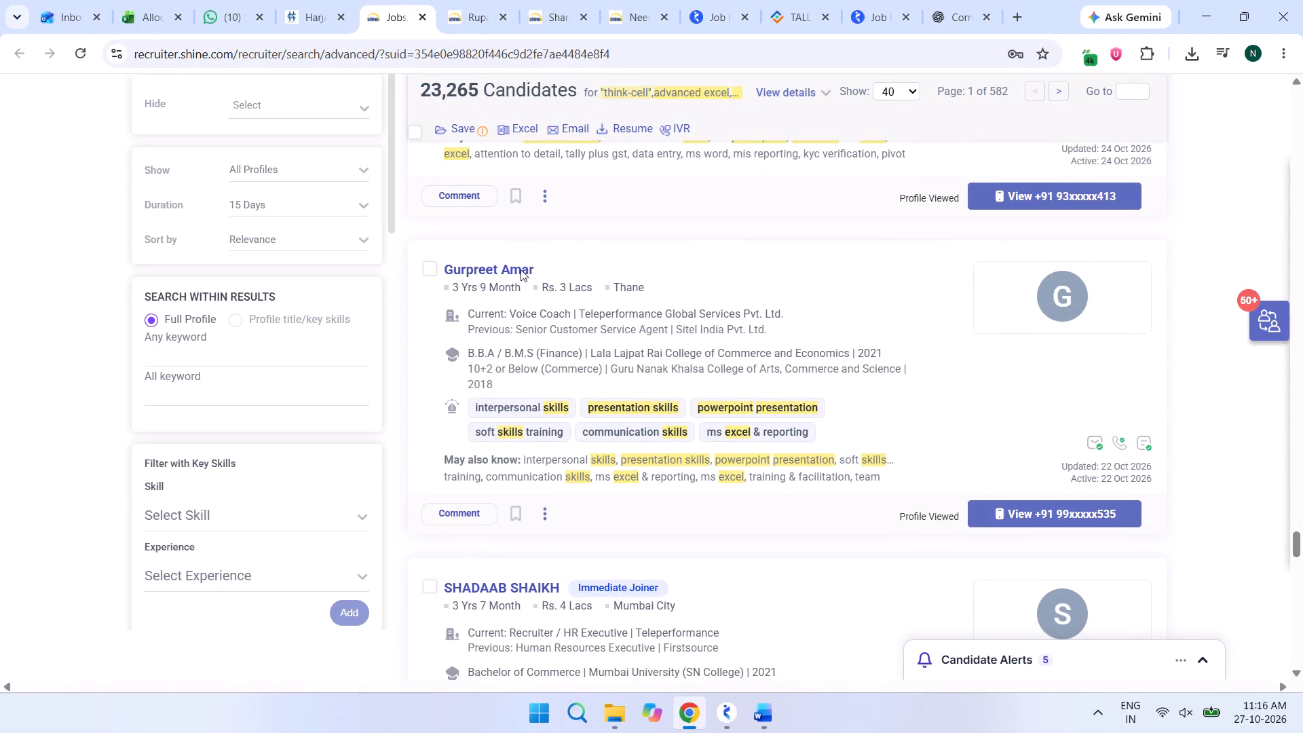
{"action": "scroll", "coordinate": [227, 525], "scroll_direction": "down", "scroll_amount": 1}
{"action": "left_click", "coordinate": [325, 367]}
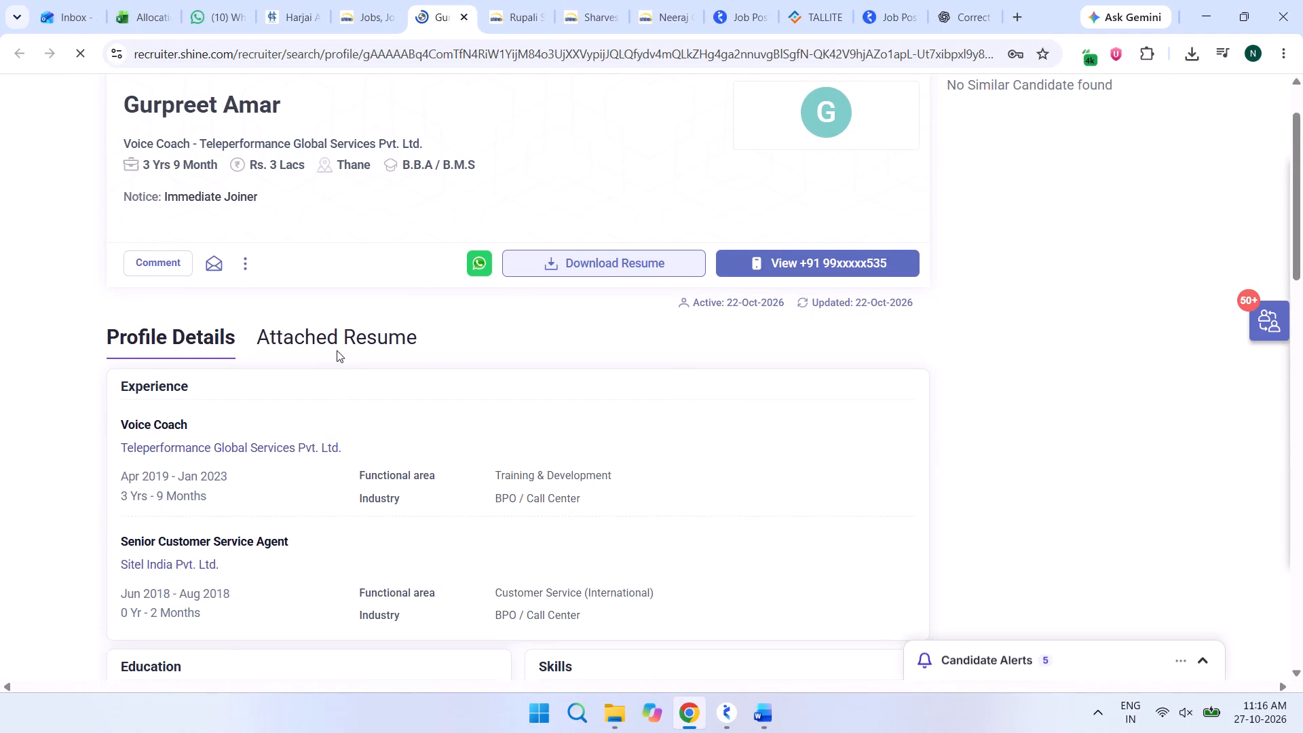
{"action": "left_click", "coordinate": [338, 348]}
{"action": "scroll", "coordinate": [366, 360], "scroll_direction": "down", "scroll_amount": 3}
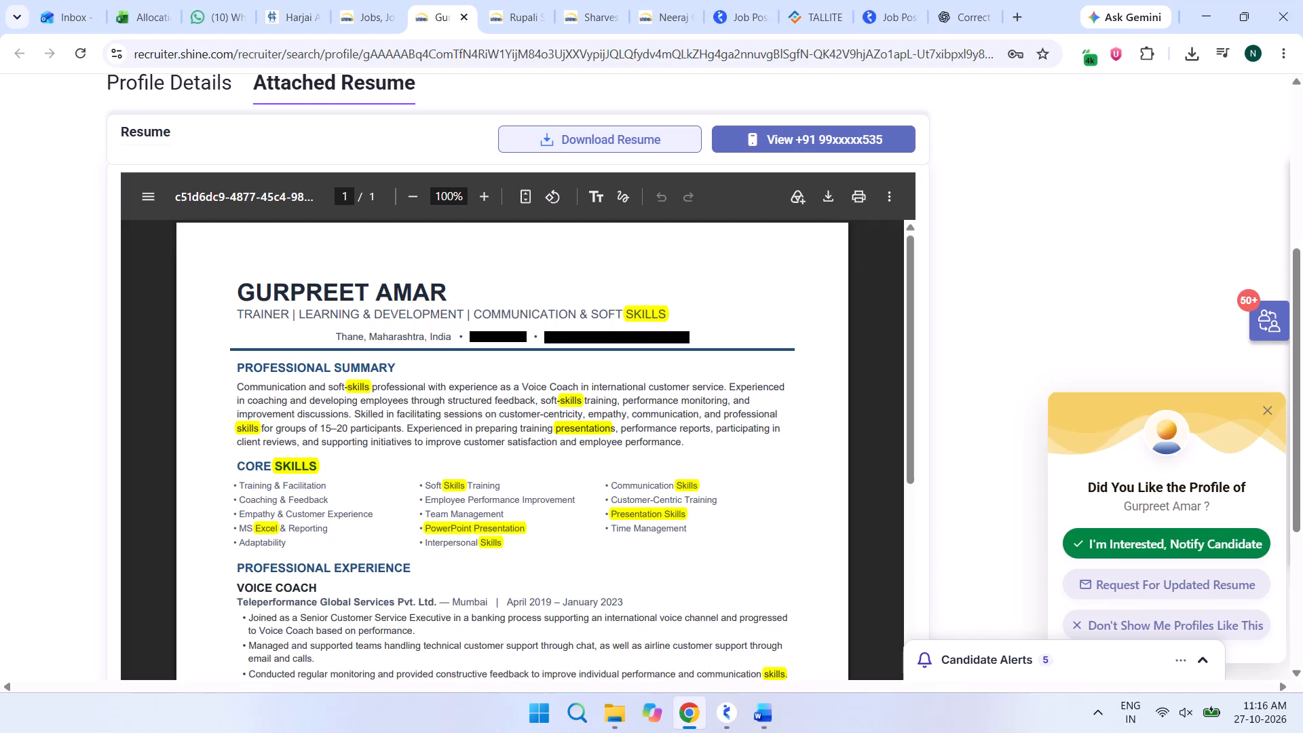
{"action": "scroll", "coordinate": [667, 483], "scroll_direction": "down", "scroll_amount": 1}
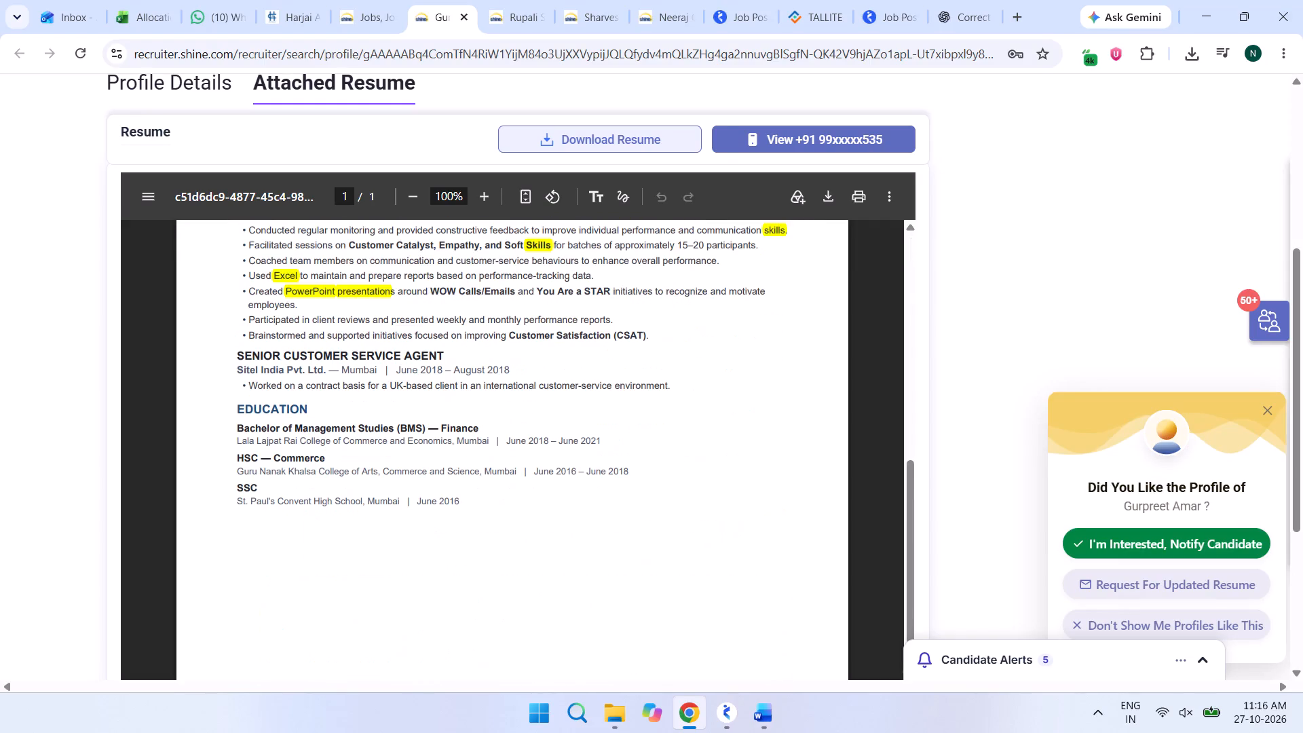
{"action": "scroll", "coordinate": [667, 483], "scroll_direction": "up", "scroll_amount": 1}
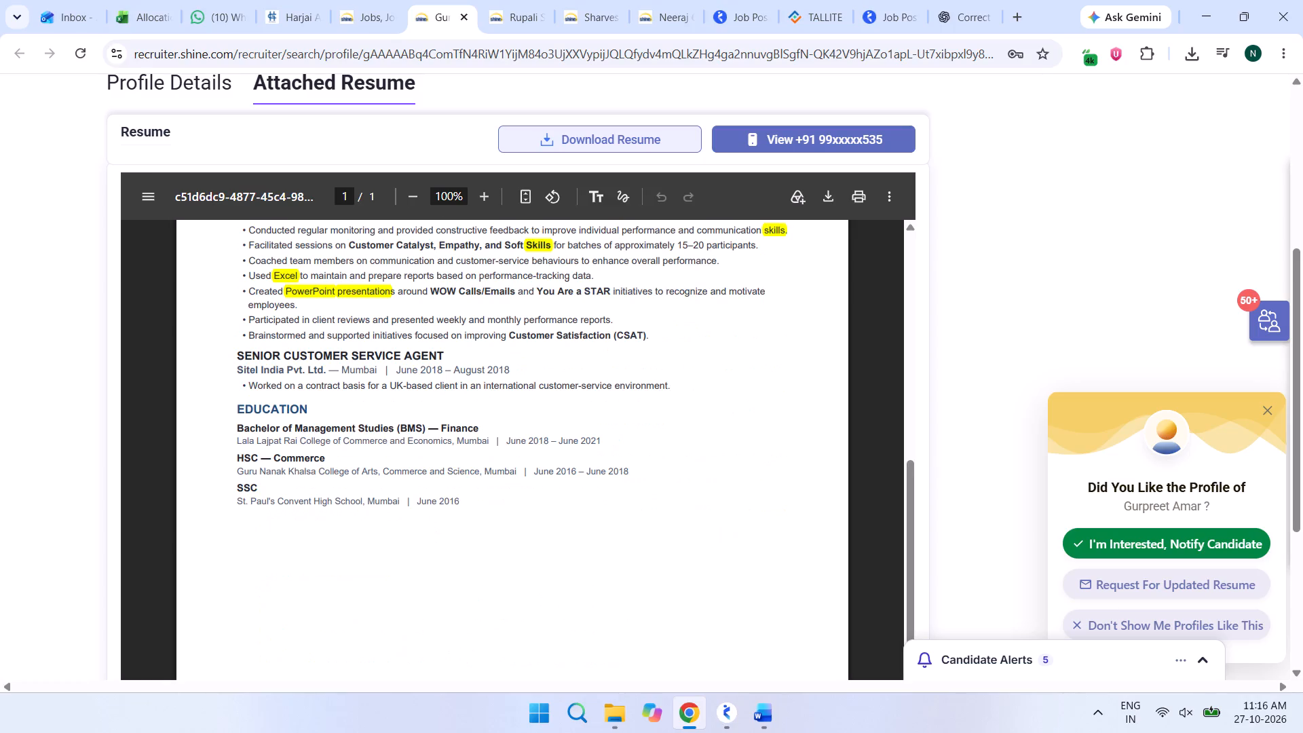
{"action": "scroll", "coordinate": [667, 483], "scroll_direction": "up", "scroll_amount": 7}
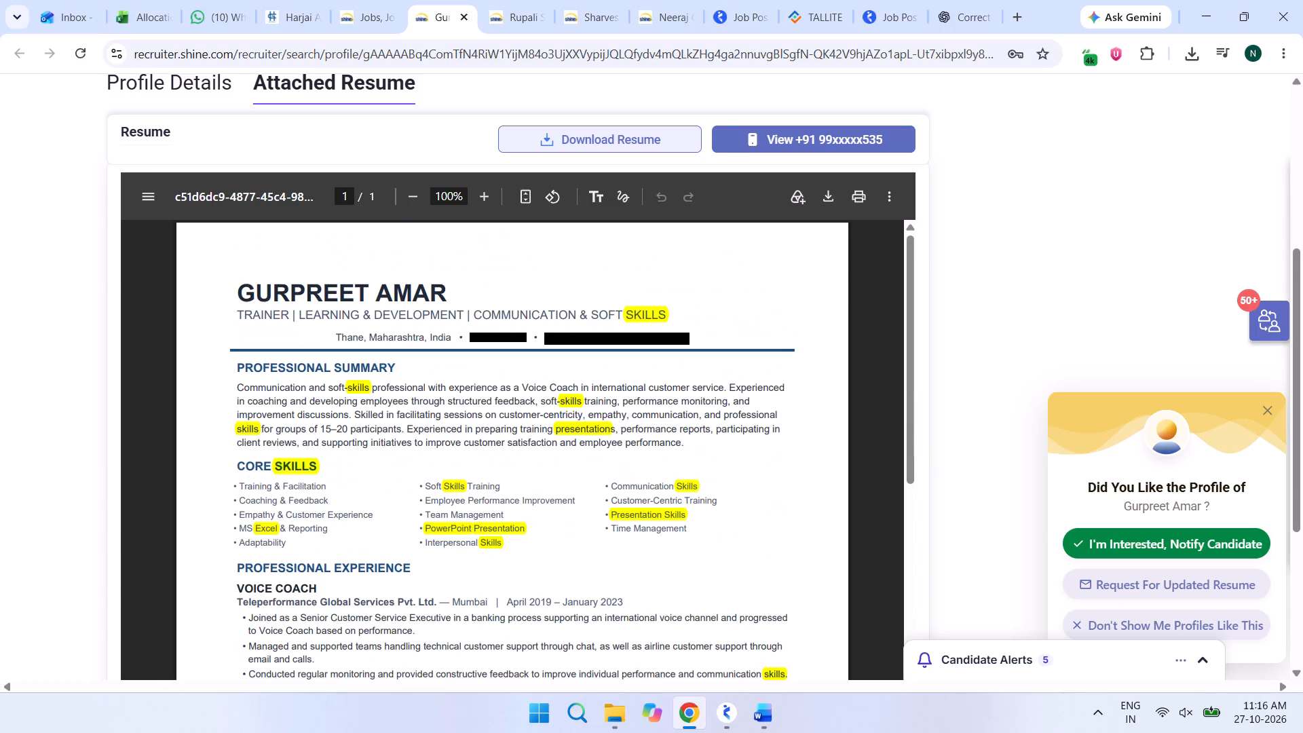
{"action": "left_click", "coordinate": [464, 18]}
Examine the remaining candidates on the first page of the Shine results and go on to page 2.
{"action": "scroll", "coordinate": [688, 359], "scroll_direction": "down", "scroll_amount": 2}
{"action": "scroll", "coordinate": [727, 364], "scroll_direction": "up", "scroll_amount": 2}
{"action": "scroll", "coordinate": [727, 364], "scroll_direction": "down", "scroll_amount": 3}
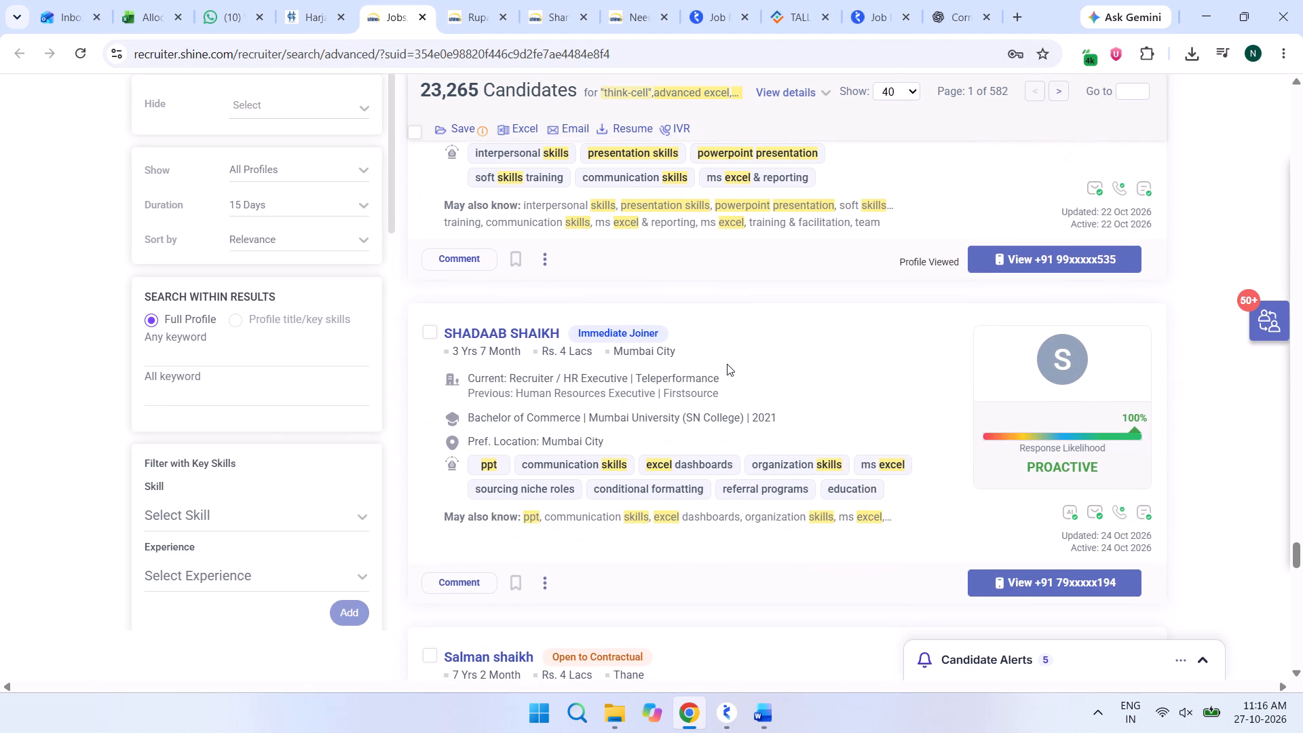
{"action": "scroll", "coordinate": [727, 364], "scroll_direction": "down", "scroll_amount": 3}
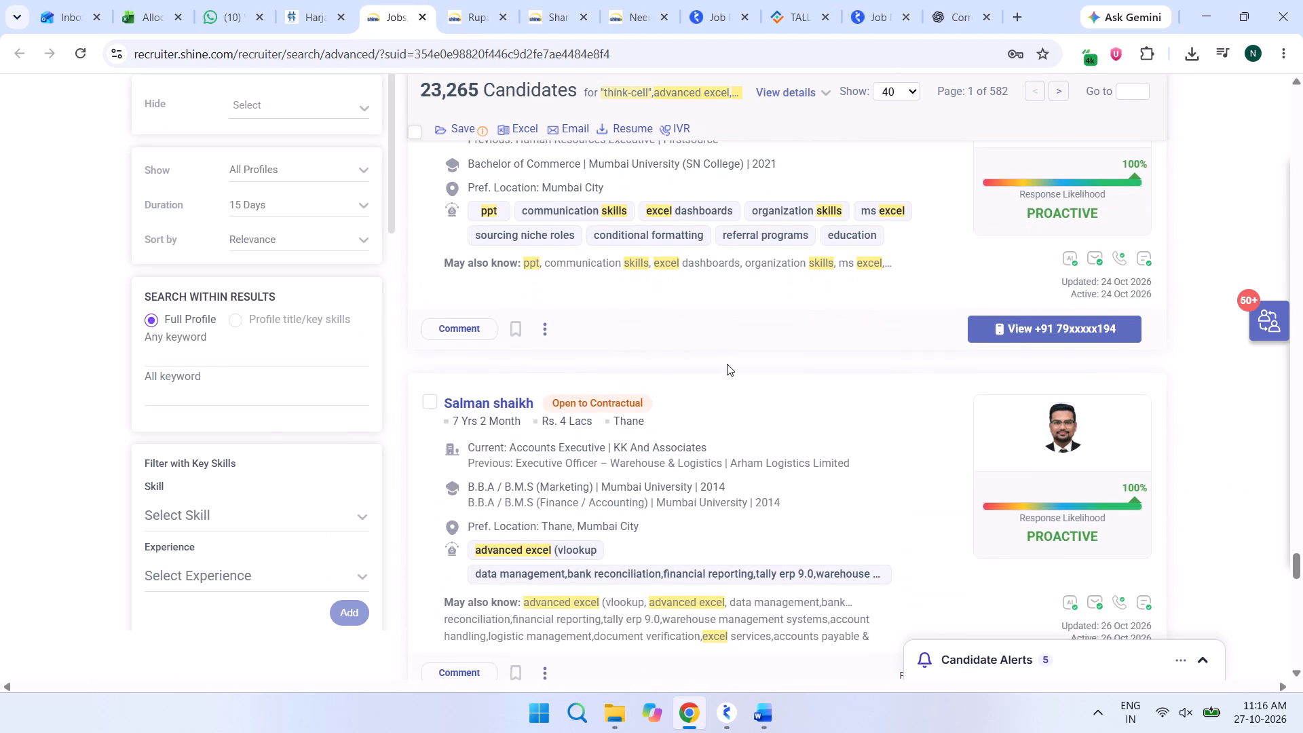
{"action": "scroll", "coordinate": [727, 364], "scroll_direction": "down", "scroll_amount": 1}
{"action": "scroll", "coordinate": [727, 364], "scroll_direction": "up", "scroll_amount": 1}
{"action": "scroll", "coordinate": [727, 364], "scroll_direction": "down", "scroll_amount": 3}
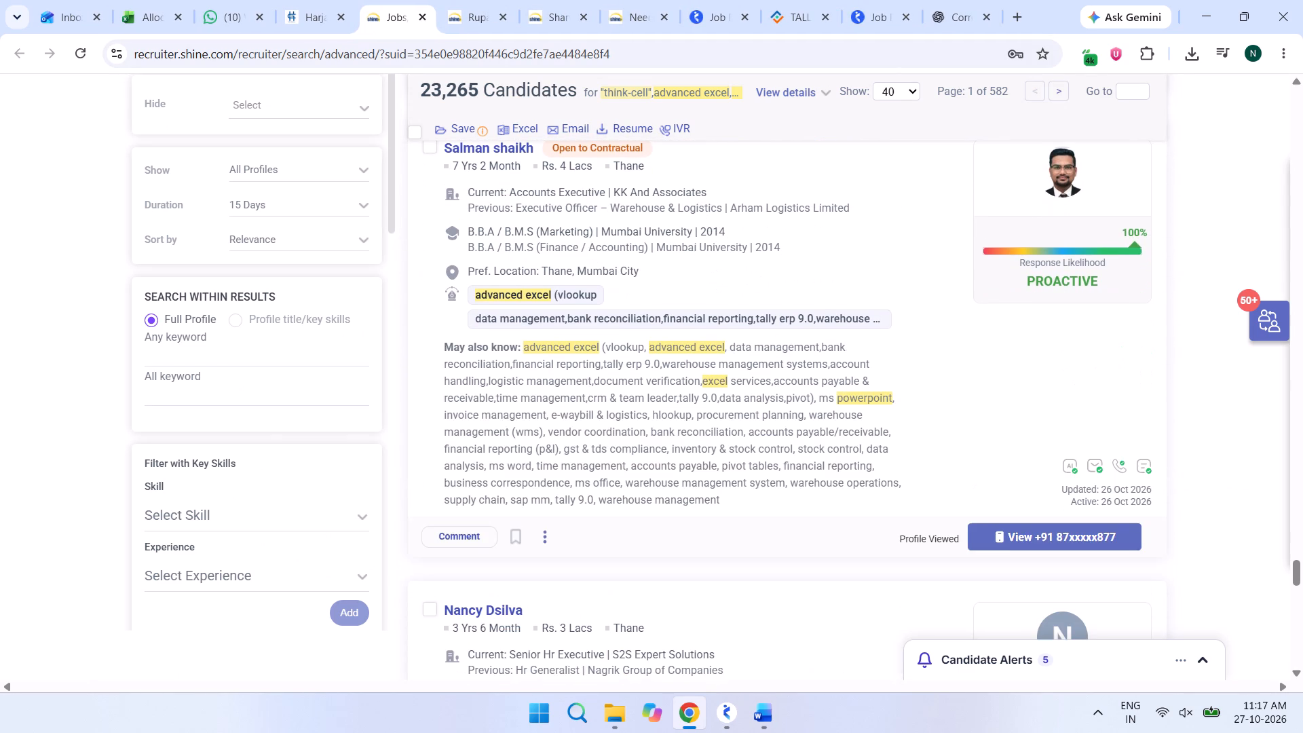
{"action": "scroll", "coordinate": [727, 364], "scroll_direction": "down", "scroll_amount": 2}
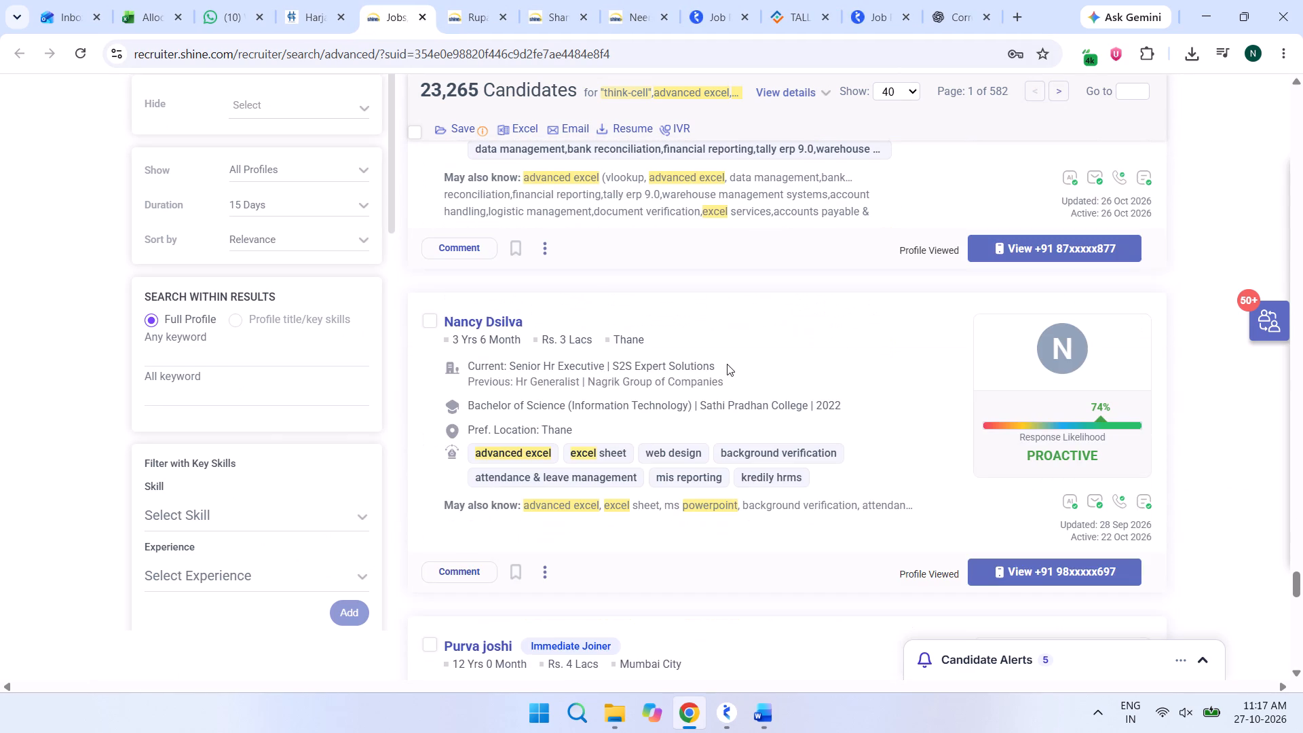
{"action": "scroll", "coordinate": [727, 364], "scroll_direction": "down", "scroll_amount": 4}
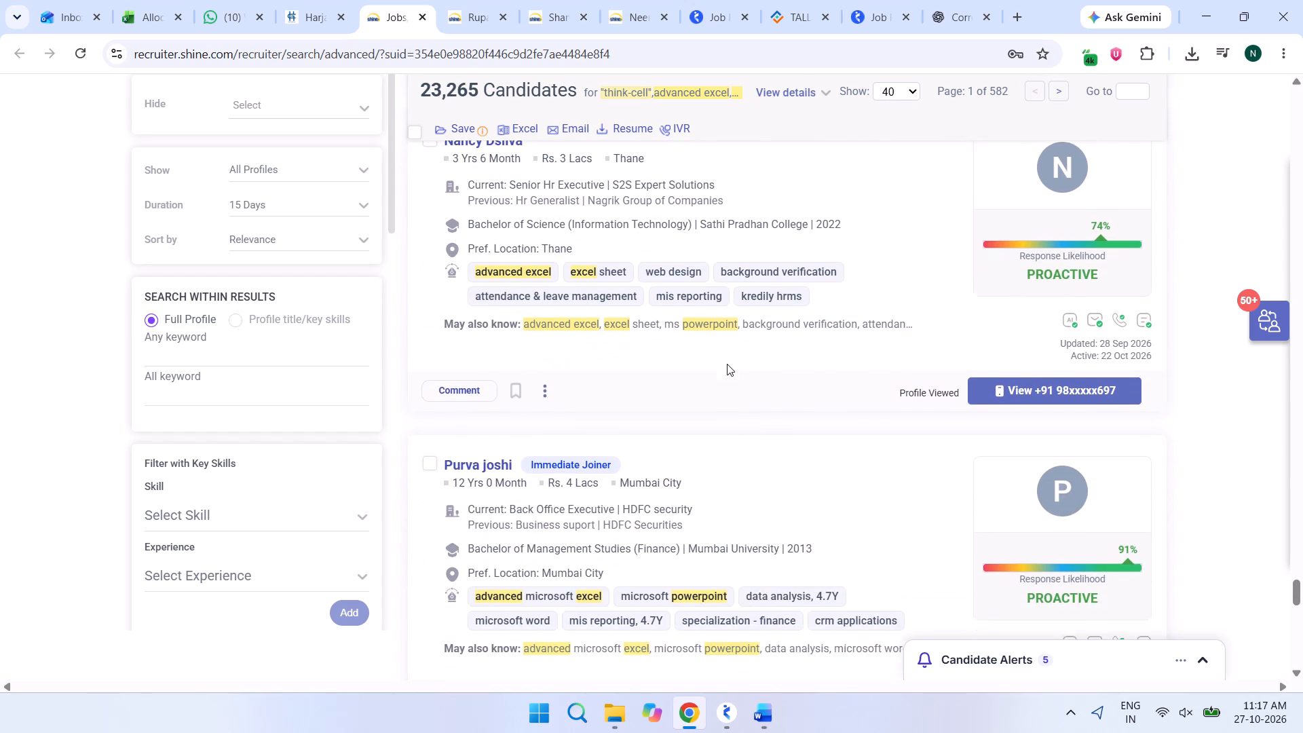
{"action": "scroll", "coordinate": [727, 364], "scroll_direction": "down", "scroll_amount": 6}
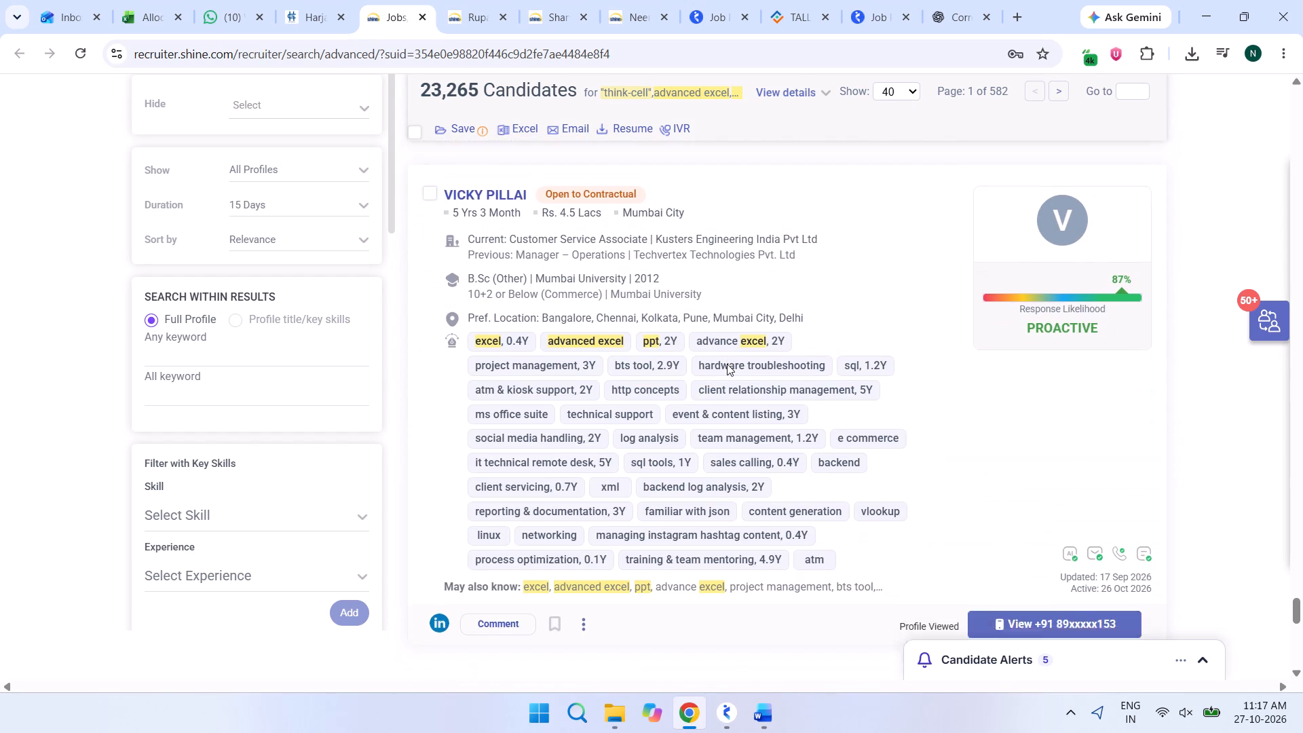
{"action": "scroll", "coordinate": [727, 364], "scroll_direction": "down", "scroll_amount": 8}
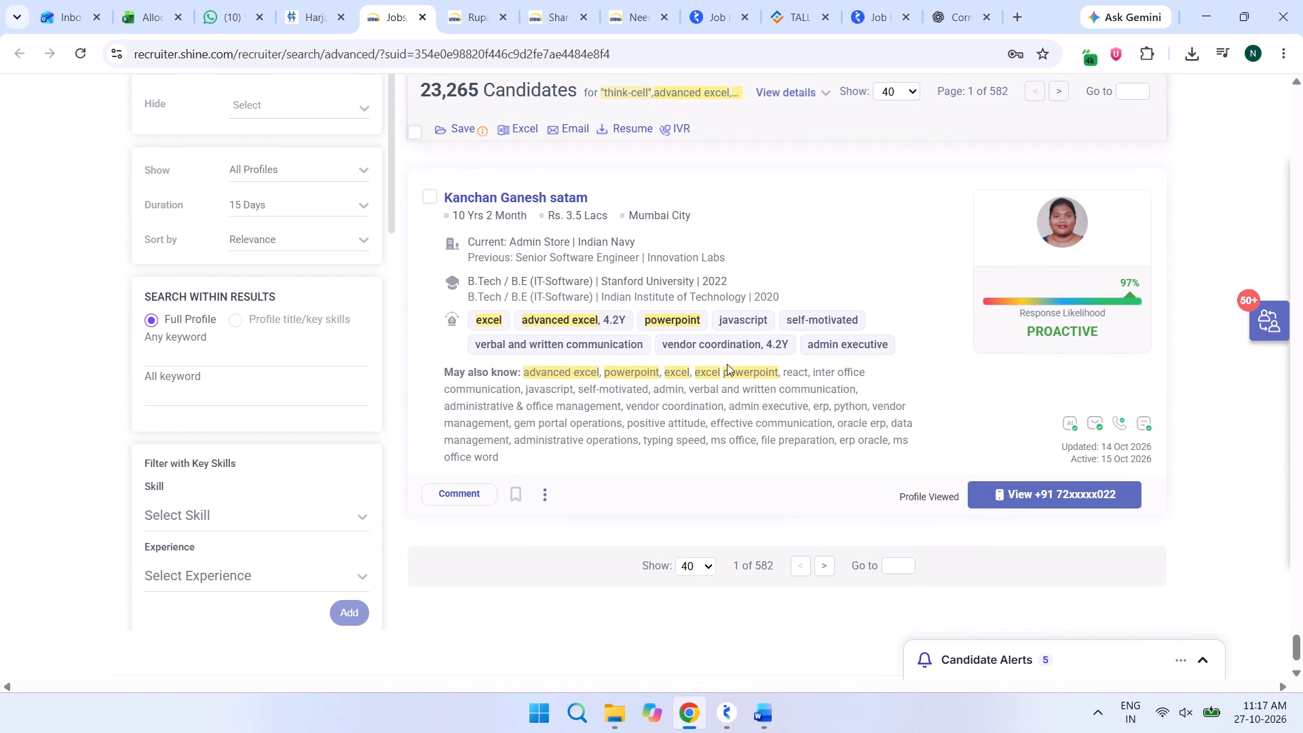
{"action": "left_click", "coordinate": [816, 521]}
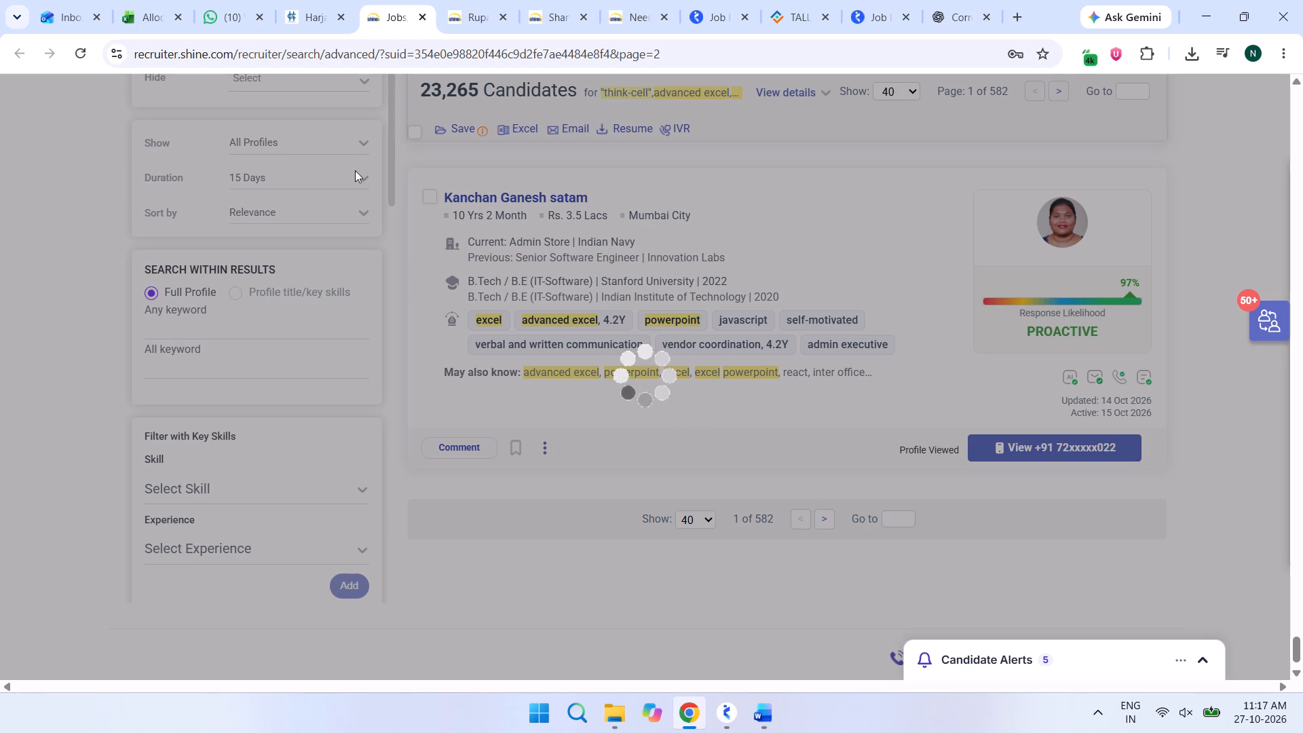
Switch to the Allocation sheet and check the 27th Oct 2026 allocations, selecting the two HDFC Life Technical Presentation specialist entries.
{"action": "left_click", "coordinate": [159, 0]}
{"action": "scroll", "coordinate": [454, 517], "scroll_direction": "down", "scroll_amount": 2}
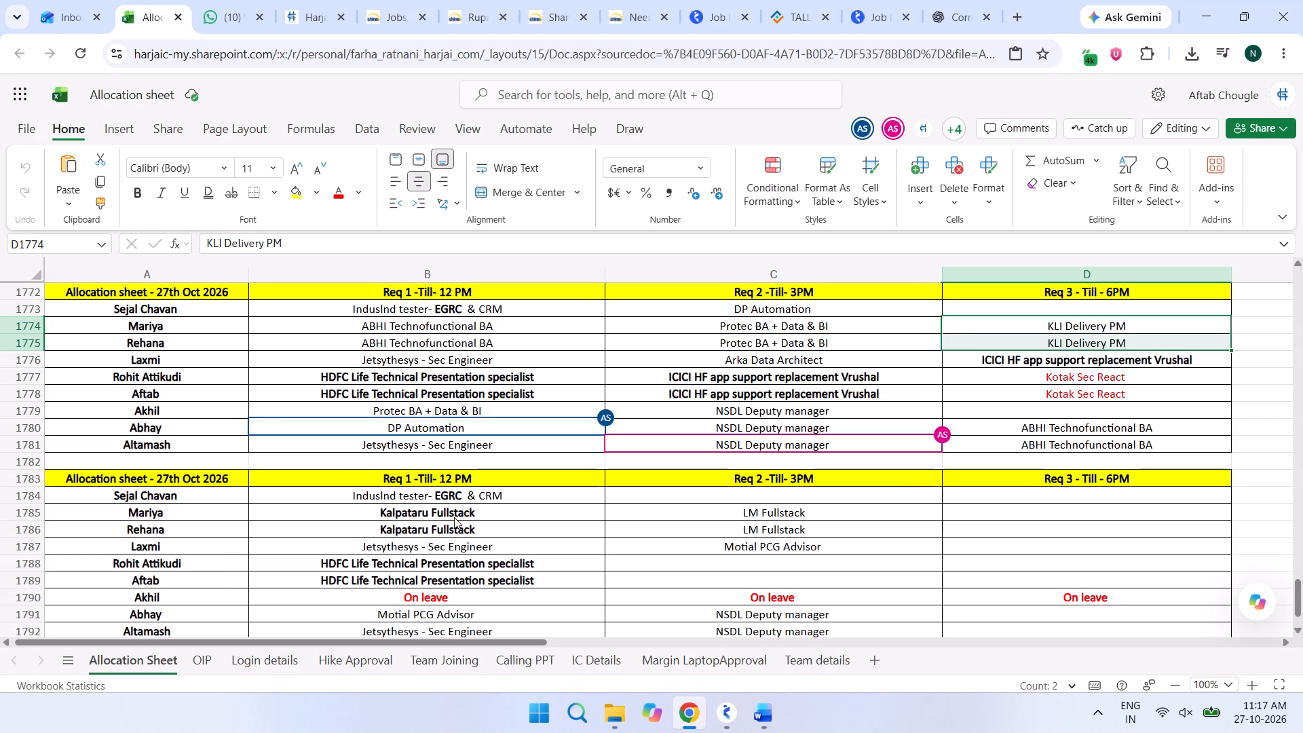
{"action": "scroll", "coordinate": [454, 517], "scroll_direction": "down", "scroll_amount": 1}
{"action": "left_click", "coordinate": [327, 534]}
{"action": "left_click_drag", "start_coordinate": [335, 561], "coordinate": [514, 583]}
{"action": "scroll", "coordinate": [491, 544], "scroll_direction": "down", "scroll_amount": 3}
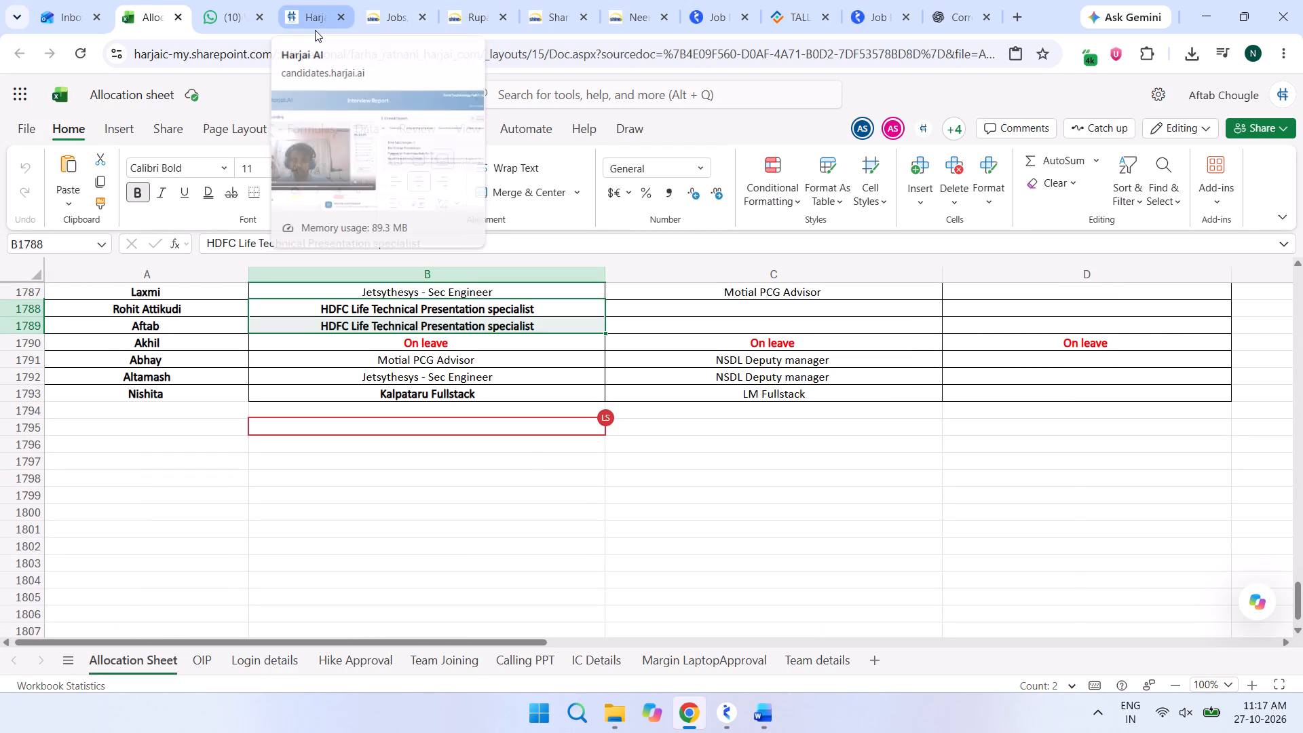
Close the Harjai AI interview report for the Aura Technology Full Stack Developer interview.
{"action": "left_click", "coordinate": [315, 26]}
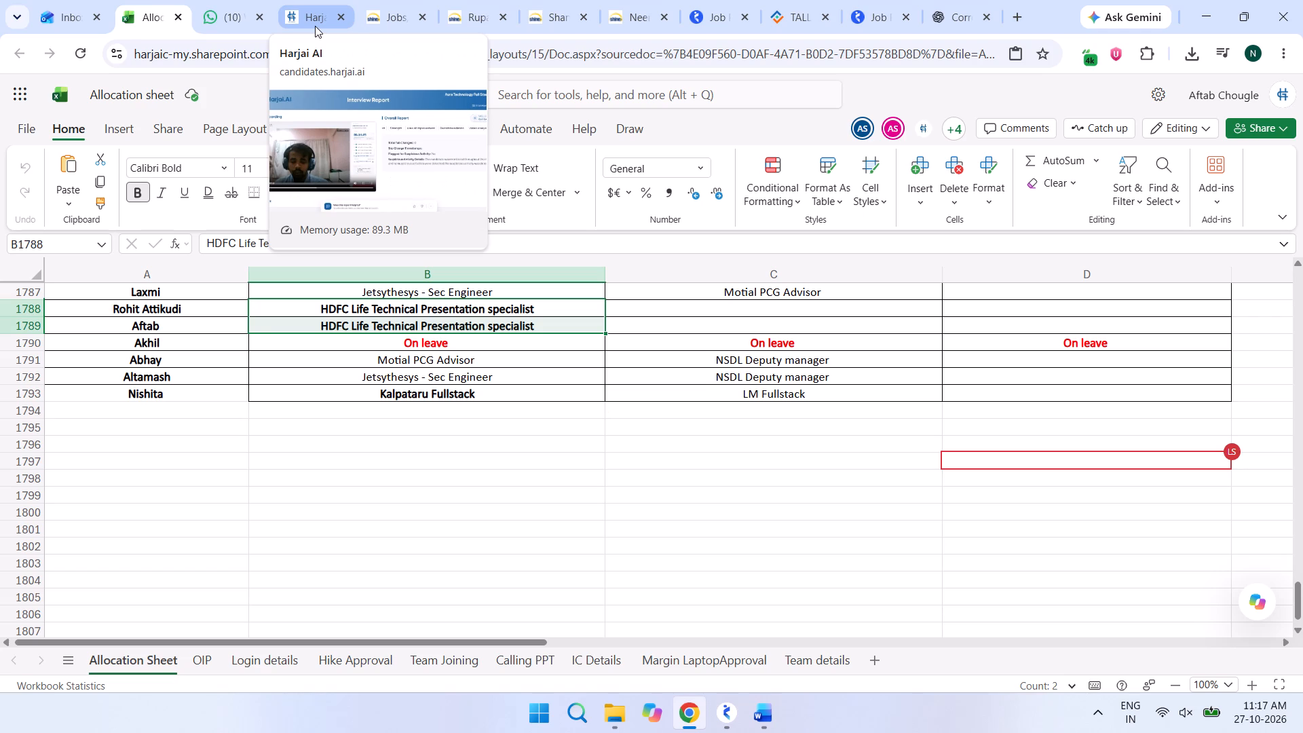
{"action": "left_click", "coordinate": [333, 14]}
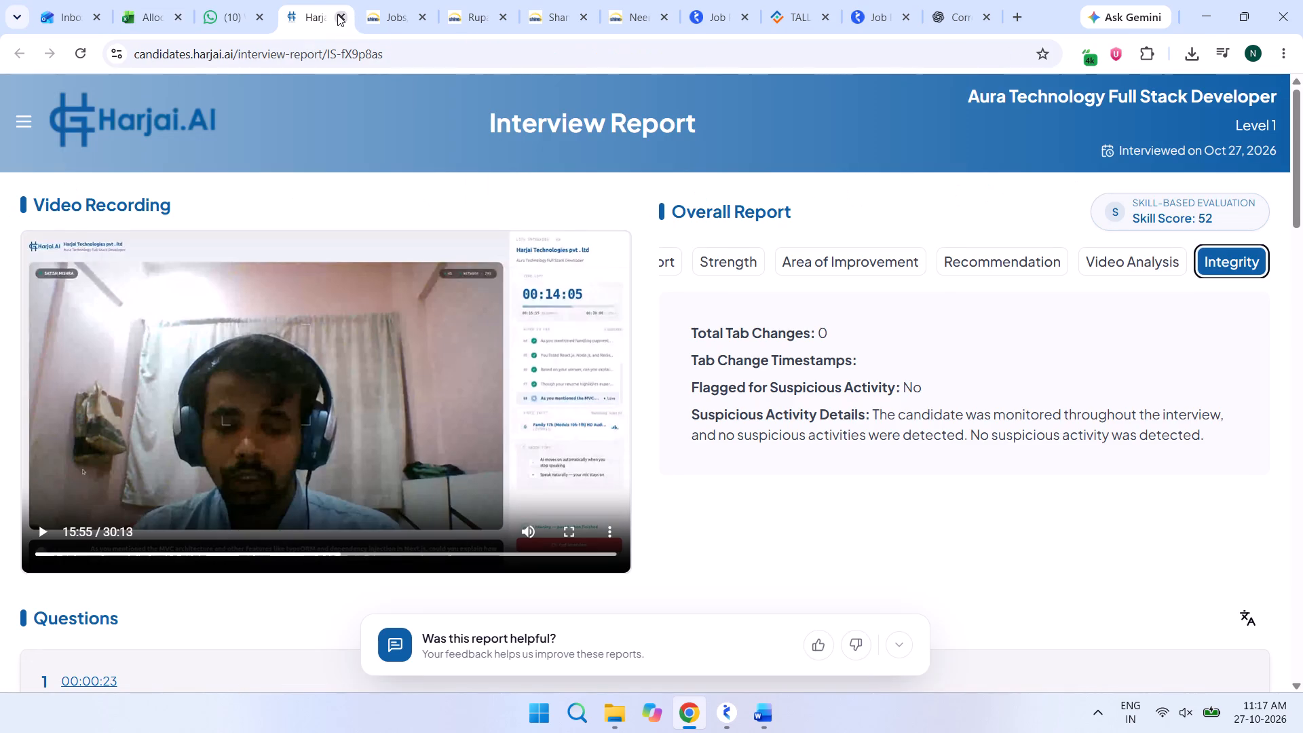
{"action": "left_click", "coordinate": [337, 14]}
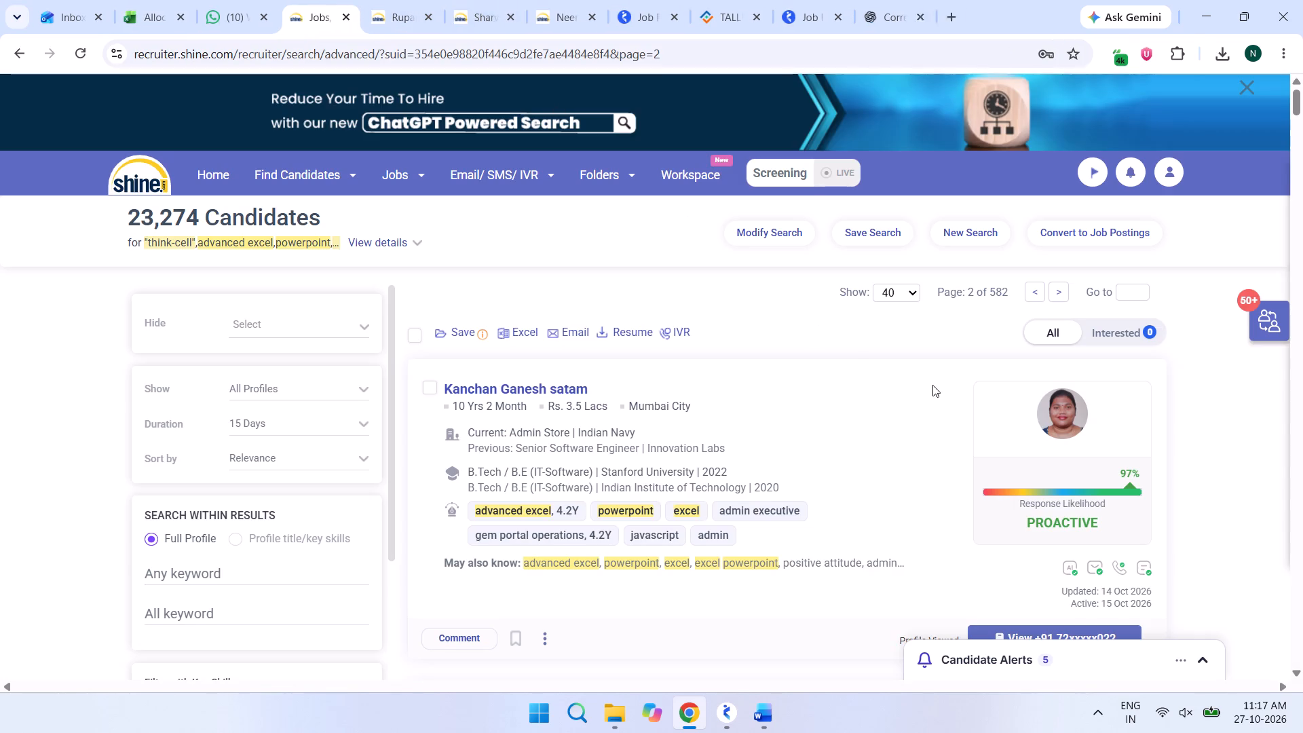
Examine the candidates at the start of page 2 of the Shine results for suitable roles and Excel and PowerPoint skills.
{"action": "scroll", "coordinate": [861, 348], "scroll_direction": "down", "scroll_amount": 1}
{"action": "scroll", "coordinate": [776, 322], "scroll_direction": "up", "scroll_amount": 1}
{"action": "scroll", "coordinate": [775, 322], "scroll_direction": "down", "scroll_amount": 1}
{"action": "scroll", "coordinate": [772, 320], "scroll_direction": "up", "scroll_amount": 1}
{"action": "scroll", "coordinate": [771, 318], "scroll_direction": "down", "scroll_amount": 4}
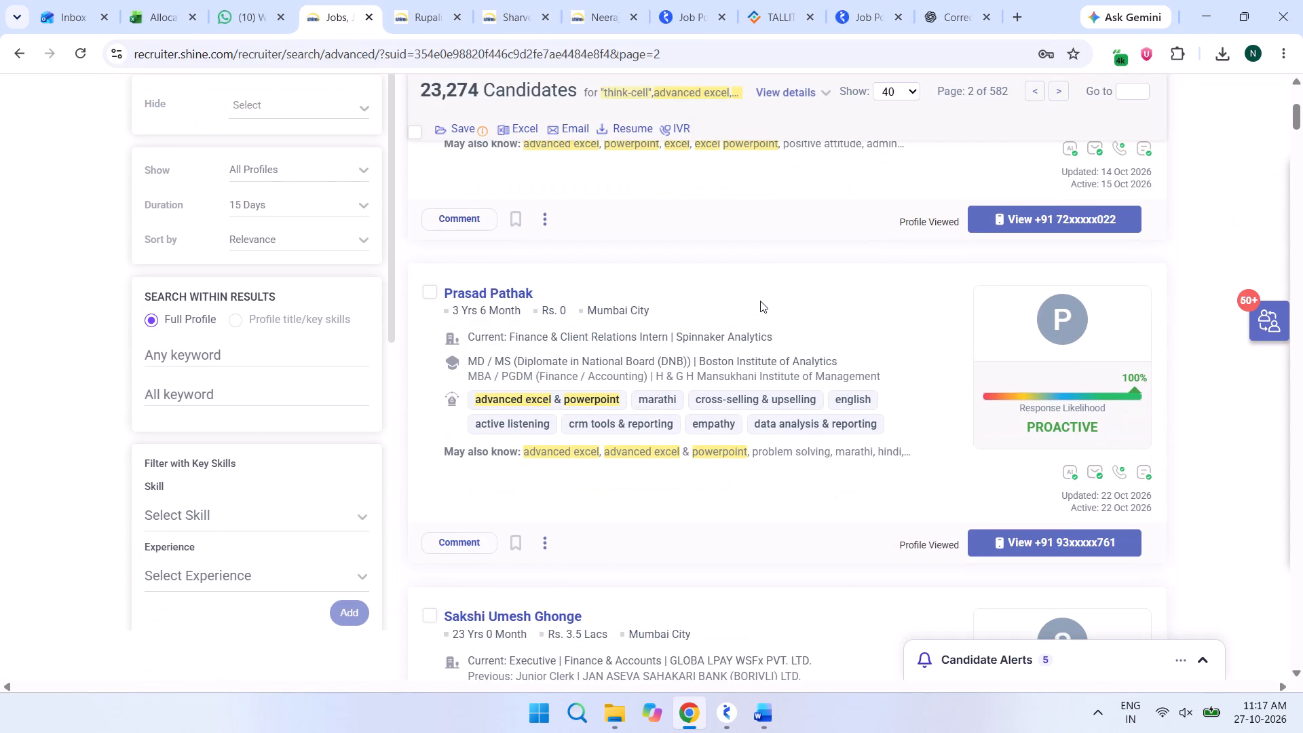
{"action": "scroll", "coordinate": [760, 301], "scroll_direction": "down", "scroll_amount": 2}
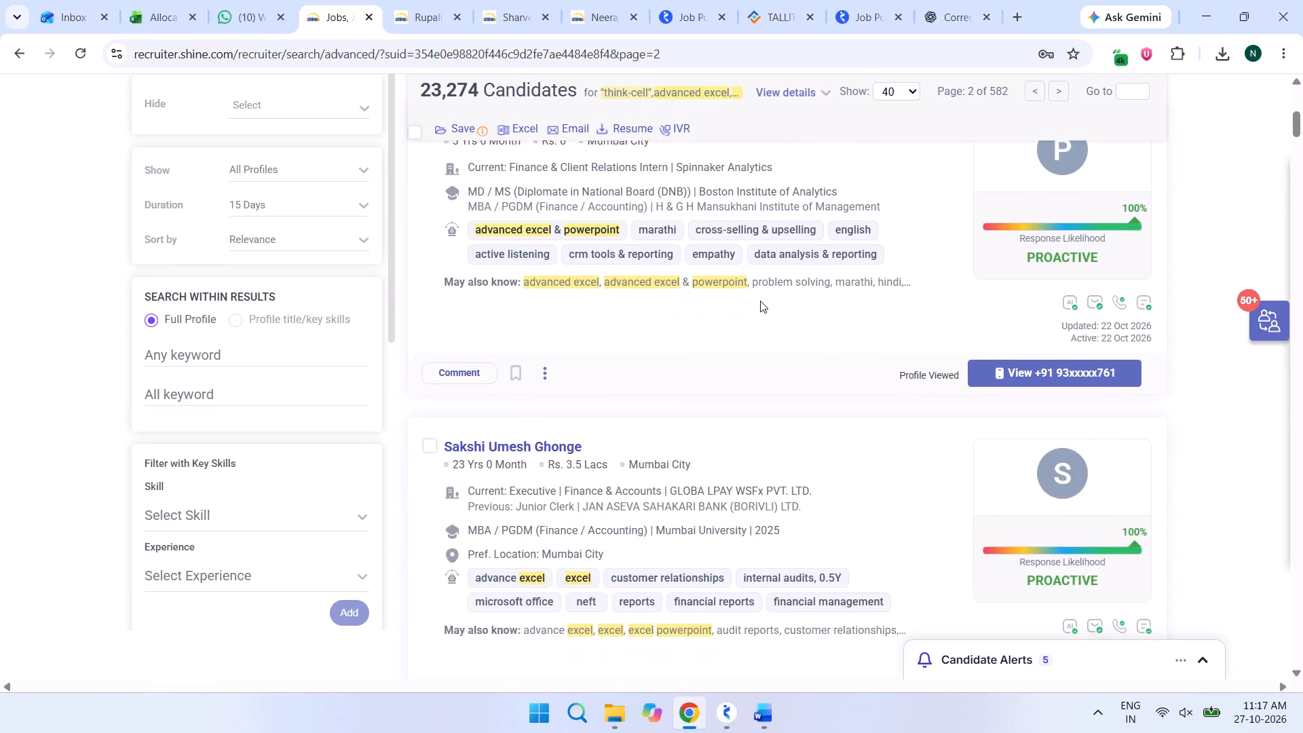
{"action": "scroll", "coordinate": [760, 301], "scroll_direction": "down", "scroll_amount": 6}
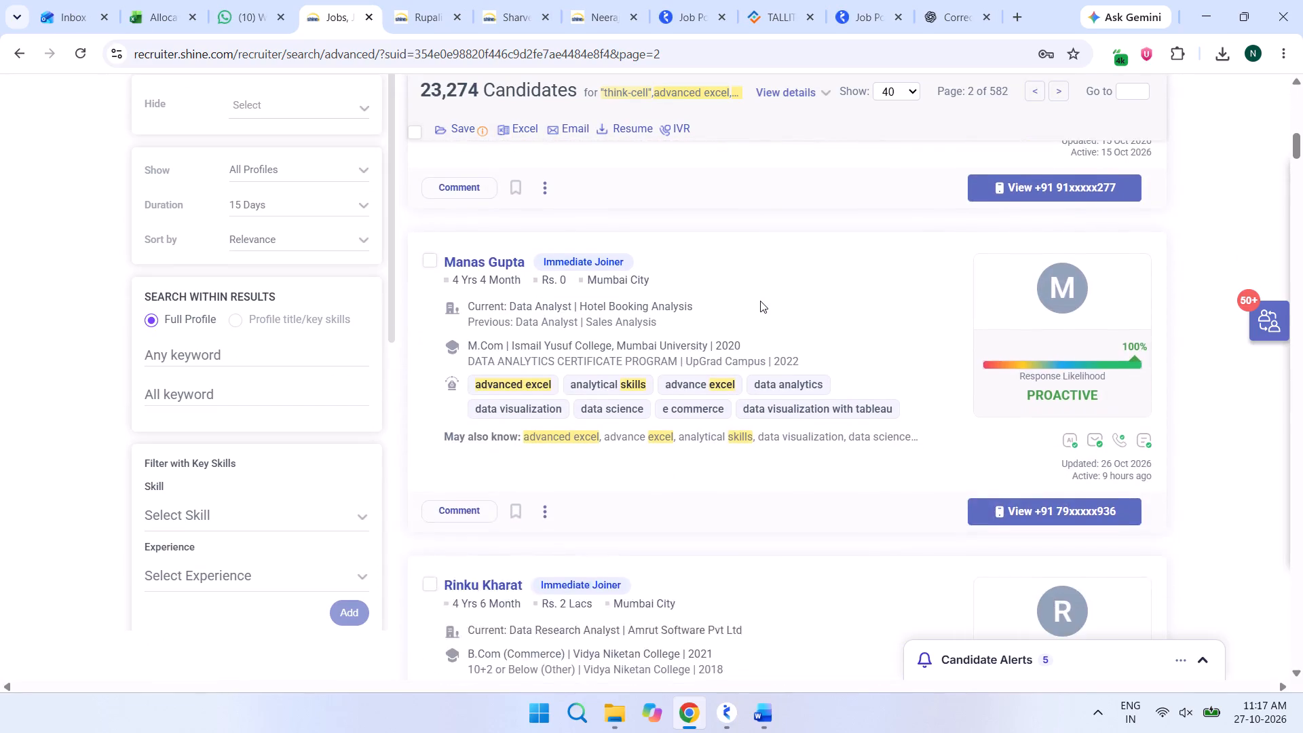
{"action": "scroll", "coordinate": [760, 301], "scroll_direction": "down", "scroll_amount": 4}
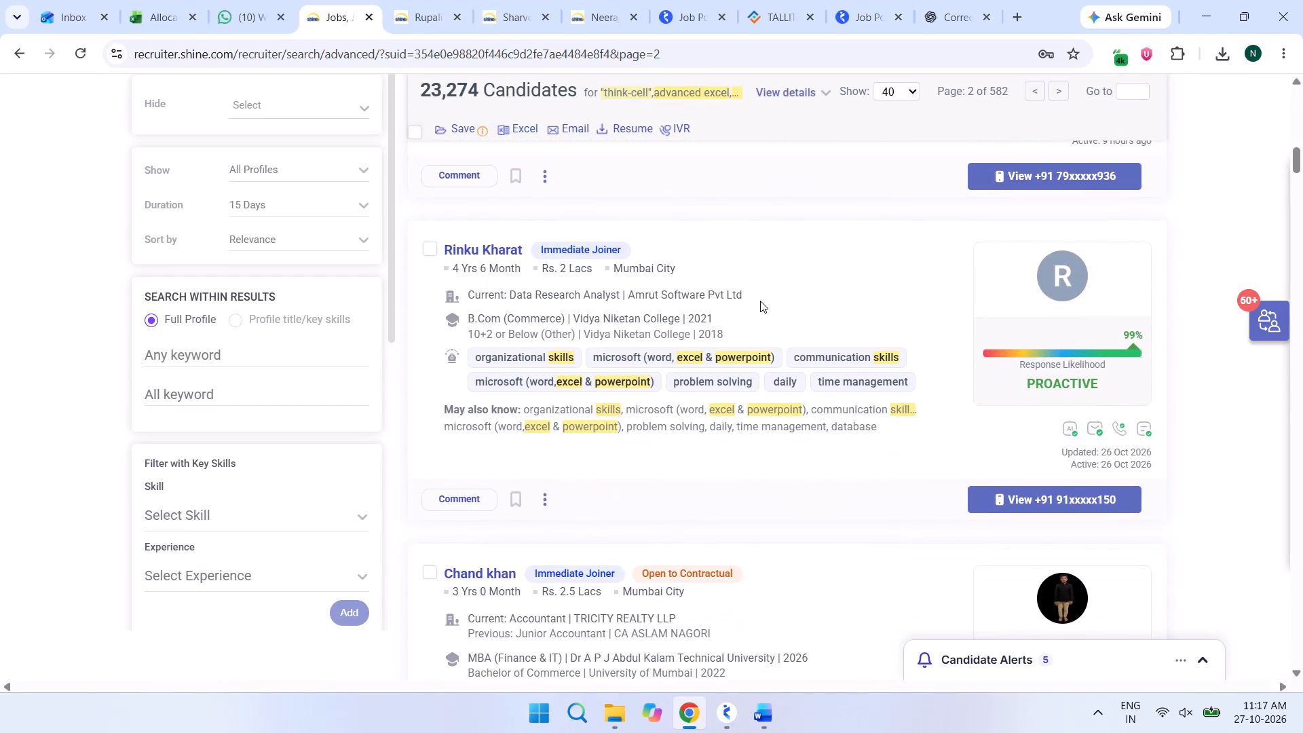
Open the profile of the Data Research Analyst at Amrut Software, review the attached resume, and close the profile.
{"action": "left_click", "coordinate": [501, 243]}
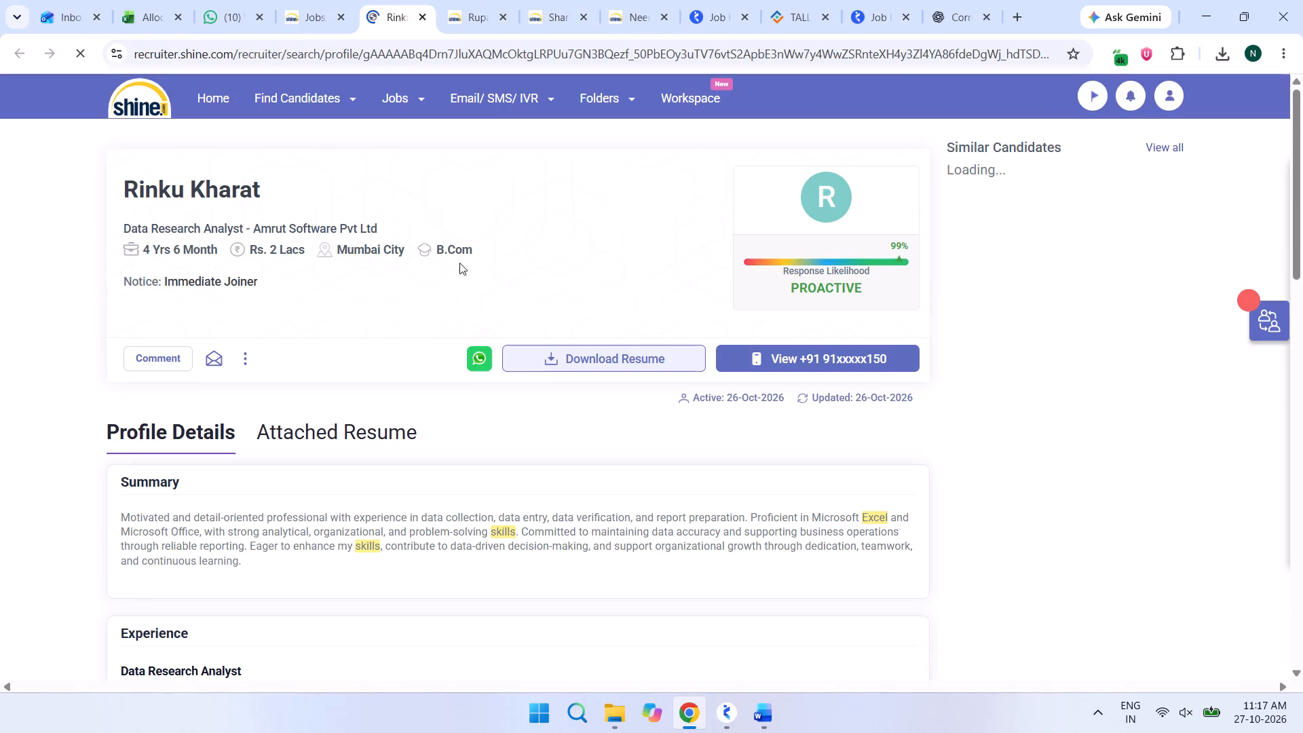
{"action": "left_click", "coordinate": [359, 440]}
{"action": "scroll", "coordinate": [417, 408], "scroll_direction": "down", "scroll_amount": 4}
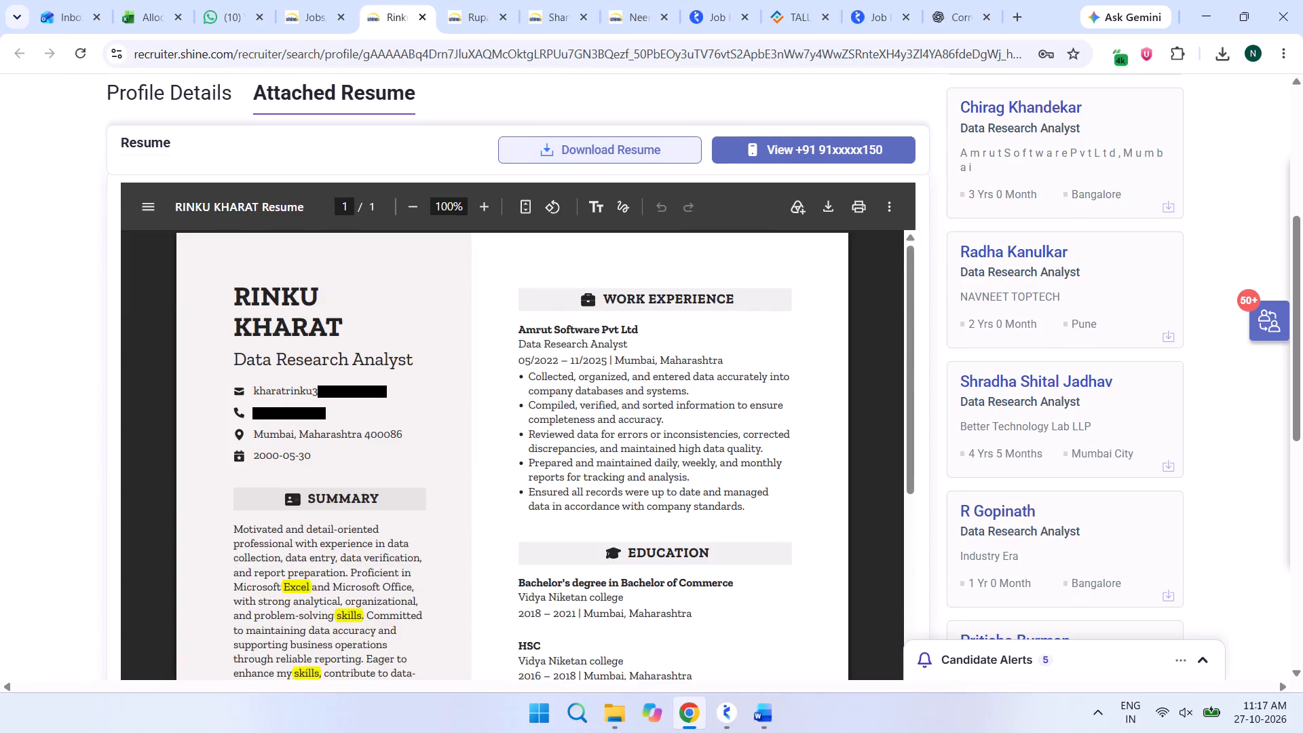
{"action": "scroll", "coordinate": [416, 361], "scroll_direction": "down", "scroll_amount": 3}
{"action": "scroll", "coordinate": [419, 348], "scroll_direction": "up", "scroll_amount": 2}
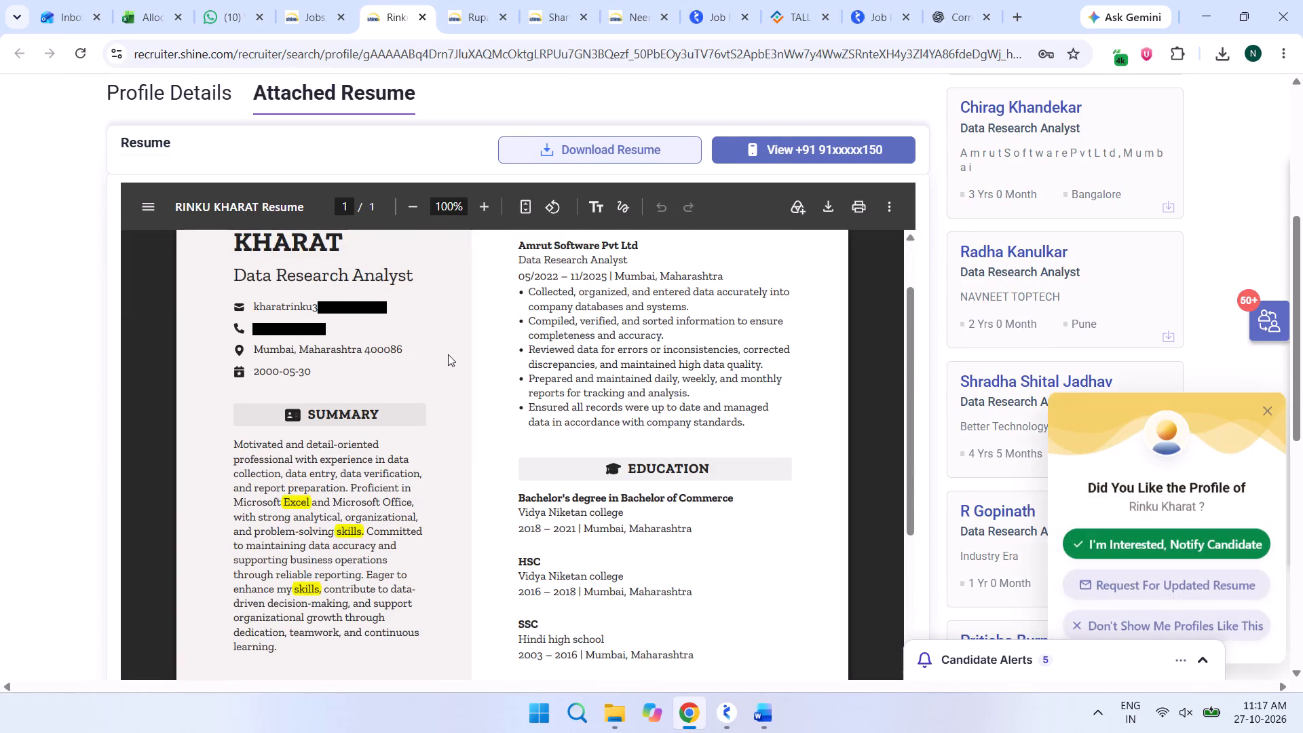
{"action": "scroll", "coordinate": [448, 354], "scroll_direction": "up", "scroll_amount": 2}
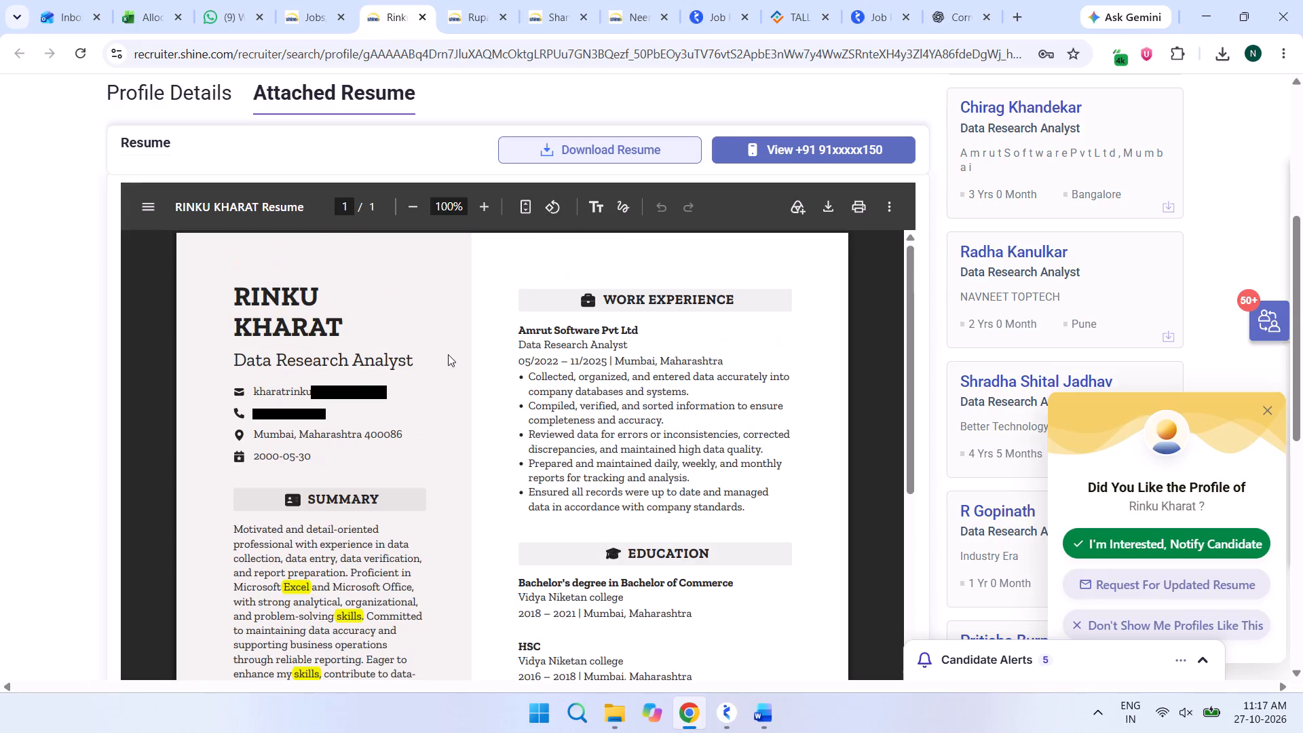
{"action": "left_click", "coordinate": [421, 20]}
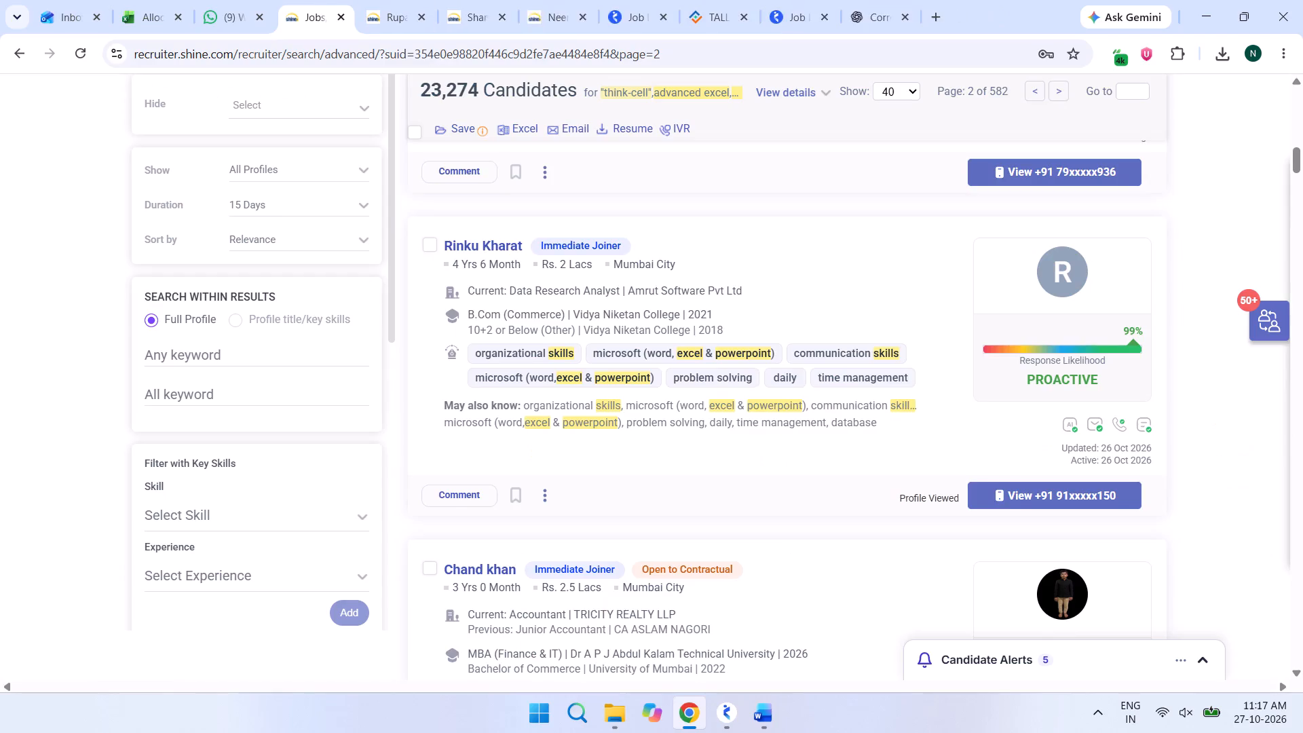
Open the profile of the Data Entry Operator at Military Engineering Service and review the attached resume's summary, competencies and experience.
{"action": "scroll", "coordinate": [560, 270], "scroll_direction": "down", "scroll_amount": 6}
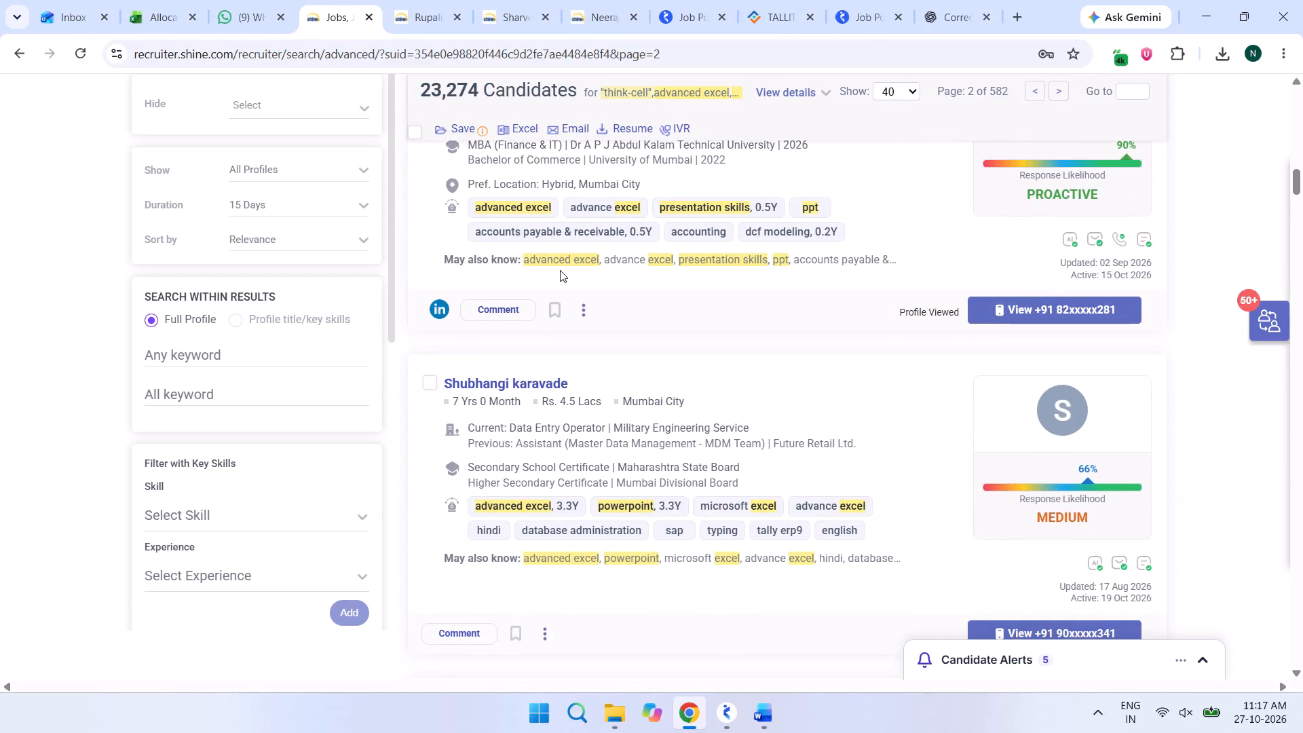
{"action": "left_click", "coordinate": [507, 383]}
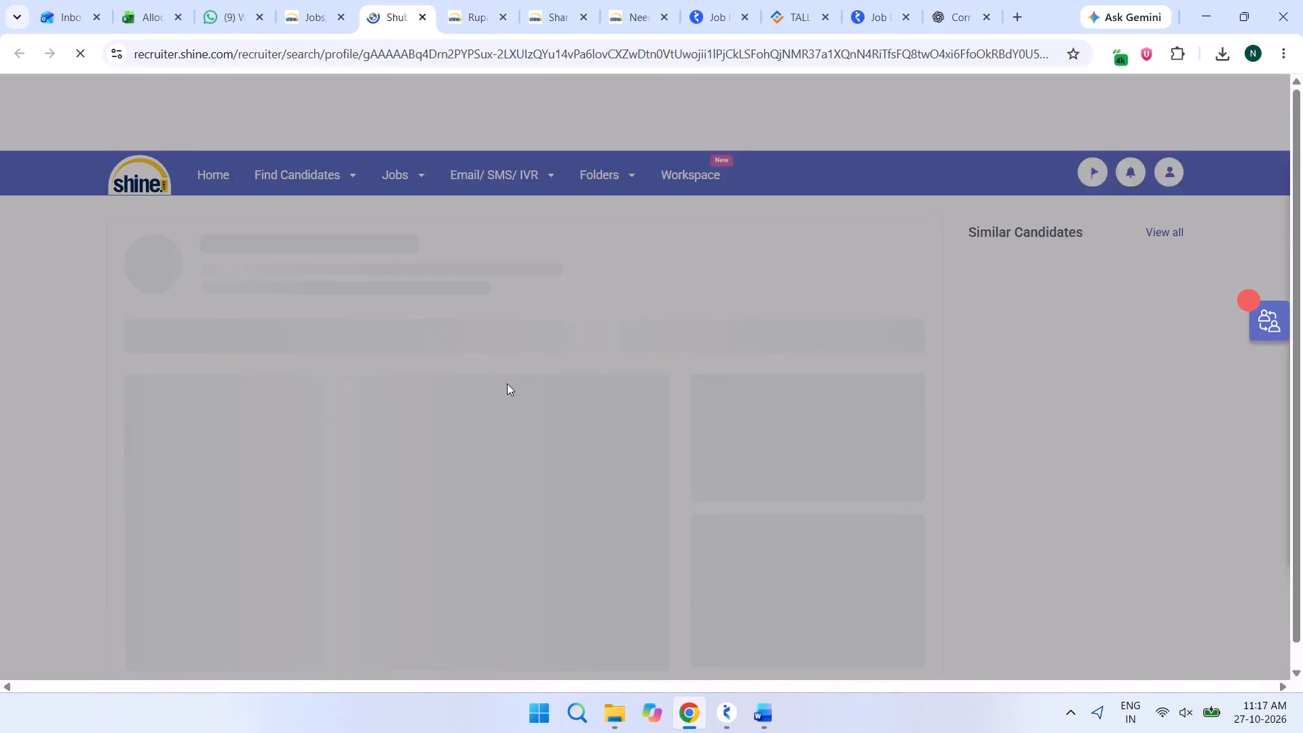
{"action": "left_click", "coordinate": [365, 431]}
{"action": "scroll", "coordinate": [465, 391], "scroll_direction": "down", "scroll_amount": 5}
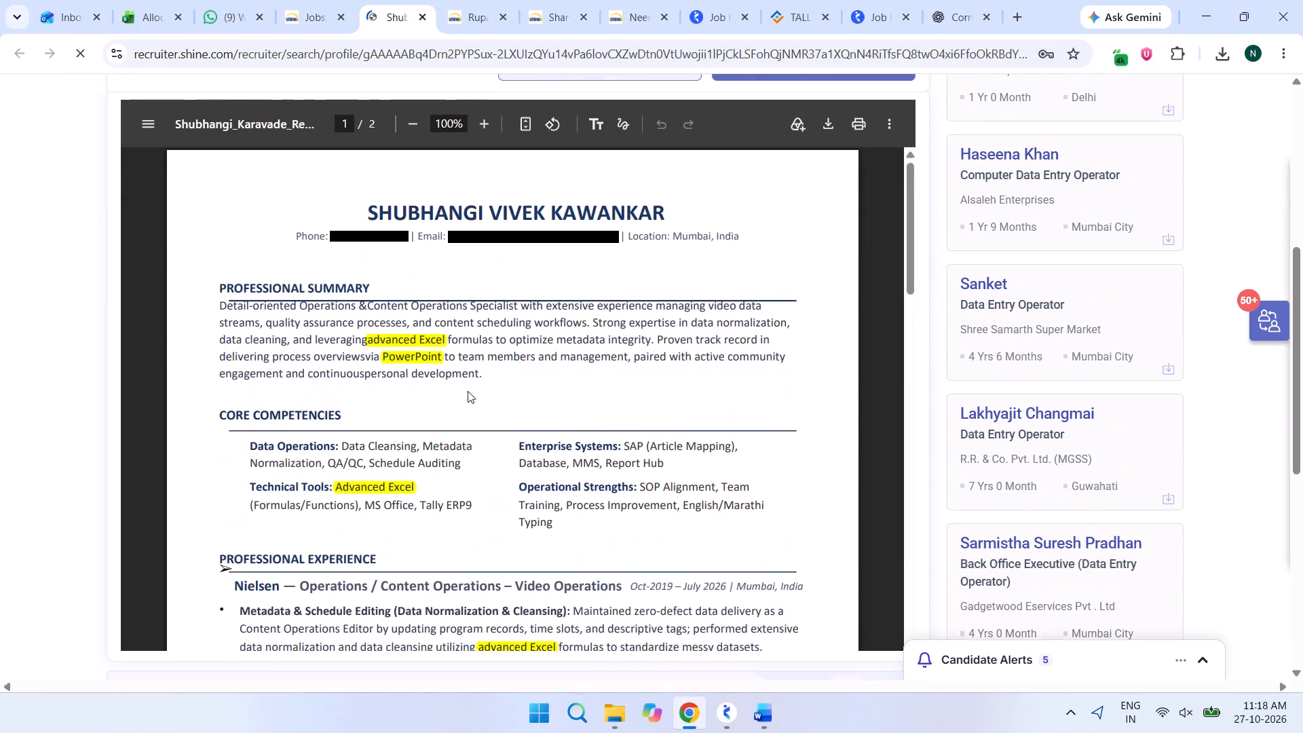
{"action": "scroll", "coordinate": [670, 420], "scroll_direction": "down", "scroll_amount": 1}
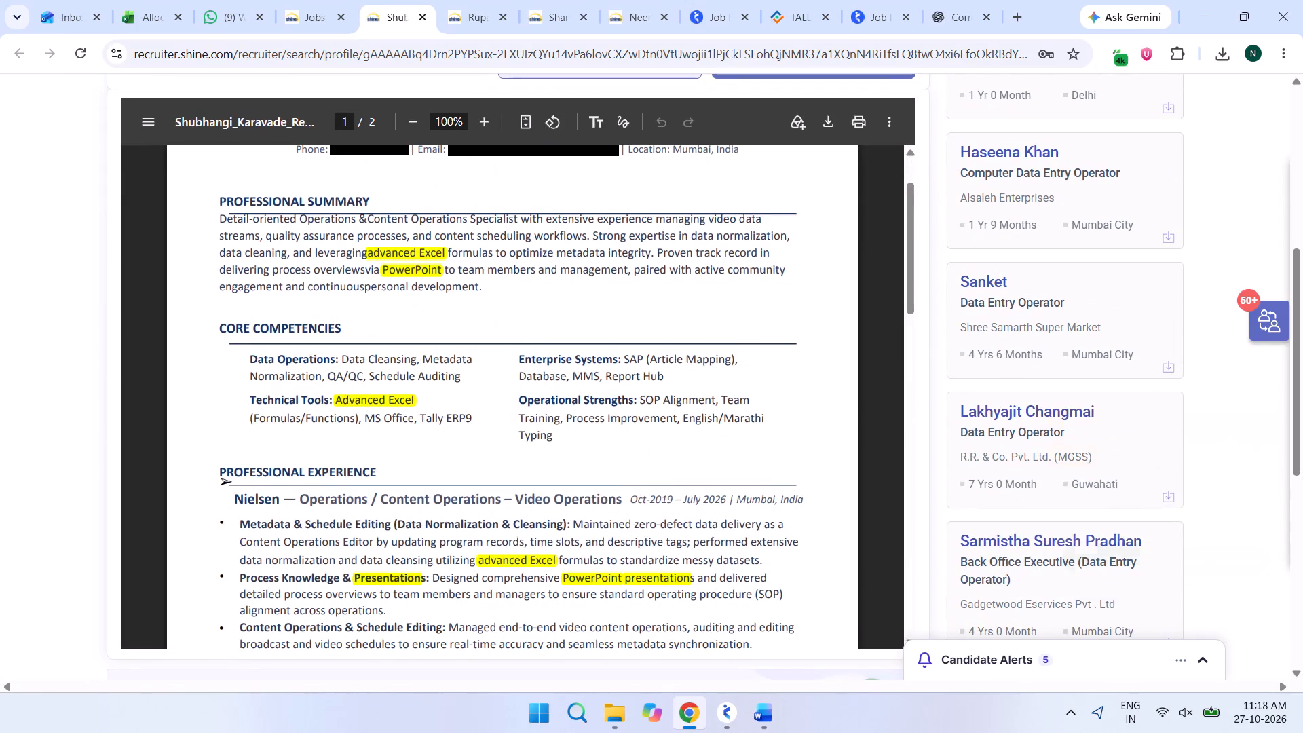
{"action": "scroll", "coordinate": [670, 388], "scroll_direction": "up", "scroll_amount": 1}
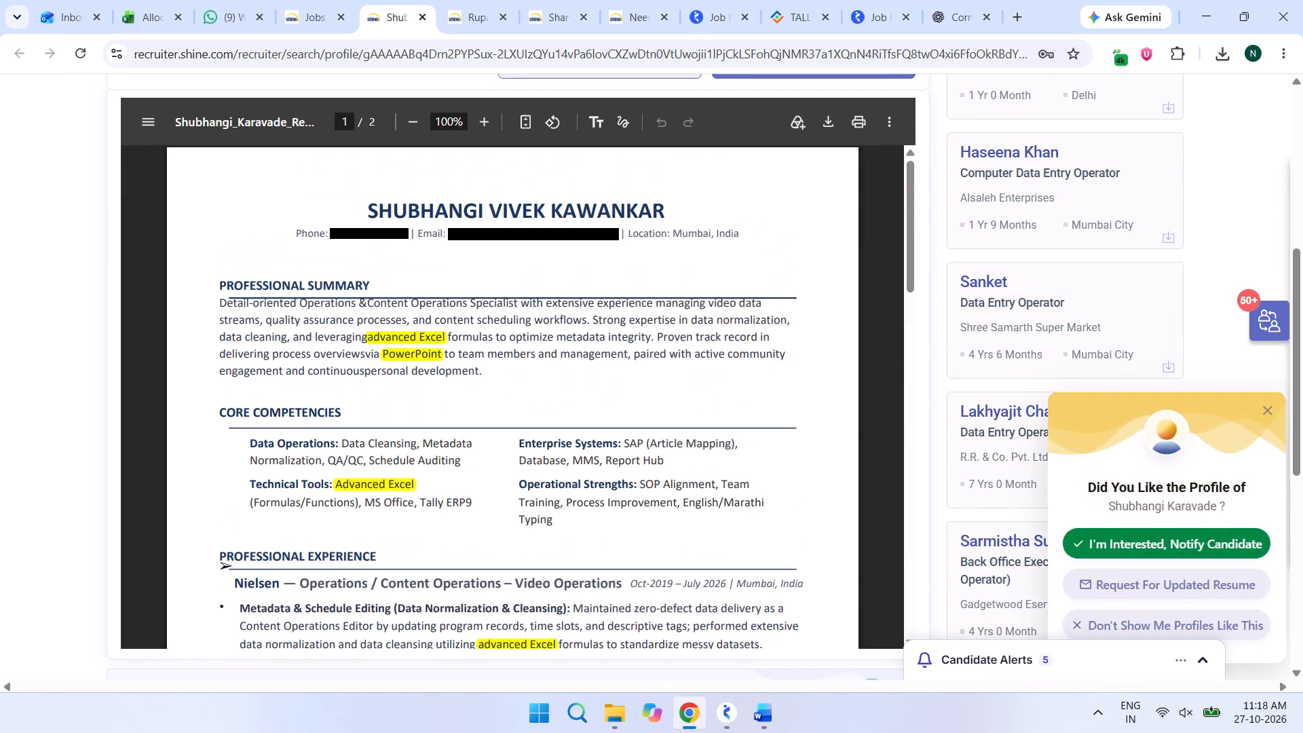
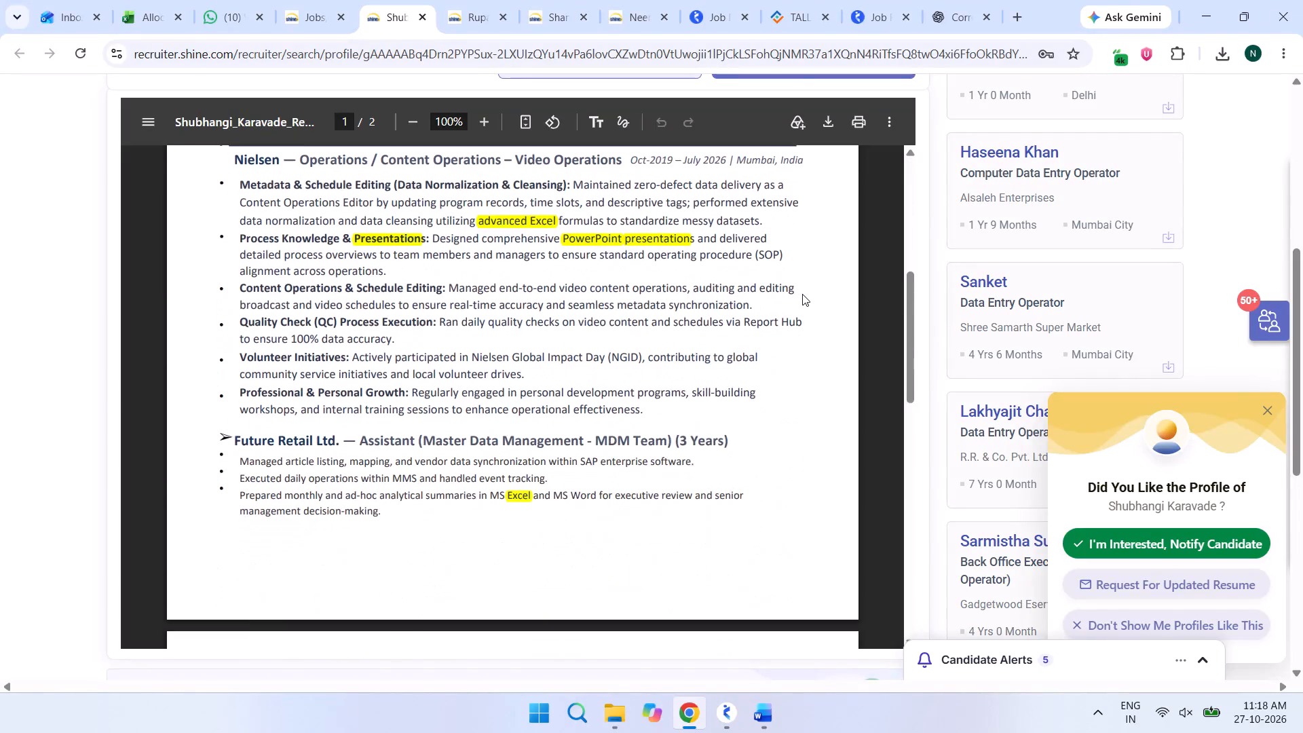
Read the rest of the Military Engineering Service Data Entry Operator's resume, covering experience, software skills and personal details, and recheck the profile header.
{"action": "scroll", "coordinate": [802, 294], "scroll_direction": "down", "scroll_amount": 14}
{"action": "scroll", "coordinate": [802, 282], "scroll_direction": "up", "scroll_amount": 6}
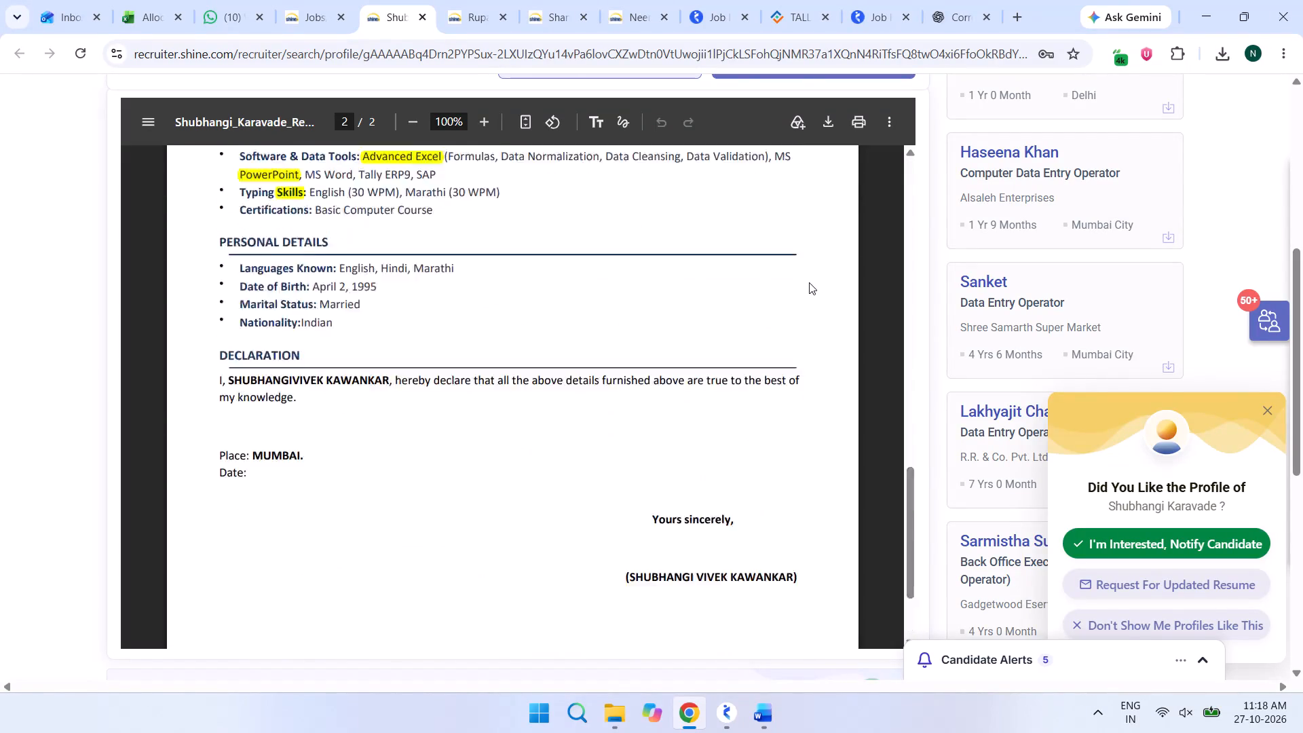
{"action": "scroll", "coordinate": [809, 282], "scroll_direction": "up", "scroll_amount": 4}
{"action": "scroll", "coordinate": [809, 282], "scroll_direction": "down", "scroll_amount": 1}
{"action": "scroll", "coordinate": [809, 282], "scroll_direction": "up", "scroll_amount": 14}
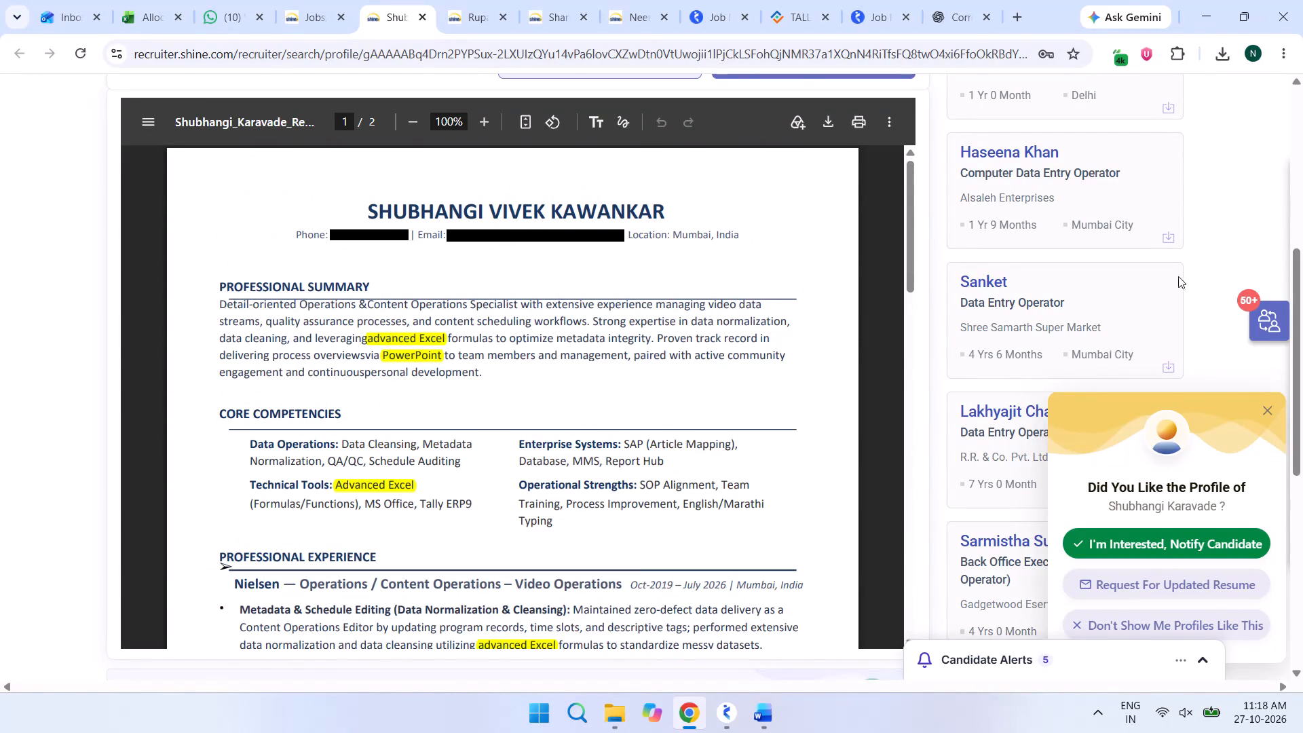
{"action": "left_click_drag", "start_coordinate": [1296, 288], "coordinate": [1252, 33]}
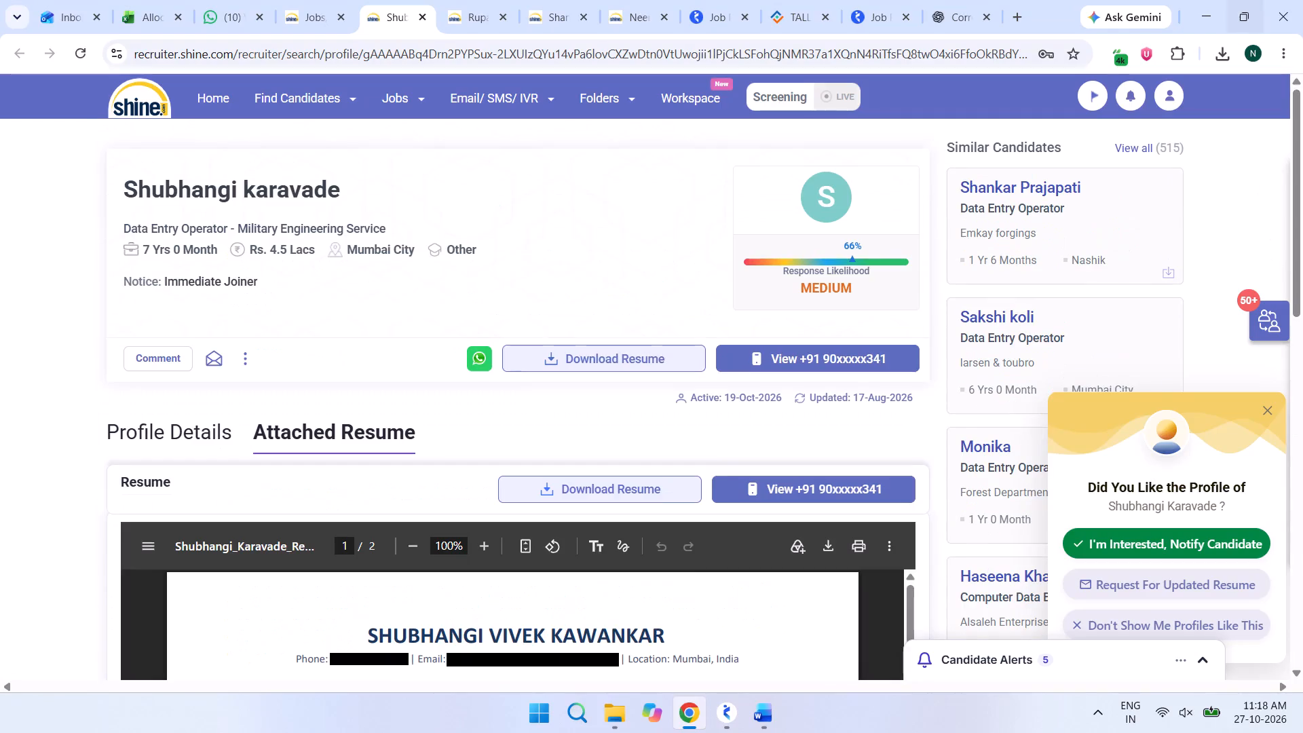
Return to page 2 of the Shine results and examine further candidates for suitable roles and Excel, PowerPoint and presentation skills.
{"action": "left_click", "coordinate": [318, 0]}
{"action": "scroll", "coordinate": [560, 274], "scroll_direction": "down", "scroll_amount": 6}
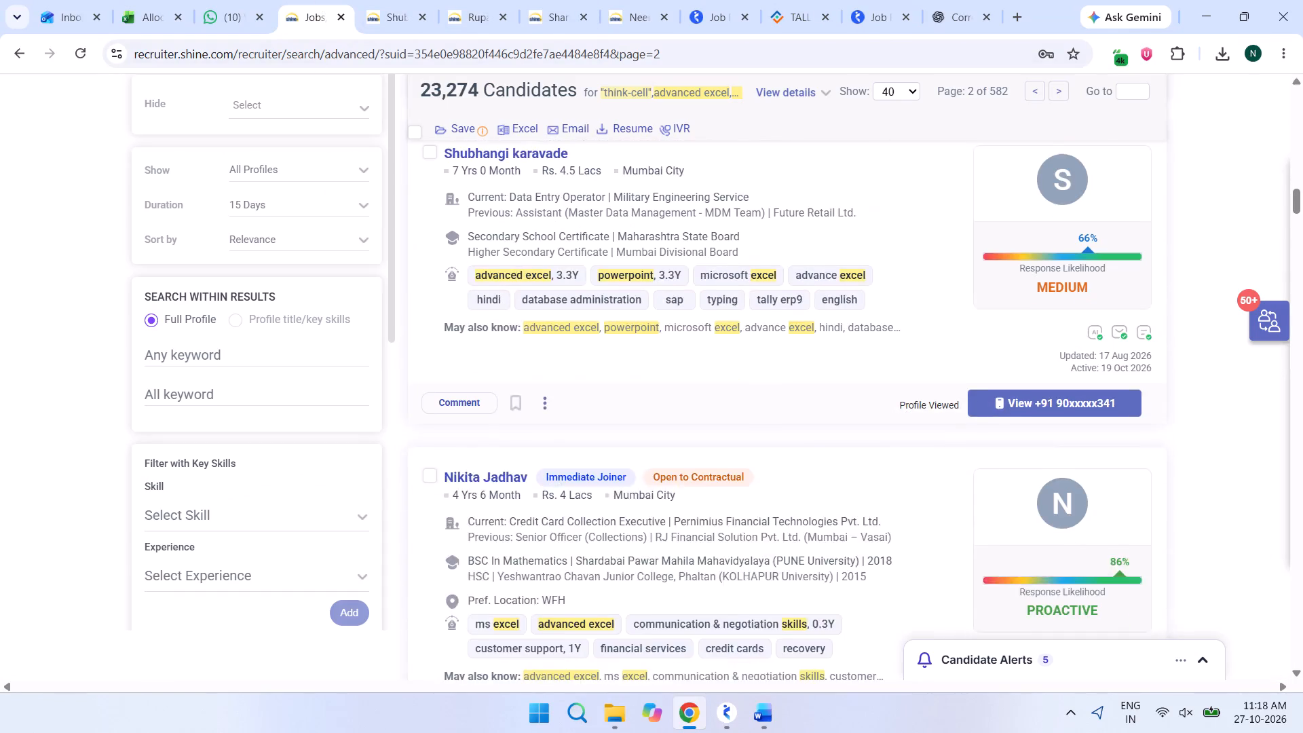
{"action": "scroll", "coordinate": [561, 275], "scroll_direction": "down", "scroll_amount": 12}
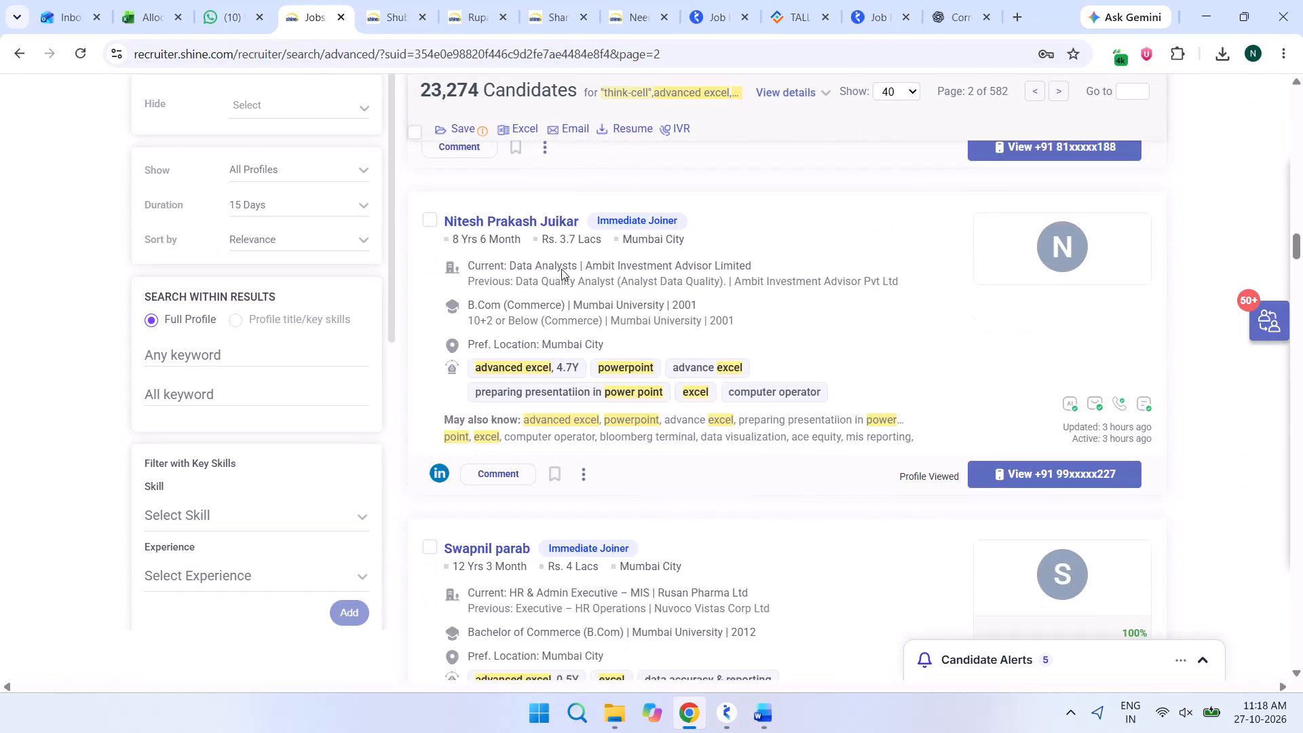
{"action": "scroll", "coordinate": [569, 274], "scroll_direction": "down", "scroll_amount": 5}
{"action": "scroll", "coordinate": [590, 229], "scroll_direction": "up", "scroll_amount": 1}
{"action": "scroll", "coordinate": [590, 229], "scroll_direction": "down", "scroll_amount": 1}
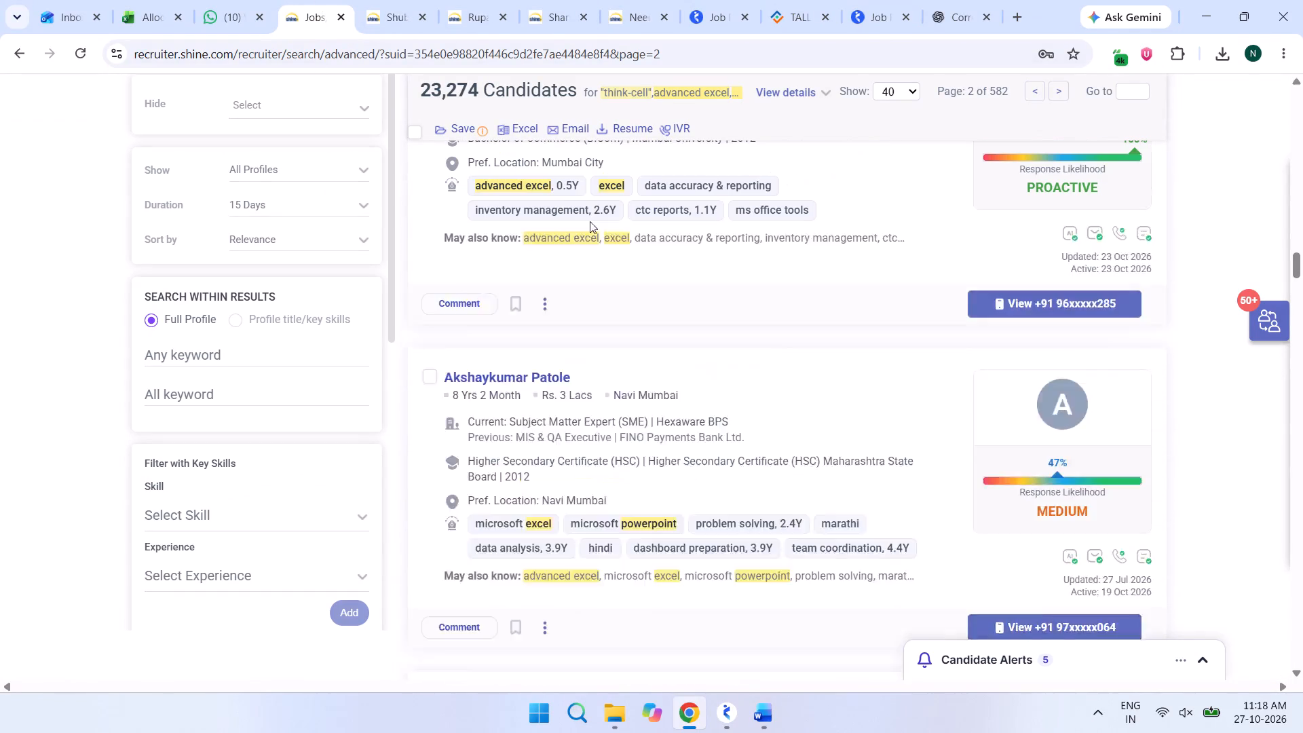
{"action": "scroll", "coordinate": [588, 221], "scroll_direction": "down", "scroll_amount": 5}
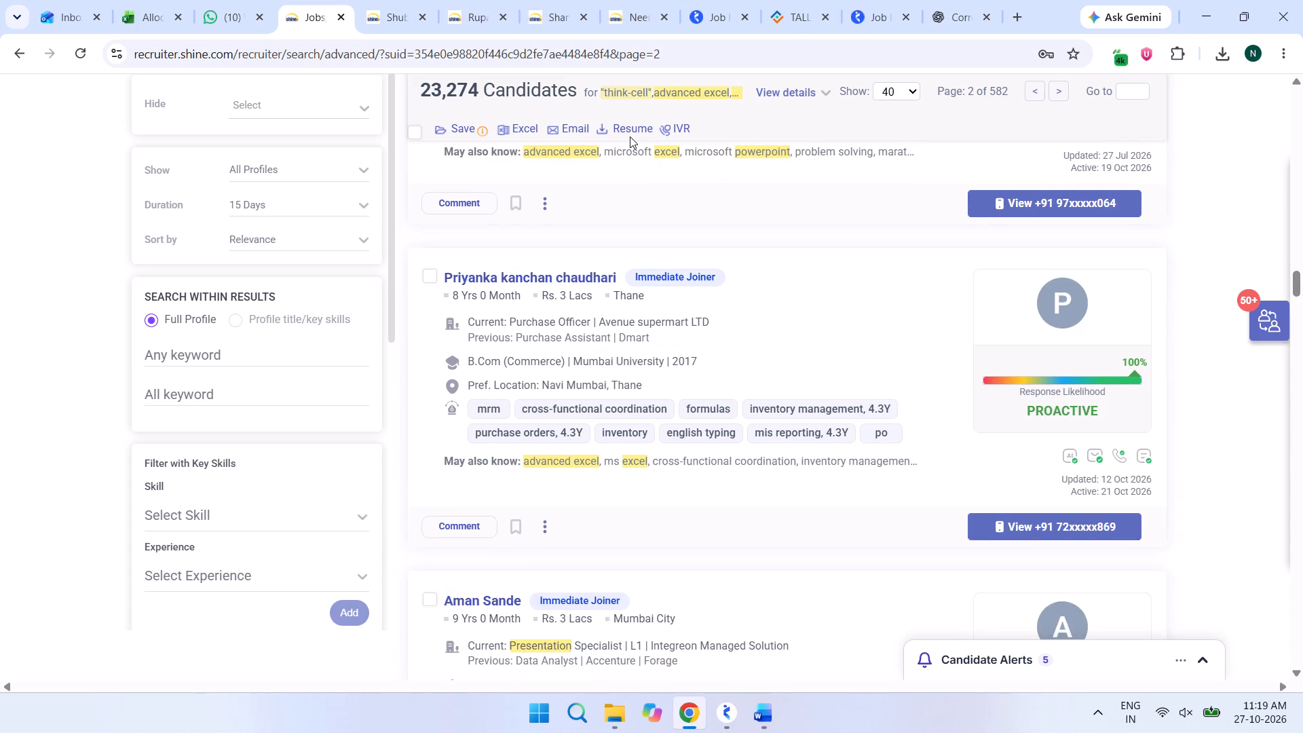
{"action": "scroll", "coordinate": [668, 104], "scroll_direction": "down", "scroll_amount": 6}
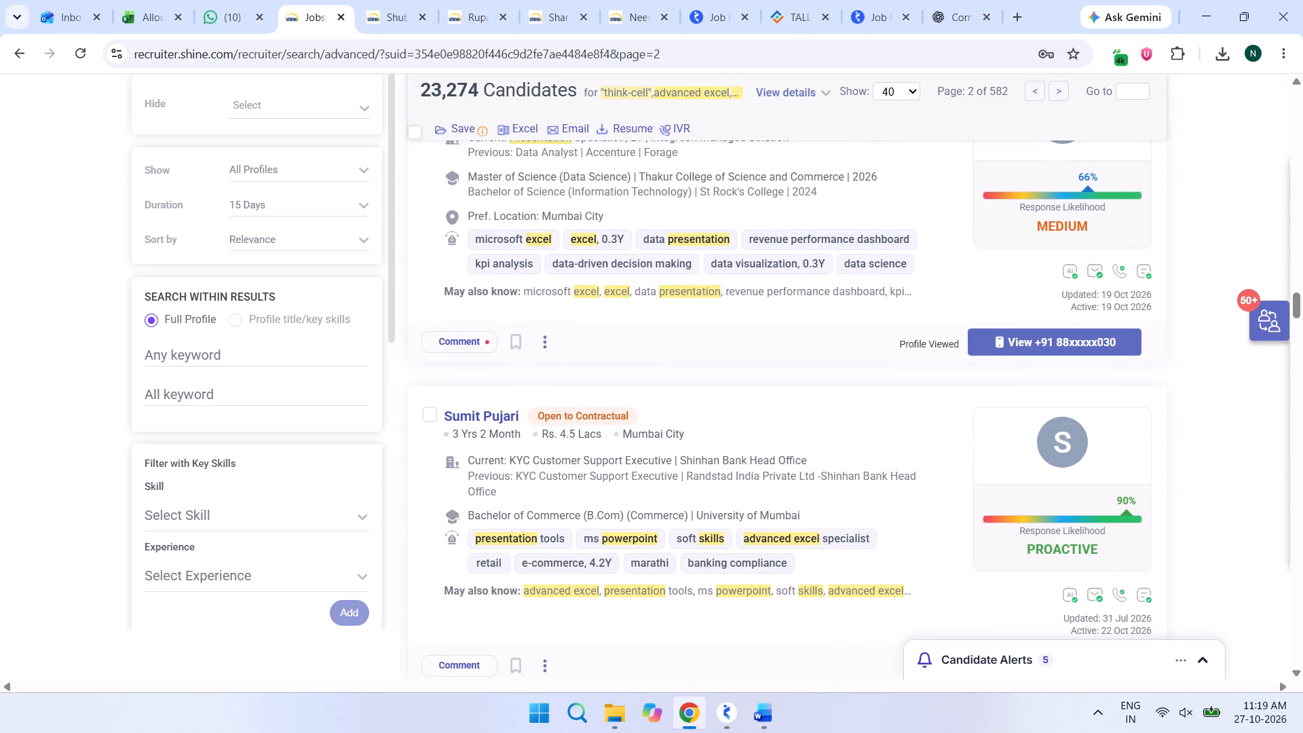
{"action": "scroll", "coordinate": [738, 170], "scroll_direction": "down", "scroll_amount": 3}
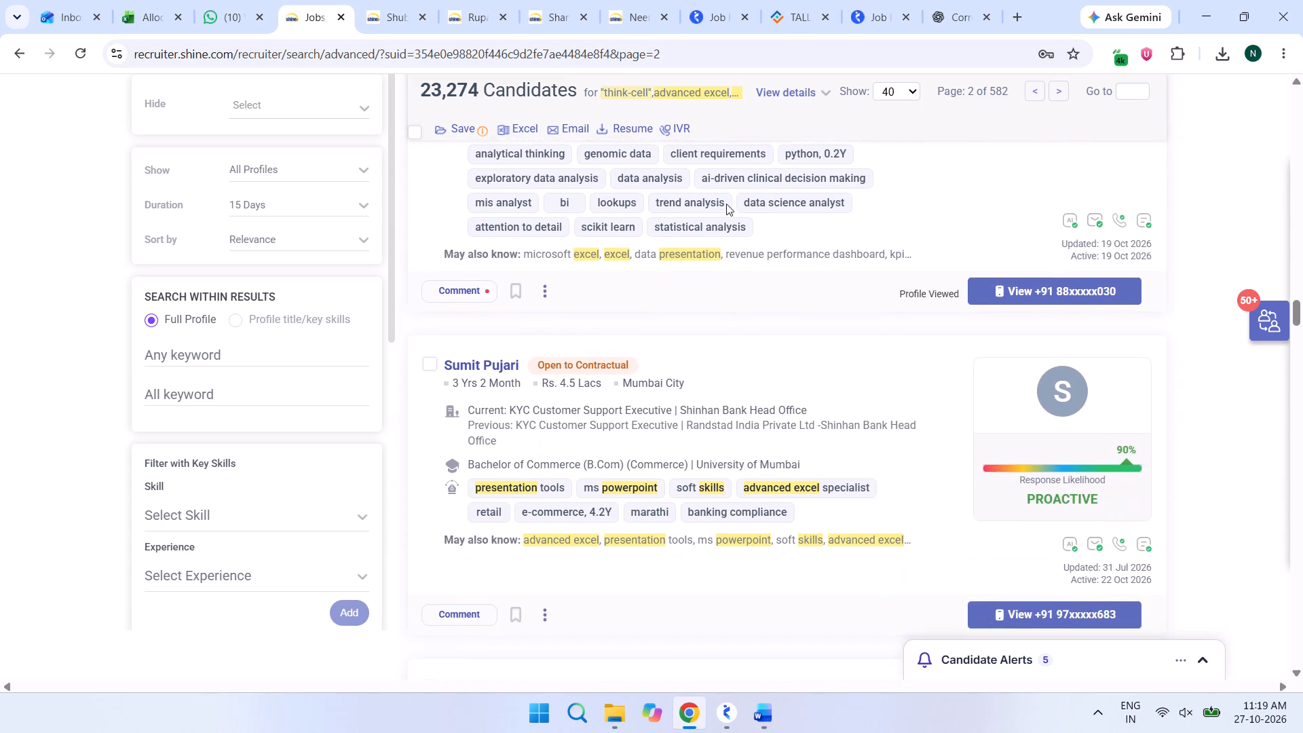
{"action": "scroll", "coordinate": [725, 218], "scroll_direction": "down", "scroll_amount": 14}
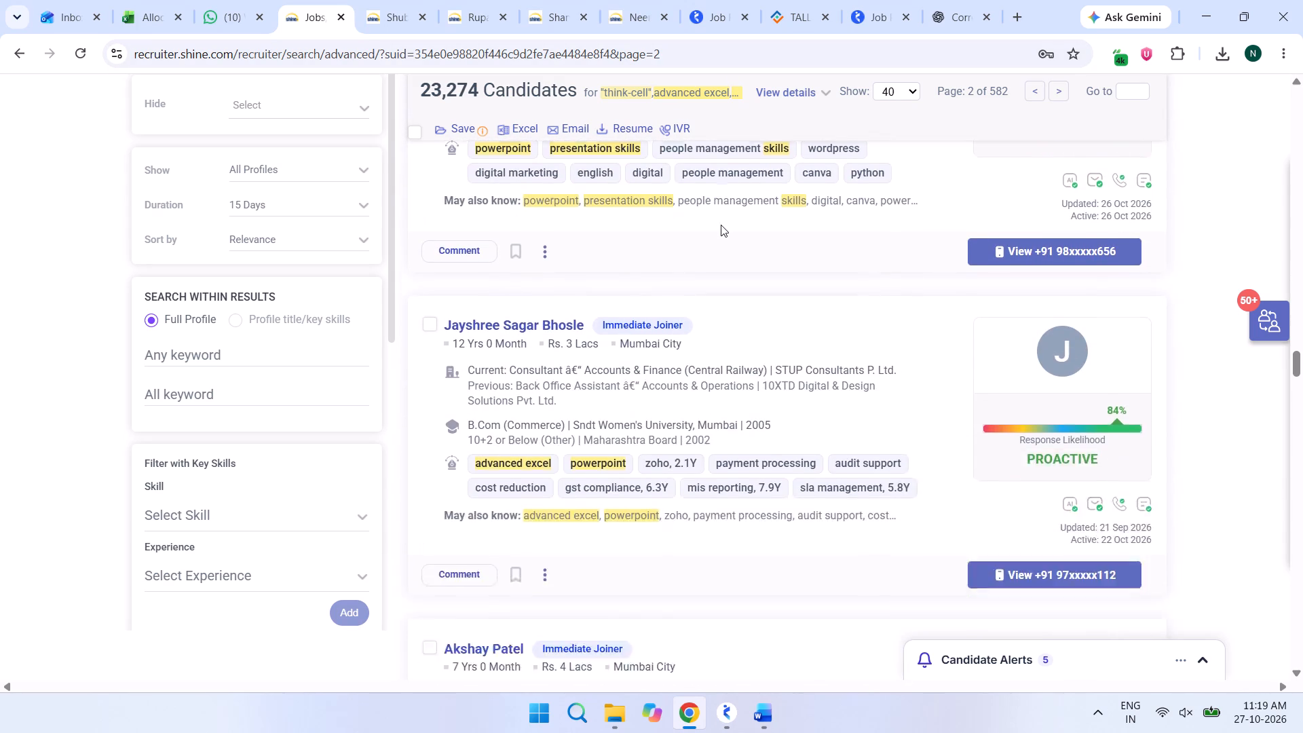
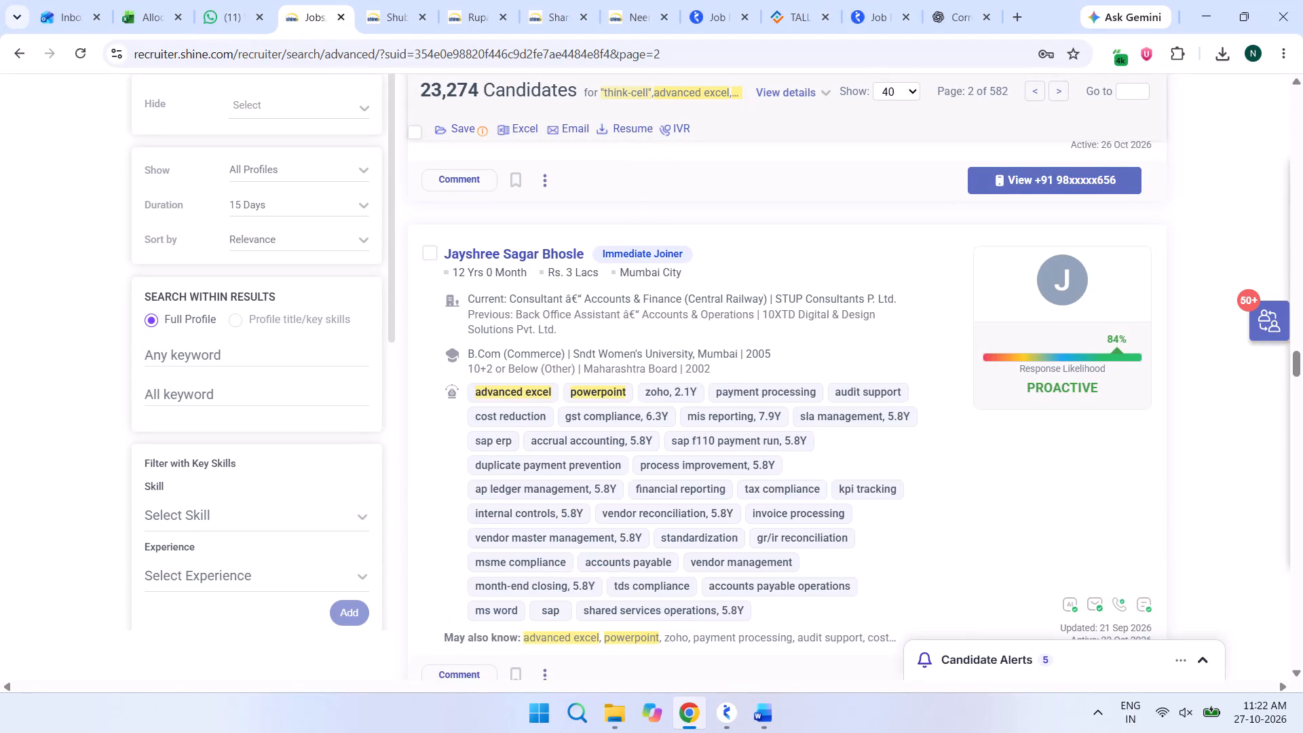
Examine more candidates on page 2 of the Shine results for location, experience, and Excel and PowerPoint skills.
{"action": "scroll", "coordinate": [808, 391], "scroll_direction": "down", "scroll_amount": 9}
{"action": "scroll", "coordinate": [808, 390], "scroll_direction": "up", "scroll_amount": 1}
{"action": "scroll", "coordinate": [808, 390], "scroll_direction": "down", "scroll_amount": 1}
{"action": "scroll", "coordinate": [808, 390], "scroll_direction": "up", "scroll_amount": 1}
{"action": "scroll", "coordinate": [808, 390], "scroll_direction": "down", "scroll_amount": 1}
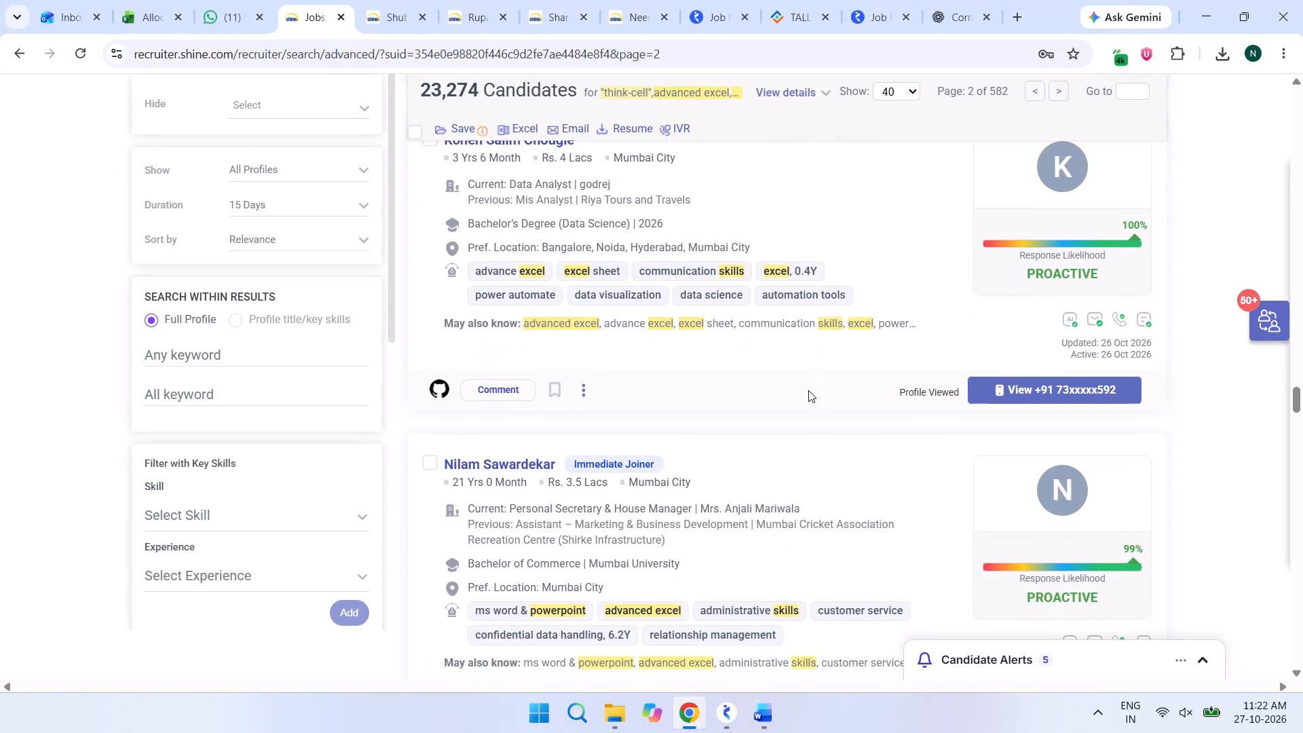
{"action": "scroll", "coordinate": [808, 390], "scroll_direction": "down", "scroll_amount": 7}
{"action": "scroll", "coordinate": [808, 390], "scroll_direction": "up", "scroll_amount": 1}
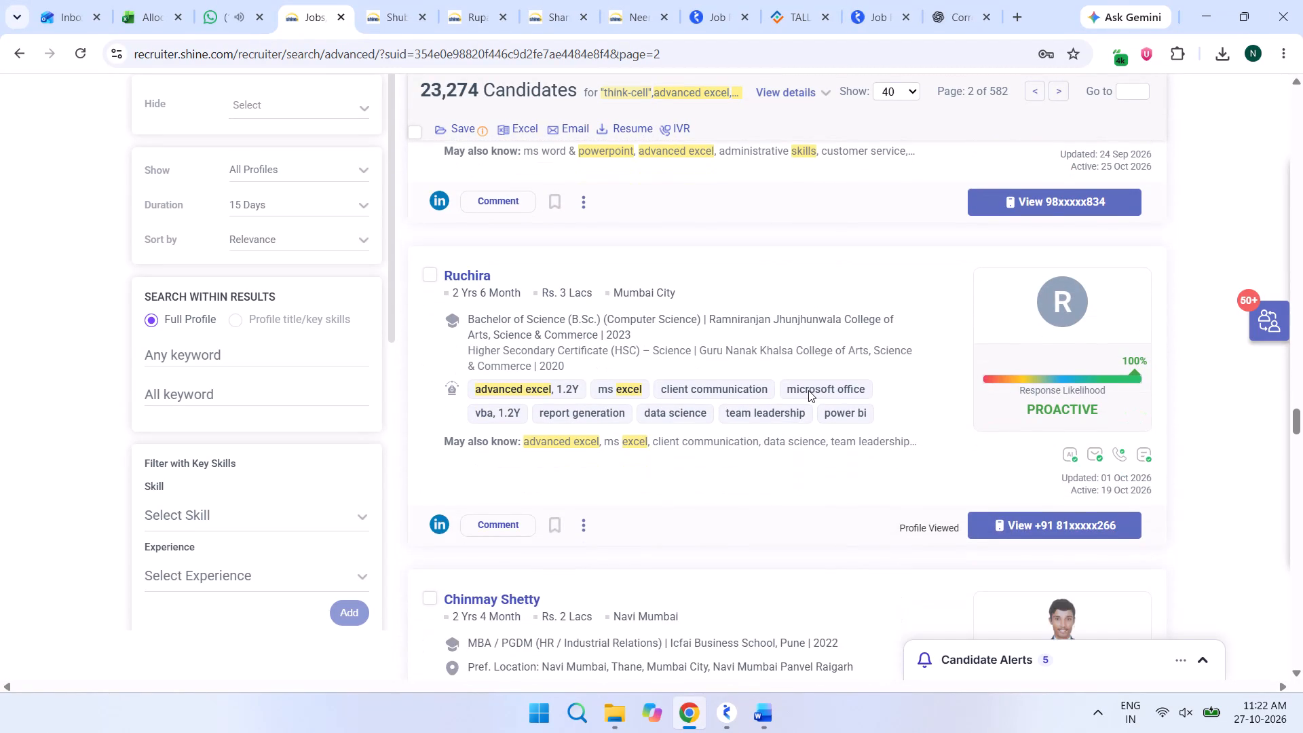
{"action": "scroll", "coordinate": [781, 370], "scroll_direction": "down", "scroll_amount": 2}
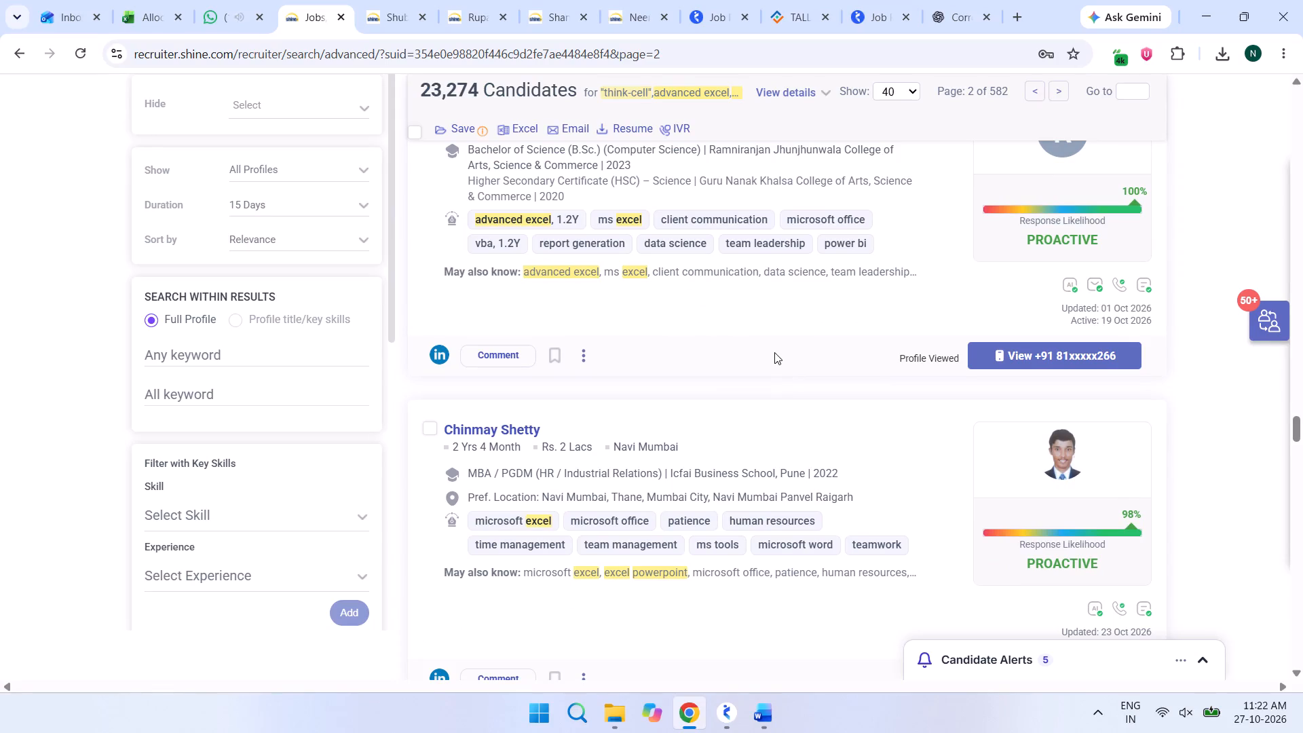
Open the profile of the Computer Science graduate with VBA and Power BI skills and read the attached resume's summary and work experience.
{"action": "scroll", "coordinate": [774, 352], "scroll_direction": "up", "scroll_amount": 3}
{"action": "left_click", "coordinate": [469, 357]}
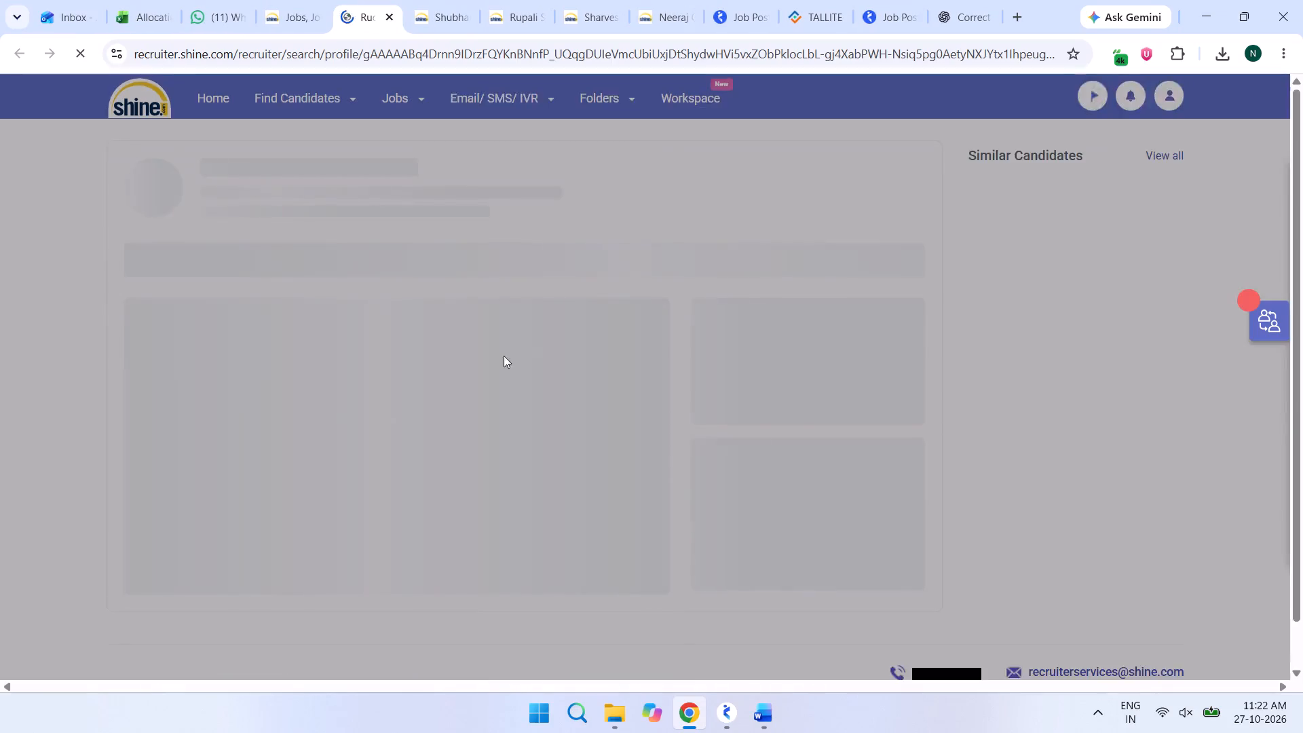
{"action": "left_click", "coordinate": [311, 435]}
{"action": "scroll", "coordinate": [818, 369], "scroll_direction": "up", "scroll_amount": 1}
{"action": "scroll", "coordinate": [818, 369], "scroll_direction": "down", "scroll_amount": 5}
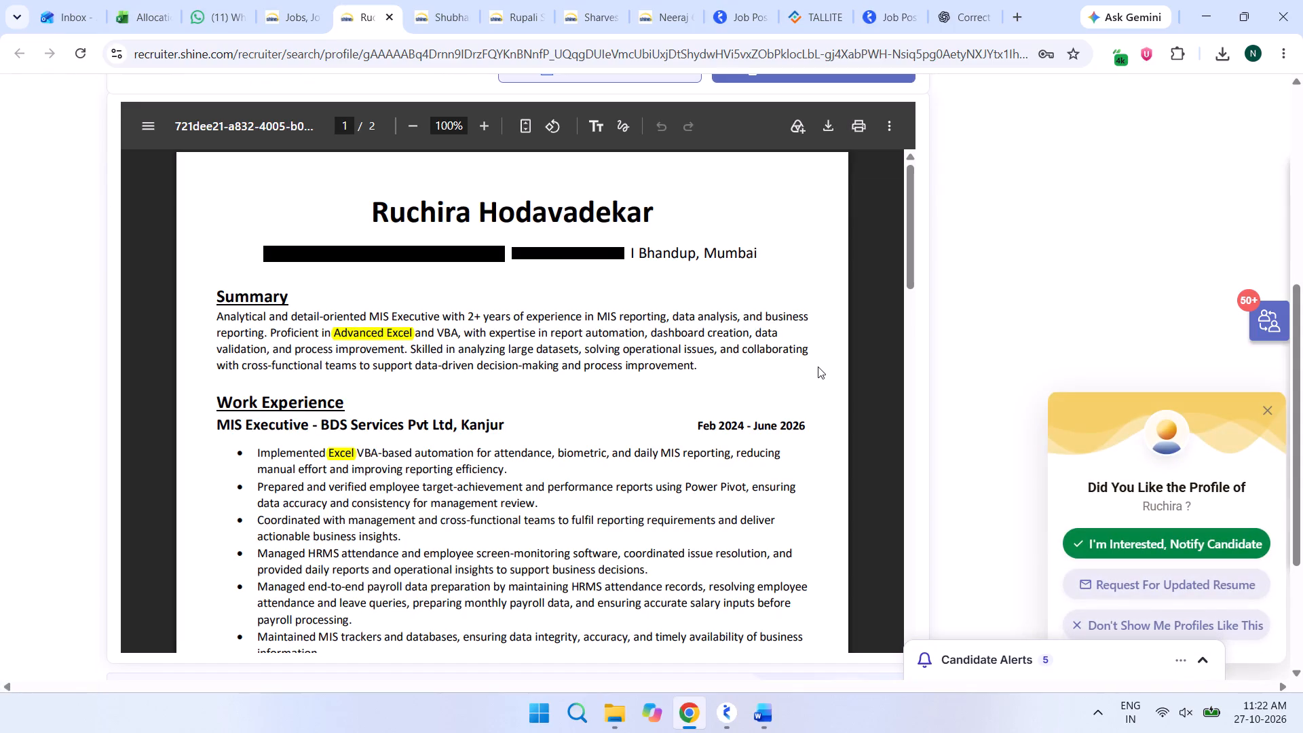
{"action": "scroll", "coordinate": [860, 379], "scroll_direction": "up", "scroll_amount": 6}
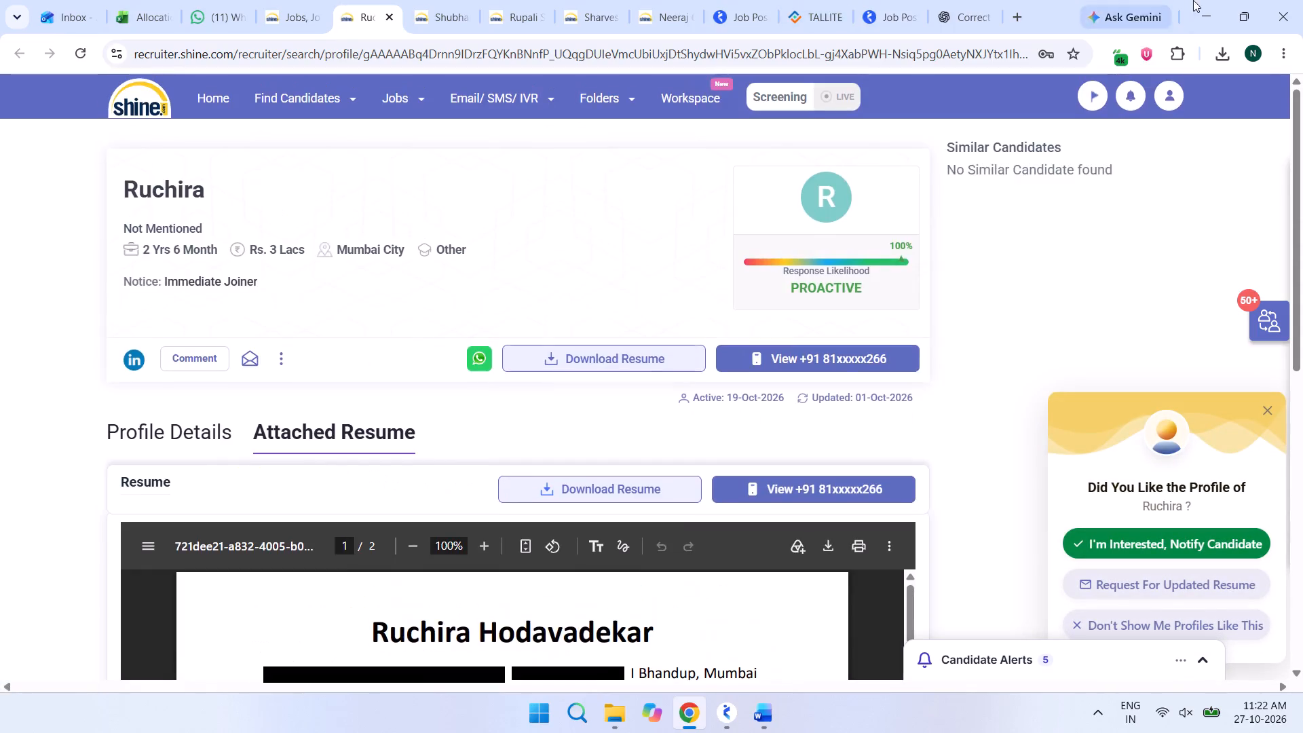
{"action": "left_click", "coordinate": [1172, 86]}
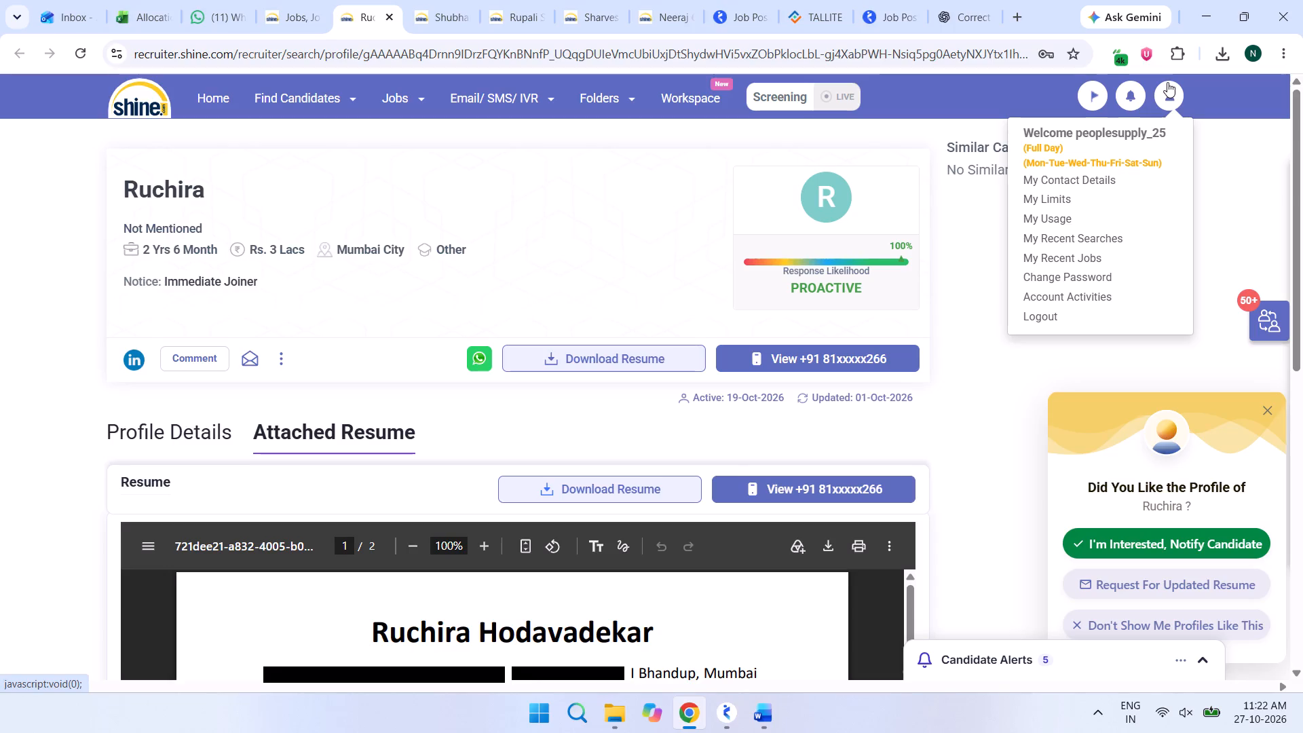
{"action": "scroll", "coordinate": [621, 645], "scroll_direction": "up", "scroll_amount": 1}
{"action": "scroll", "coordinate": [542, 611], "scroll_direction": "down", "scroll_amount": 3}
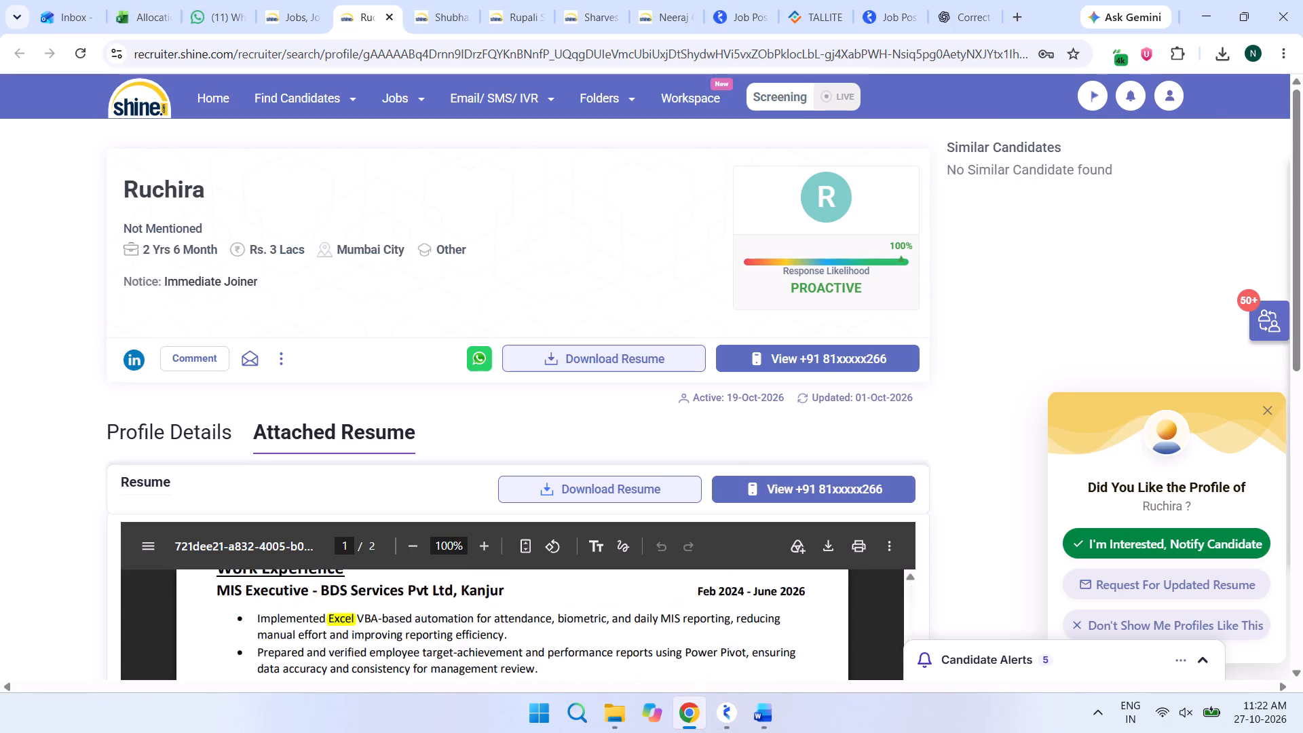
{"action": "scroll", "coordinate": [514, 588], "scroll_direction": "up", "scroll_amount": 4}
{"action": "scroll", "coordinate": [487, 329], "scroll_direction": "up", "scroll_amount": 2}
{"action": "scroll", "coordinate": [487, 329], "scroll_direction": "down", "scroll_amount": 2}
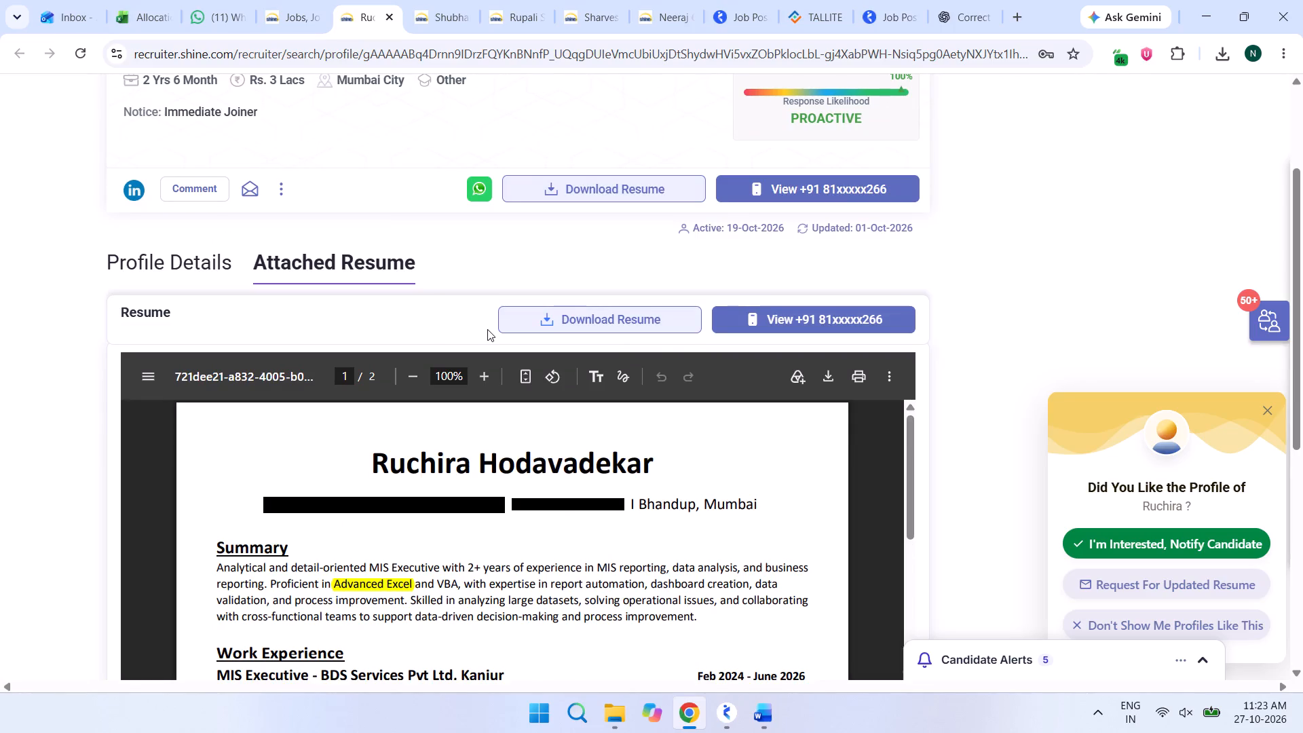
Open the interested candidates from the candidate alert for the Data Entry Specialist search in Mumbai City.
{"action": "left_click", "coordinate": [1175, 663]}
{"action": "left_click", "coordinate": [1068, 664]}
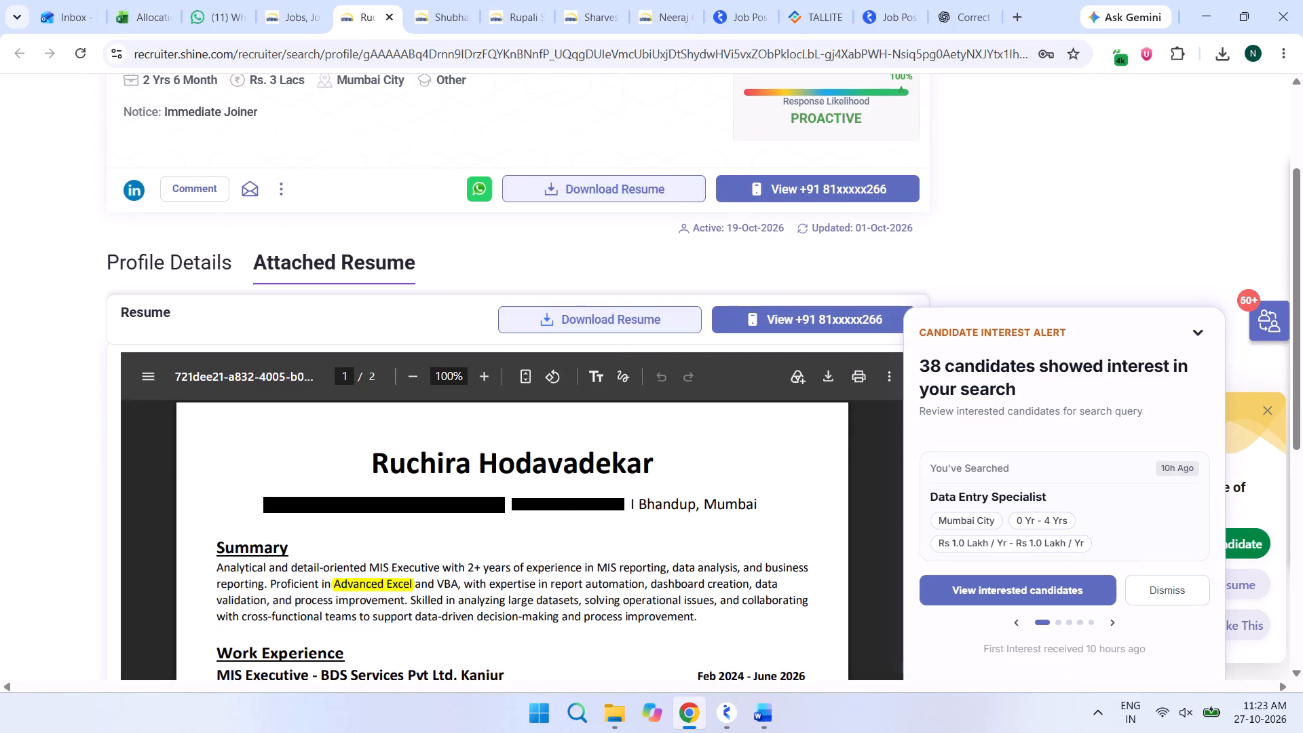
{"action": "left_click", "coordinate": [1060, 488]}
{"action": "left_click", "coordinate": [1036, 475]}
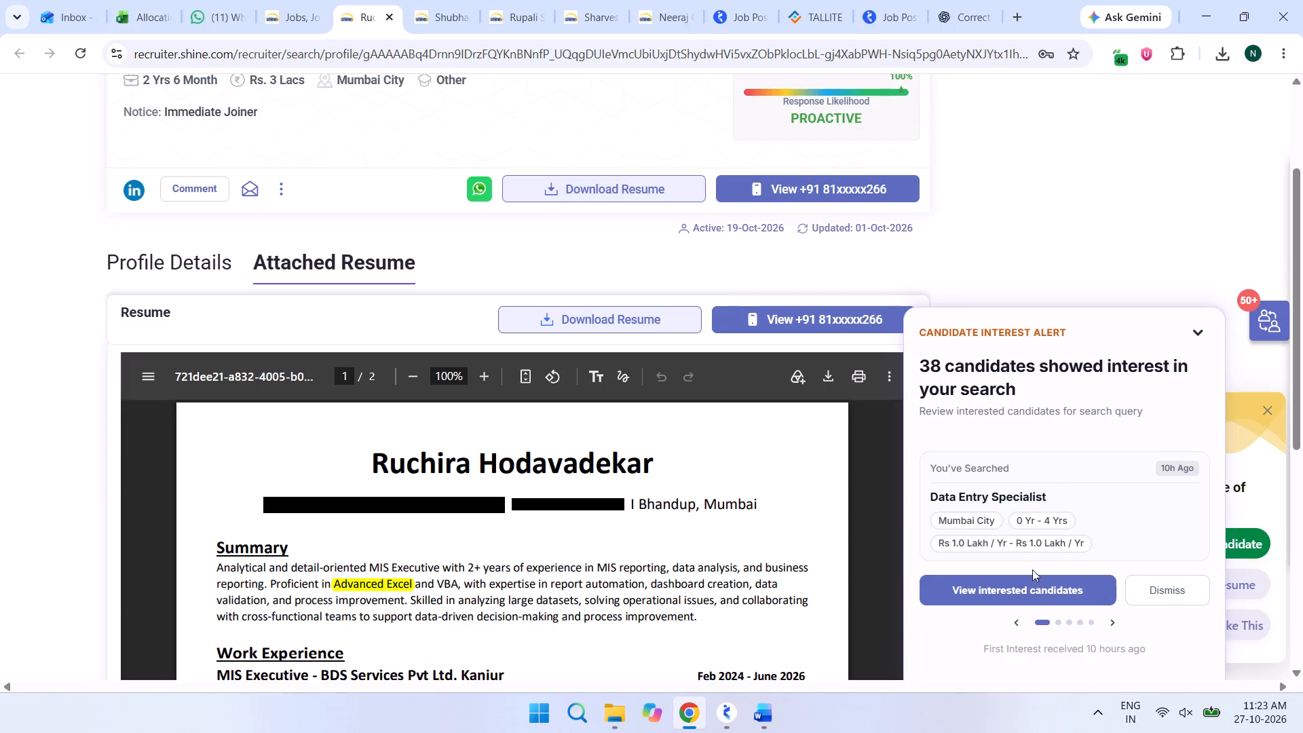
{"action": "left_click", "coordinate": [1031, 578]}
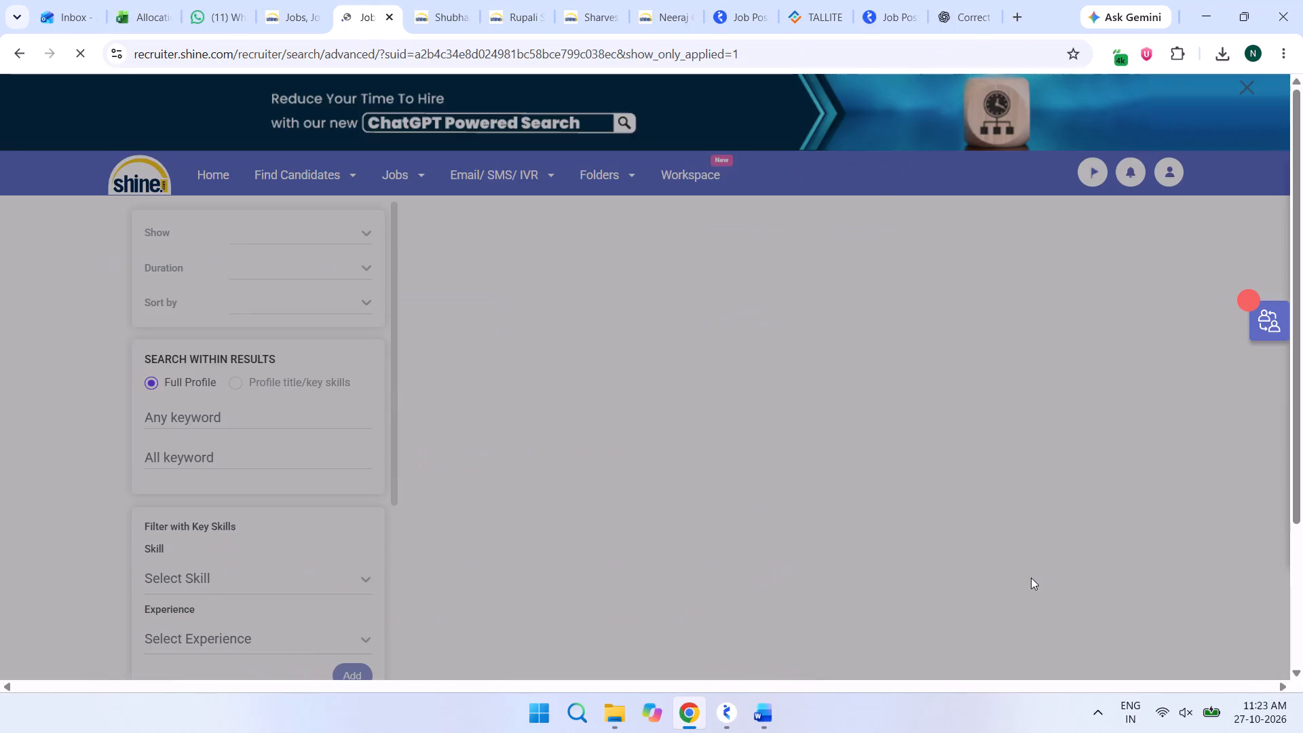
{"action": "left_click", "coordinate": [20, 58]}
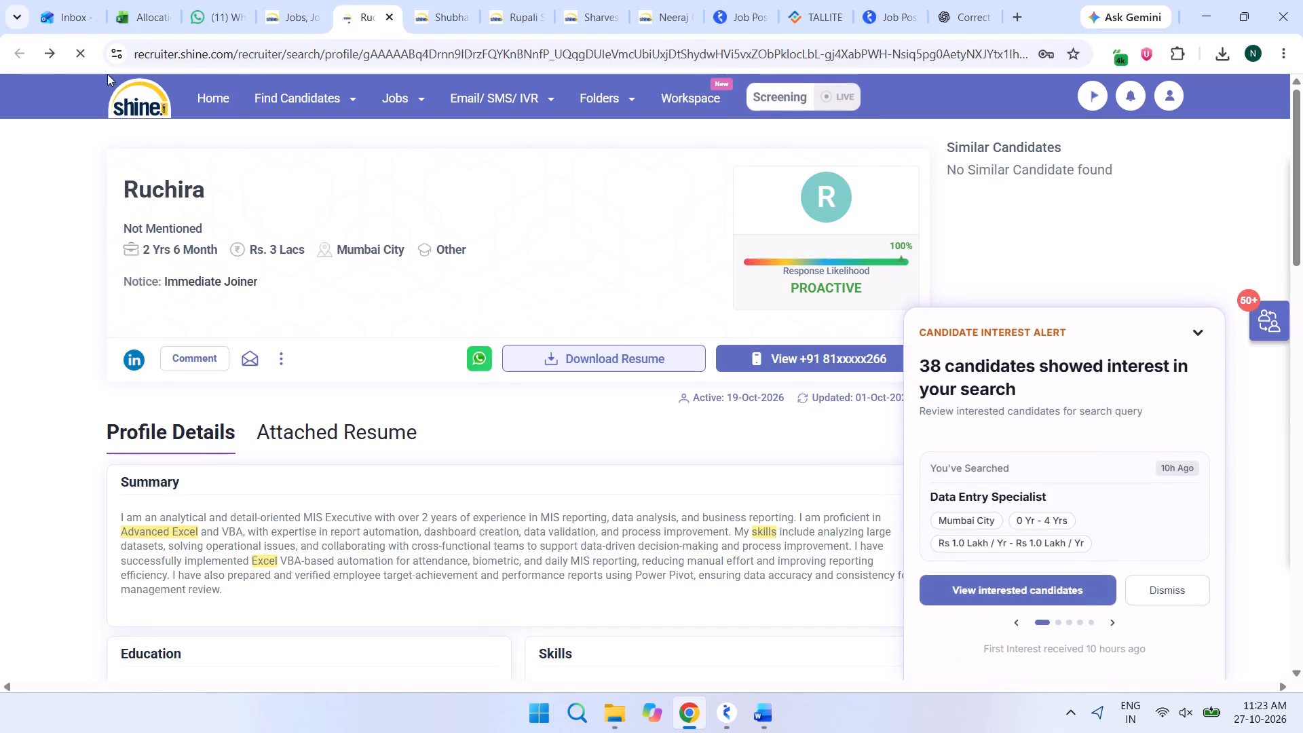
{"action": "left_click", "coordinate": [1004, 577]}
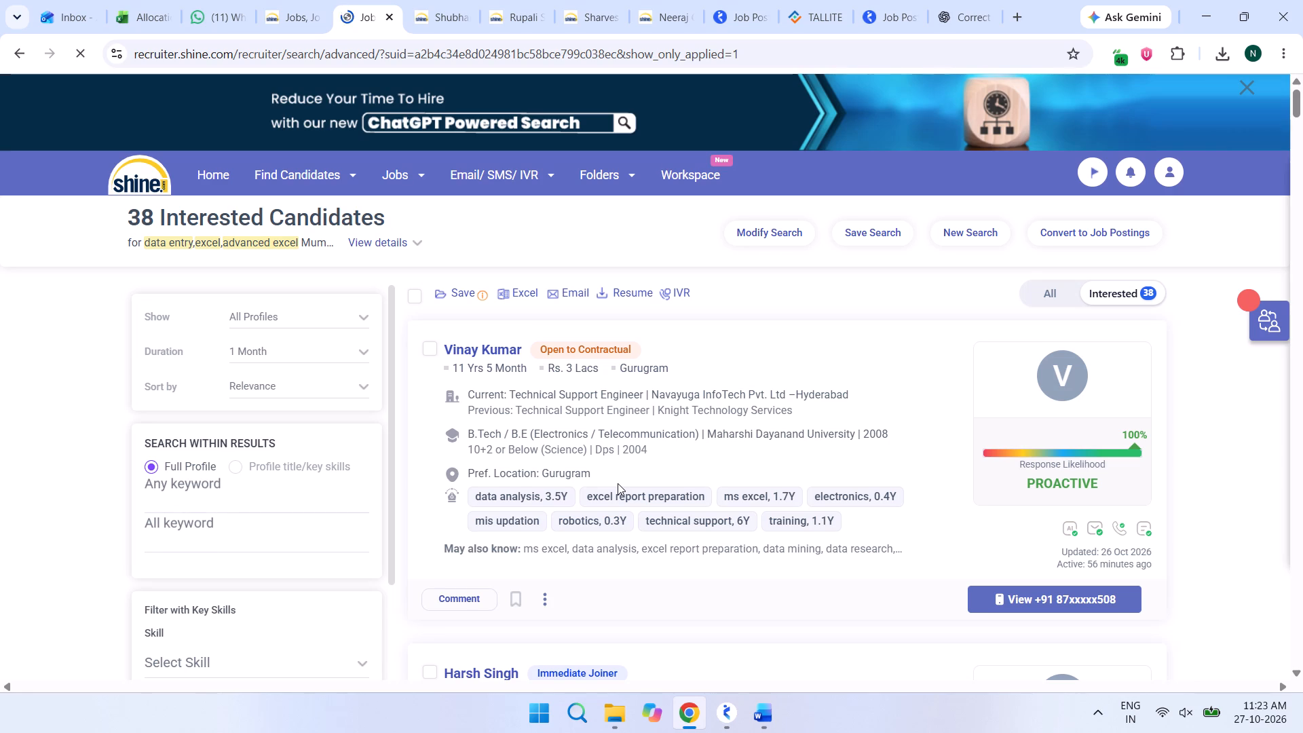
Collapse the candidate interest alert and examine the interested candidates' roles, locations and data and Excel skills.
{"action": "scroll", "coordinate": [601, 460], "scroll_direction": "down", "scroll_amount": 9}
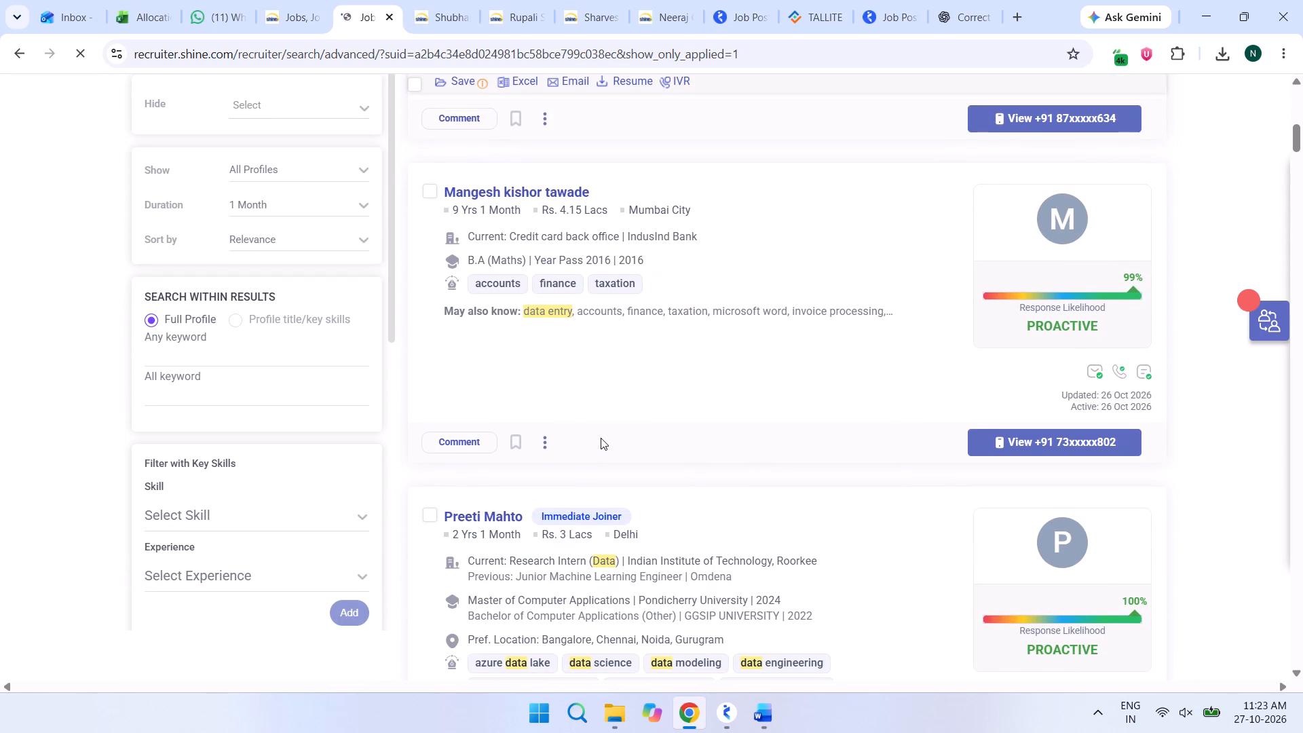
{"action": "scroll", "coordinate": [601, 438], "scroll_direction": "down", "scroll_amount": 2}
{"action": "scroll", "coordinate": [601, 438], "scroll_direction": "up", "scroll_amount": 1}
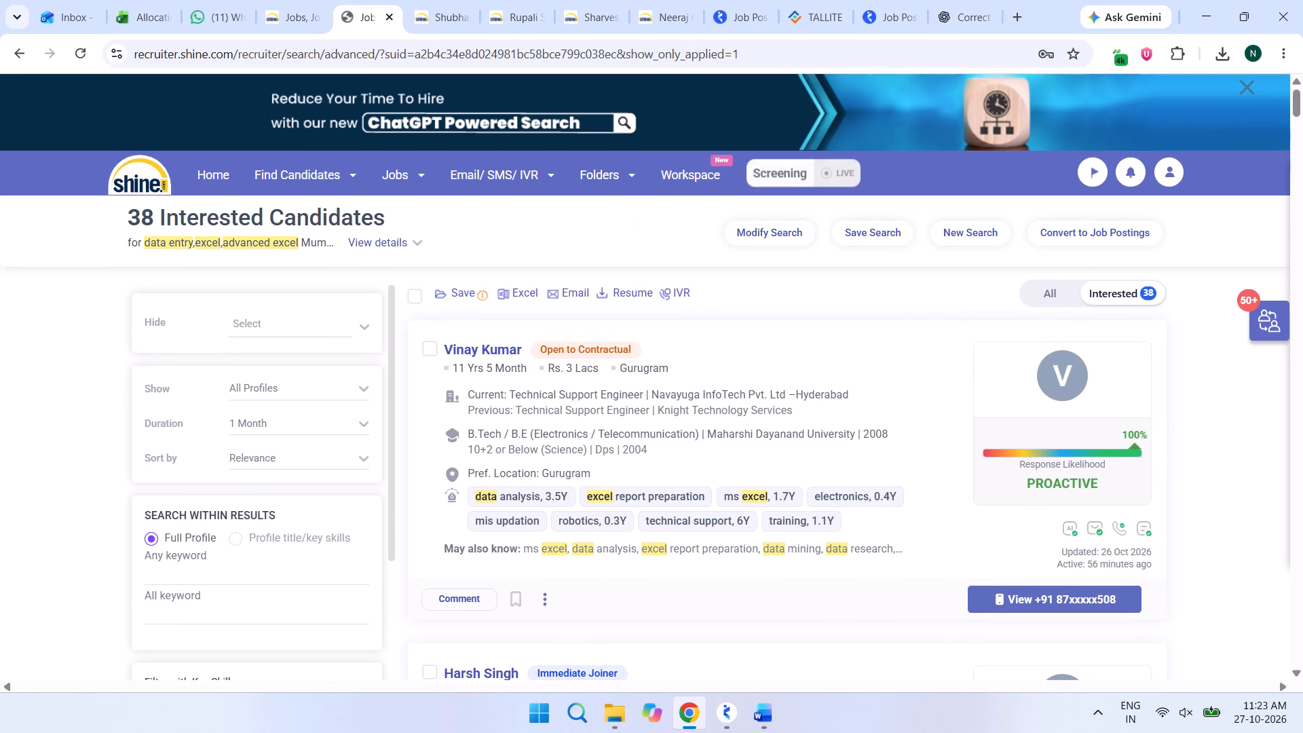
{"action": "scroll", "coordinate": [601, 438], "scroll_direction": "down", "scroll_amount": 4}
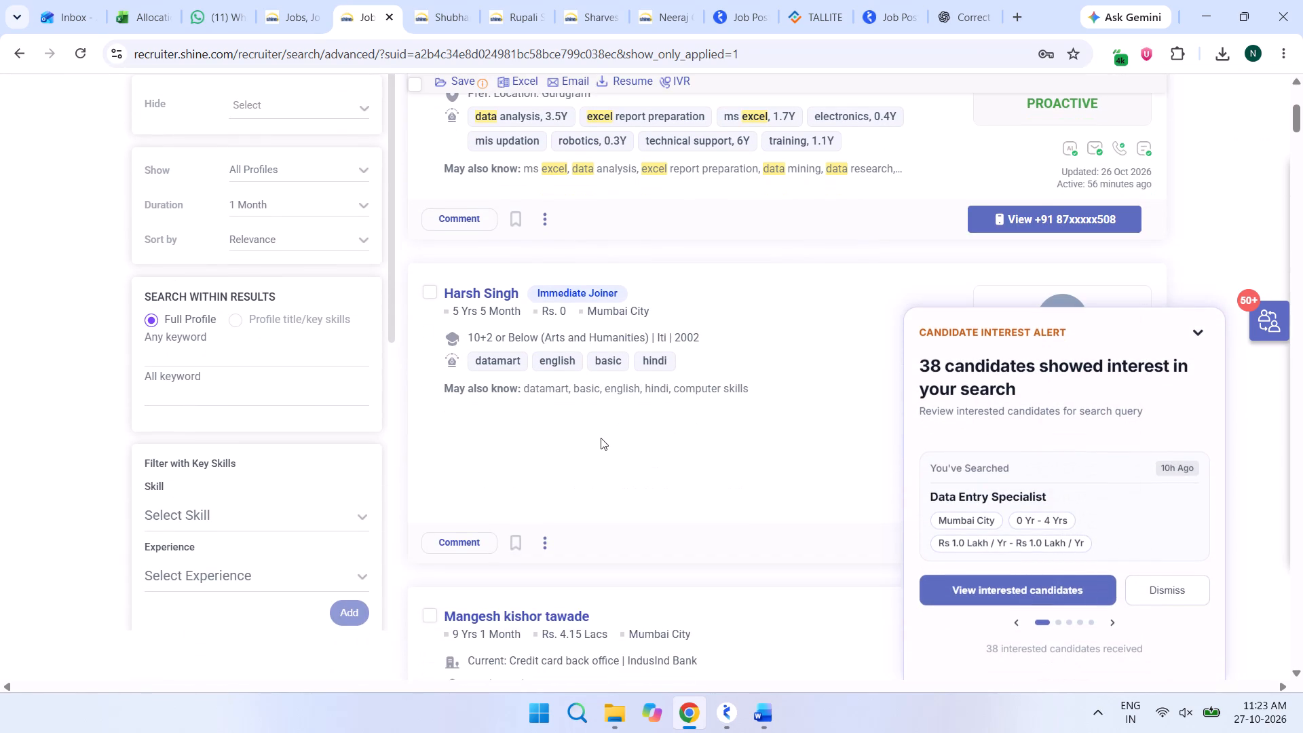
{"action": "scroll", "coordinate": [601, 438], "scroll_direction": "down", "scroll_amount": 3}
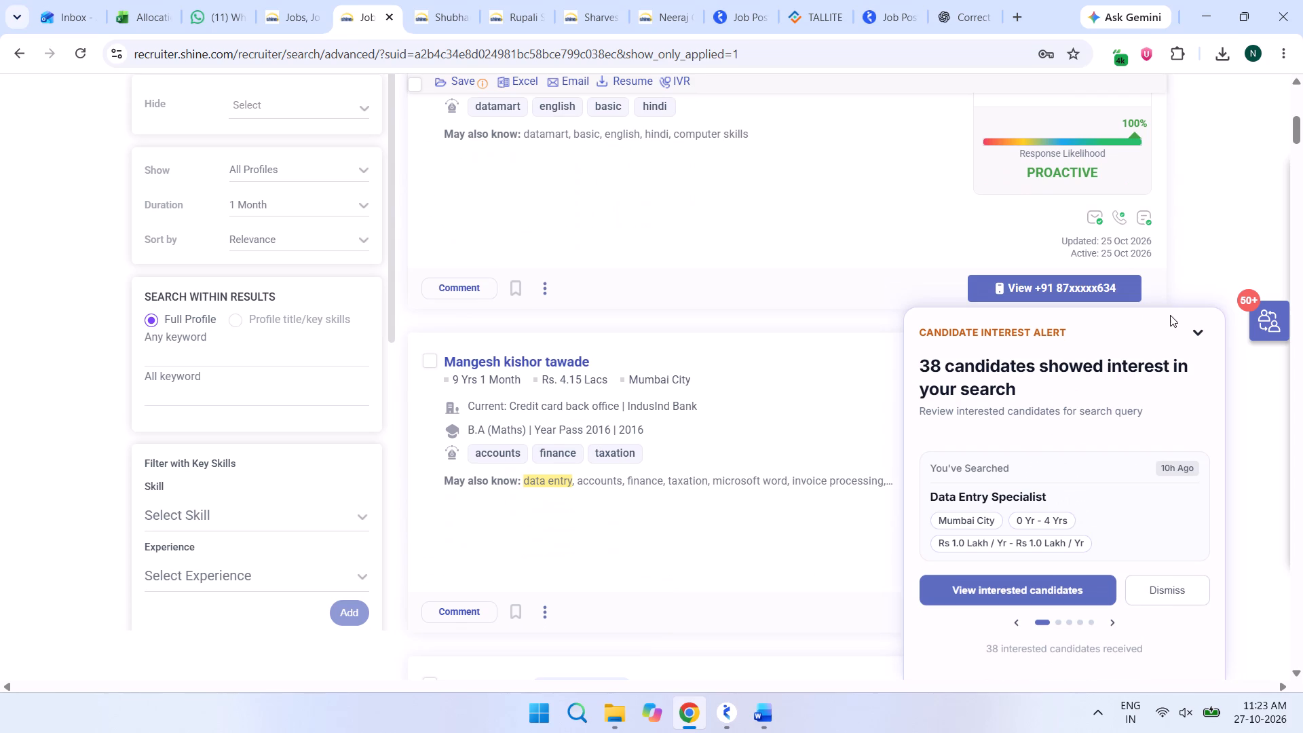
{"action": "left_click", "coordinate": [1196, 333]}
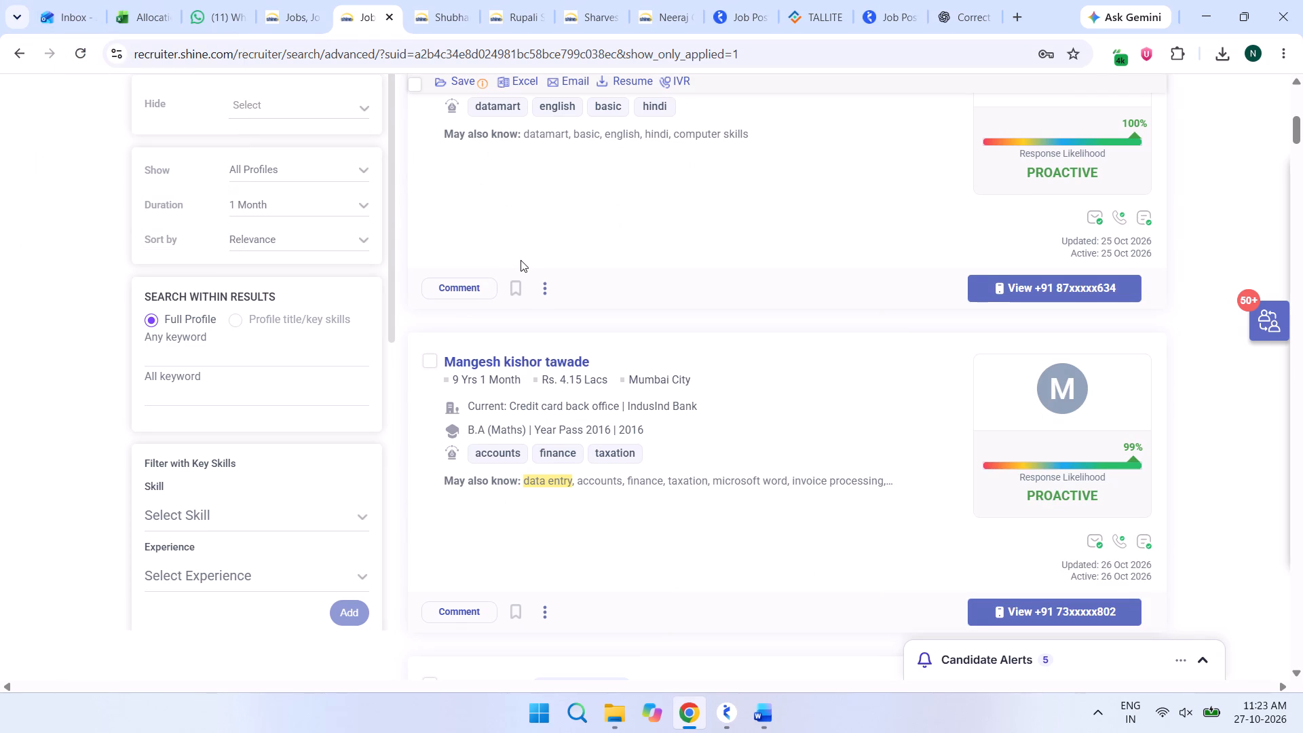
{"action": "scroll", "coordinate": [514, 256], "scroll_direction": "down", "scroll_amount": 3}
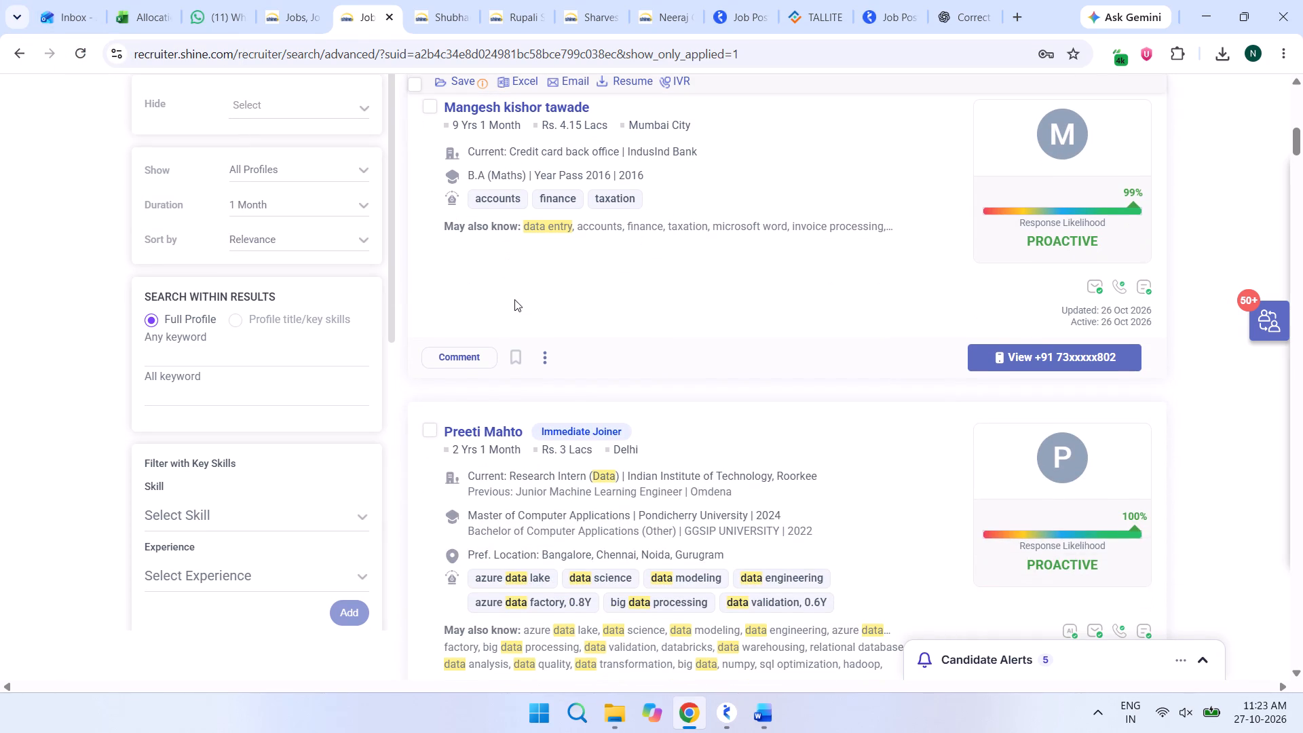
{"action": "scroll", "coordinate": [515, 299], "scroll_direction": "down", "scroll_amount": 2}
{"action": "scroll", "coordinate": [515, 299], "scroll_direction": "up", "scroll_amount": 1}
{"action": "scroll", "coordinate": [515, 299], "scroll_direction": "down", "scroll_amount": 2}
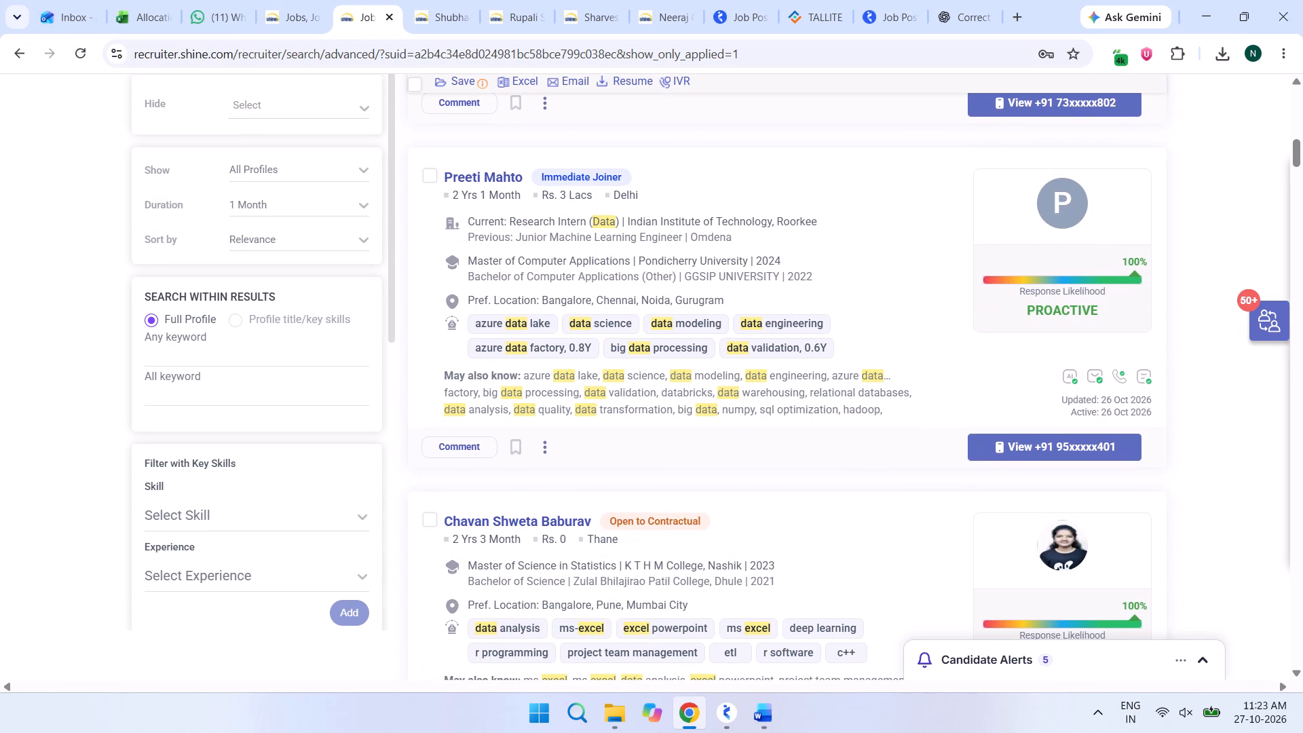
Search Google in a new tab for the route "lower parel to bhandup".
{"action": "left_click", "coordinate": [1015, 20]}
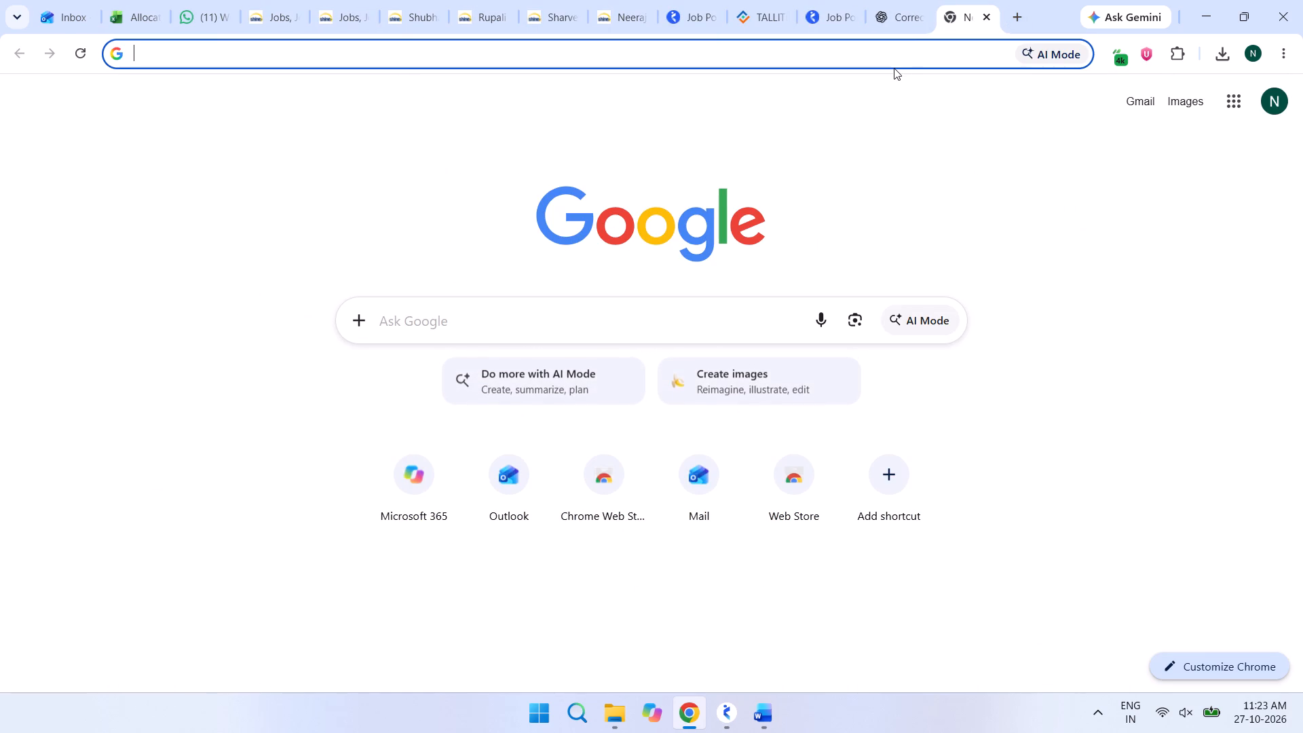
{"action": "type", "text": "lower"}
{"action": "key", "text": "space"}
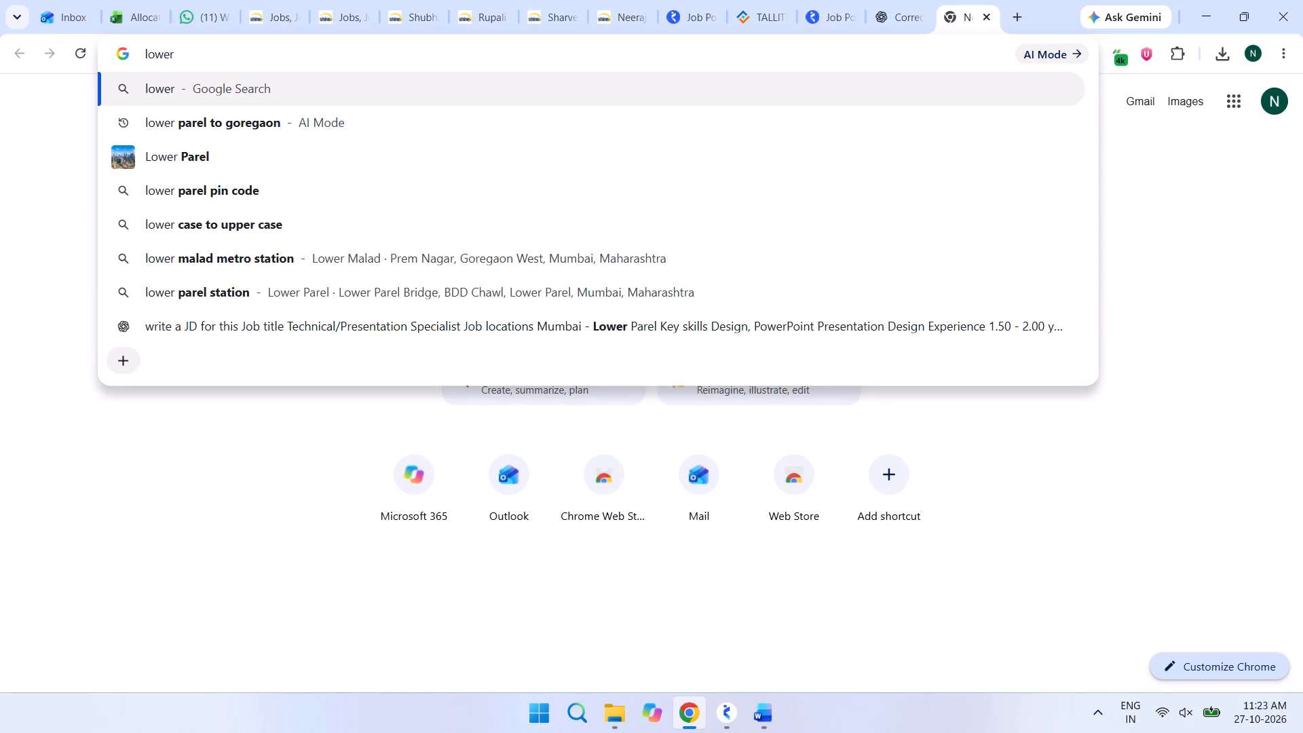
{"action": "type", "text": "paerl"}
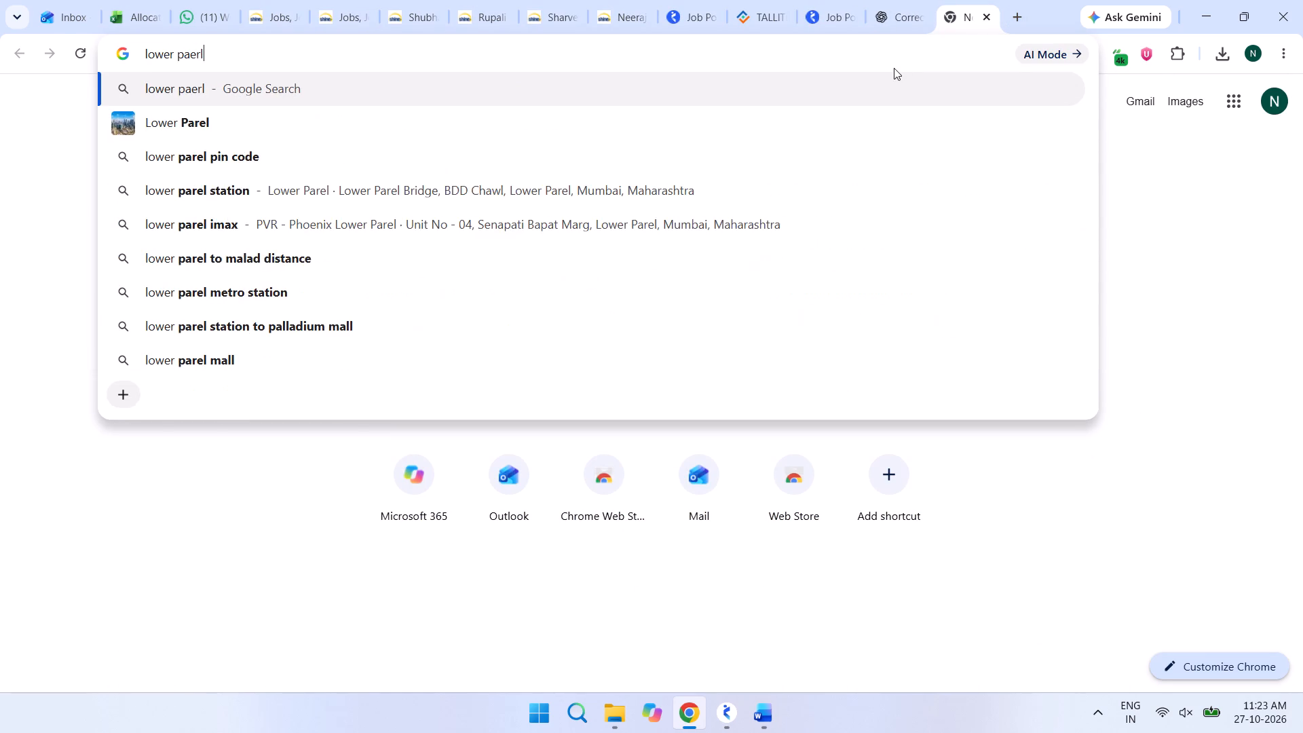
{"action": "key", "text": "space"}
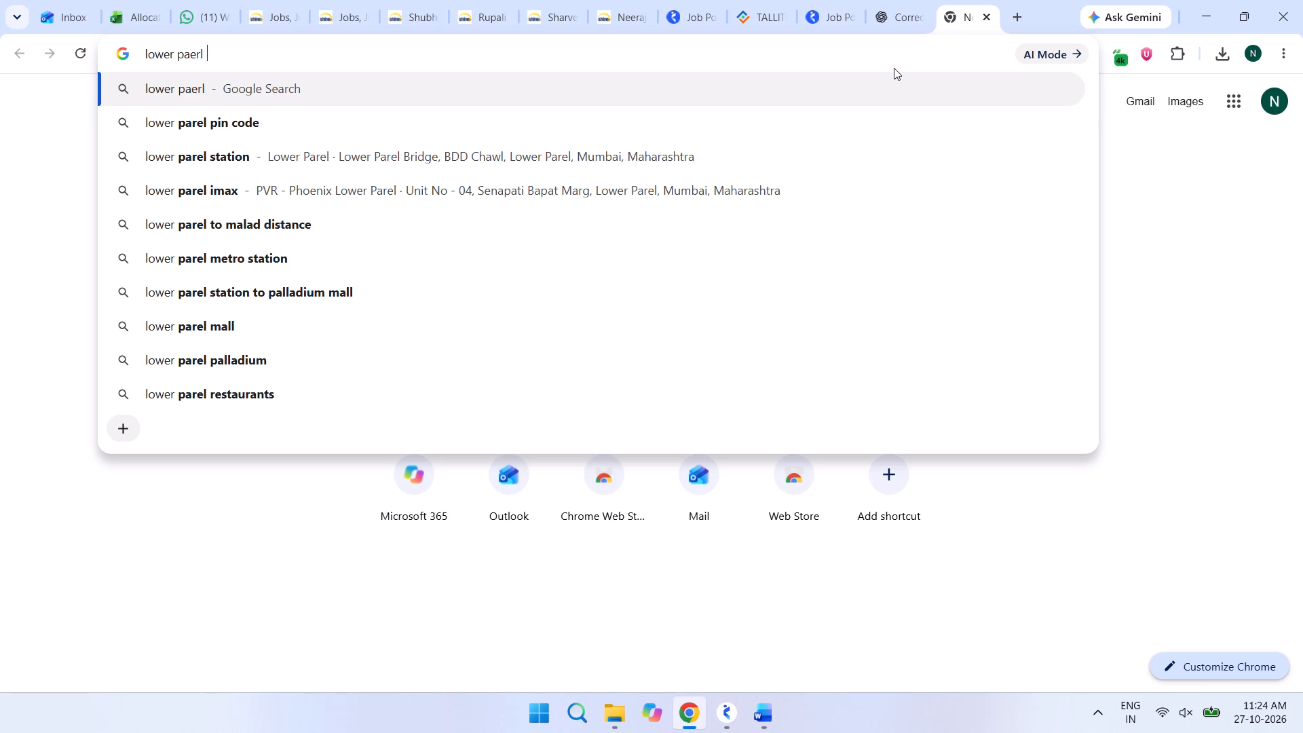
{"action": "type", "text": "to bhand"}
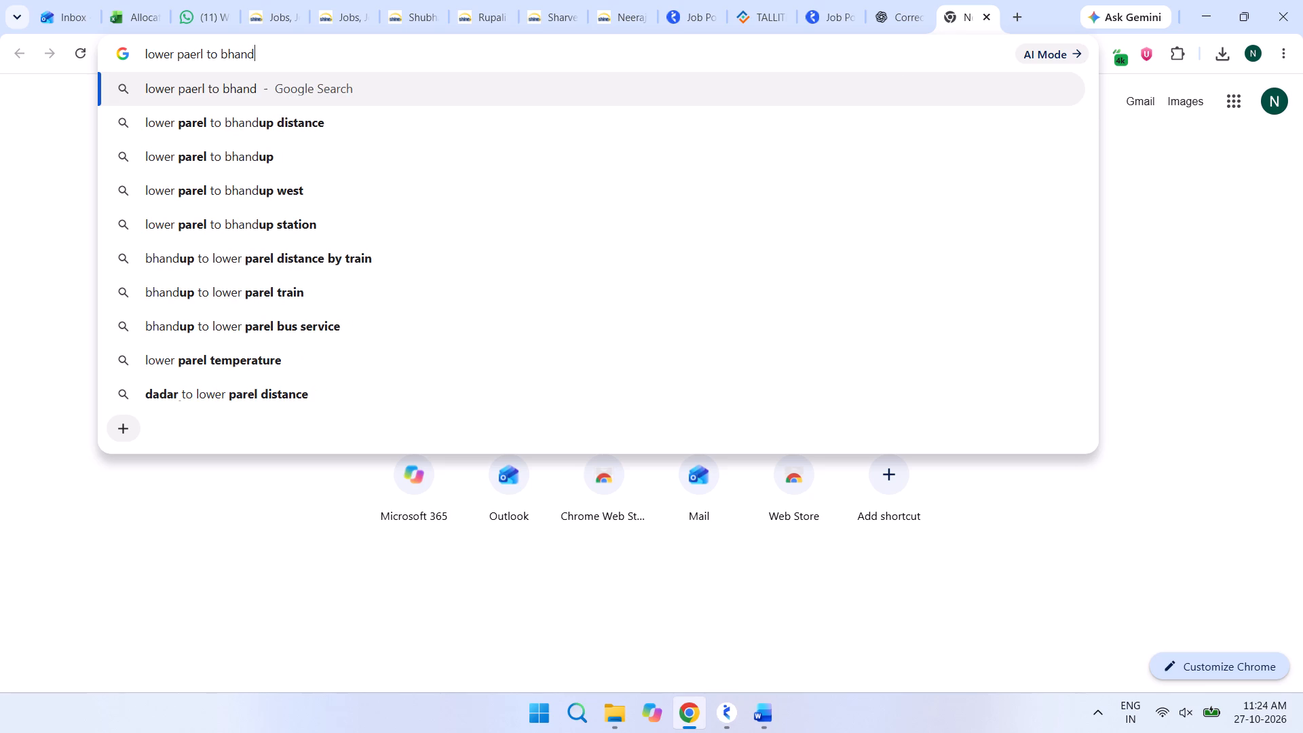
{"action": "key", "text": "Down"}
{"action": "key", "text": "Down"}
{"action": "key", "text": "Return"}
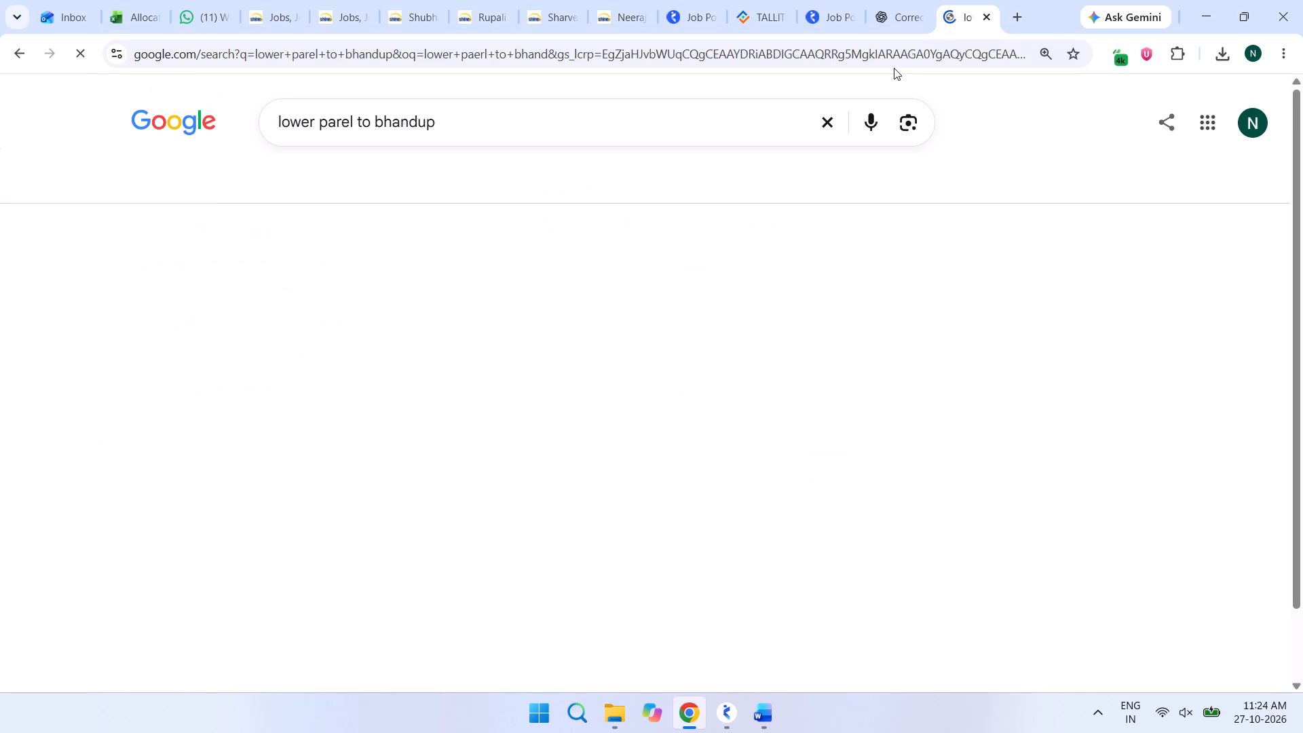
Expand the AI overview and read the distance and the train, cab and bus travel options between Lower Parel and Bhandup.
{"action": "scroll", "coordinate": [897, 143], "scroll_direction": "up", "scroll_amount": 1}
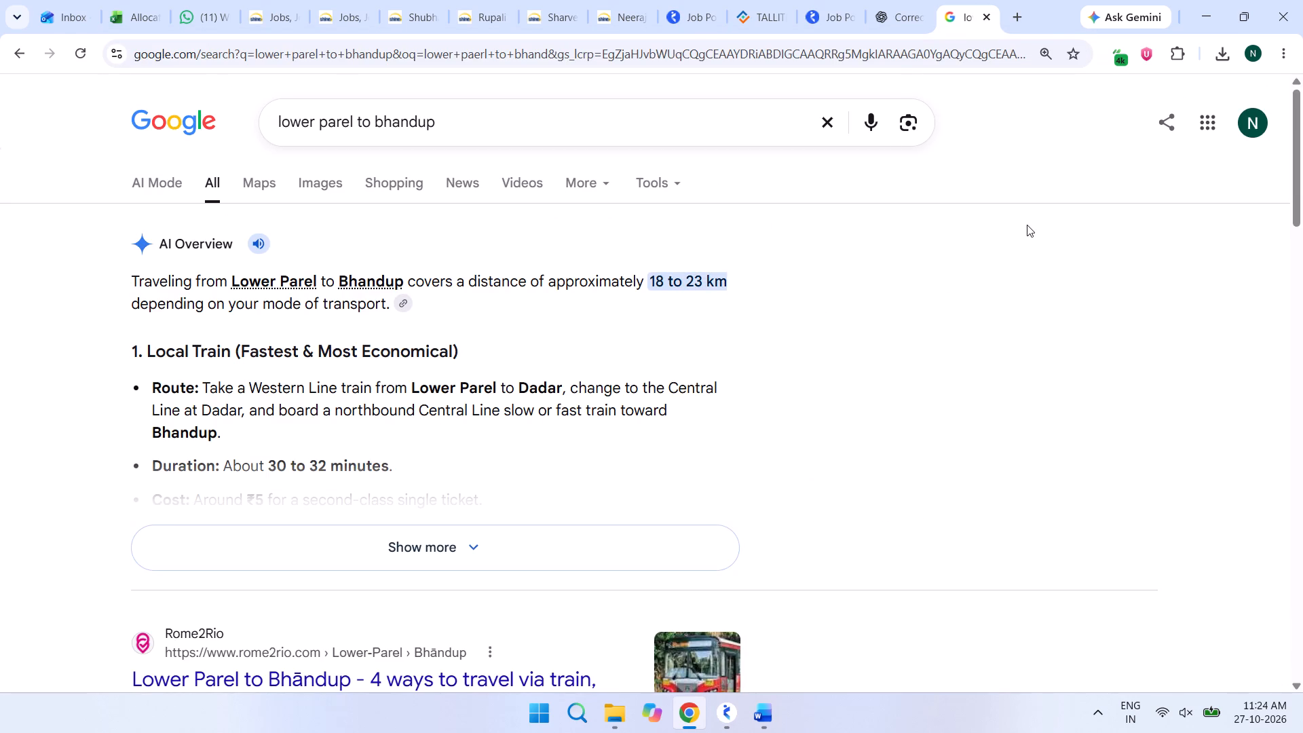
{"action": "scroll", "coordinate": [855, 309], "scroll_direction": "down", "scroll_amount": 1}
{"action": "left_click", "coordinate": [532, 455]}
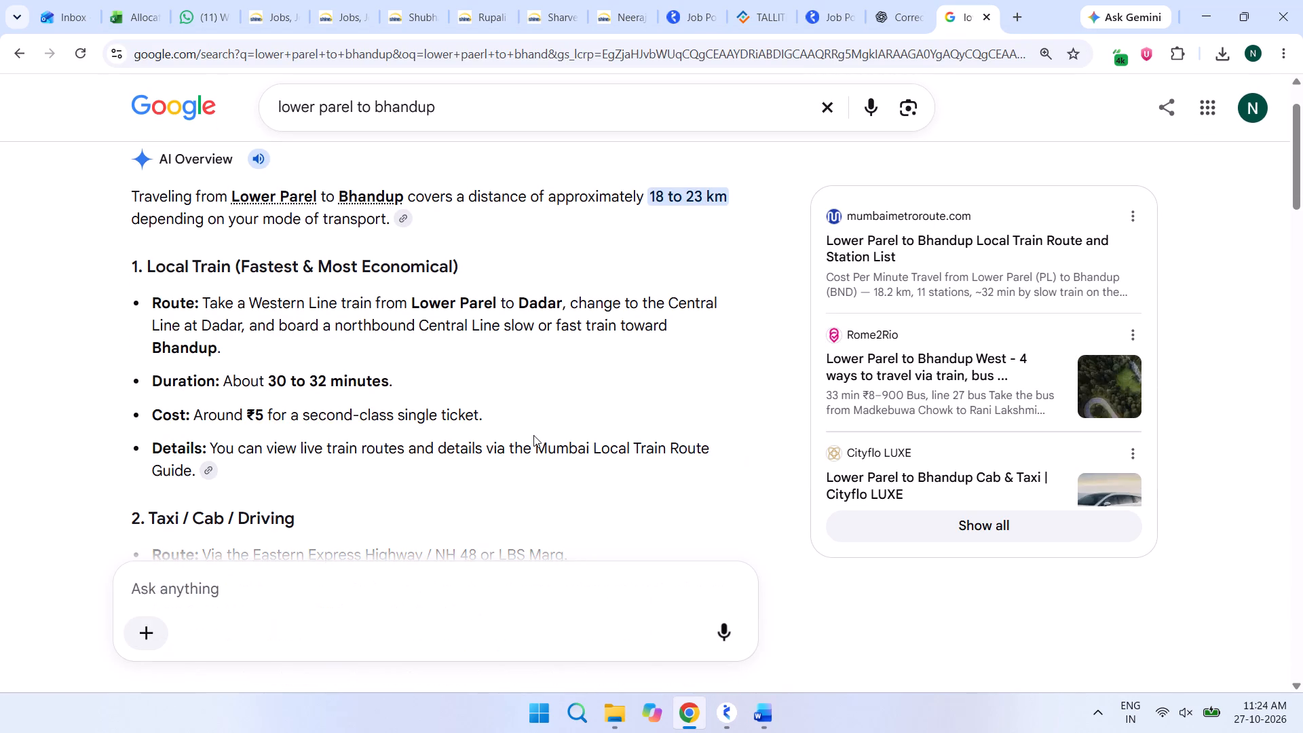
{"action": "scroll", "coordinate": [533, 435], "scroll_direction": "up", "scroll_amount": 2}
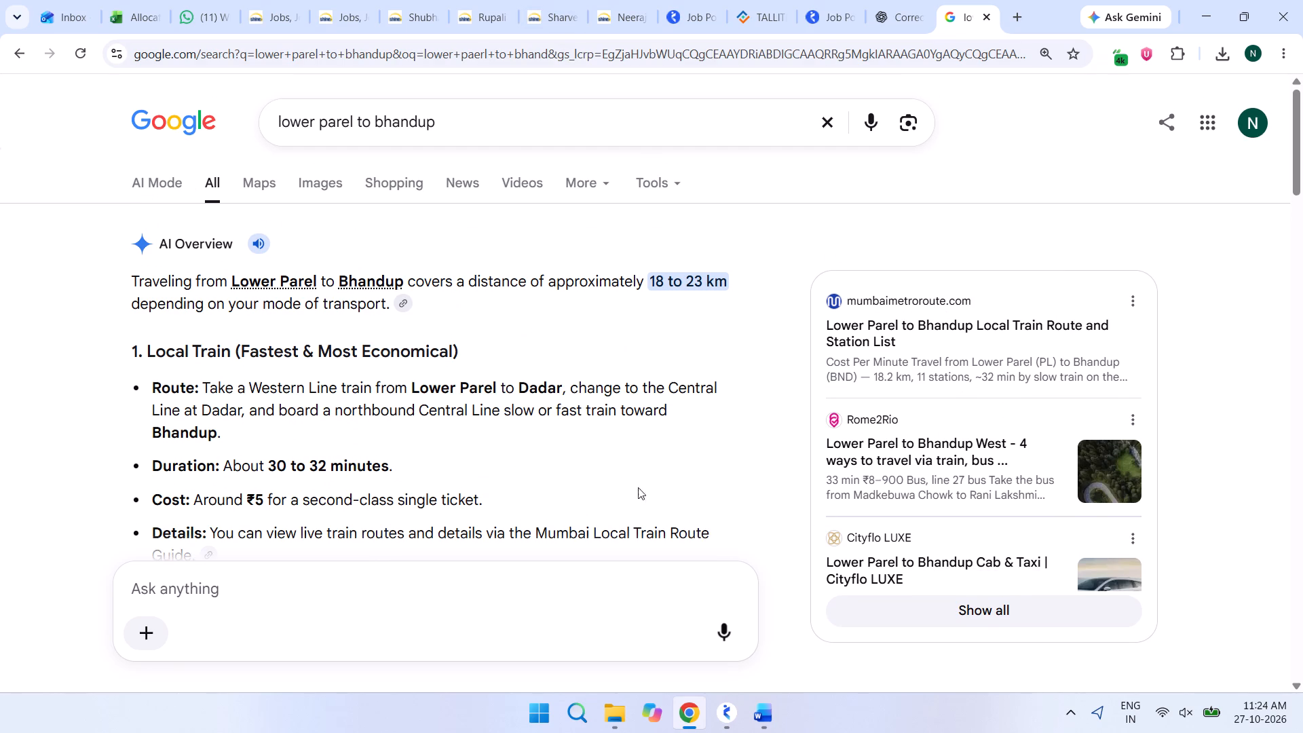
{"action": "scroll", "coordinate": [608, 472], "scroll_direction": "down", "scroll_amount": 2}
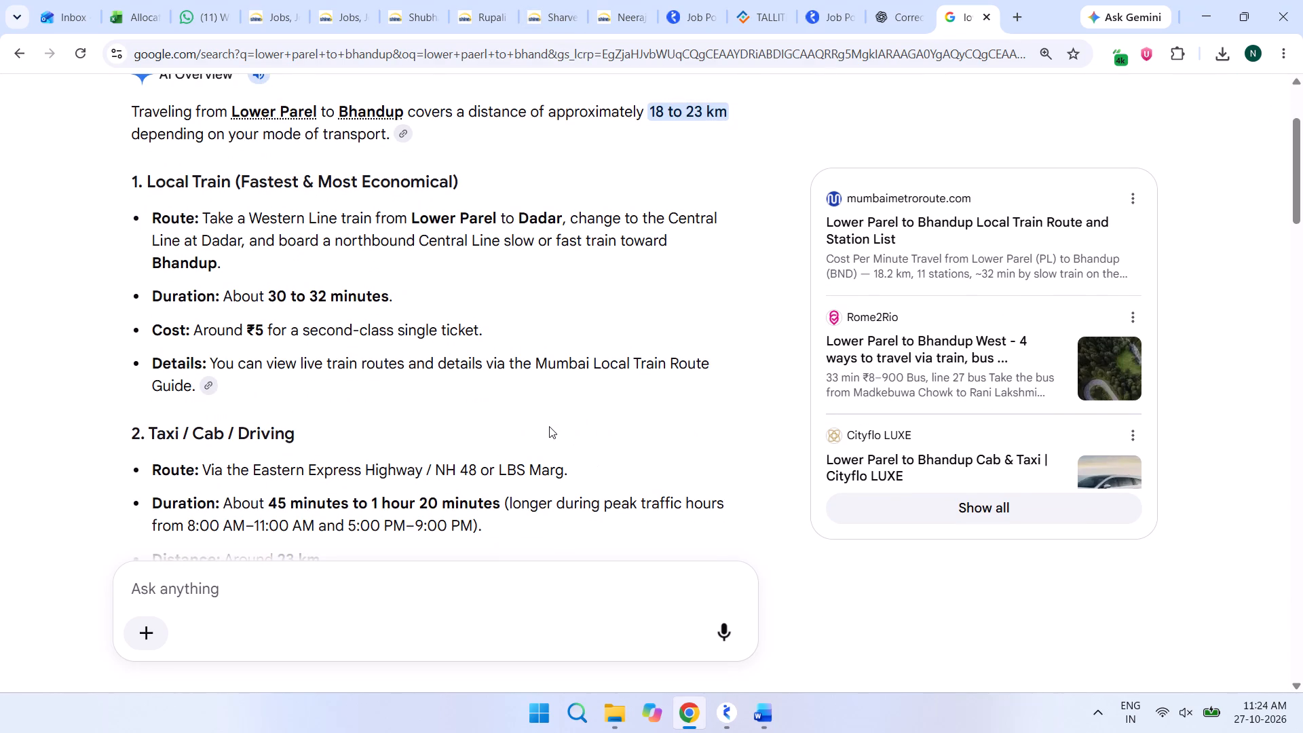
{"action": "scroll", "coordinate": [549, 426], "scroll_direction": "down", "scroll_amount": 3}
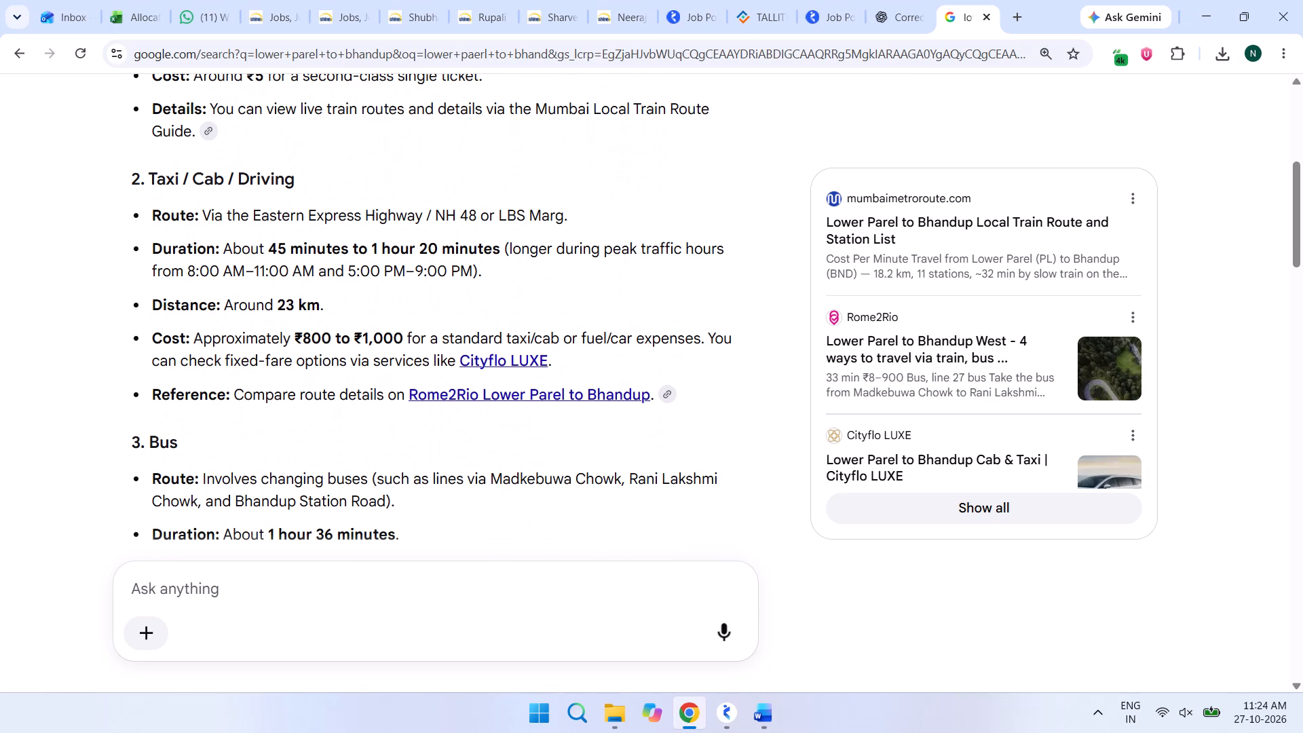
{"action": "scroll", "coordinate": [549, 417], "scroll_direction": "up", "scroll_amount": 7}
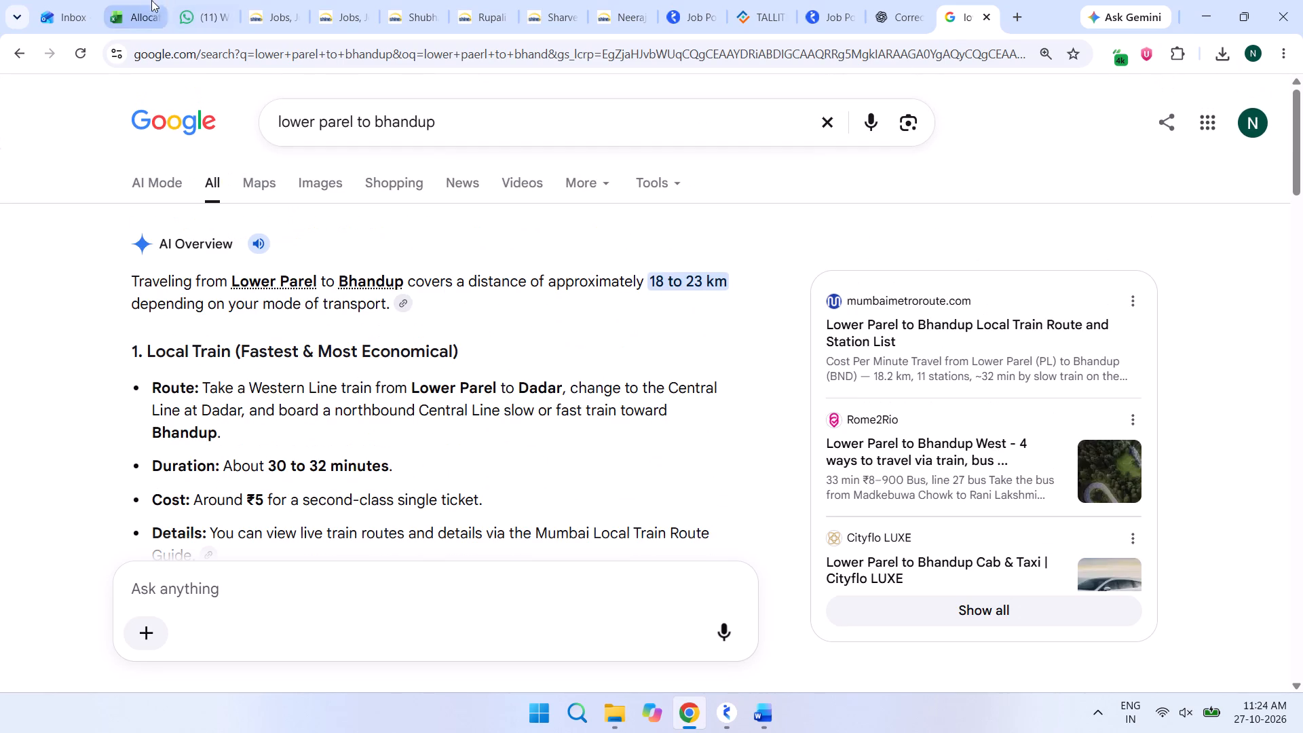
Examine the Navi Mumbai back office and MIS Executive candidate's Shine resume for work experience, education, technical skills and home location.
{"action": "left_click", "coordinate": [257, 0]}
{"action": "left_click", "coordinate": [478, 0]}
{"action": "scroll", "coordinate": [747, 310], "scroll_direction": "down", "scroll_amount": 4}
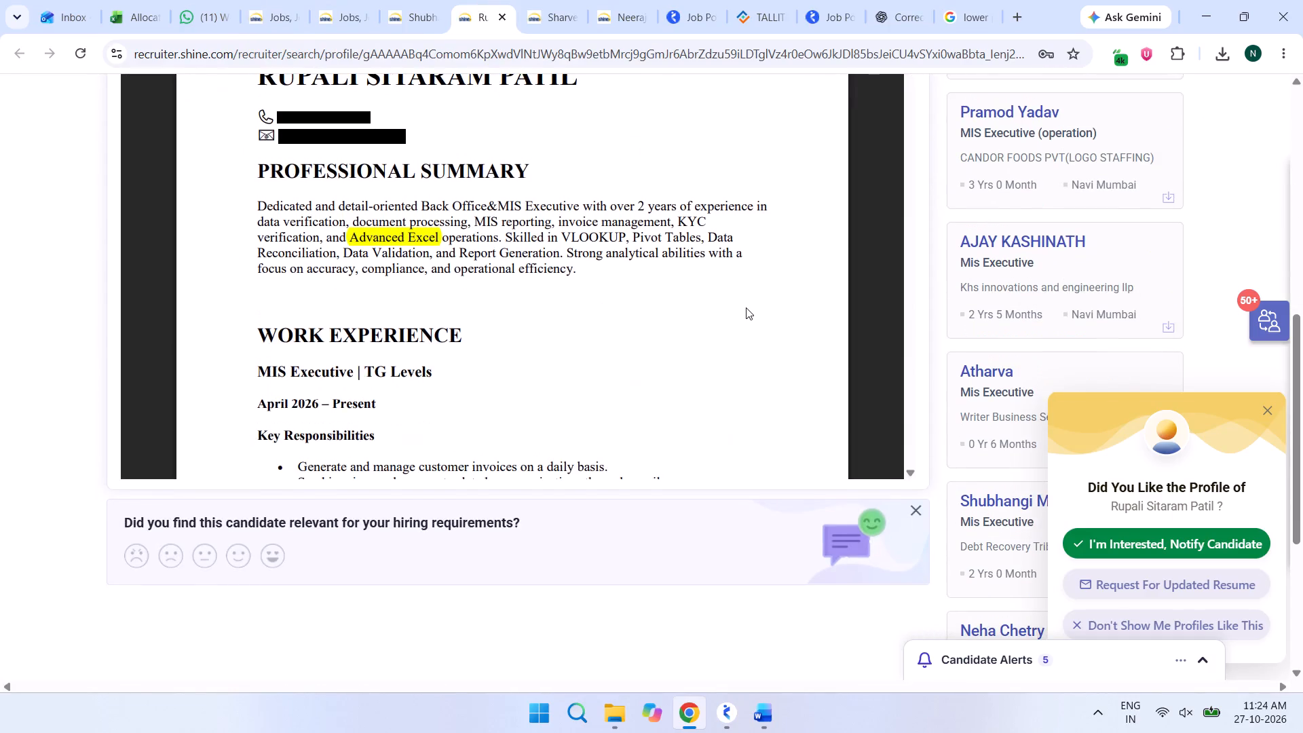
{"action": "scroll", "coordinate": [746, 307], "scroll_direction": "down", "scroll_amount": 13}
{"action": "scroll", "coordinate": [746, 307], "scroll_direction": "up", "scroll_amount": 1}
{"action": "scroll", "coordinate": [746, 307], "scroll_direction": "down", "scroll_amount": 2}
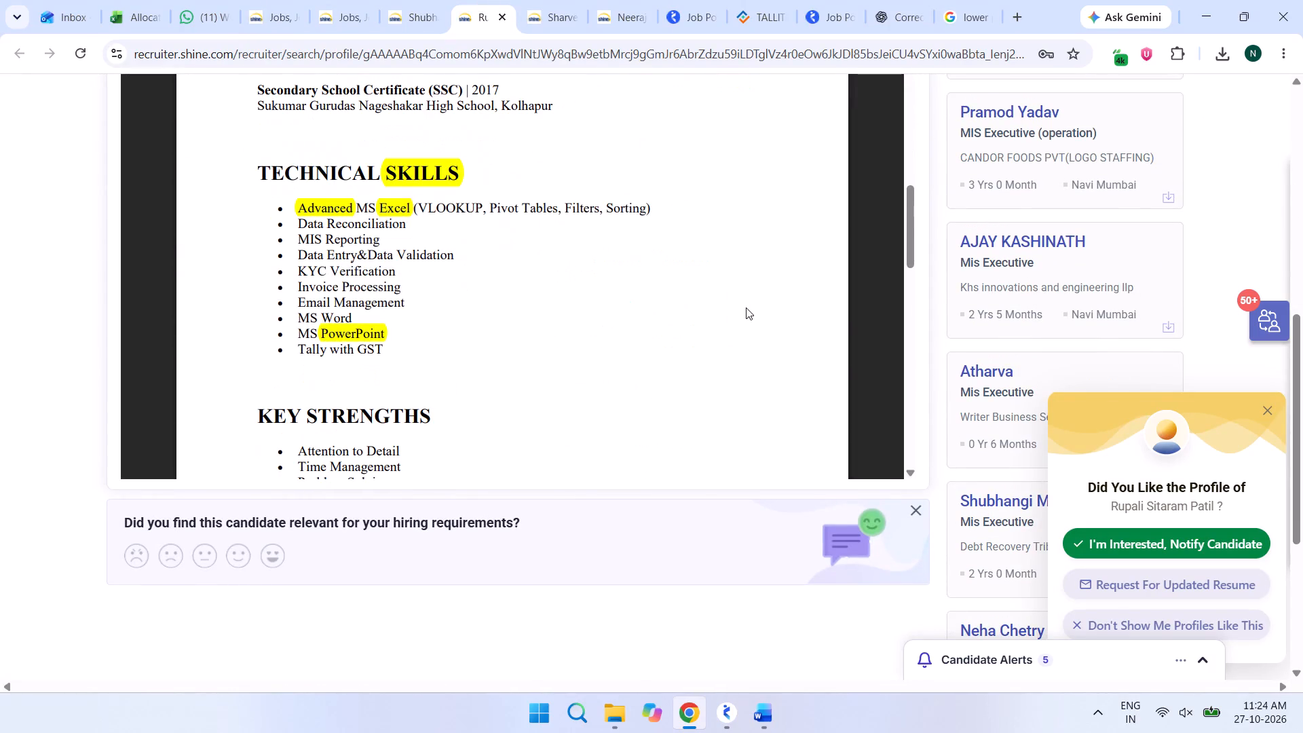
{"action": "scroll", "coordinate": [746, 307], "scroll_direction": "down", "scroll_amount": 4}
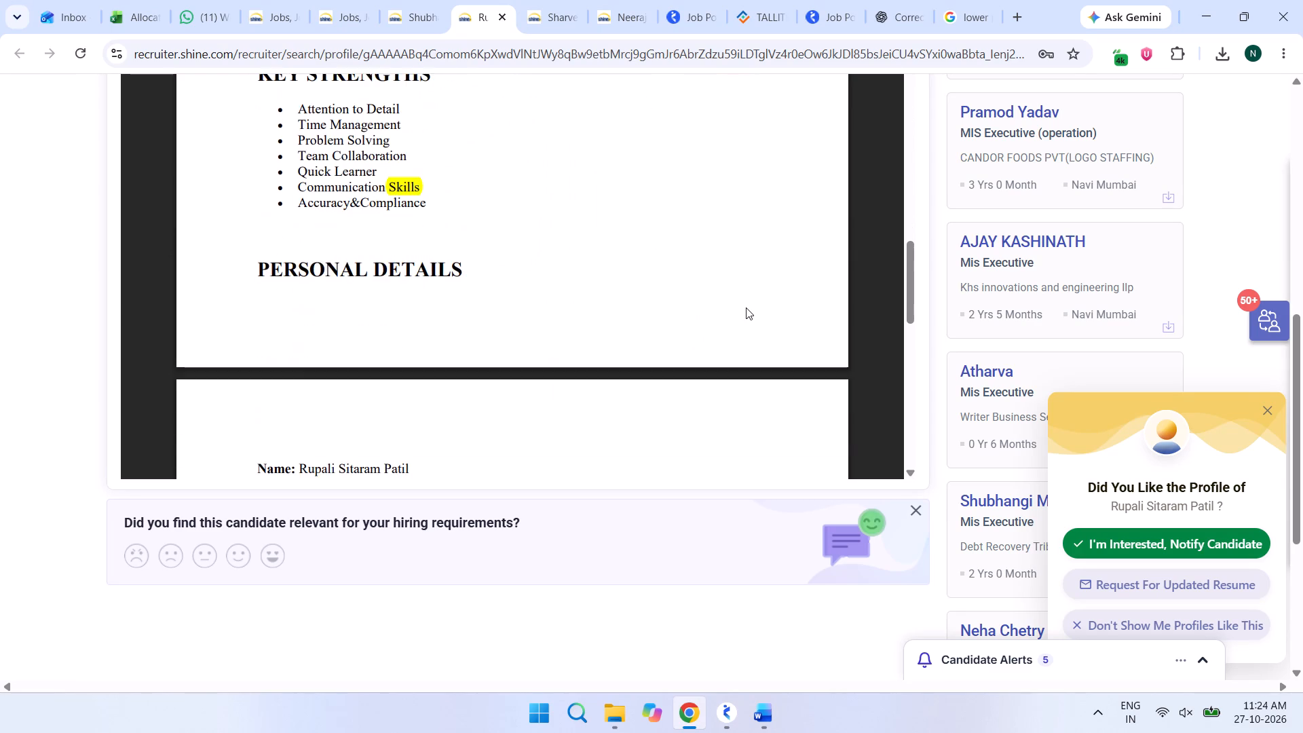
{"action": "scroll", "coordinate": [746, 307], "scroll_direction": "down", "scroll_amount": 3}
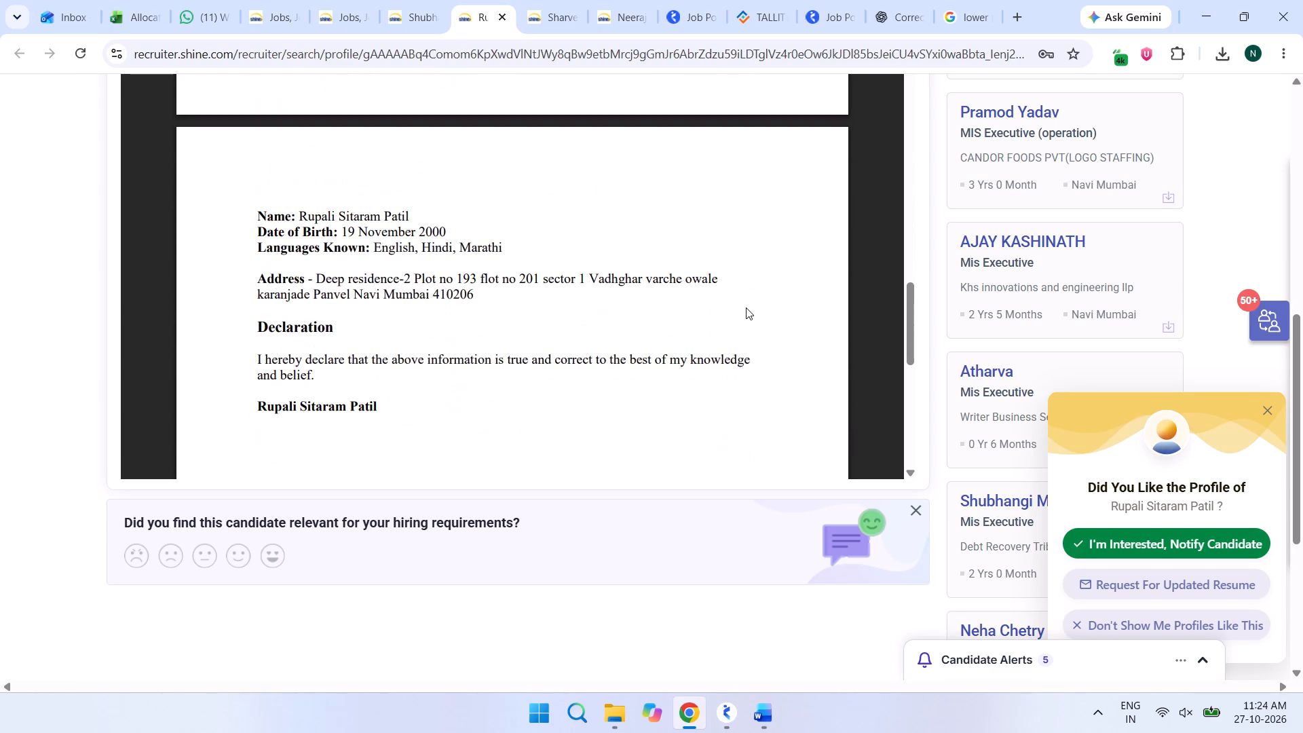
{"action": "scroll", "coordinate": [746, 307], "scroll_direction": "up", "scroll_amount": 7}
{"action": "scroll", "coordinate": [746, 307], "scroll_direction": "down", "scroll_amount": 1}
{"action": "scroll", "coordinate": [746, 307], "scroll_direction": "up", "scroll_amount": 4}
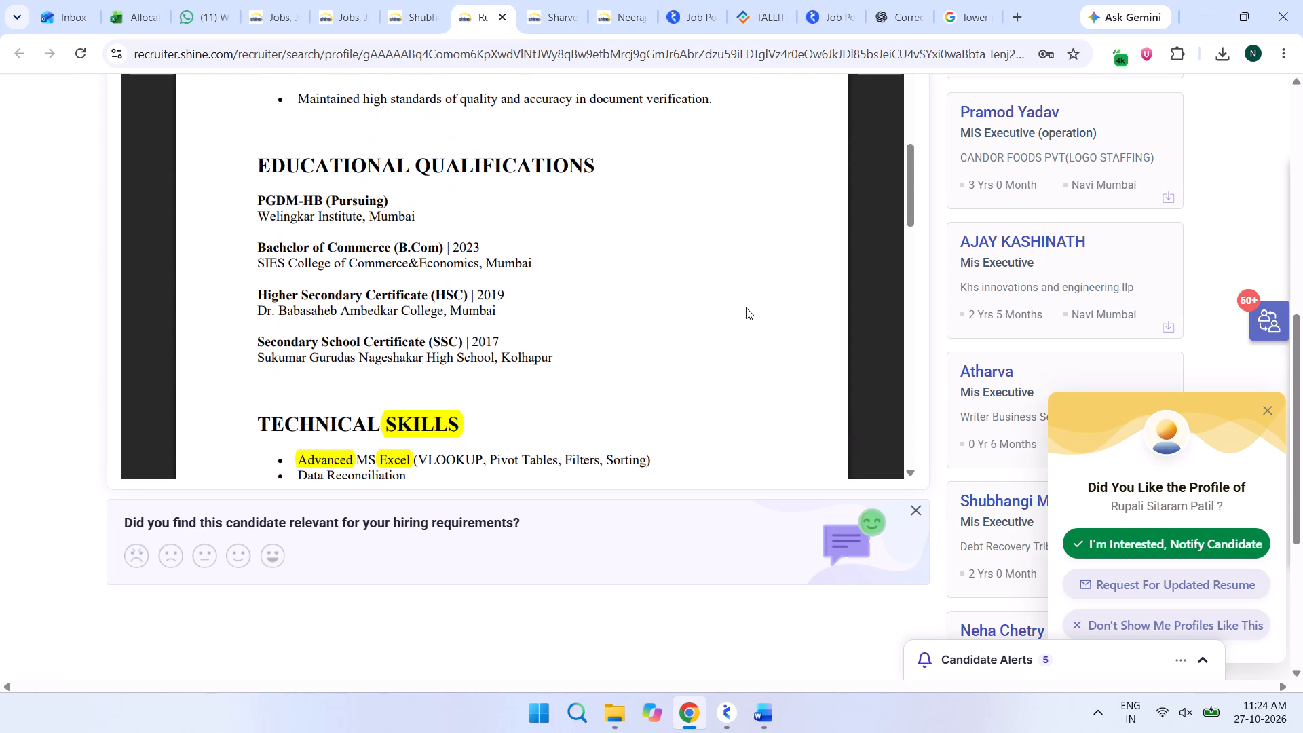
{"action": "scroll", "coordinate": [746, 307], "scroll_direction": "up", "scroll_amount": 2}
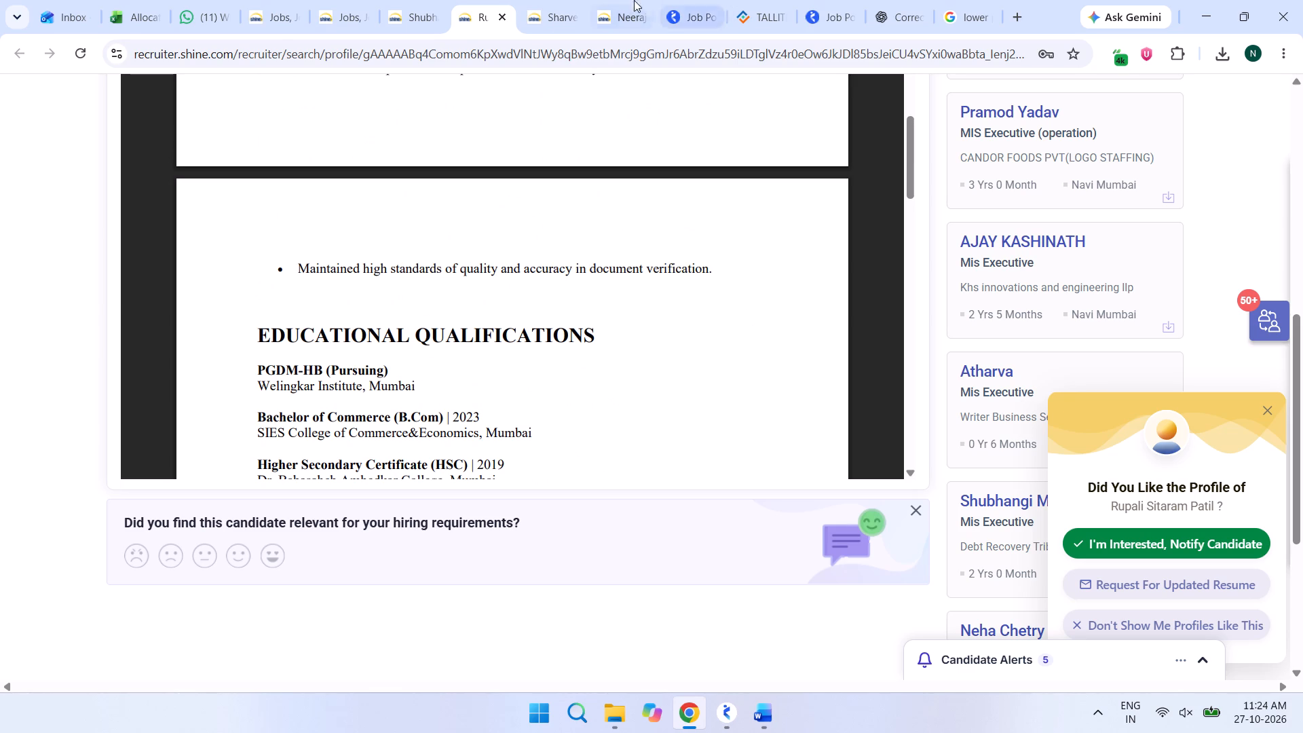
{"action": "scroll", "coordinate": [386, 261], "scroll_direction": "up", "scroll_amount": 5}
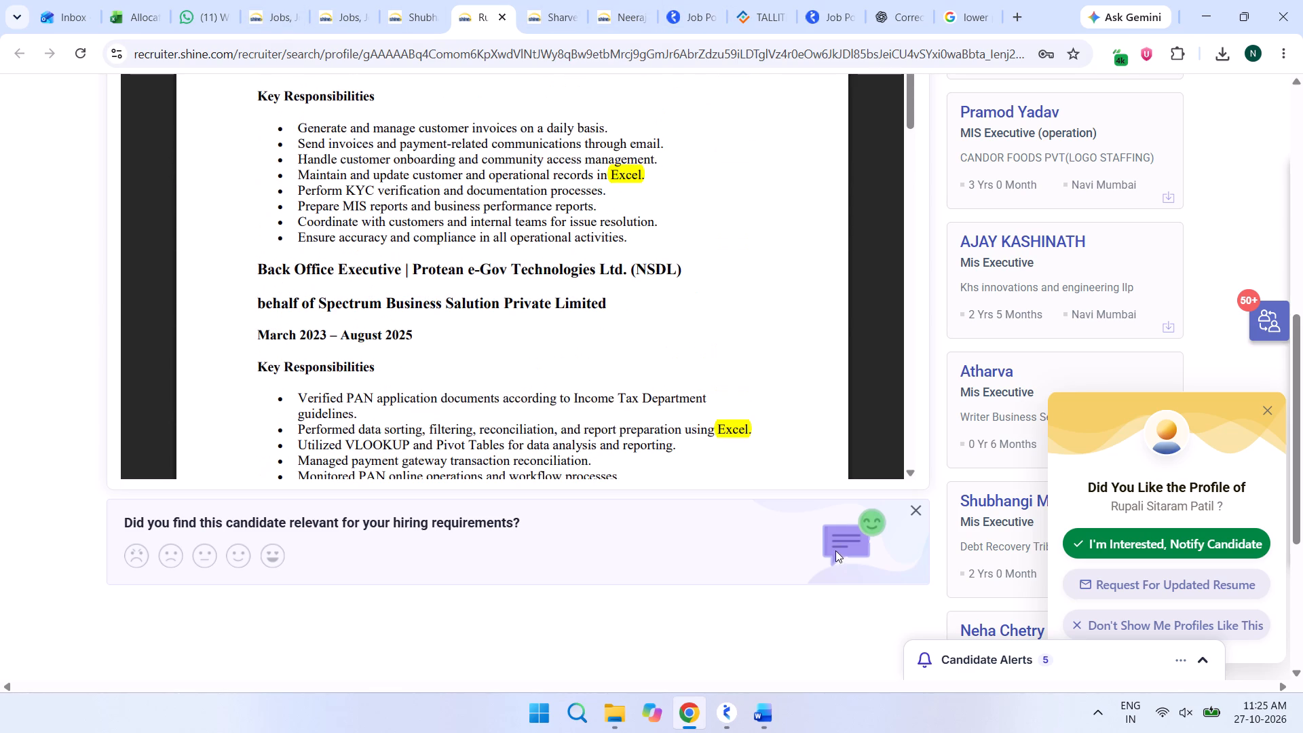
Switch to Word and bring up the open full-stack software developer resume.
{"action": "left_click", "coordinate": [770, 717]}
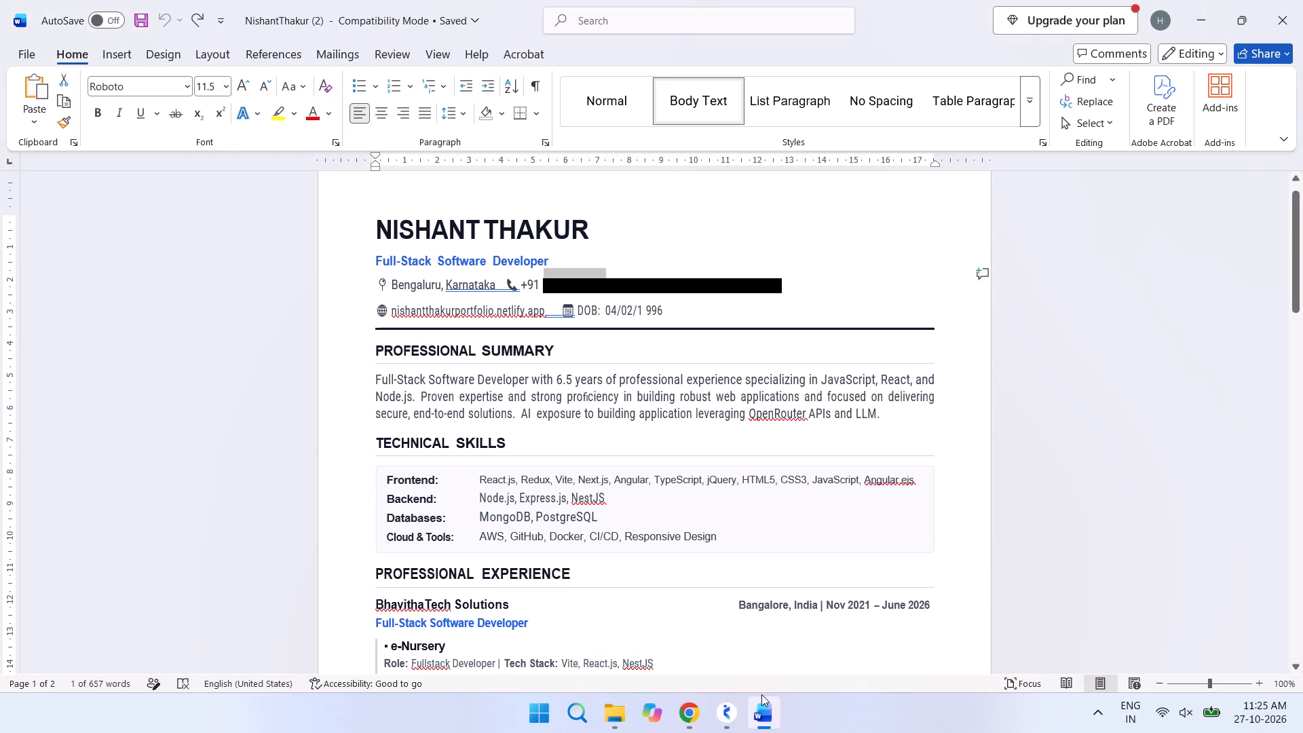
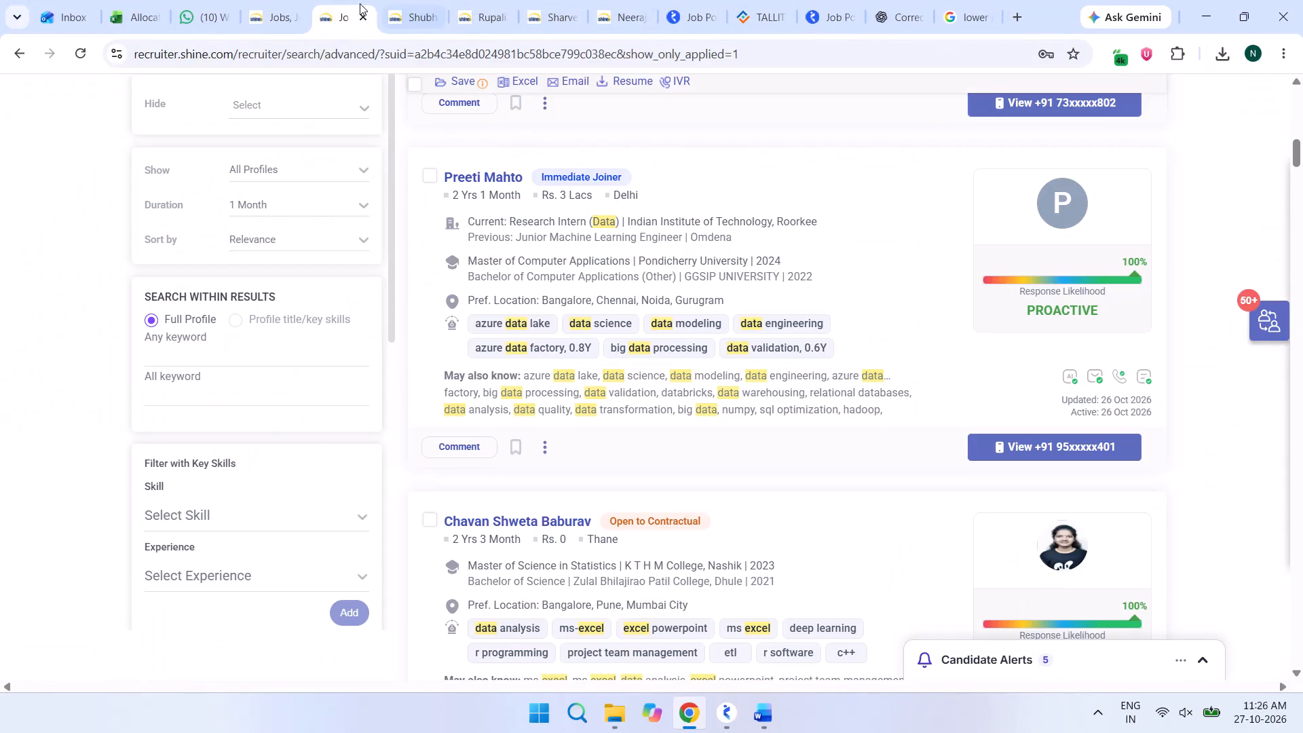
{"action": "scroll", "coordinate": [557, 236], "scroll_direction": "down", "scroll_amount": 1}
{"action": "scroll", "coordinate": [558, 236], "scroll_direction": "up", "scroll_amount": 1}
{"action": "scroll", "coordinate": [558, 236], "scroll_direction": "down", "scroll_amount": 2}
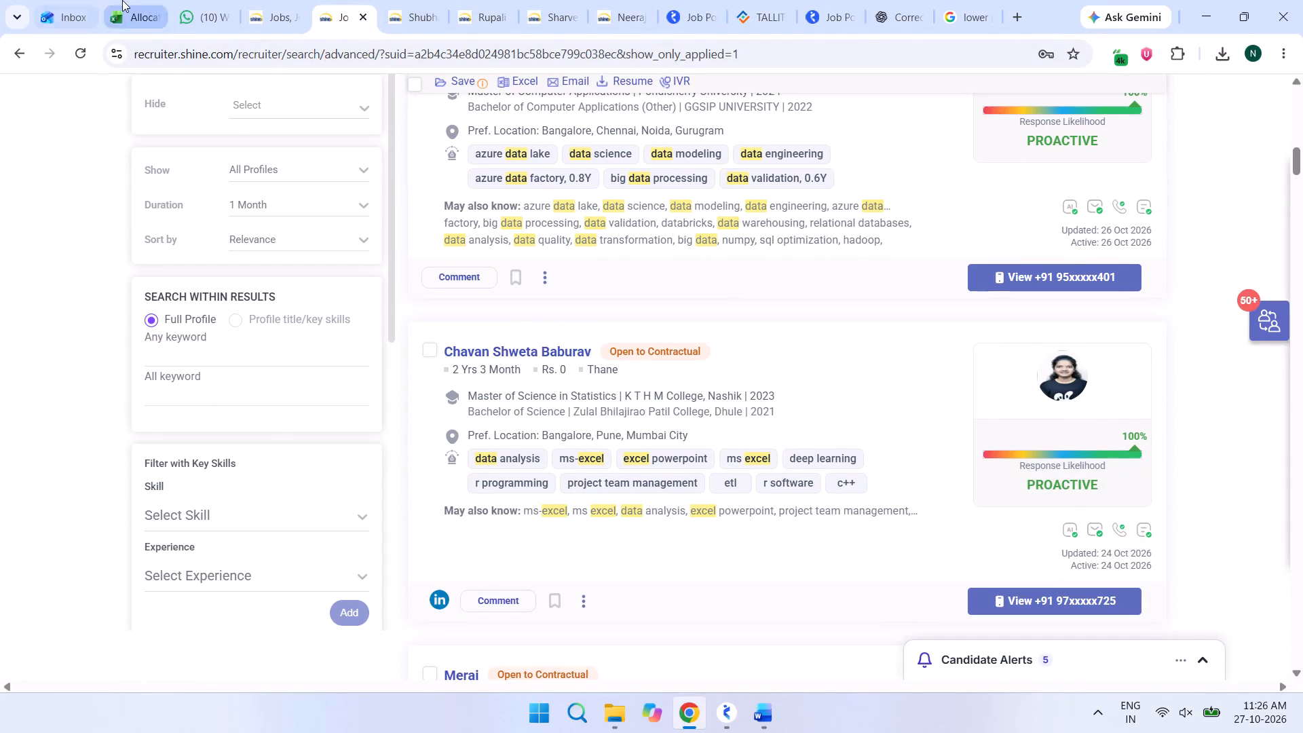
Check the 27th Oct 2026 requirement assignments in the Allocation sheet workbook.
{"action": "left_click", "coordinate": [122, 0]}
{"action": "scroll", "coordinate": [485, 432], "scroll_direction": "up", "scroll_amount": 1}
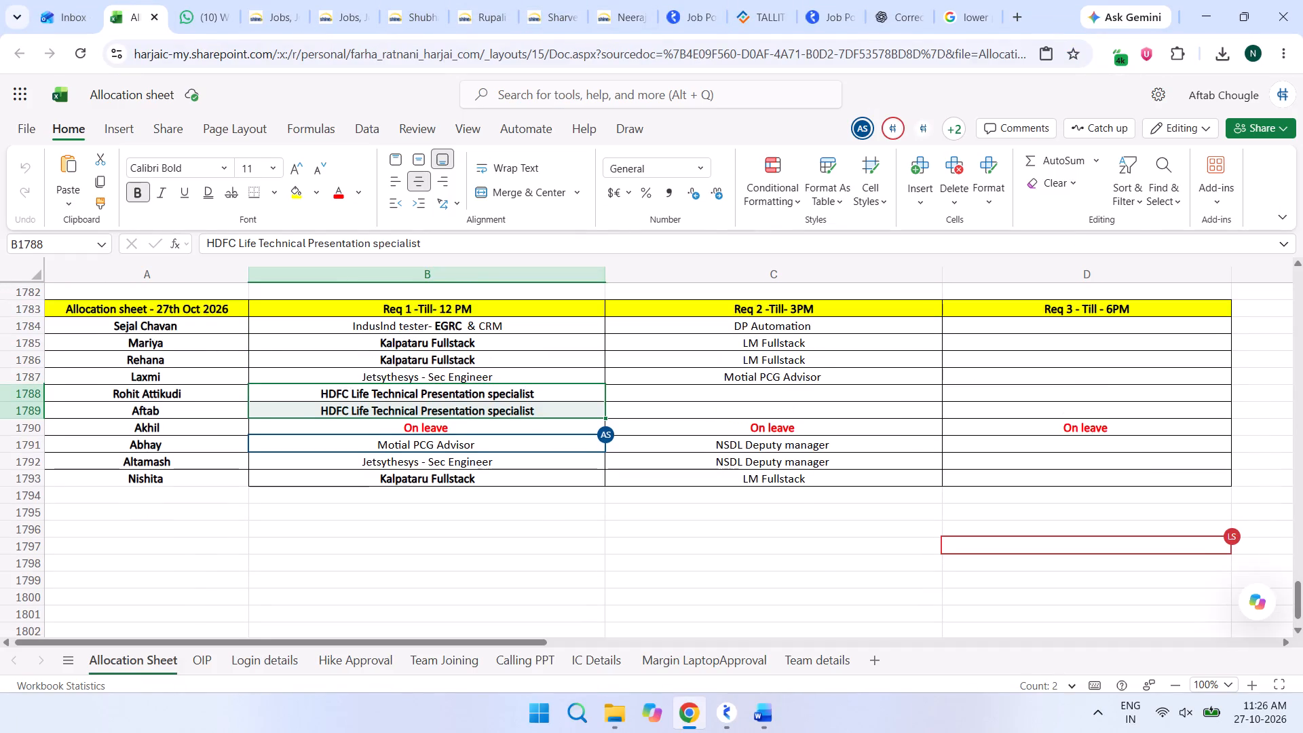
{"action": "scroll", "coordinate": [481, 430], "scroll_direction": "up", "scroll_amount": 1}
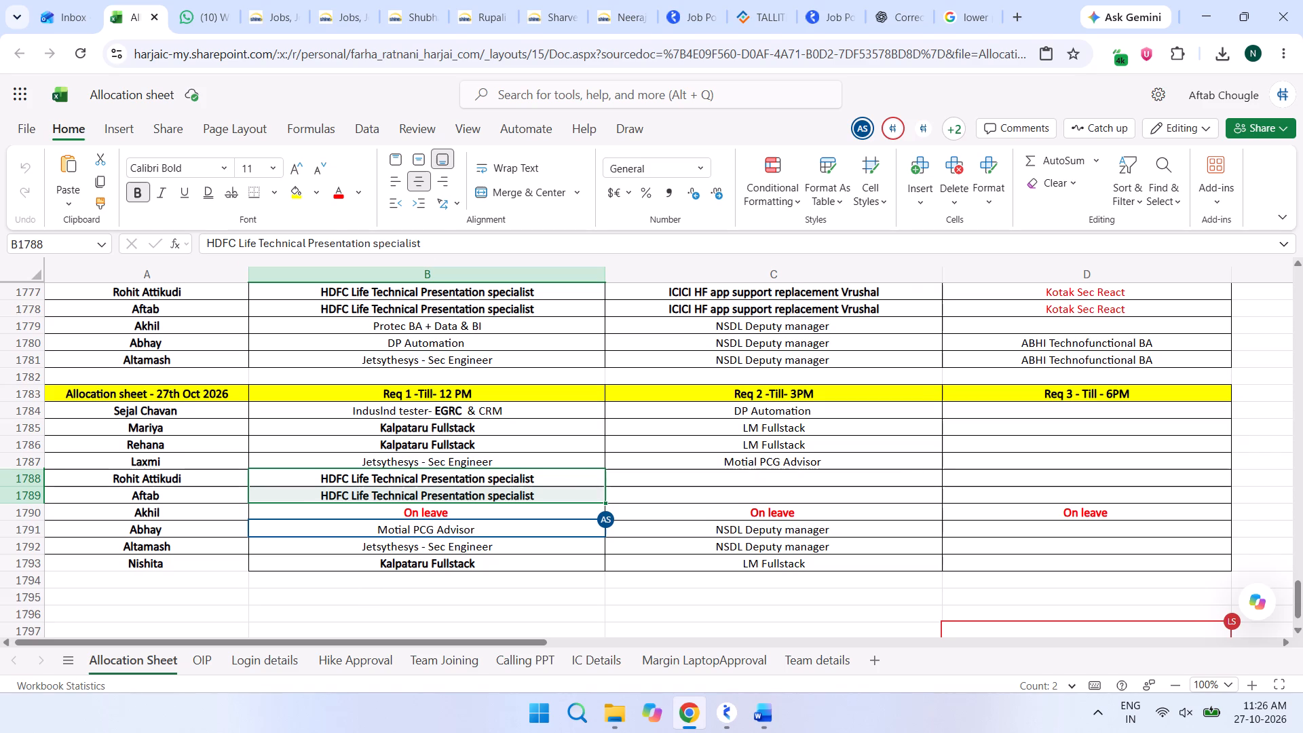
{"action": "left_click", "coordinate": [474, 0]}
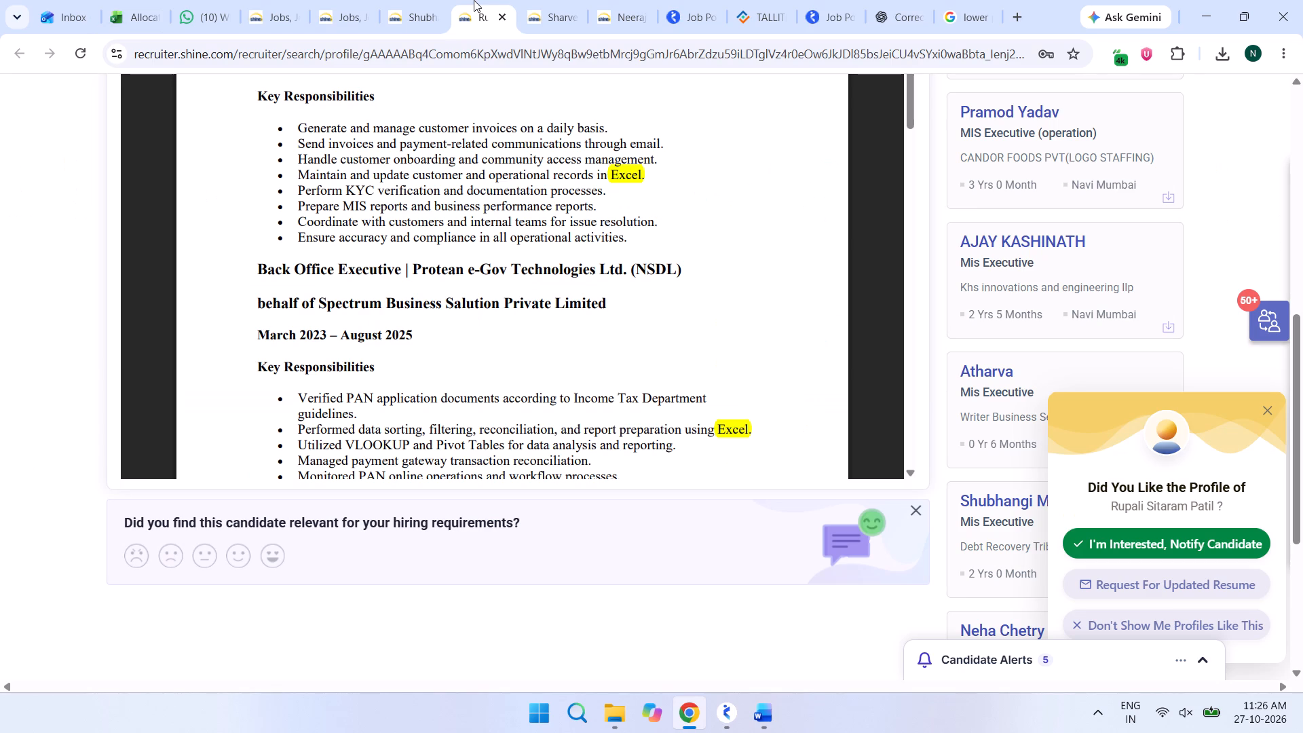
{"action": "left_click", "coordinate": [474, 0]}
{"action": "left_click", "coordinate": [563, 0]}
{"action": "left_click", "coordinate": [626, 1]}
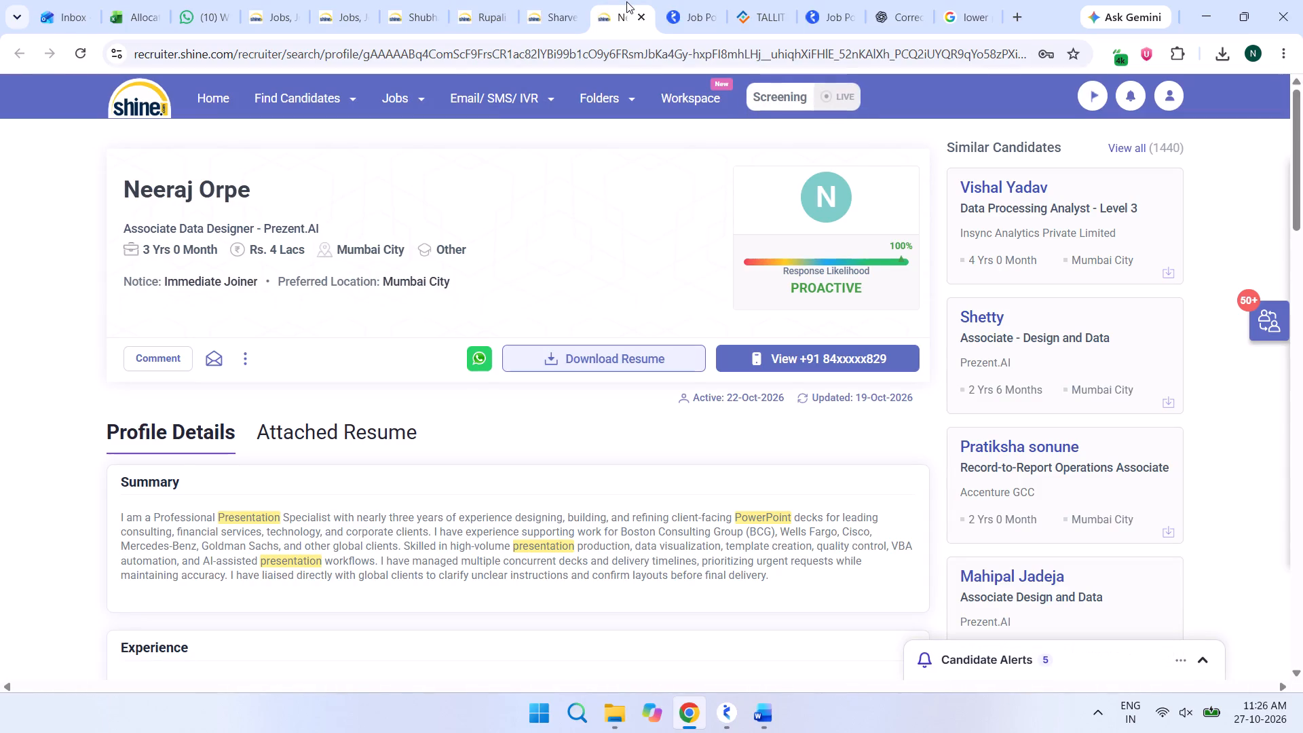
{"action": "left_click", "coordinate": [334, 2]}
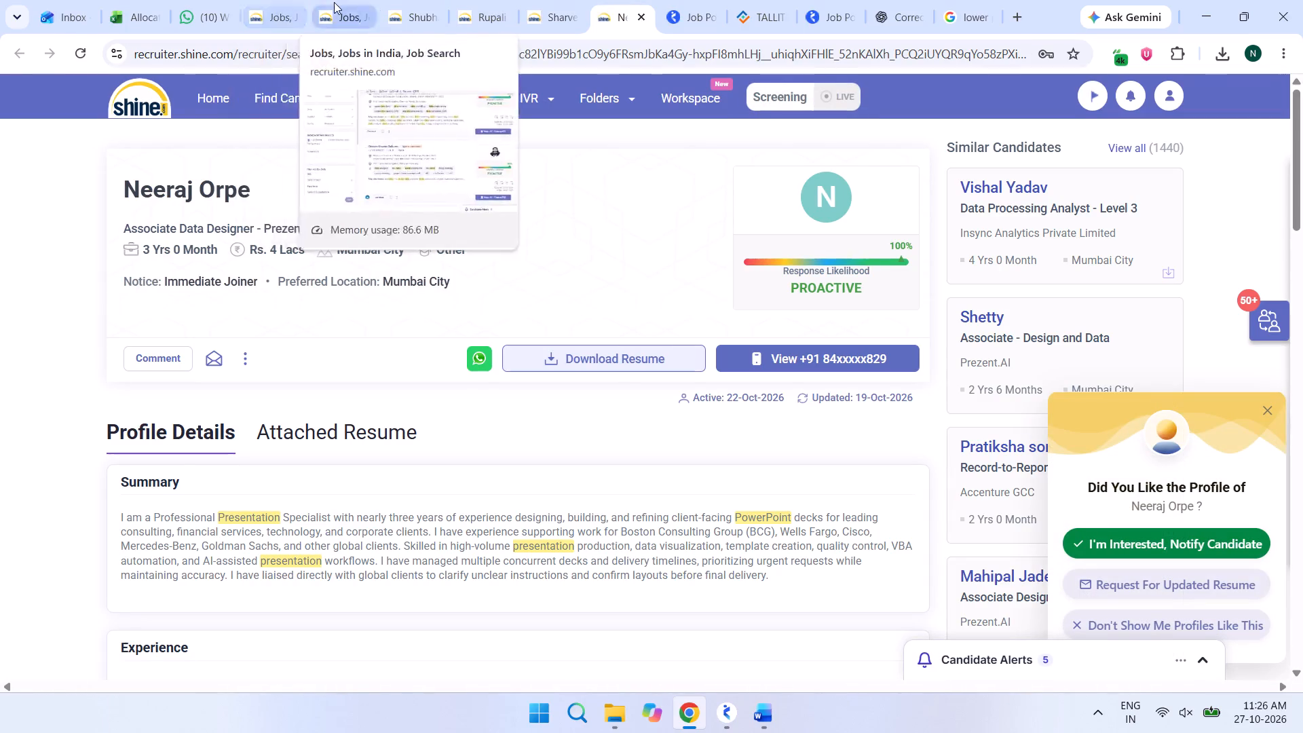
Return to page 2 of the Shine think-cell and advanced Excel search and scan candidates for experience, location and PowerPoint skills.
{"action": "left_click", "coordinate": [286, 1]}
{"action": "scroll", "coordinate": [605, 373], "scroll_direction": "down", "scroll_amount": 3}
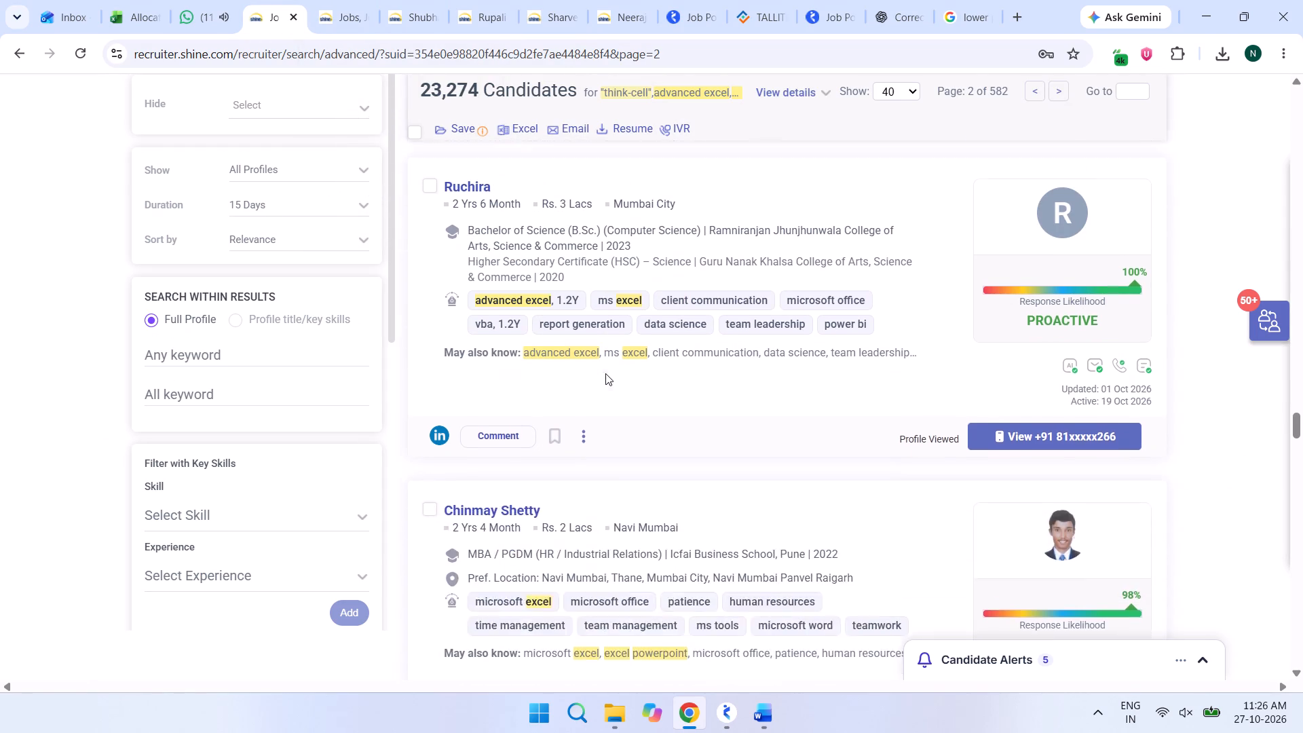
{"action": "scroll", "coordinate": [605, 373], "scroll_direction": "down", "scroll_amount": 2}
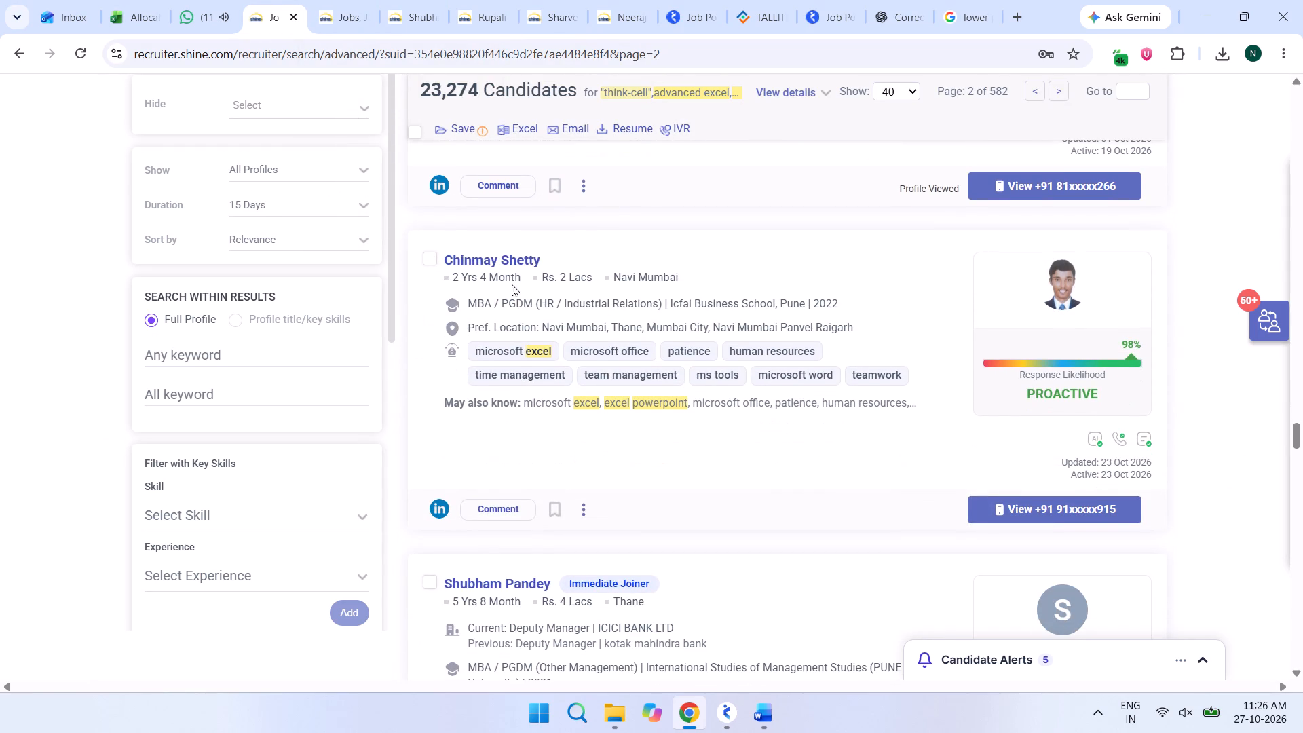
{"action": "scroll", "coordinate": [510, 283], "scroll_direction": "down", "scroll_amount": 3}
{"action": "scroll", "coordinate": [510, 283], "scroll_direction": "up", "scroll_amount": 1}
{"action": "scroll", "coordinate": [510, 283], "scroll_direction": "down", "scroll_amount": 1}
{"action": "scroll", "coordinate": [510, 283], "scroll_direction": "up", "scroll_amount": 1}
{"action": "scroll", "coordinate": [510, 283], "scroll_direction": "down", "scroll_amount": 1}
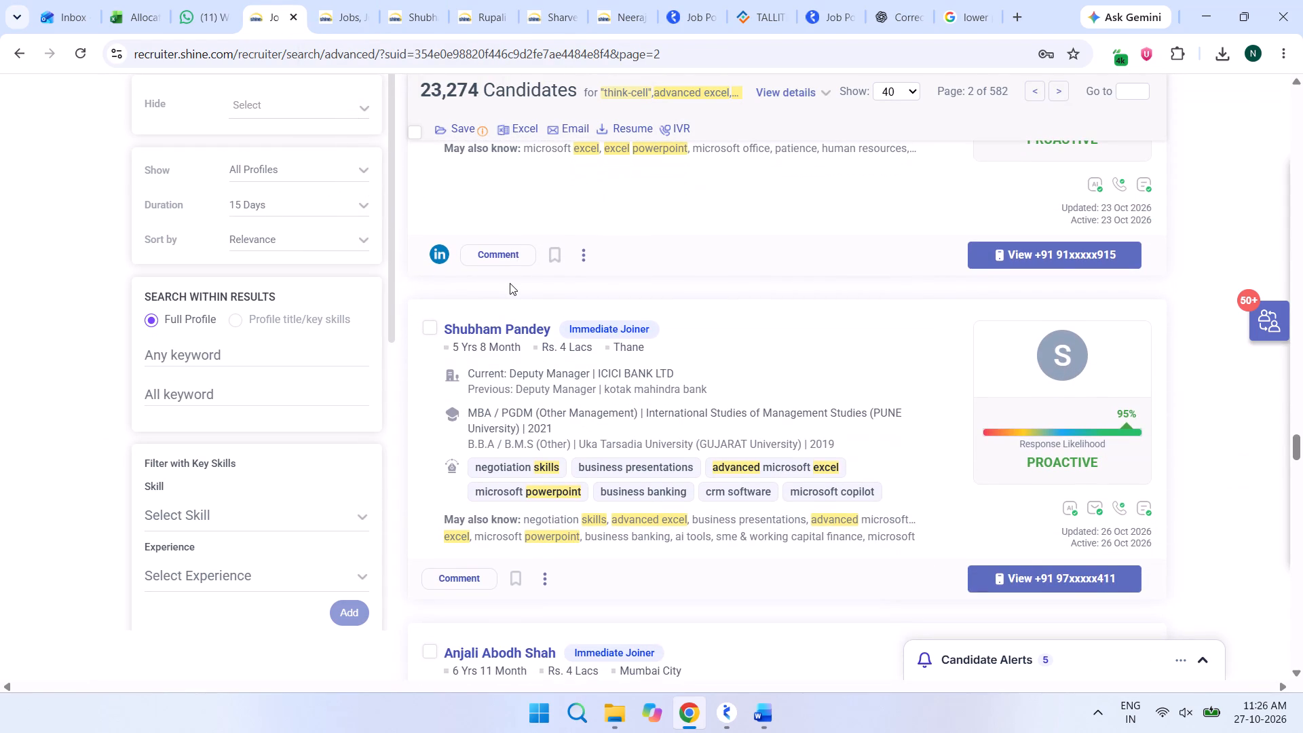
{"action": "scroll", "coordinate": [510, 283], "scroll_direction": "down", "scroll_amount": 4}
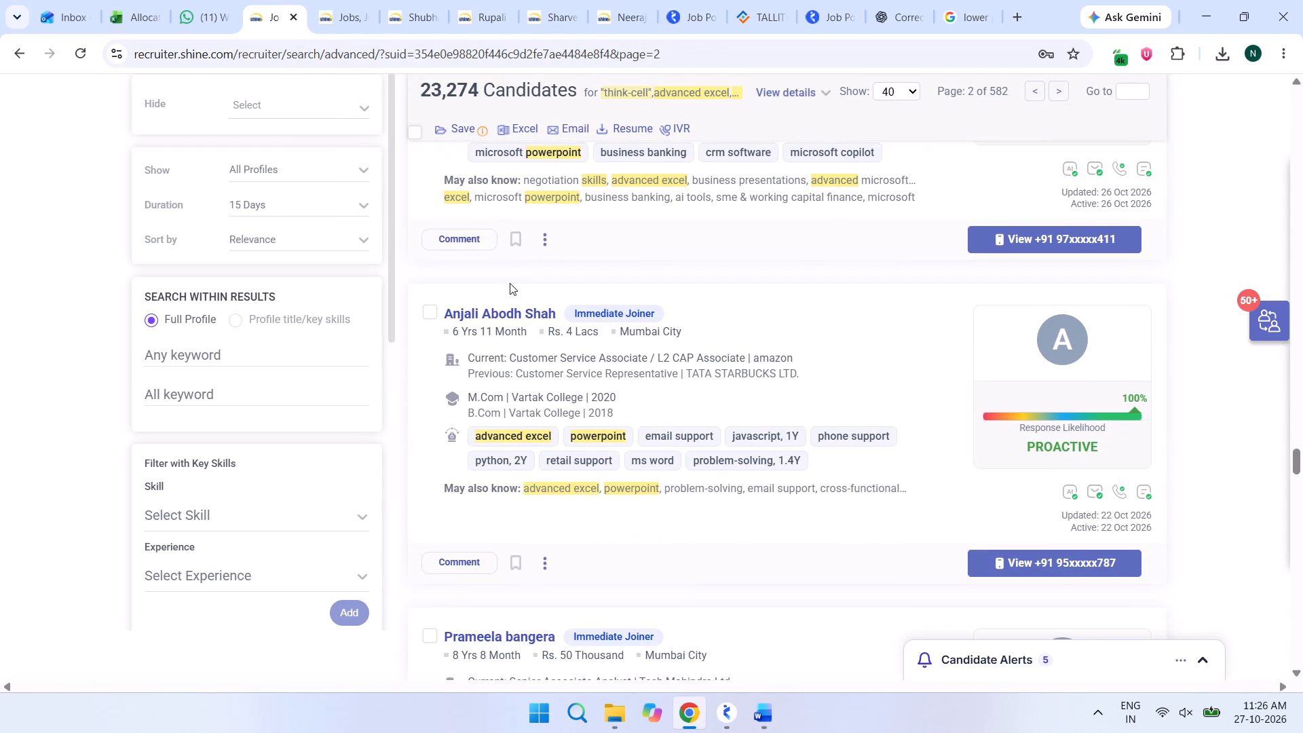
{"action": "scroll", "coordinate": [510, 283], "scroll_direction": "down", "scroll_amount": 3}
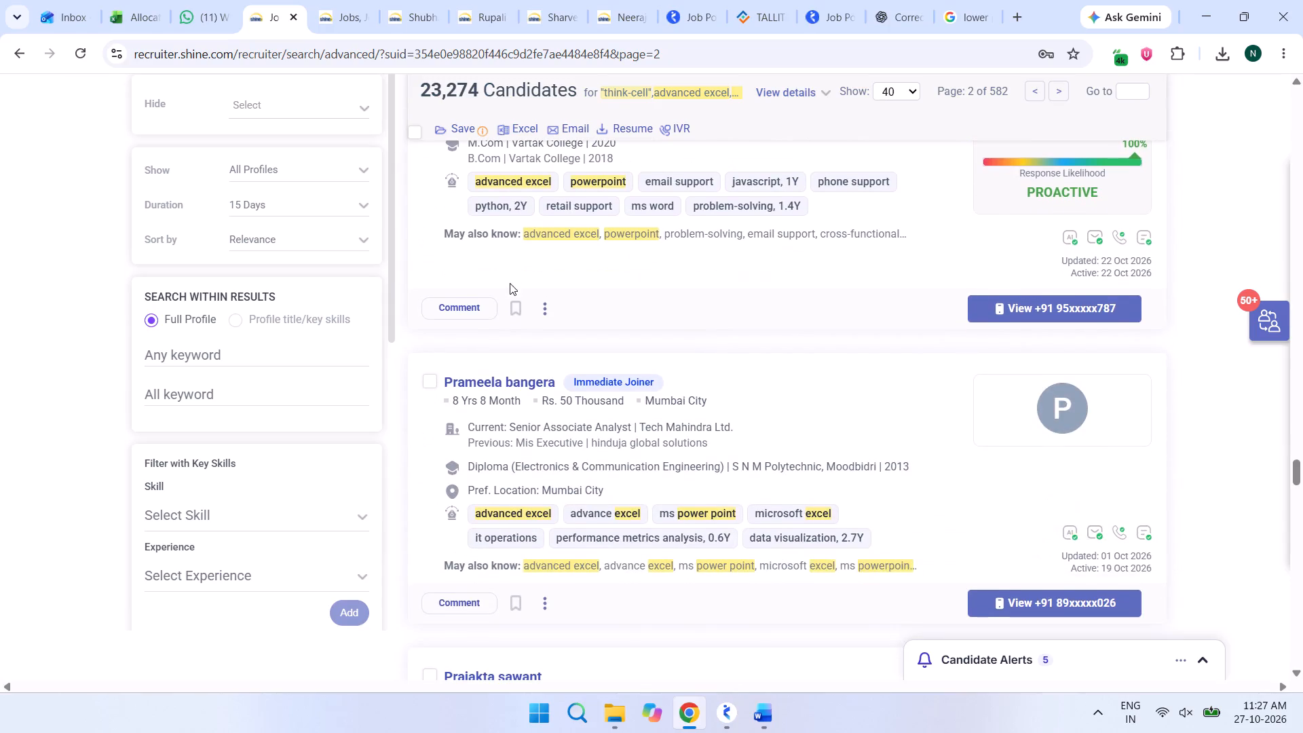
{"action": "scroll", "coordinate": [510, 283], "scroll_direction": "up", "scroll_amount": 1}
{"action": "scroll", "coordinate": [510, 283], "scroll_direction": "down", "scroll_amount": 6}
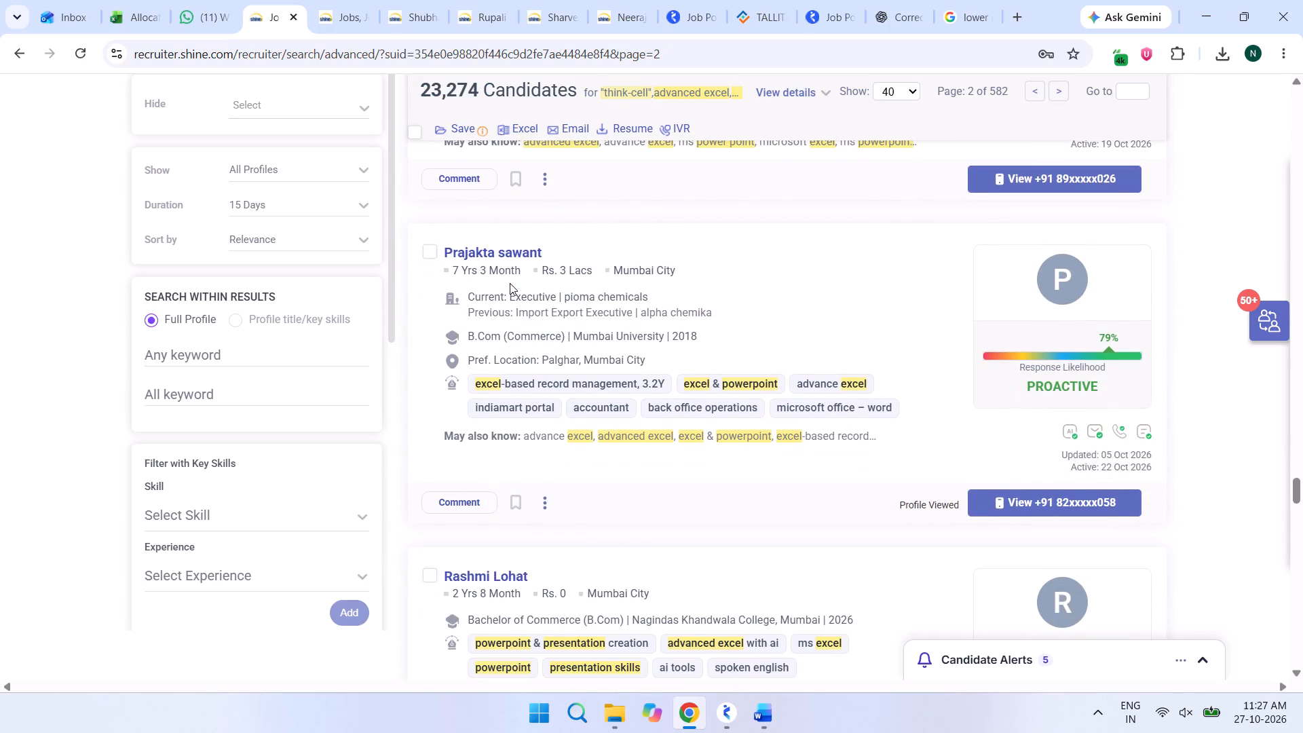
{"action": "scroll", "coordinate": [510, 283], "scroll_direction": "down", "scroll_amount": 2}
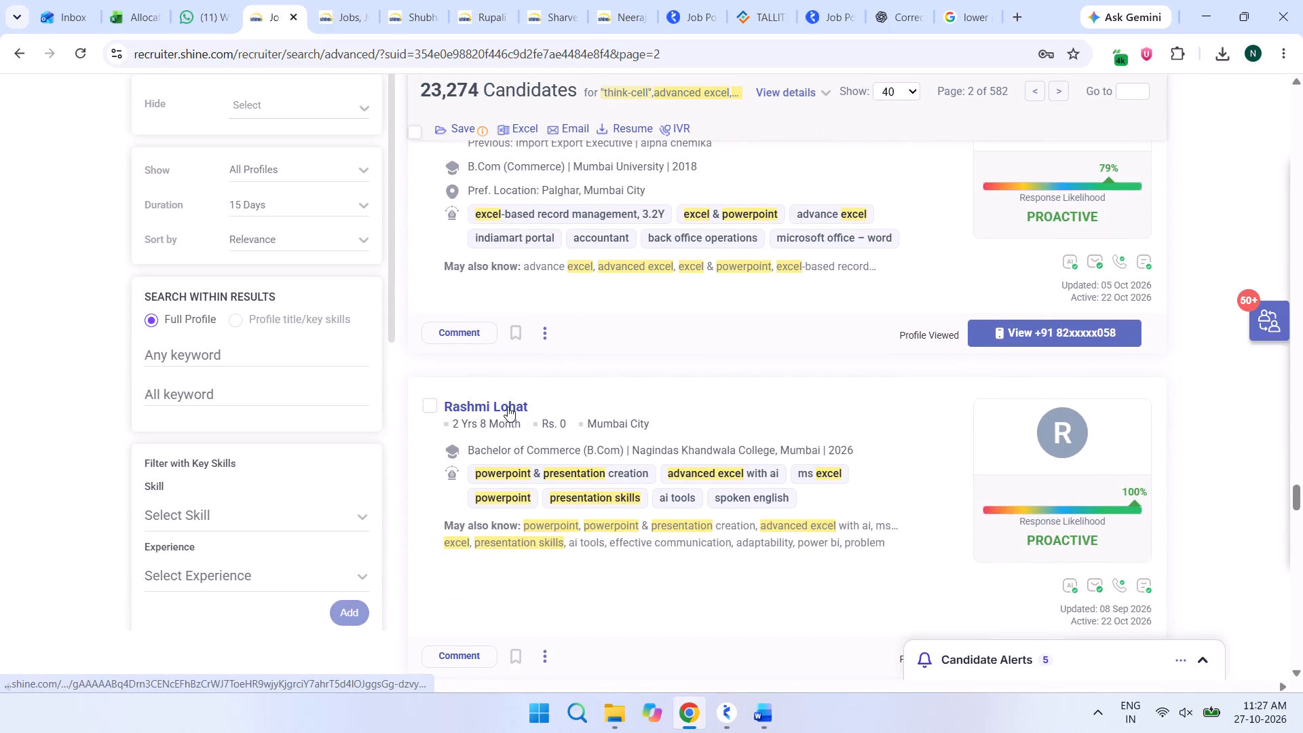
Open the attached resume of the Nagindas Khandwala College B.Com candidate and examine the education, technical skills and areas of interest.
{"action": "left_click", "coordinate": [508, 407]}
{"action": "left_click", "coordinate": [383, 422]}
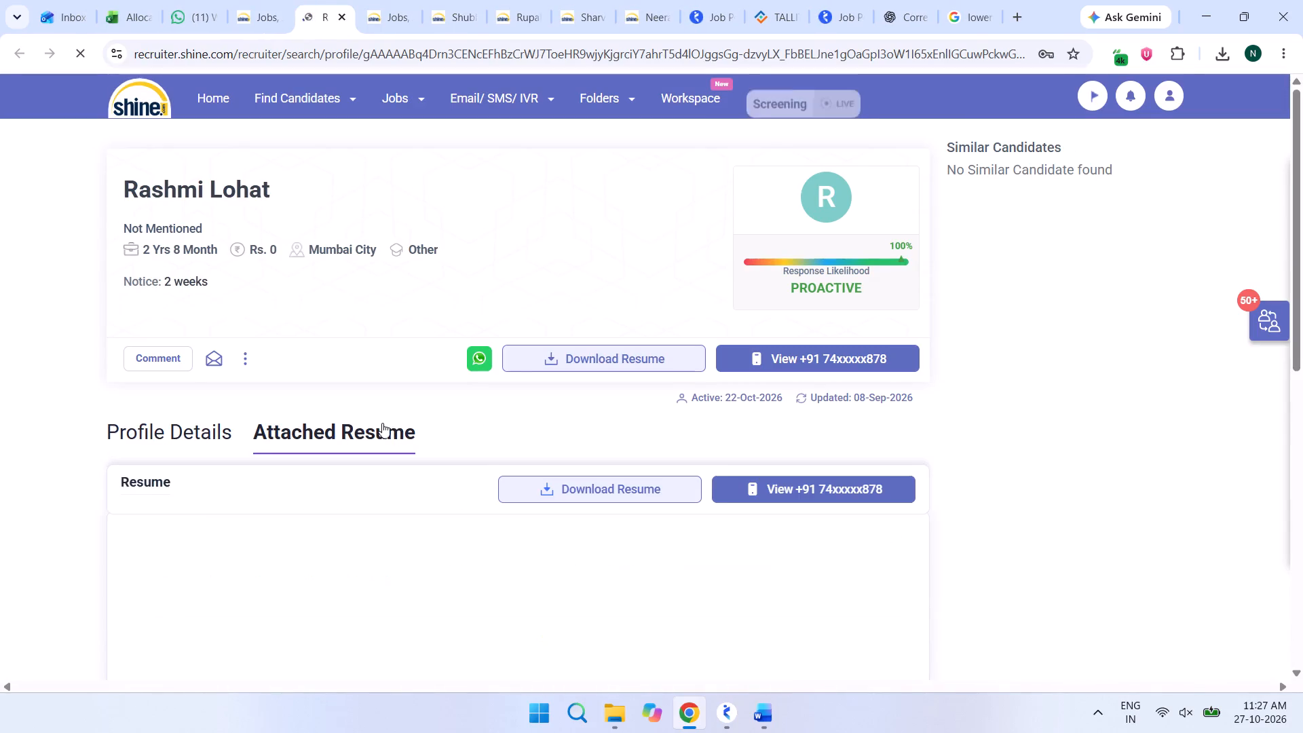
{"action": "scroll", "coordinate": [378, 423], "scroll_direction": "down", "scroll_amount": 6}
{"action": "scroll", "coordinate": [378, 423], "scroll_direction": "up", "scroll_amount": 1}
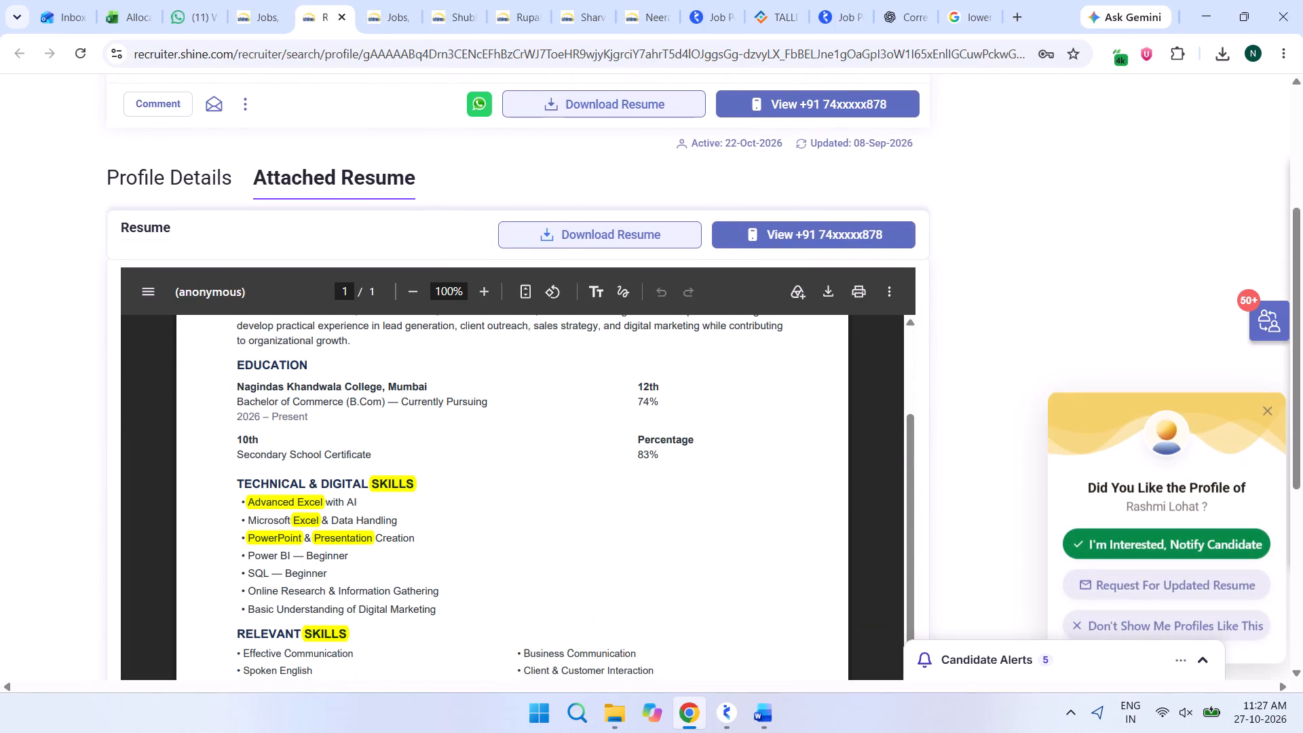
{"action": "scroll", "coordinate": [377, 418], "scroll_direction": "down", "scroll_amount": 1}
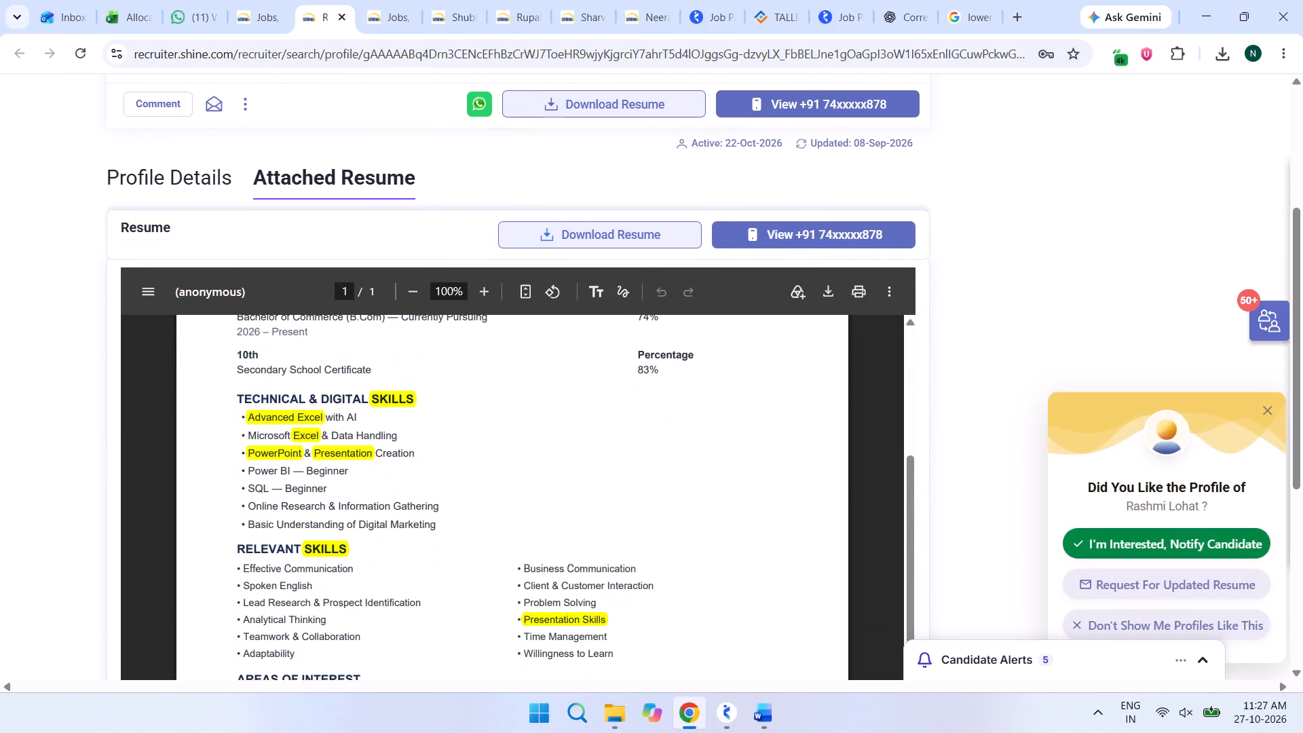
{"action": "scroll", "coordinate": [377, 418], "scroll_direction": "down", "scroll_amount": 2}
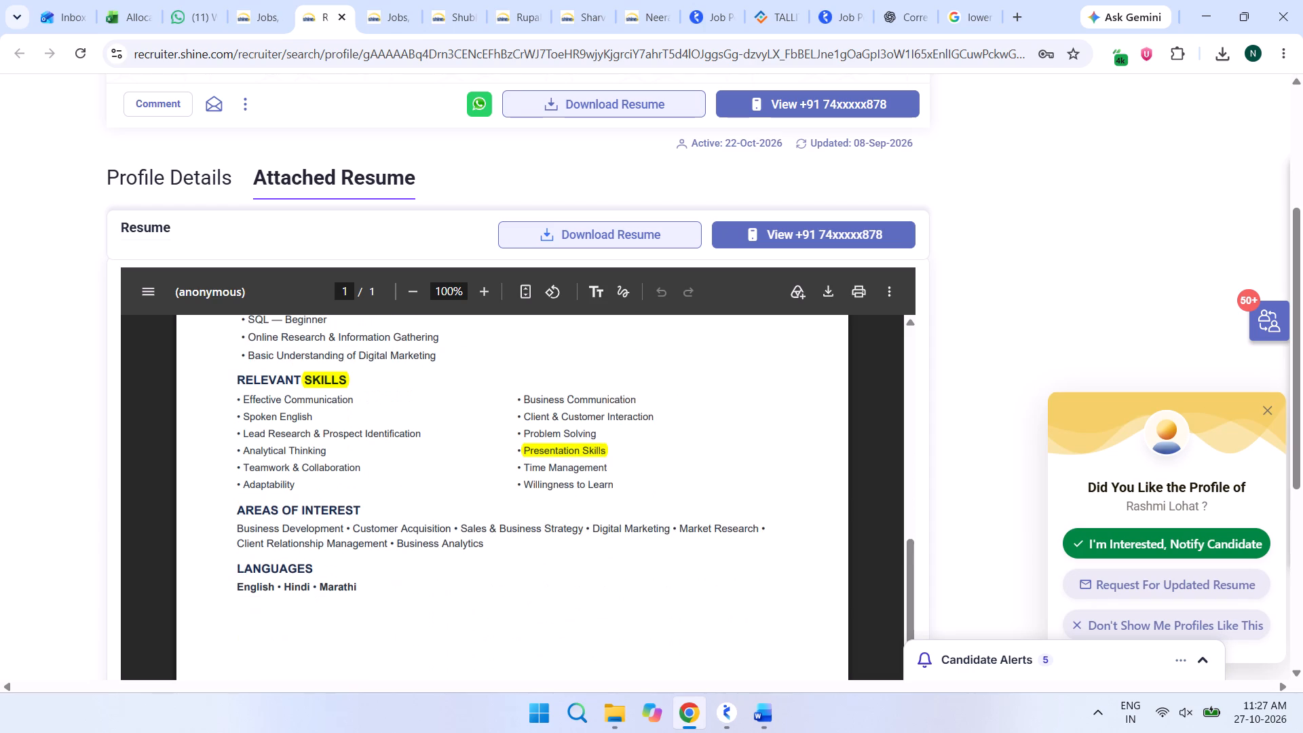
{"action": "scroll", "coordinate": [377, 418], "scroll_direction": "down", "scroll_amount": 5}
{"action": "scroll", "coordinate": [377, 418], "scroll_direction": "up", "scroll_amount": 4}
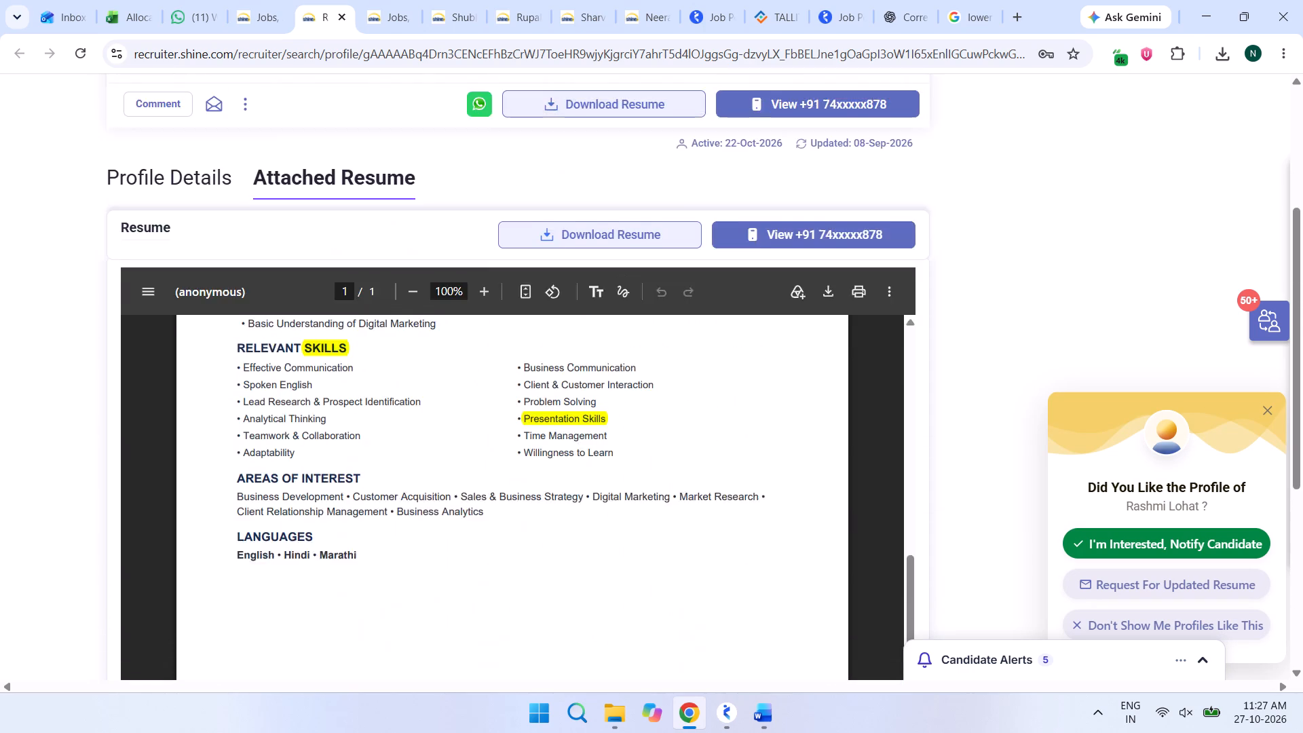
{"action": "scroll", "coordinate": [377, 418], "scroll_direction": "up", "scroll_amount": 2}
Go back to the page 2 search results and scan the remaining candidates' roles, experience, location and Excel and PowerPoint skills.
{"action": "left_click", "coordinate": [297, 0]}
{"action": "left_click", "coordinate": [283, 0]}
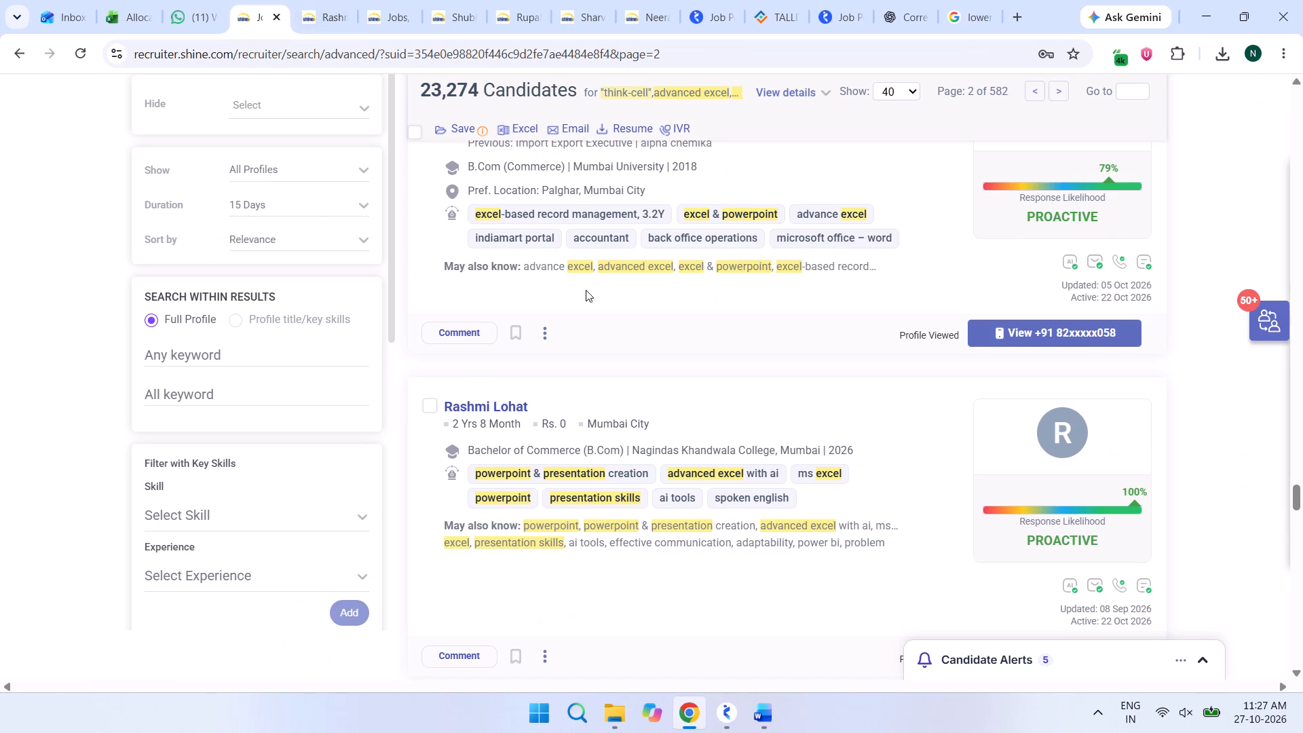
{"action": "scroll", "coordinate": [810, 387], "scroll_direction": "down", "scroll_amount": 4}
{"action": "scroll", "coordinate": [807, 386], "scroll_direction": "up", "scroll_amount": 1}
{"action": "scroll", "coordinate": [807, 386], "scroll_direction": "down", "scroll_amount": 5}
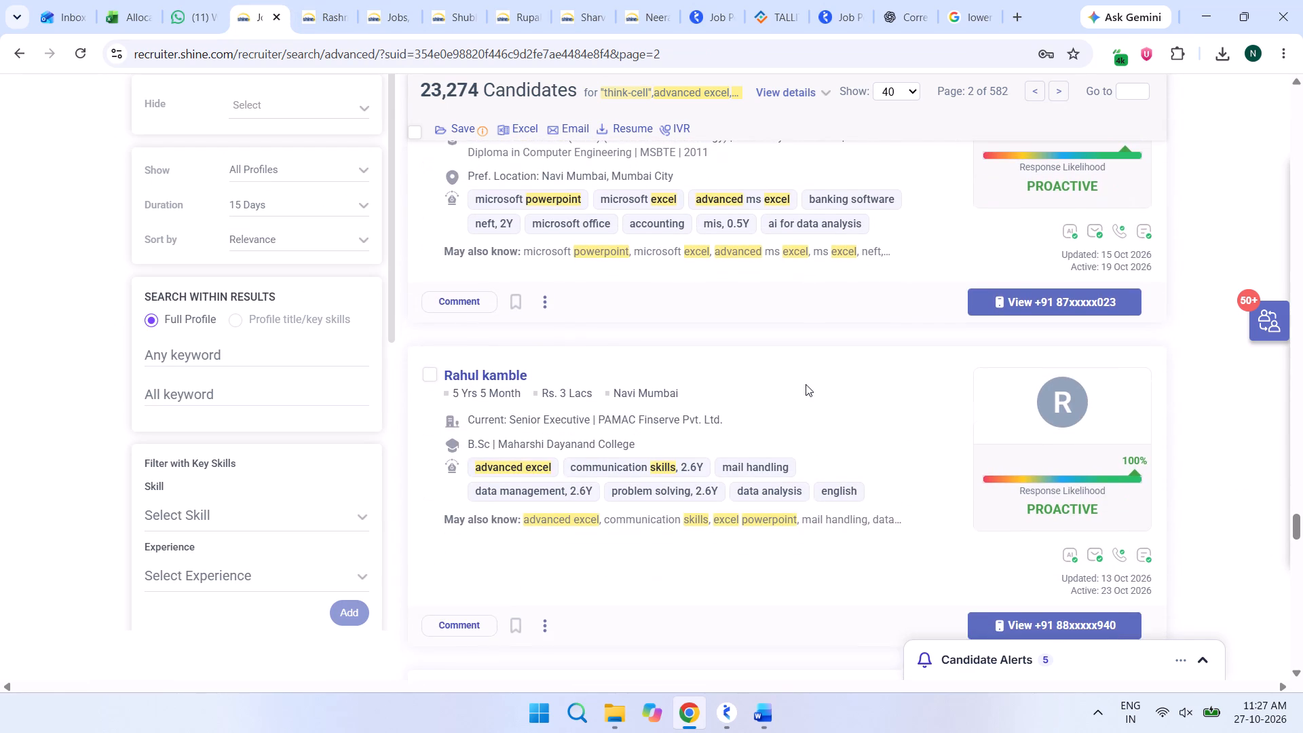
{"action": "scroll", "coordinate": [806, 384], "scroll_direction": "down", "scroll_amount": 8}
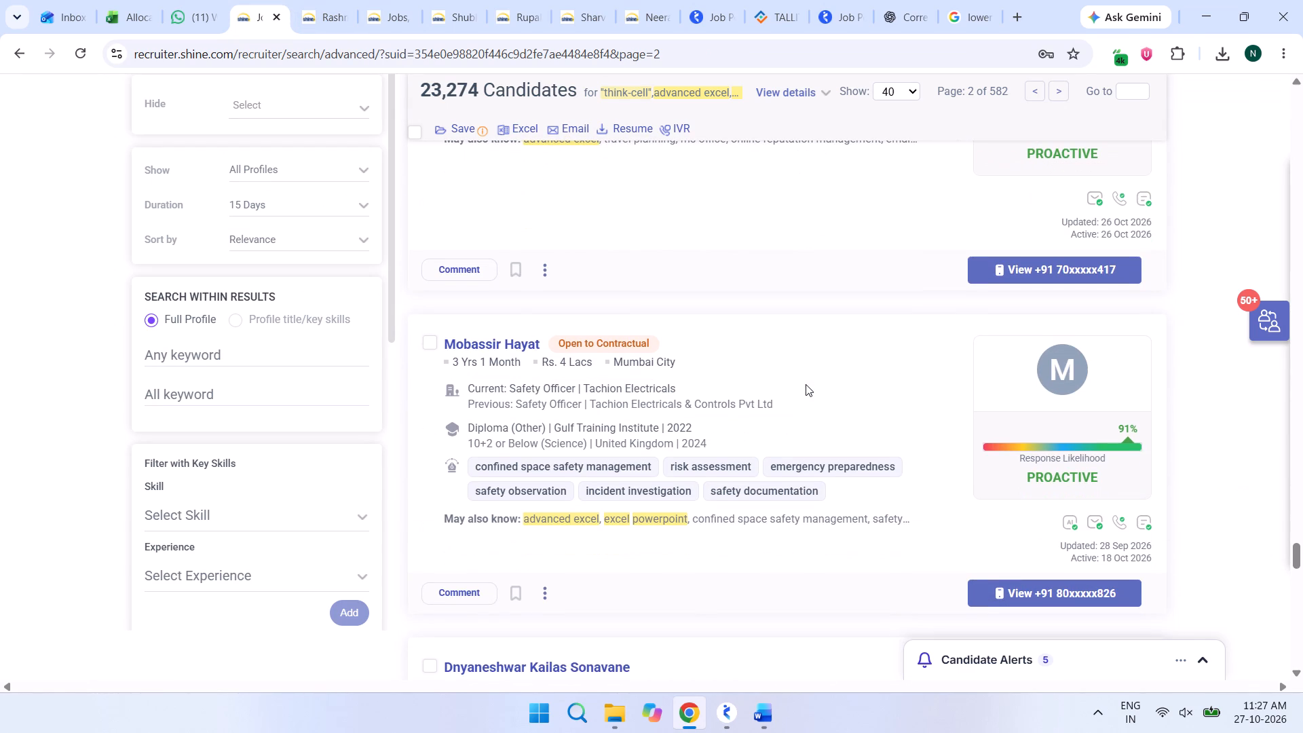
{"action": "scroll", "coordinate": [806, 384], "scroll_direction": "down", "scroll_amount": 1}
{"action": "scroll", "coordinate": [806, 384], "scroll_direction": "up", "scroll_amount": 1}
{"action": "scroll", "coordinate": [806, 384], "scroll_direction": "down", "scroll_amount": 4}
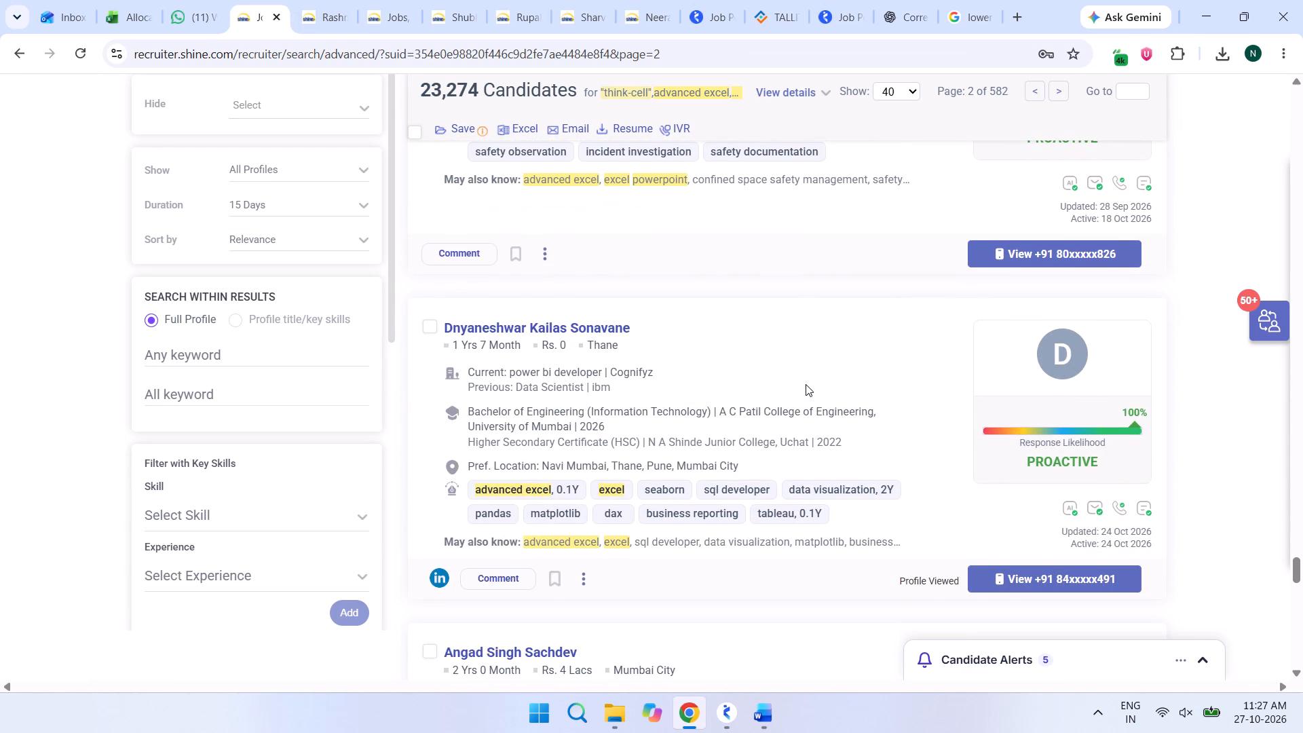
{"action": "scroll", "coordinate": [806, 384], "scroll_direction": "down", "scroll_amount": 4}
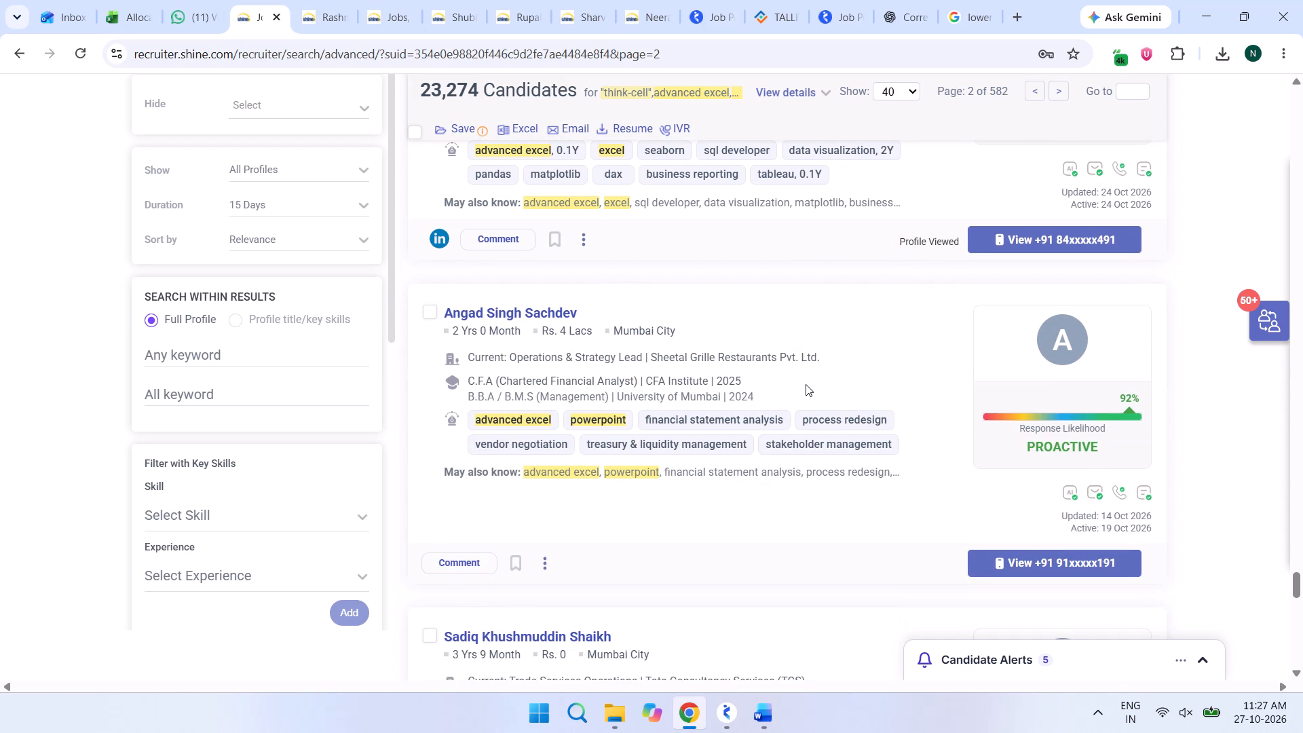
{"action": "scroll", "coordinate": [806, 384], "scroll_direction": "down", "scroll_amount": 2}
{"action": "scroll", "coordinate": [806, 384], "scroll_direction": "up", "scroll_amount": 1}
{"action": "scroll", "coordinate": [806, 384], "scroll_direction": "down", "scroll_amount": 2}
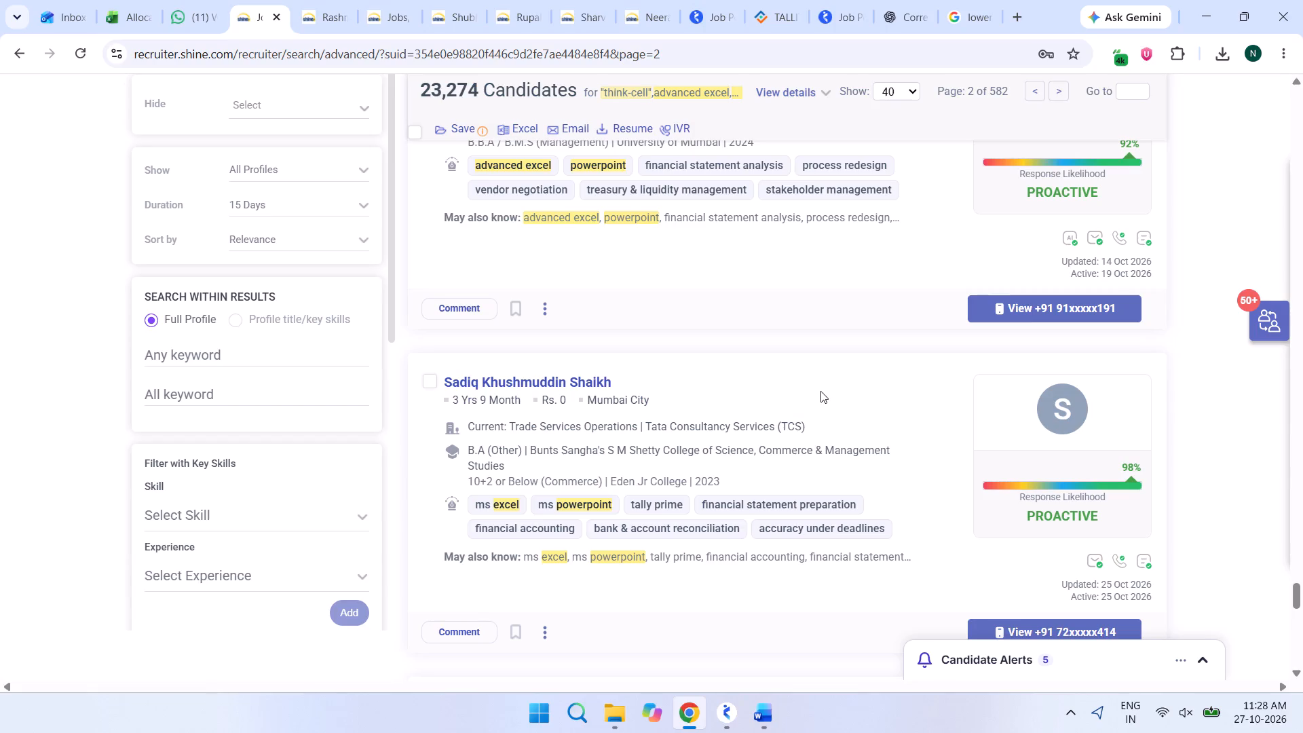
{"action": "scroll", "coordinate": [820, 391], "scroll_direction": "down", "scroll_amount": 1}
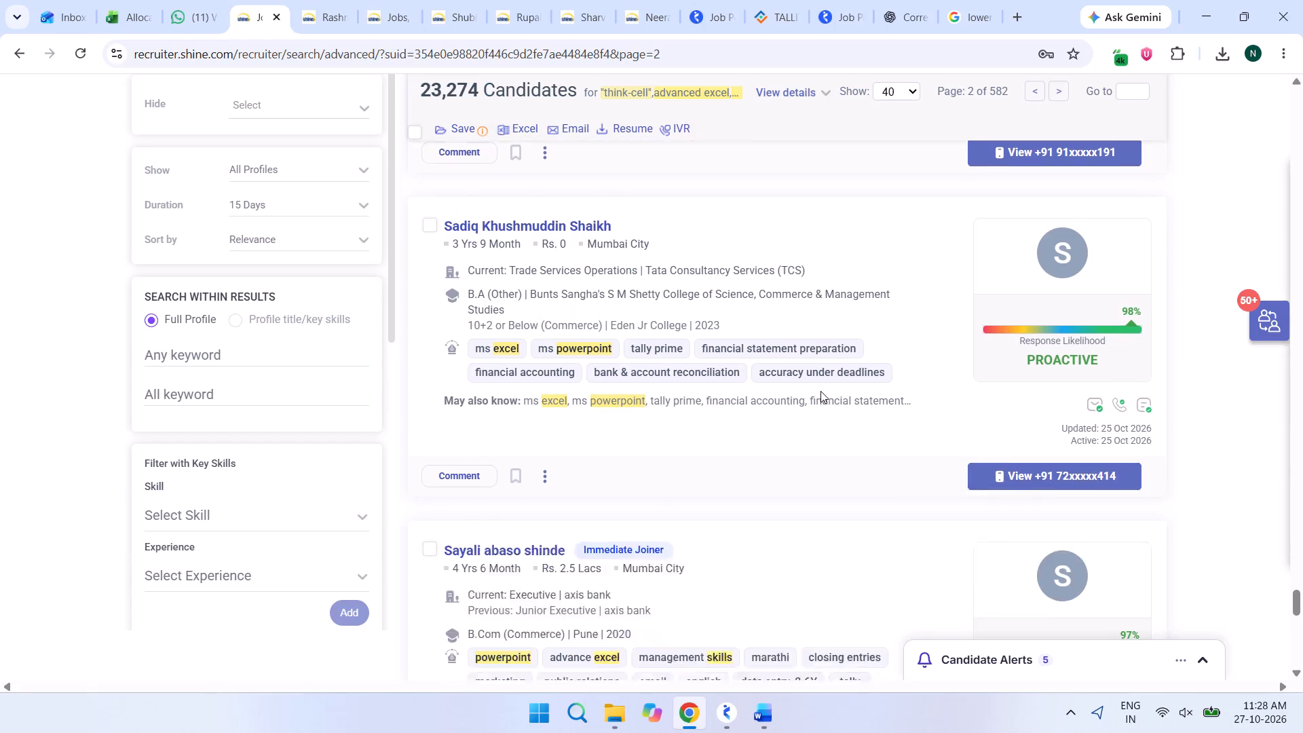
{"action": "scroll", "coordinate": [820, 391], "scroll_direction": "down", "scroll_amount": 3}
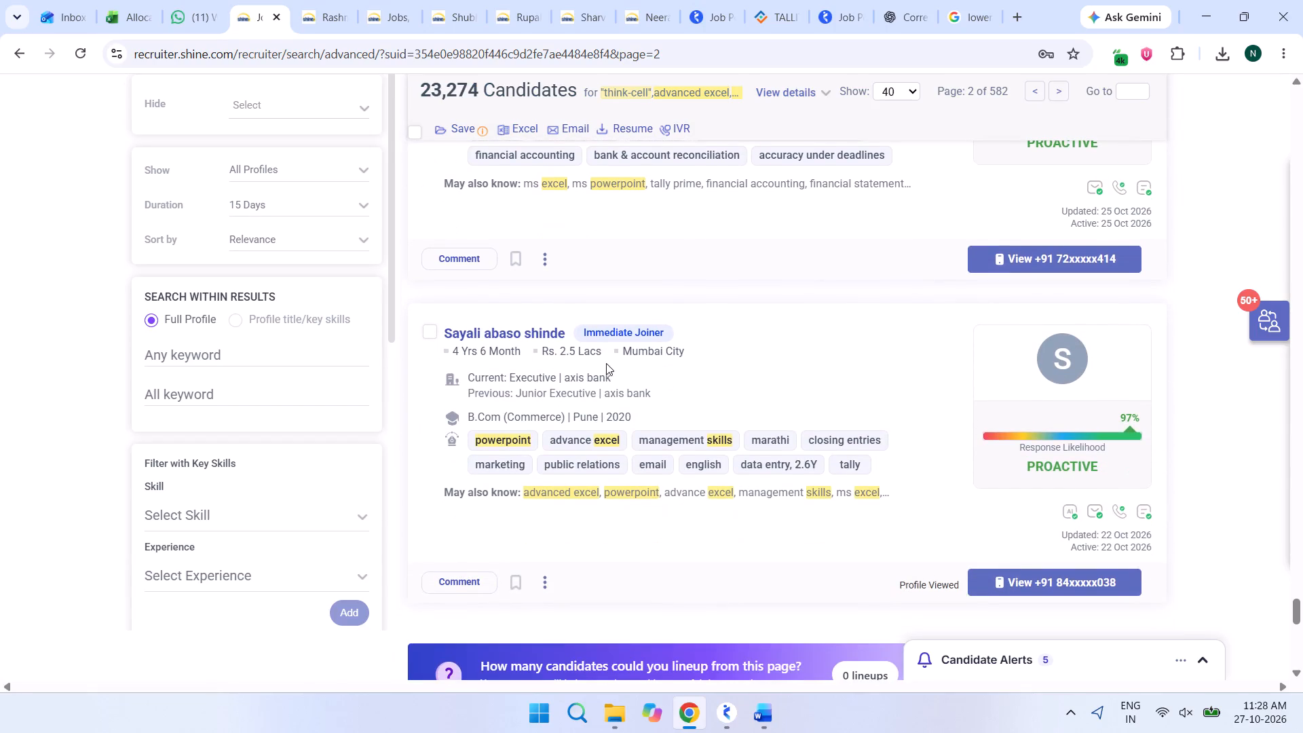
Open the Axis Bank executive's attached resume and examine the work experience, education and home location.
{"action": "left_click", "coordinate": [553, 333]}
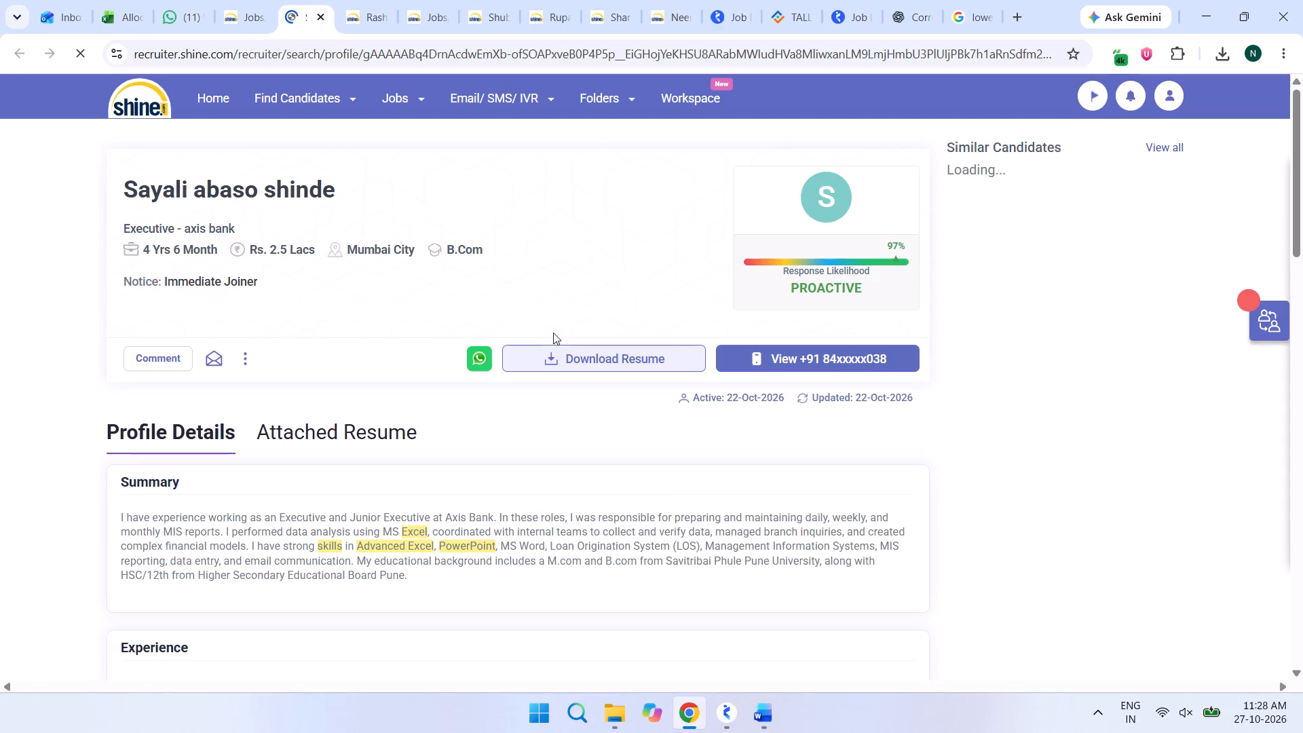
{"action": "left_click", "coordinate": [361, 438]}
{"action": "scroll", "coordinate": [361, 438], "scroll_direction": "down", "scroll_amount": 2}
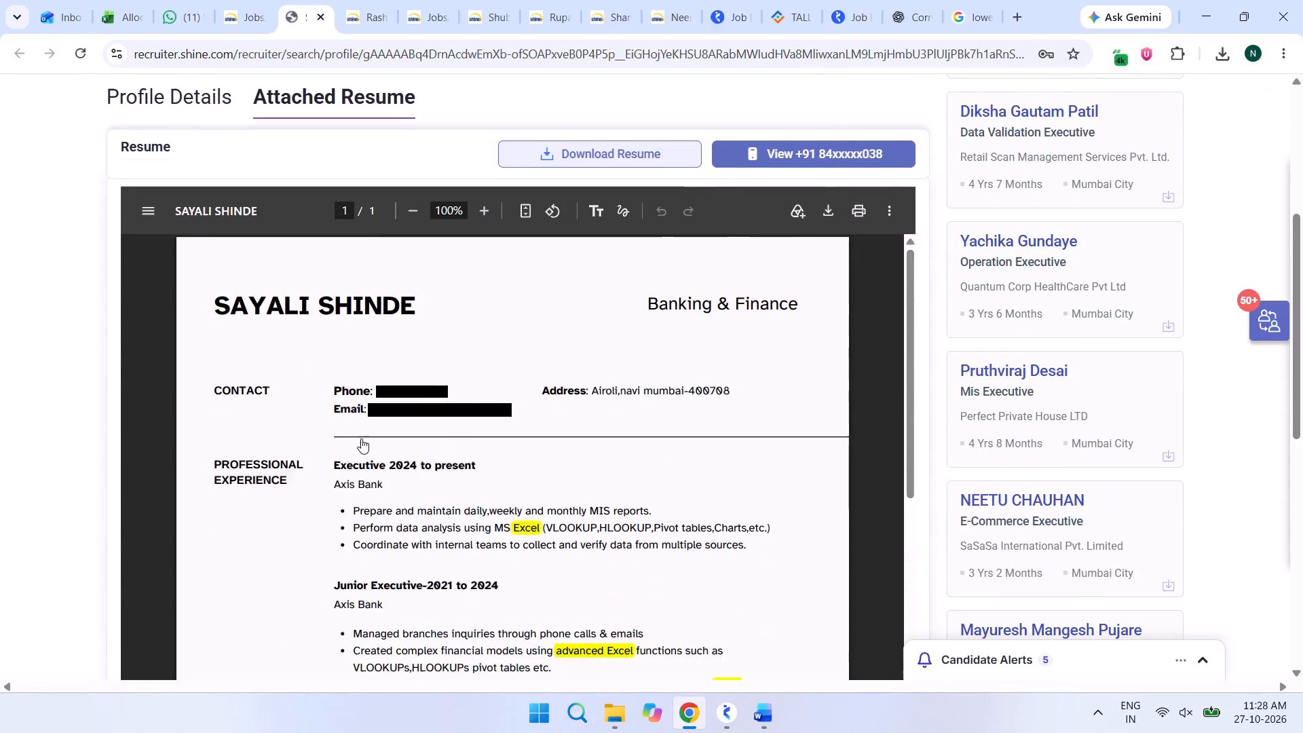
{"action": "scroll", "coordinate": [361, 438], "scroll_direction": "down", "scroll_amount": 3}
{"action": "scroll", "coordinate": [361, 438], "scroll_direction": "up", "scroll_amount": 1}
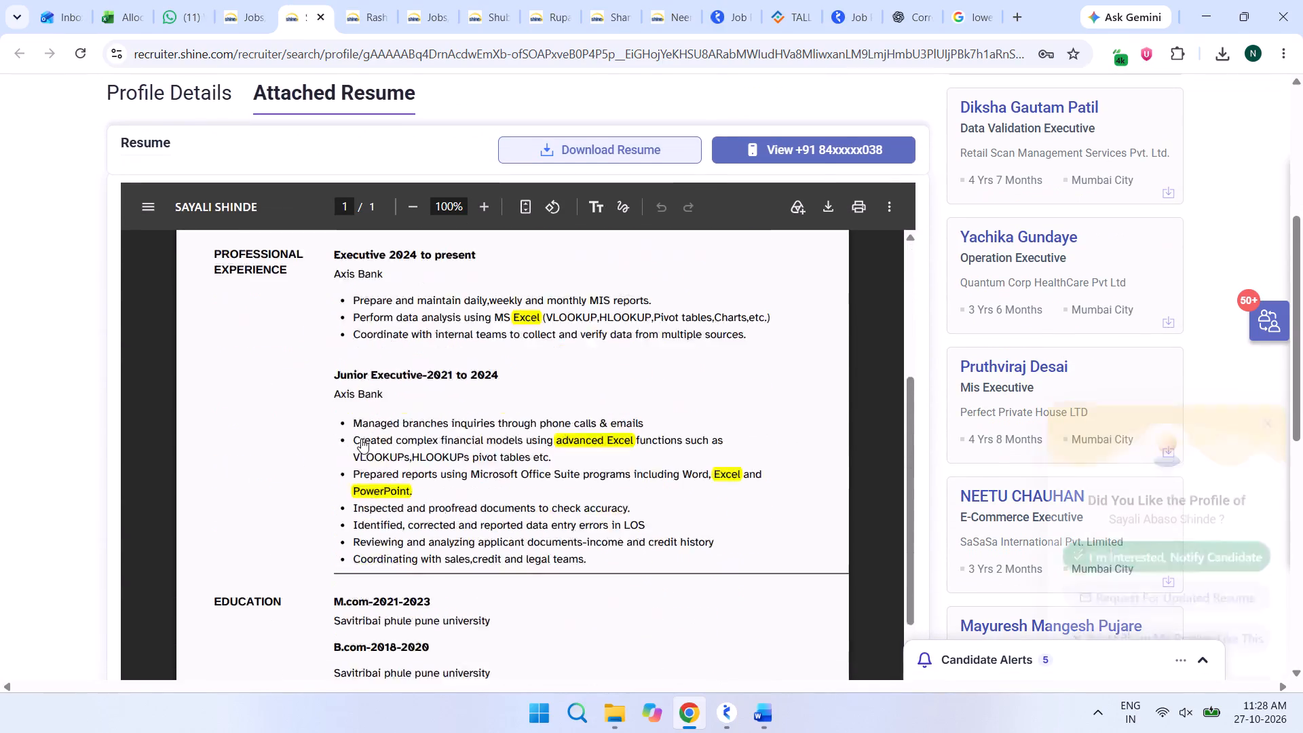
{"action": "scroll", "coordinate": [361, 438], "scroll_direction": "up", "scroll_amount": 2}
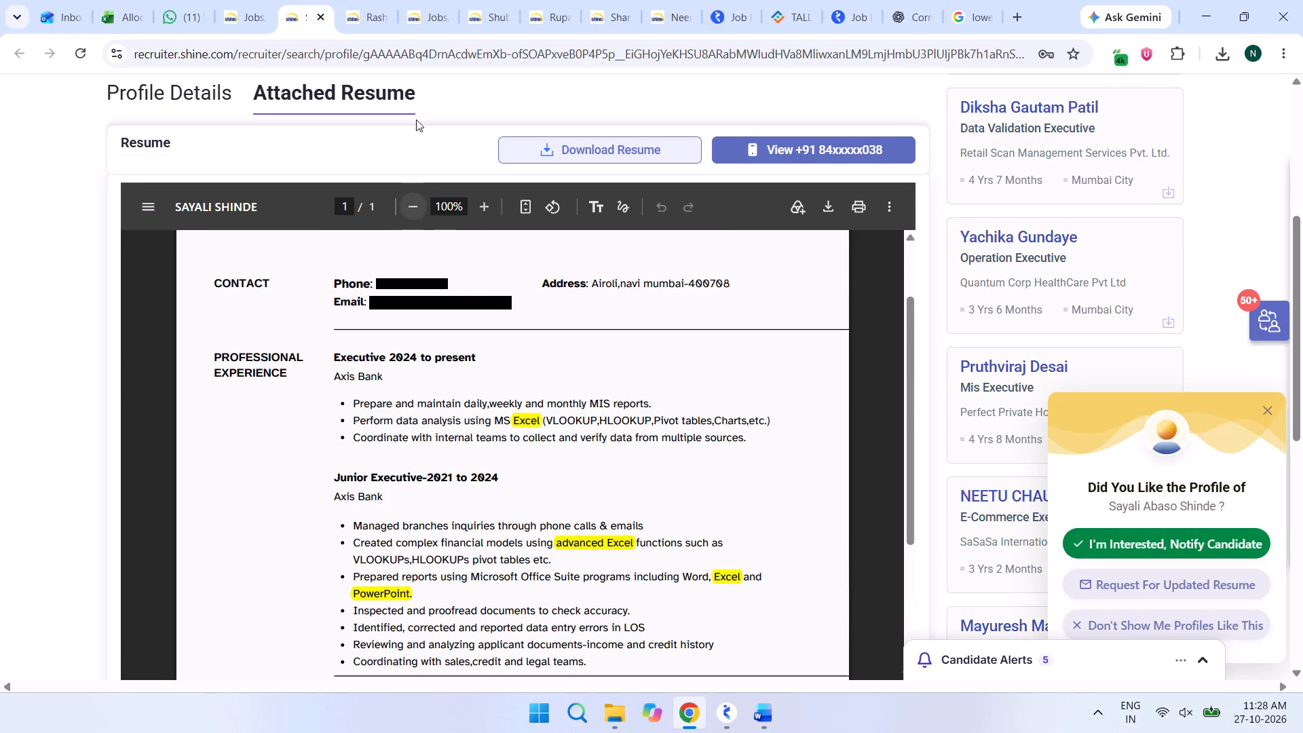
{"action": "left_click", "coordinate": [248, 14]}
{"action": "scroll", "coordinate": [614, 424], "scroll_direction": "down", "scroll_amount": 3}
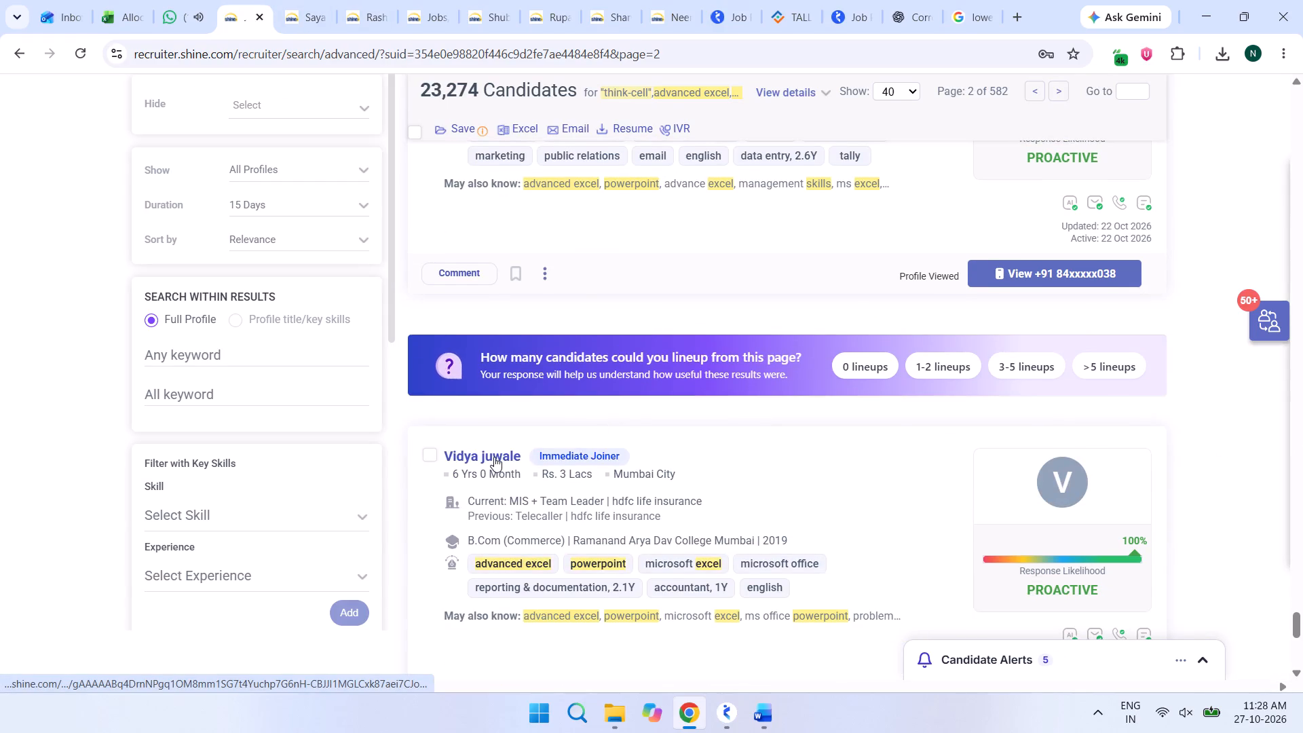
{"action": "scroll", "coordinate": [494, 457], "scroll_direction": "down", "scroll_amount": 4}
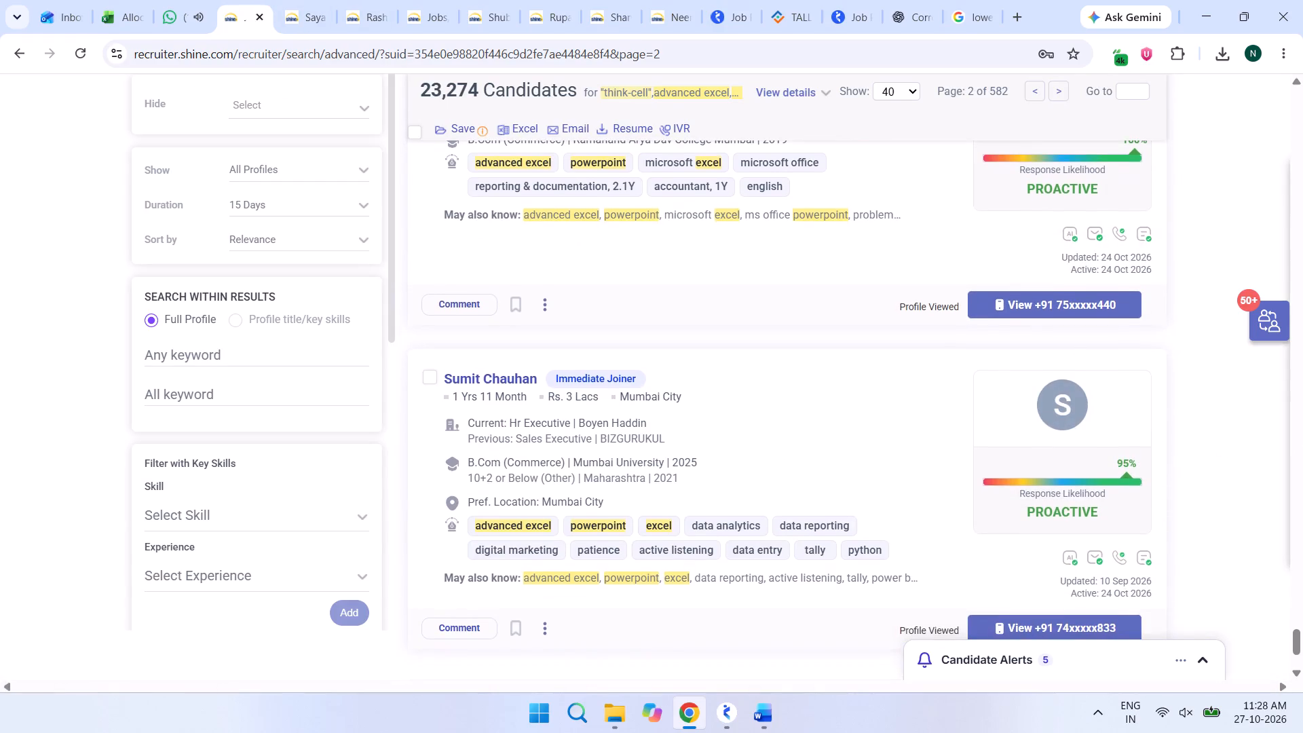
{"action": "left_click", "coordinate": [508, 383]}
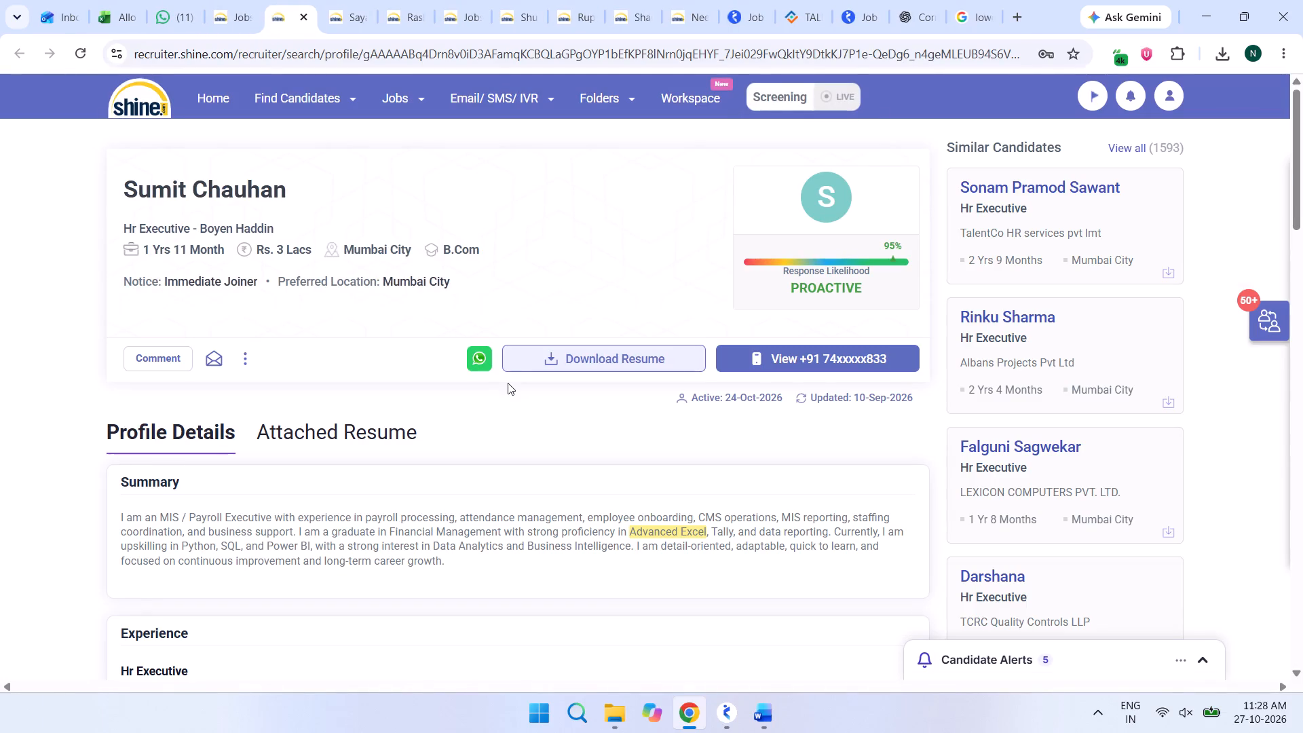
{"action": "left_click", "coordinate": [334, 422]}
{"action": "scroll", "coordinate": [467, 384], "scroll_direction": "down", "scroll_amount": 4}
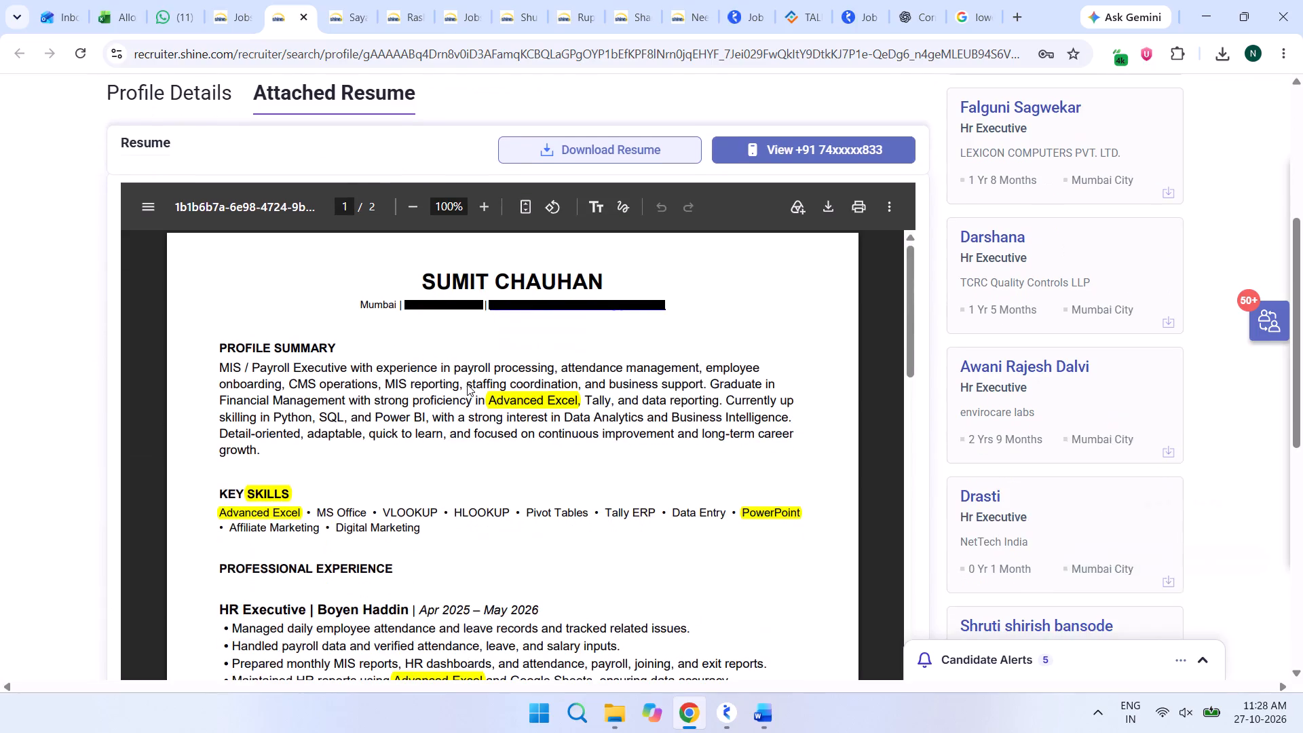
{"action": "scroll", "coordinate": [464, 388], "scroll_direction": "down", "scroll_amount": 4}
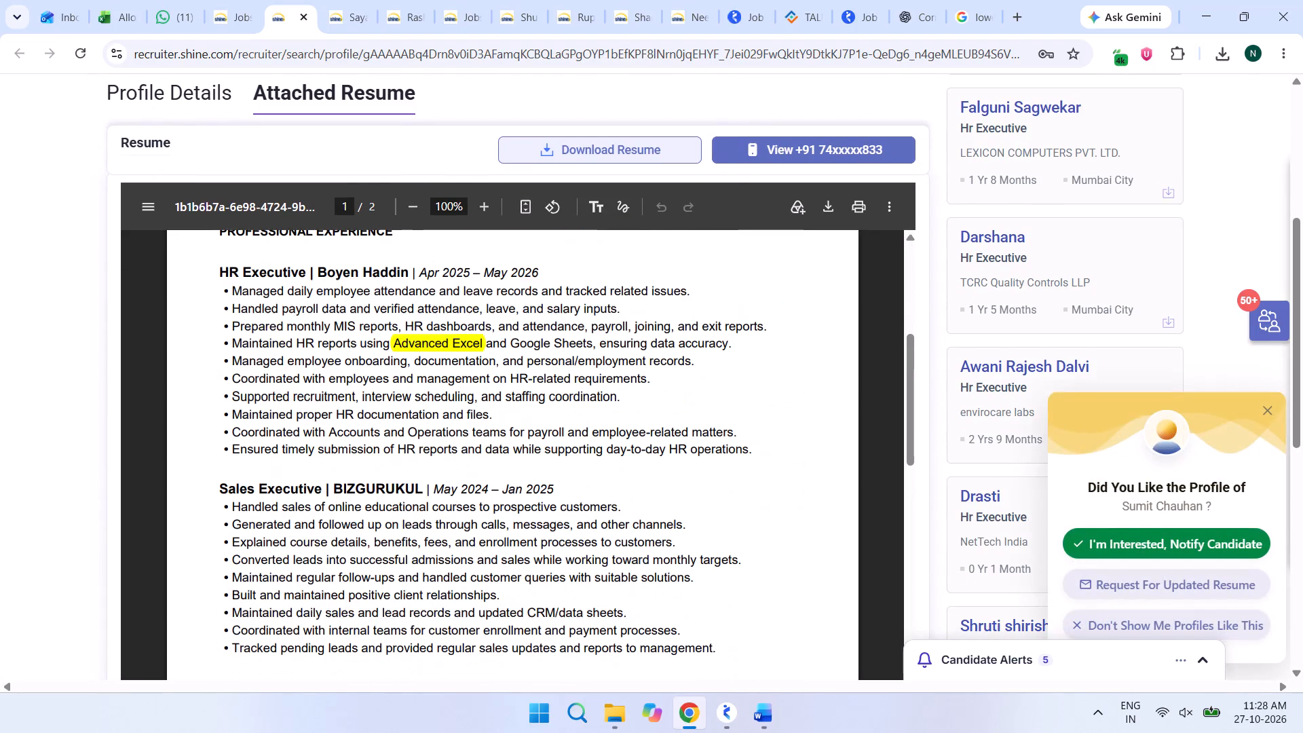
{"action": "left_click", "coordinate": [304, 15]}
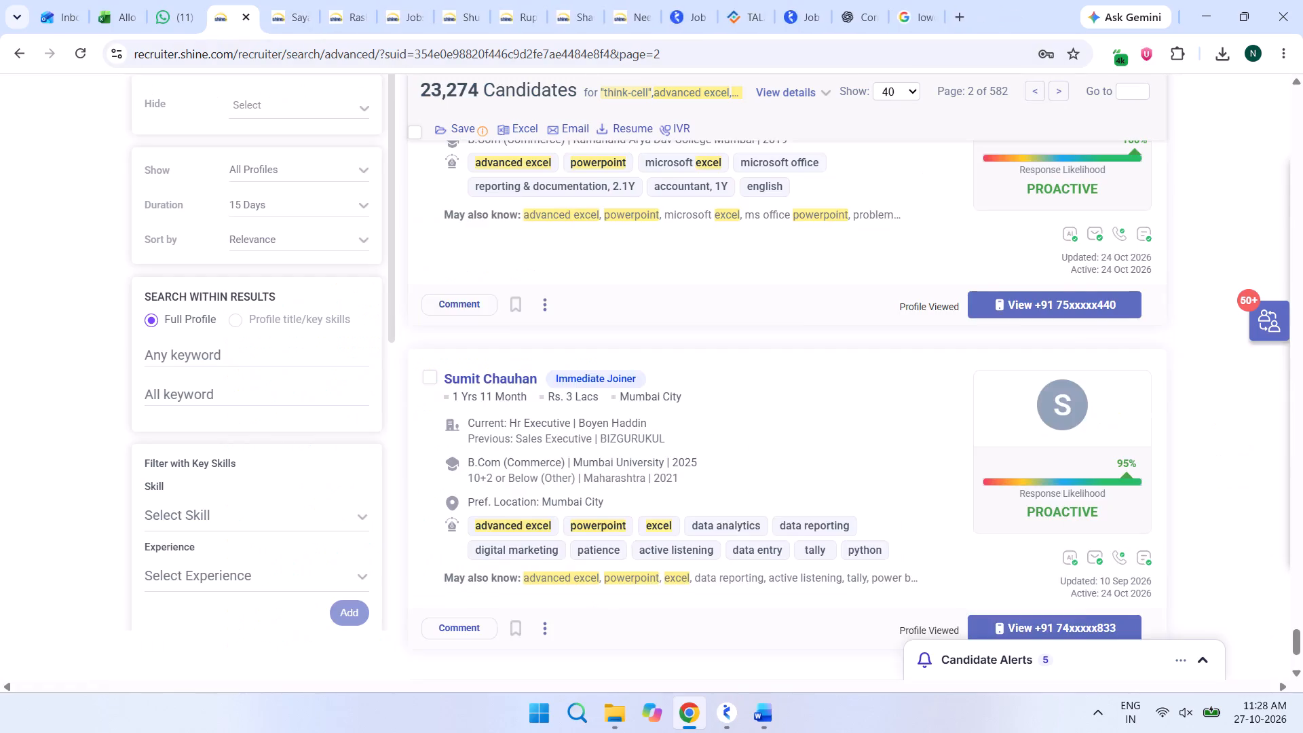
Go back to the beginning of the page 2 search results and look over the first candidates again.
{"action": "scroll", "coordinate": [677, 267], "scroll_direction": "down", "scroll_amount": 4}
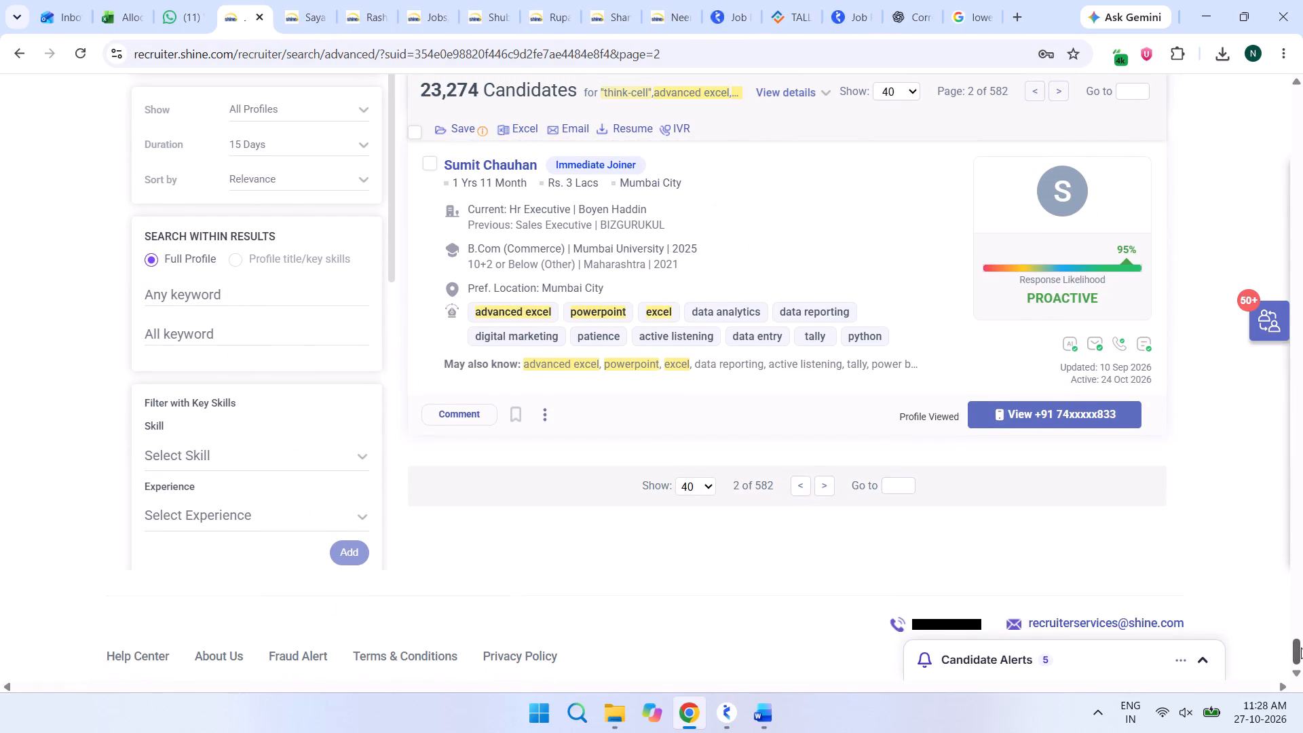
{"action": "left_click_drag", "start_coordinate": [1301, 647], "coordinate": [1289, 42]}
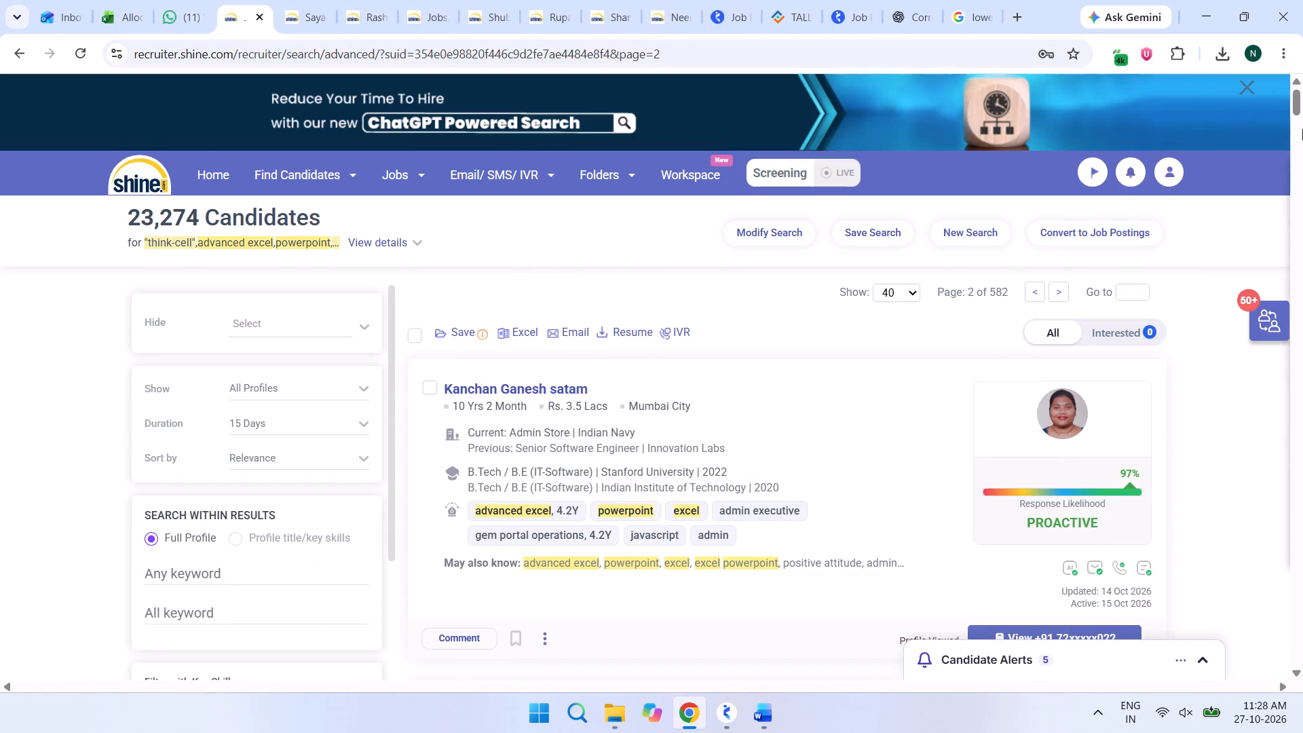
{"action": "left_click_drag", "start_coordinate": [1298, 100], "coordinate": [1302, 157]}
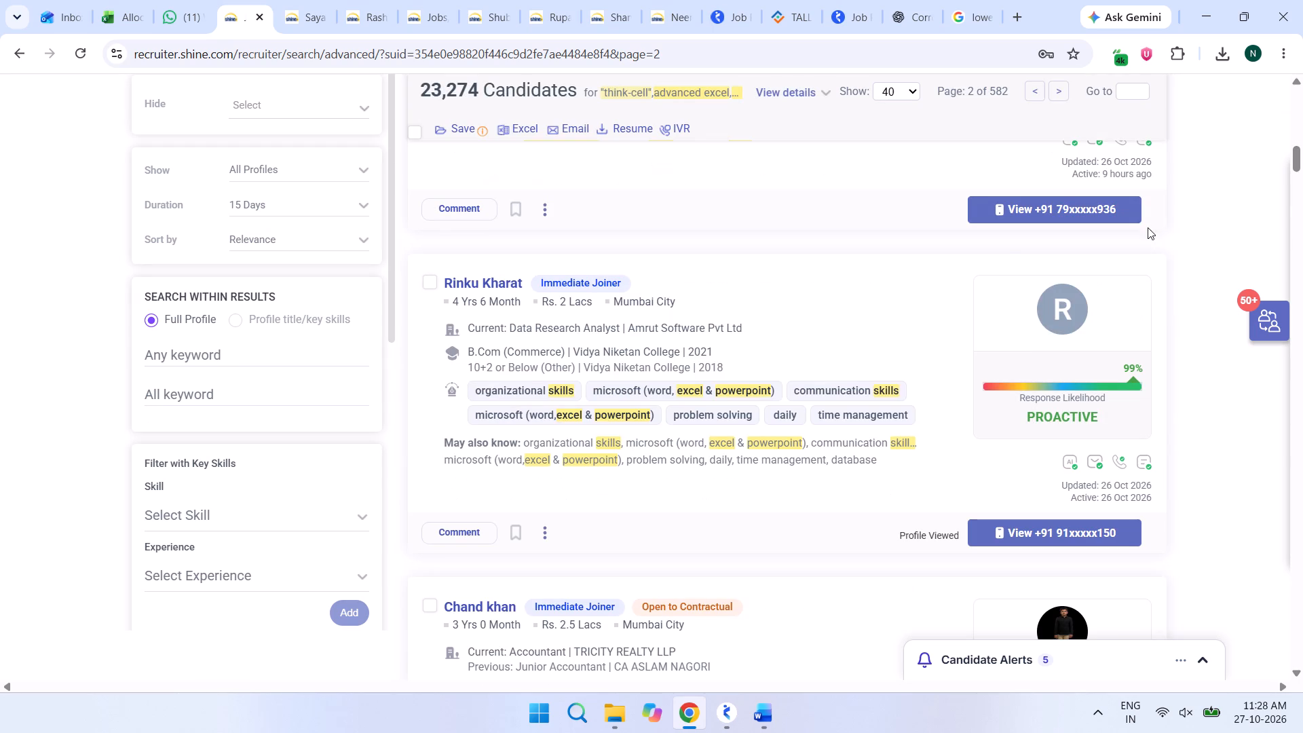
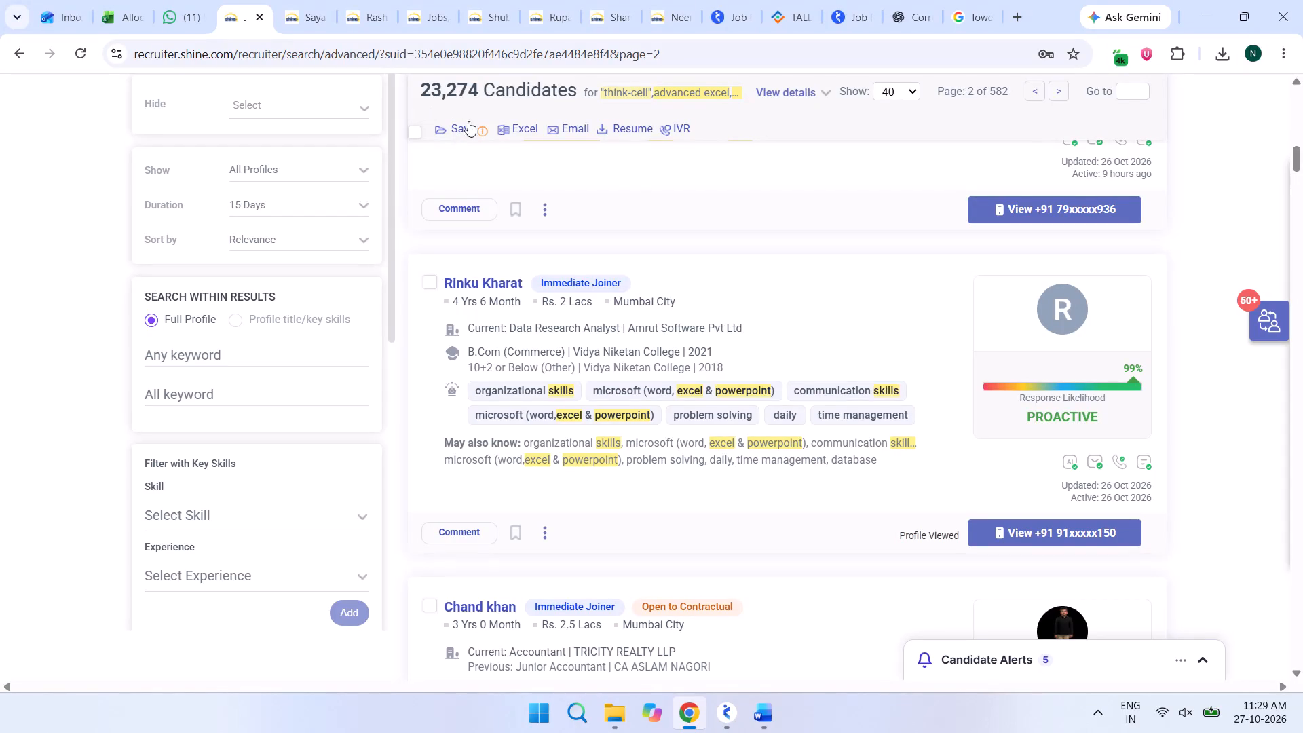
Scan the page 2 candidates' current roles, experience, location and presentation skills down to the Shinhan Bank KYC executive.
{"action": "scroll", "coordinate": [808, 318], "scroll_direction": "down", "scroll_amount": 4}
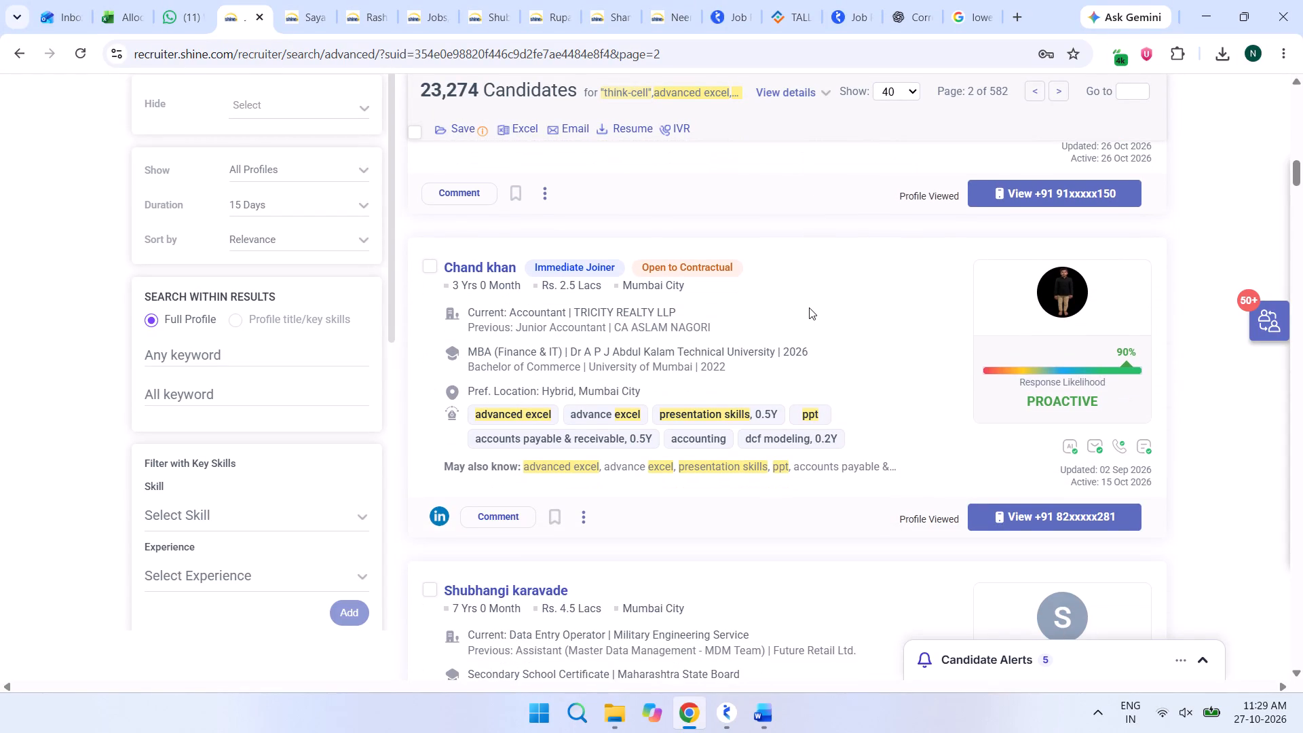
{"action": "scroll", "coordinate": [721, 263], "scroll_direction": "down", "scroll_amount": 3}
{"action": "scroll", "coordinate": [721, 263], "scroll_direction": "up", "scroll_amount": 2}
{"action": "scroll", "coordinate": [721, 263], "scroll_direction": "down", "scroll_amount": 1}
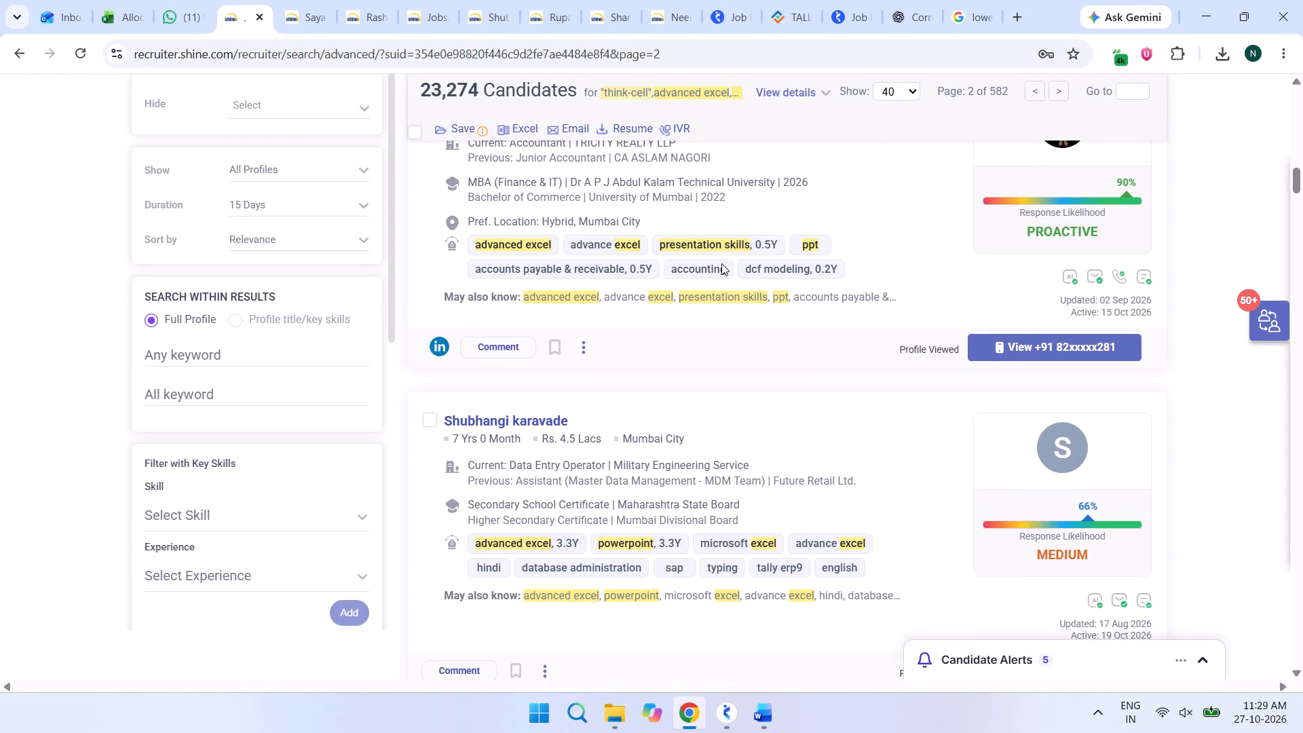
{"action": "scroll", "coordinate": [717, 281], "scroll_direction": "down", "scroll_amount": 8}
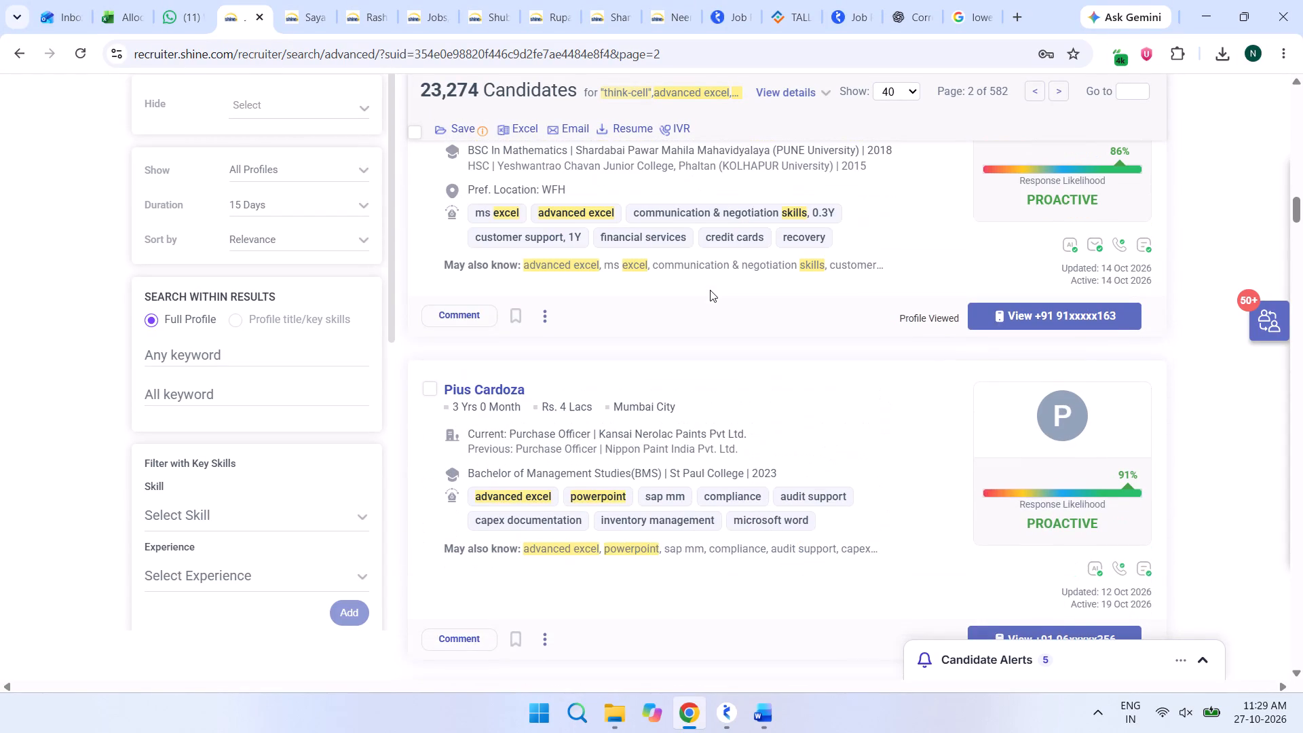
{"action": "scroll", "coordinate": [710, 290], "scroll_direction": "down", "scroll_amount": 4}
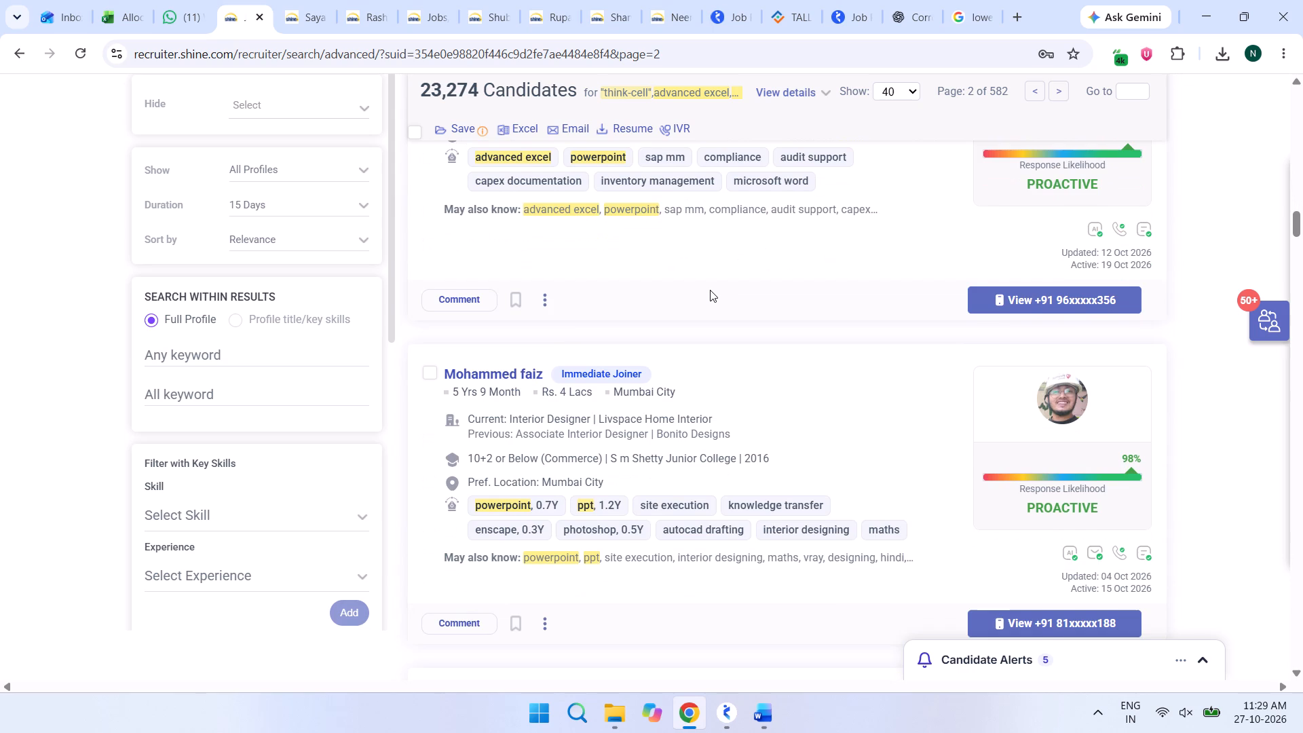
{"action": "scroll", "coordinate": [710, 290], "scroll_direction": "down", "scroll_amount": 8}
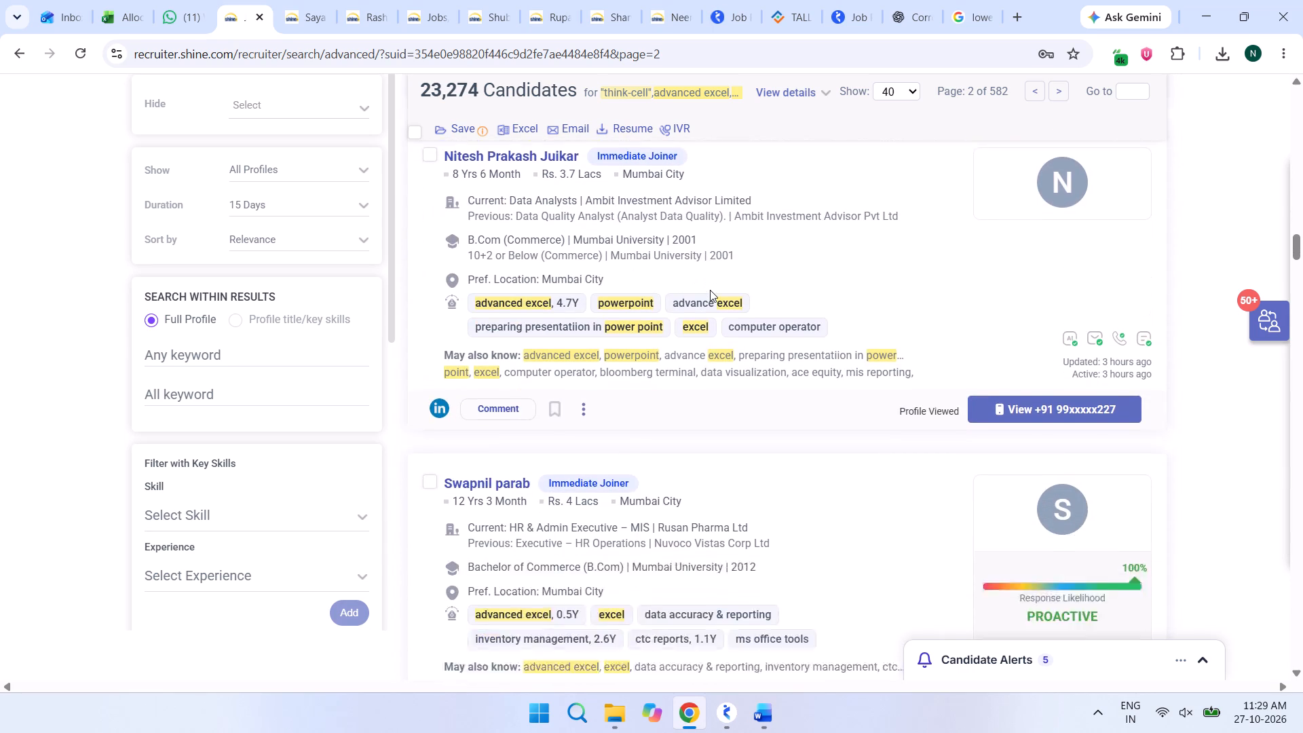
{"action": "scroll", "coordinate": [710, 290], "scroll_direction": "down", "scroll_amount": 4}
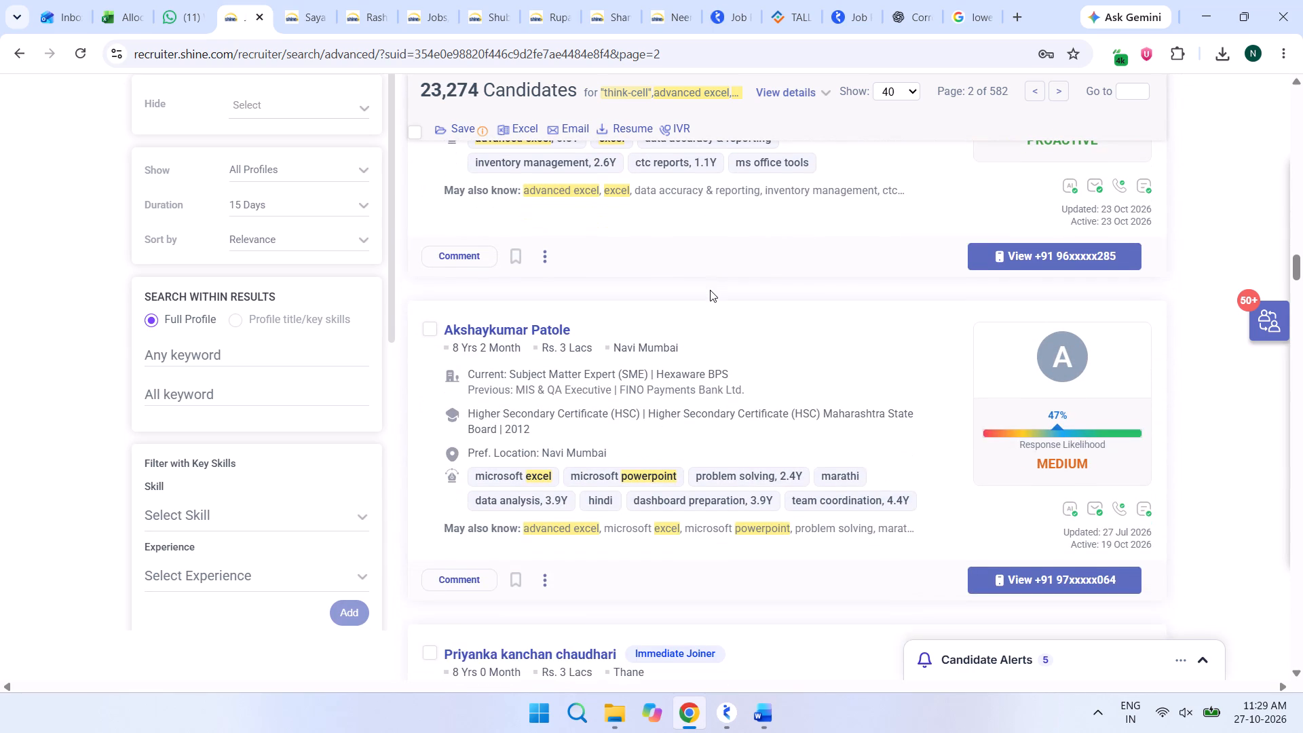
{"action": "scroll", "coordinate": [710, 290], "scroll_direction": "down", "scroll_amount": 2}
{"action": "scroll", "coordinate": [710, 290], "scroll_direction": "up", "scroll_amount": 1}
{"action": "scroll", "coordinate": [710, 290], "scroll_direction": "down", "scroll_amount": 6}
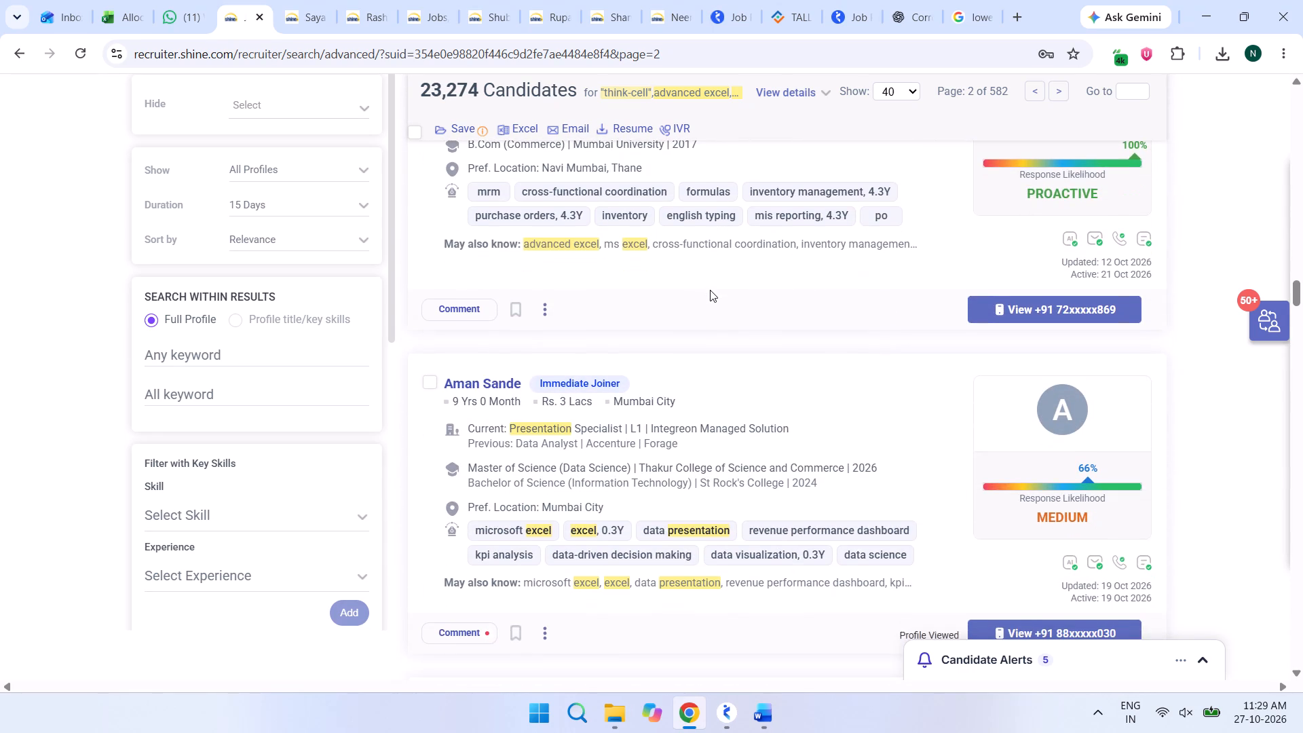
{"action": "scroll", "coordinate": [710, 290], "scroll_direction": "down", "scroll_amount": 4}
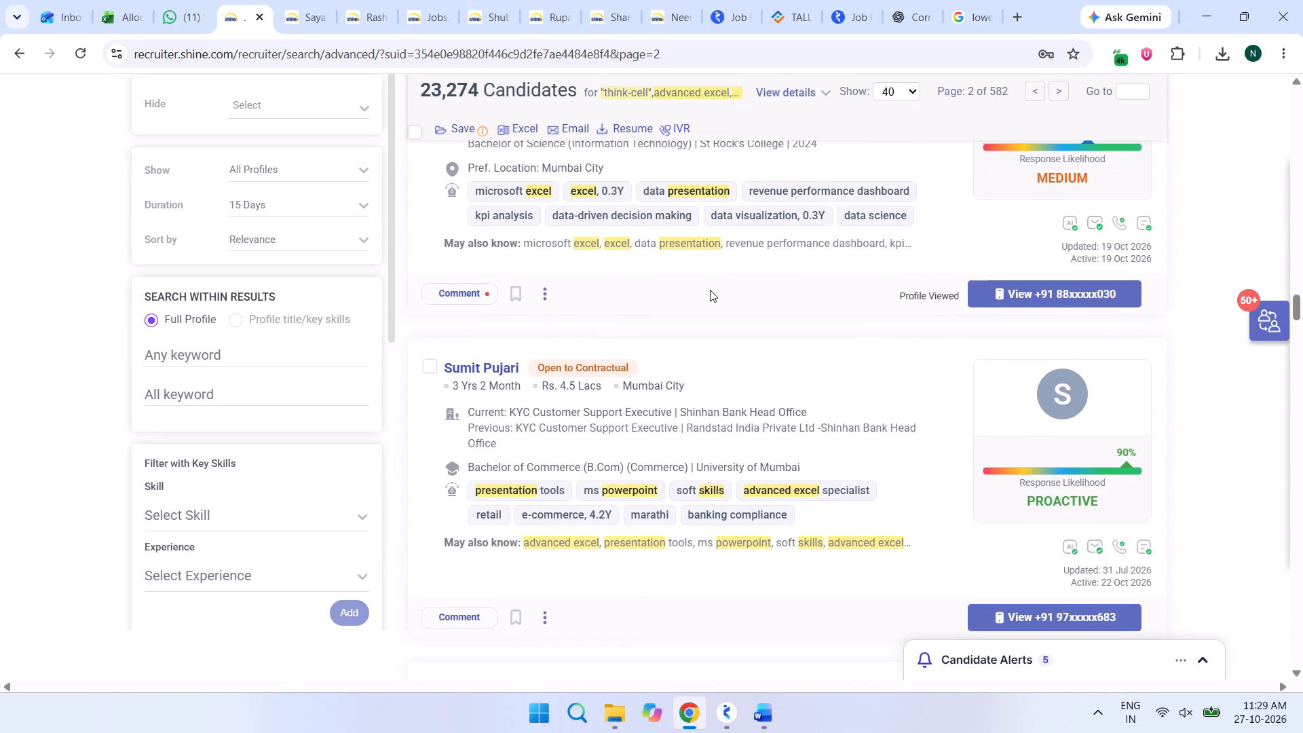
Open the Shinhan Bank KYC Customer Support Executive's attached resume and check the home location and professional summary.
{"action": "left_click", "coordinate": [490, 375]}
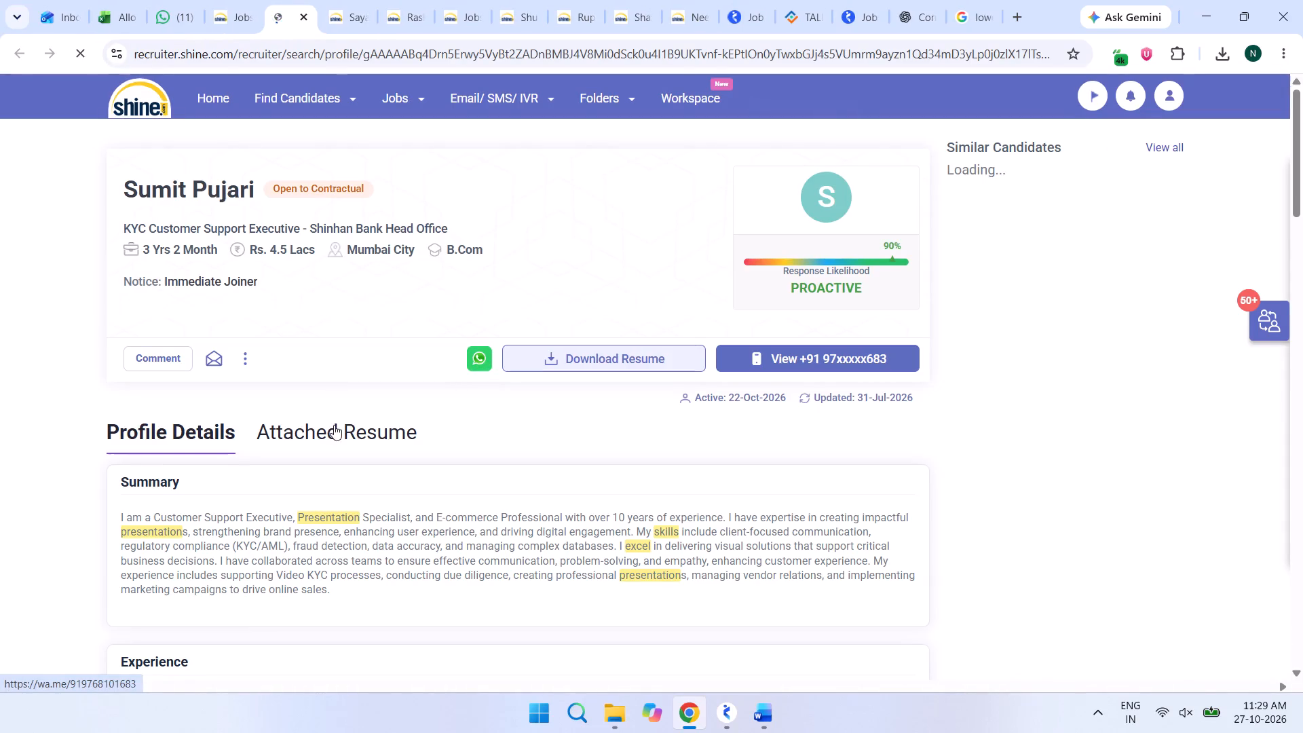
{"action": "left_click", "coordinate": [334, 425]}
{"action": "scroll", "coordinate": [337, 407], "scroll_direction": "down", "scroll_amount": 4}
{"action": "scroll", "coordinate": [332, 362], "scroll_direction": "up", "scroll_amount": 1}
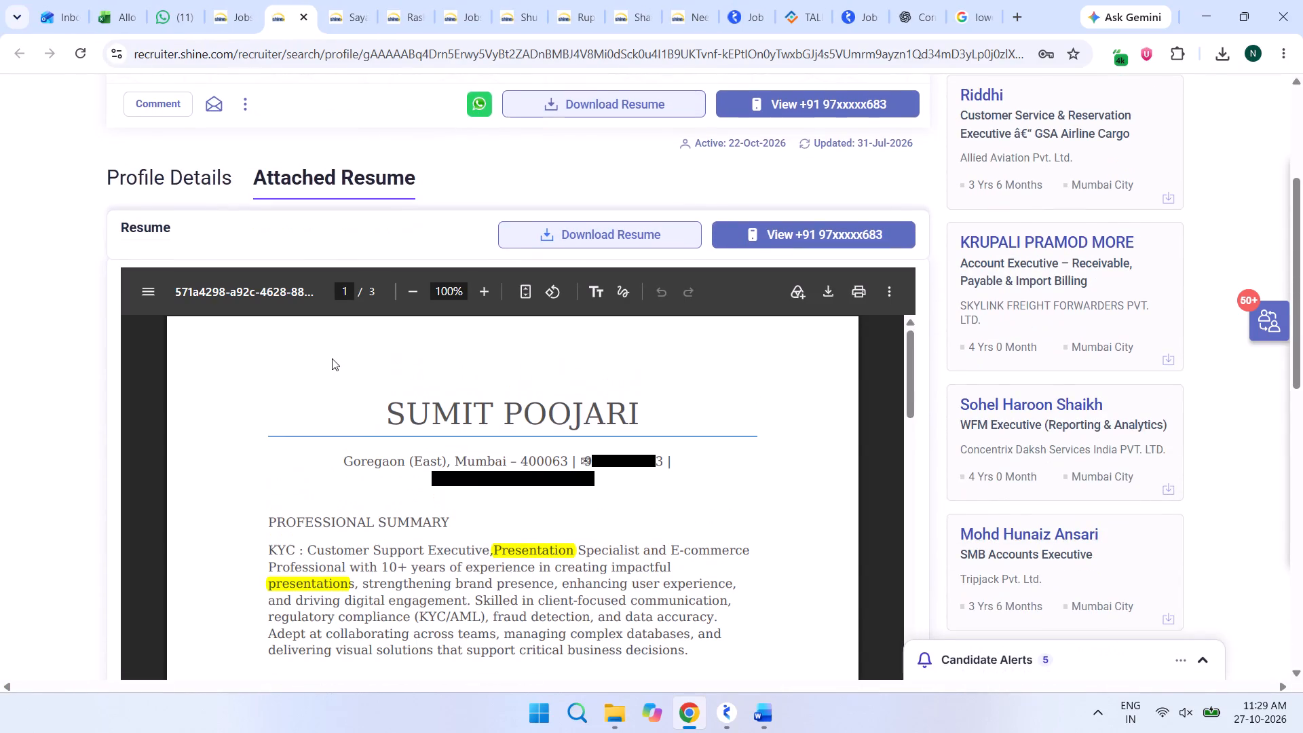
{"action": "scroll", "coordinate": [231, 257], "scroll_direction": "down", "scroll_amount": 2}
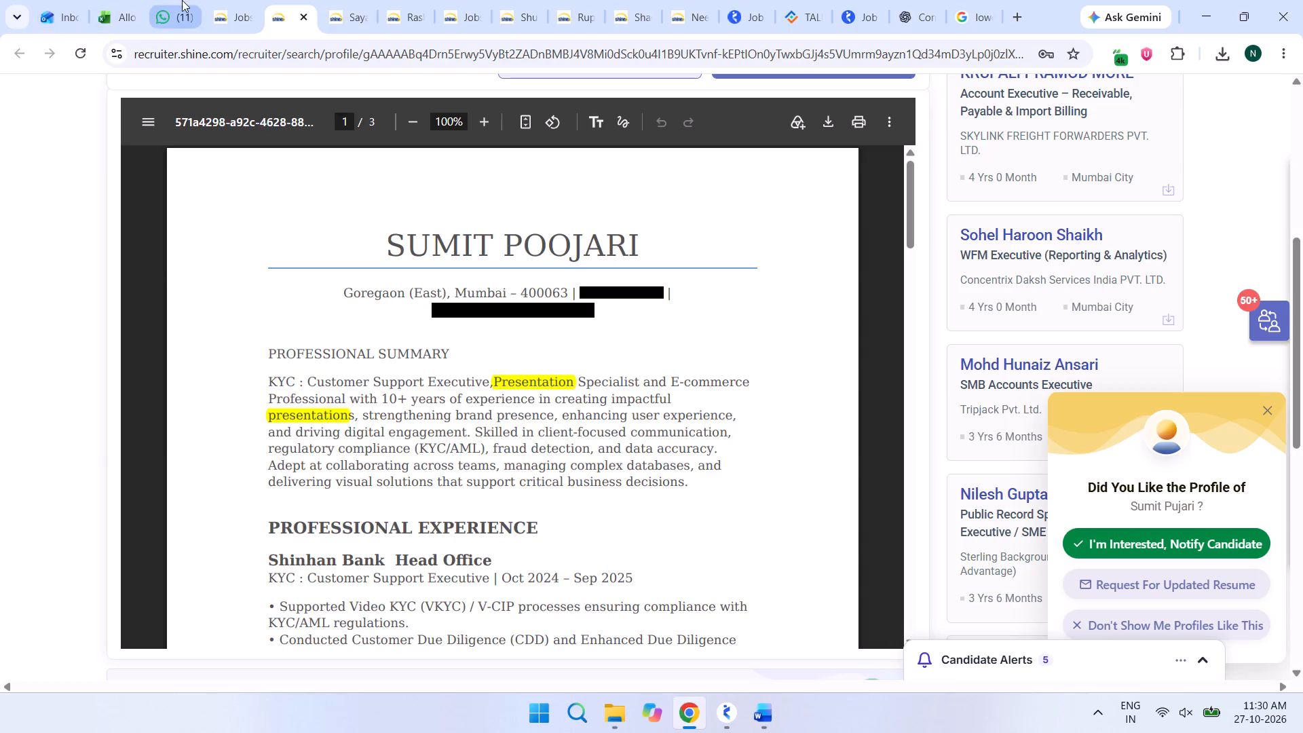
Read the work history in the KYC executive's resume, including the Presentation Specialist roles, and close the profile.
{"action": "scroll", "coordinate": [366, 488], "scroll_direction": "down", "scroll_amount": 2}
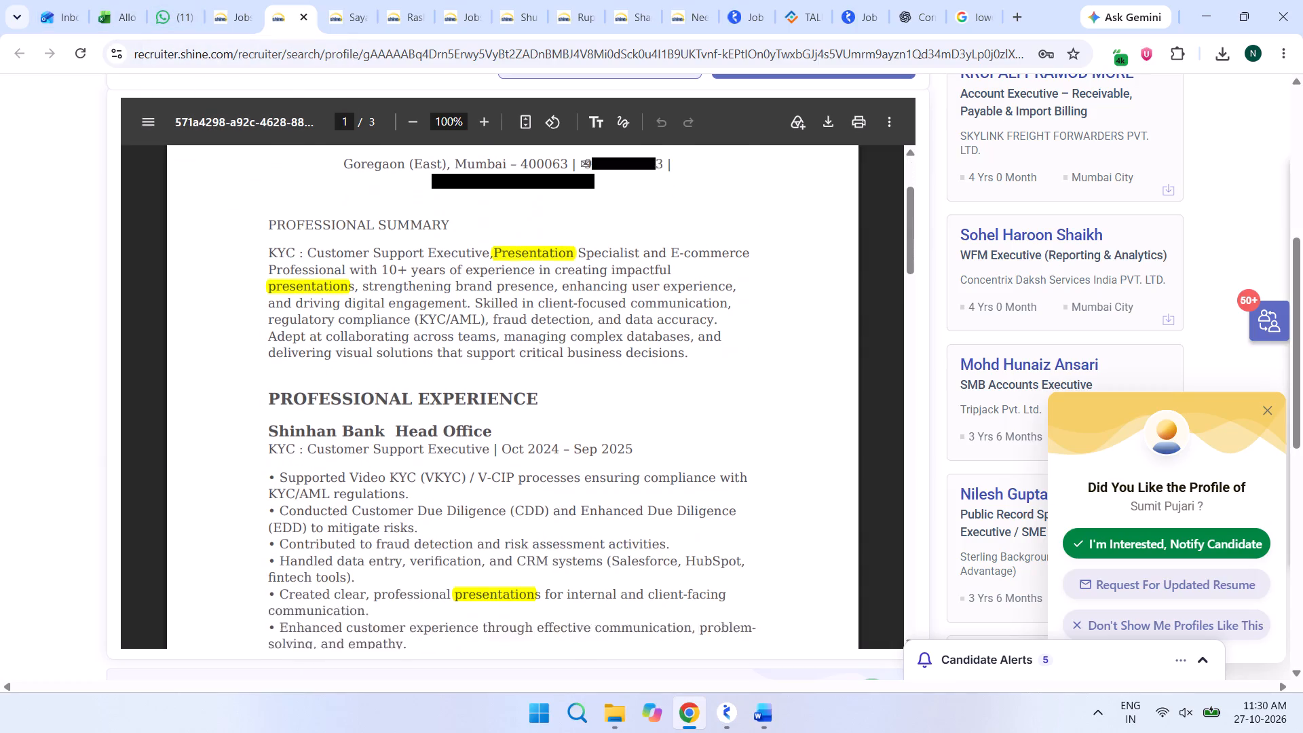
{"action": "scroll", "coordinate": [367, 488], "scroll_direction": "down", "scroll_amount": 2}
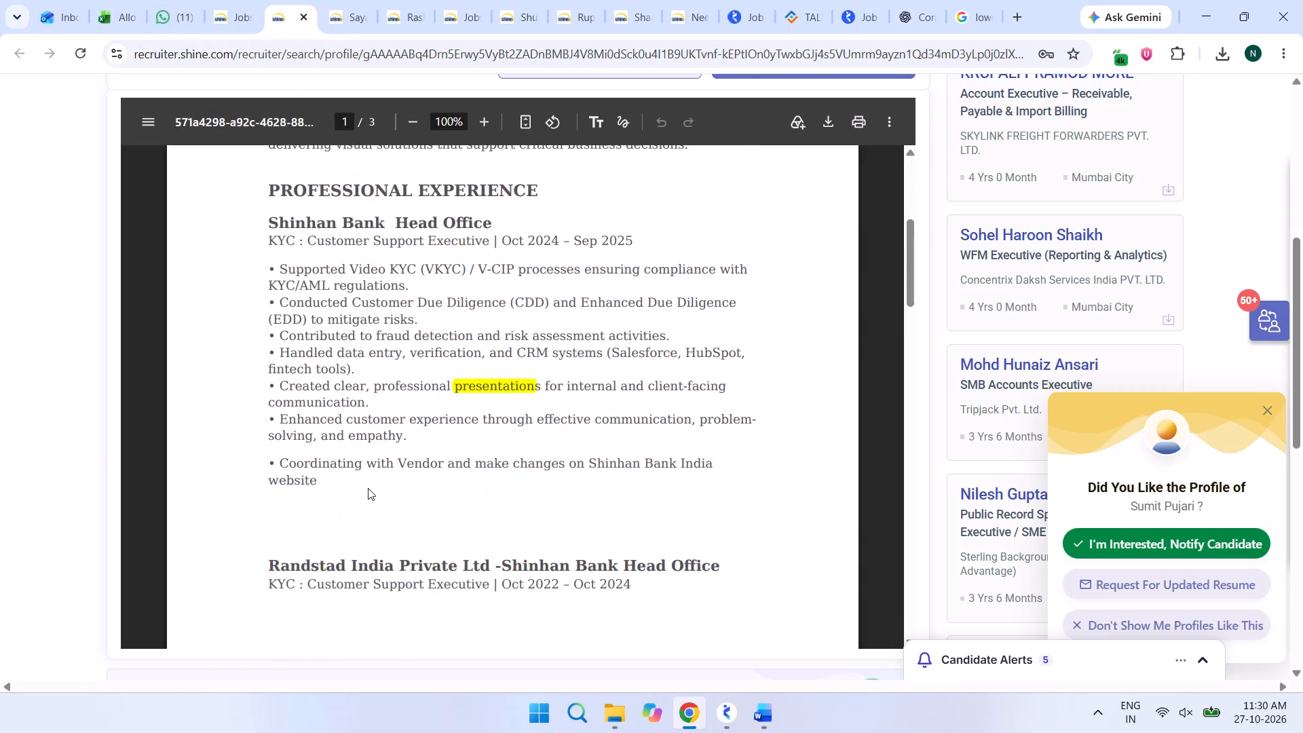
{"action": "scroll", "coordinate": [368, 488], "scroll_direction": "down", "scroll_amount": 4}
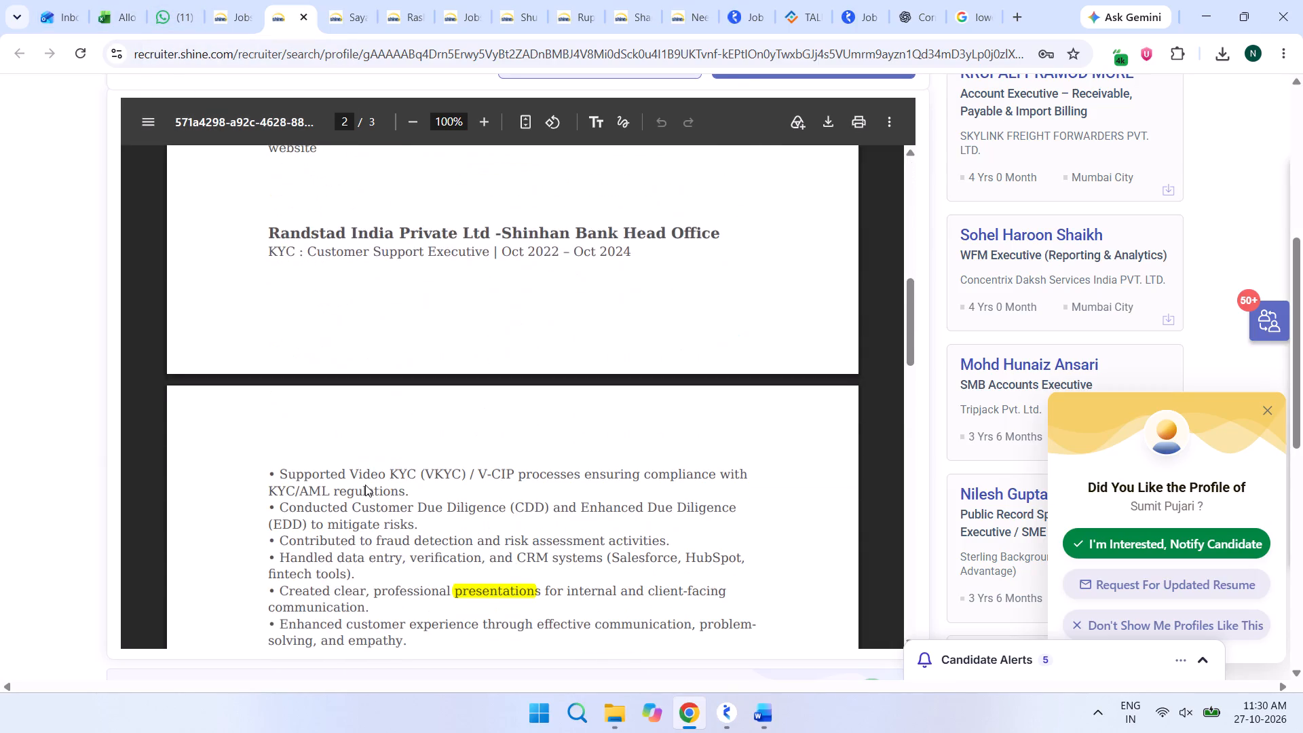
{"action": "scroll", "coordinate": [365, 485], "scroll_direction": "down", "scroll_amount": 3}
{"action": "scroll", "coordinate": [364, 482], "scroll_direction": "up", "scroll_amount": 4}
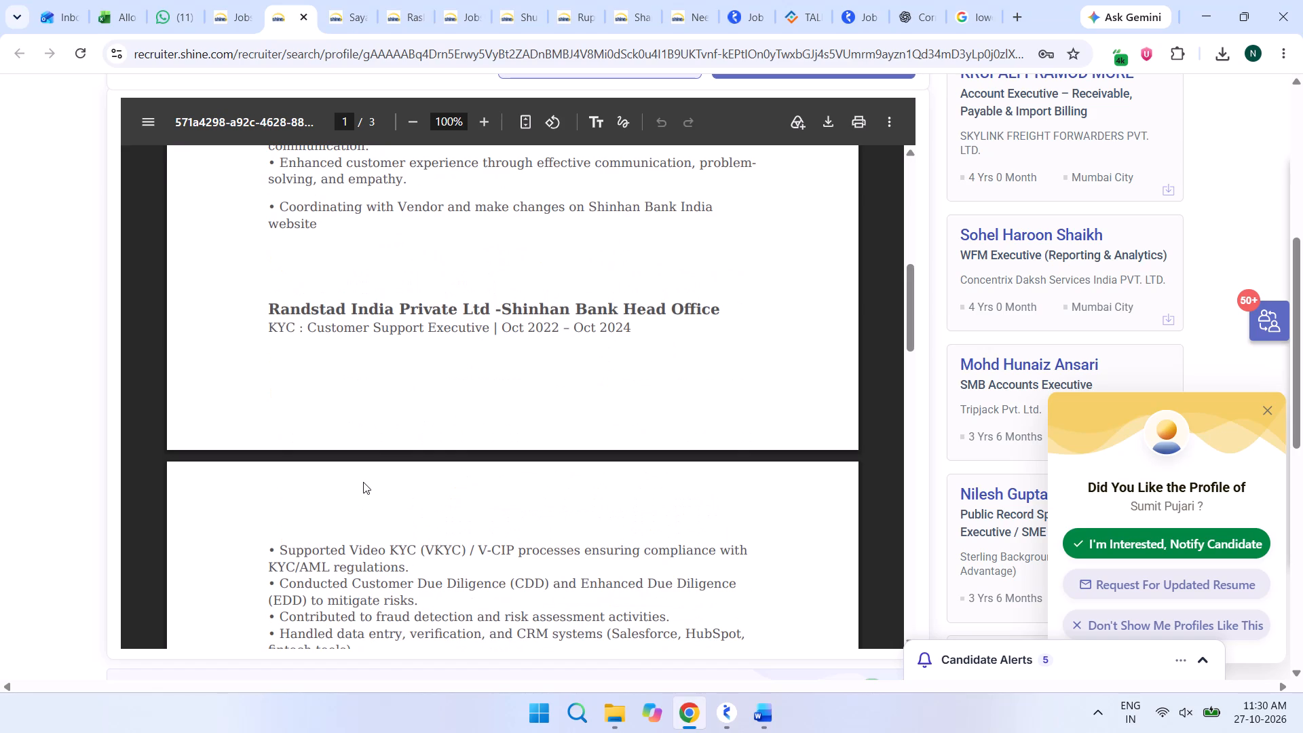
{"action": "scroll", "coordinate": [363, 482], "scroll_direction": "up", "scroll_amount": 1}
{"action": "scroll", "coordinate": [363, 482], "scroll_direction": "down", "scroll_amount": 6}
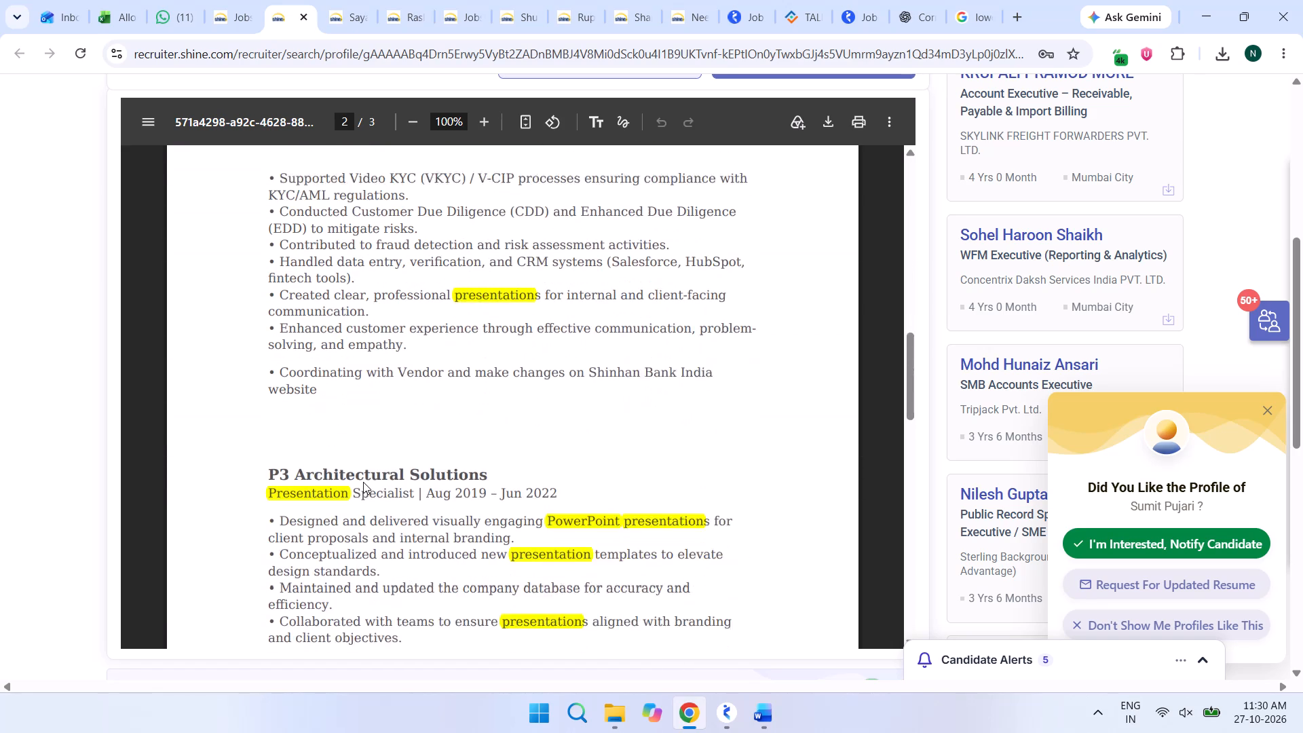
{"action": "scroll", "coordinate": [363, 482], "scroll_direction": "down", "scroll_amount": 3}
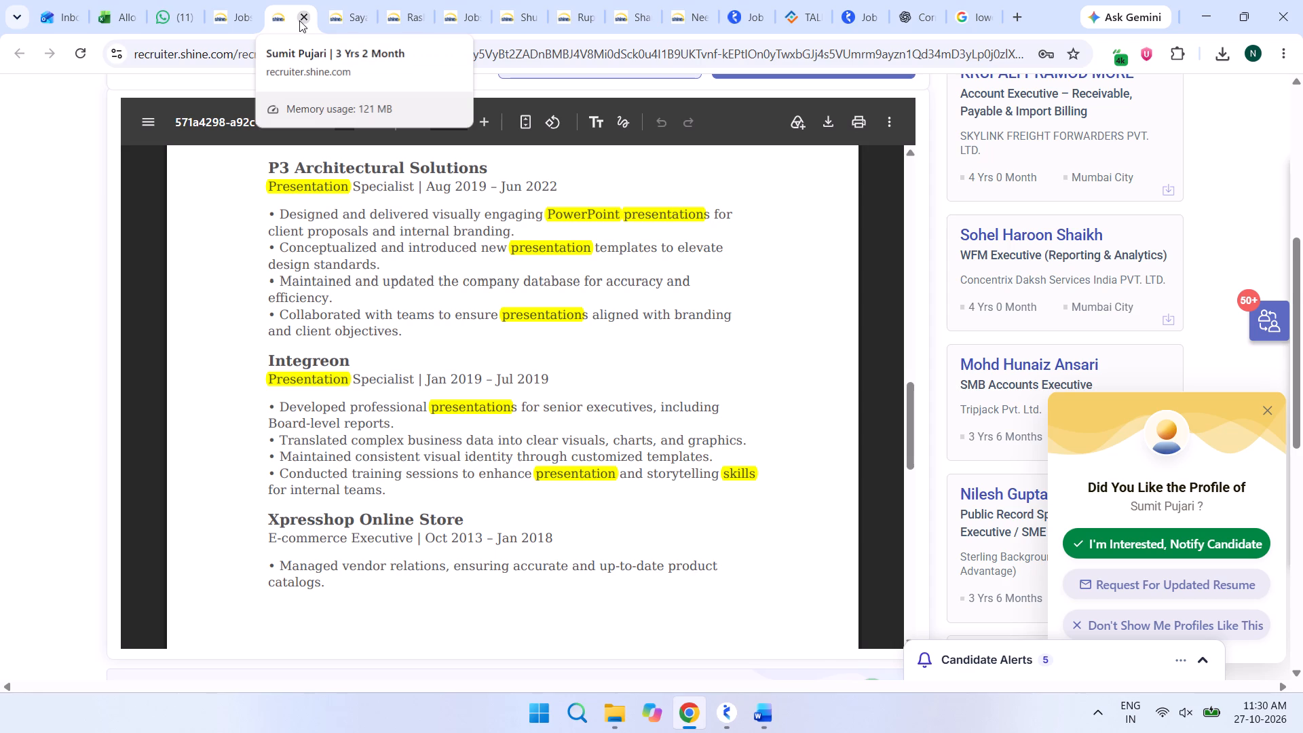
{"action": "left_click", "coordinate": [299, 20]}
Scan the page 2 candidates below the KYC executive for relevant roles, salary, location and Excel and PowerPoint skills.
{"action": "scroll", "coordinate": [730, 373], "scroll_direction": "down", "scroll_amount": 4}
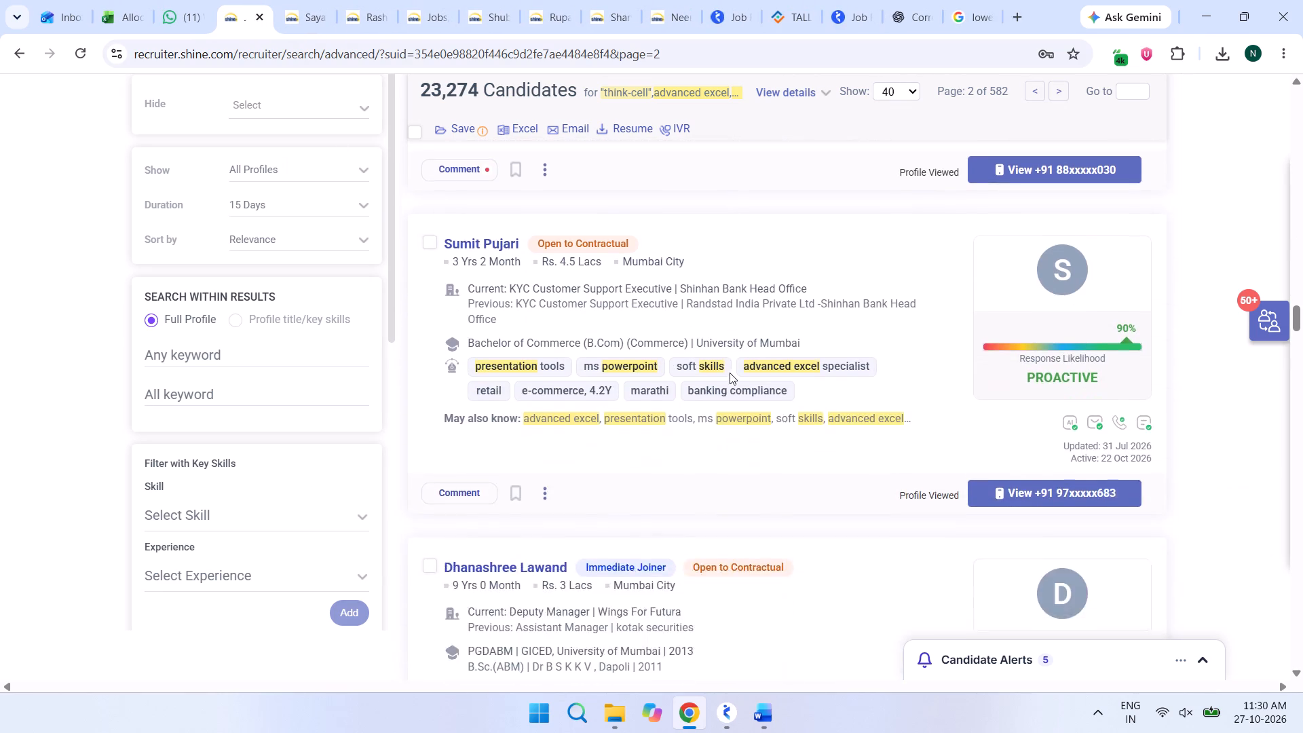
{"action": "scroll", "coordinate": [730, 373], "scroll_direction": "down", "scroll_amount": 7}
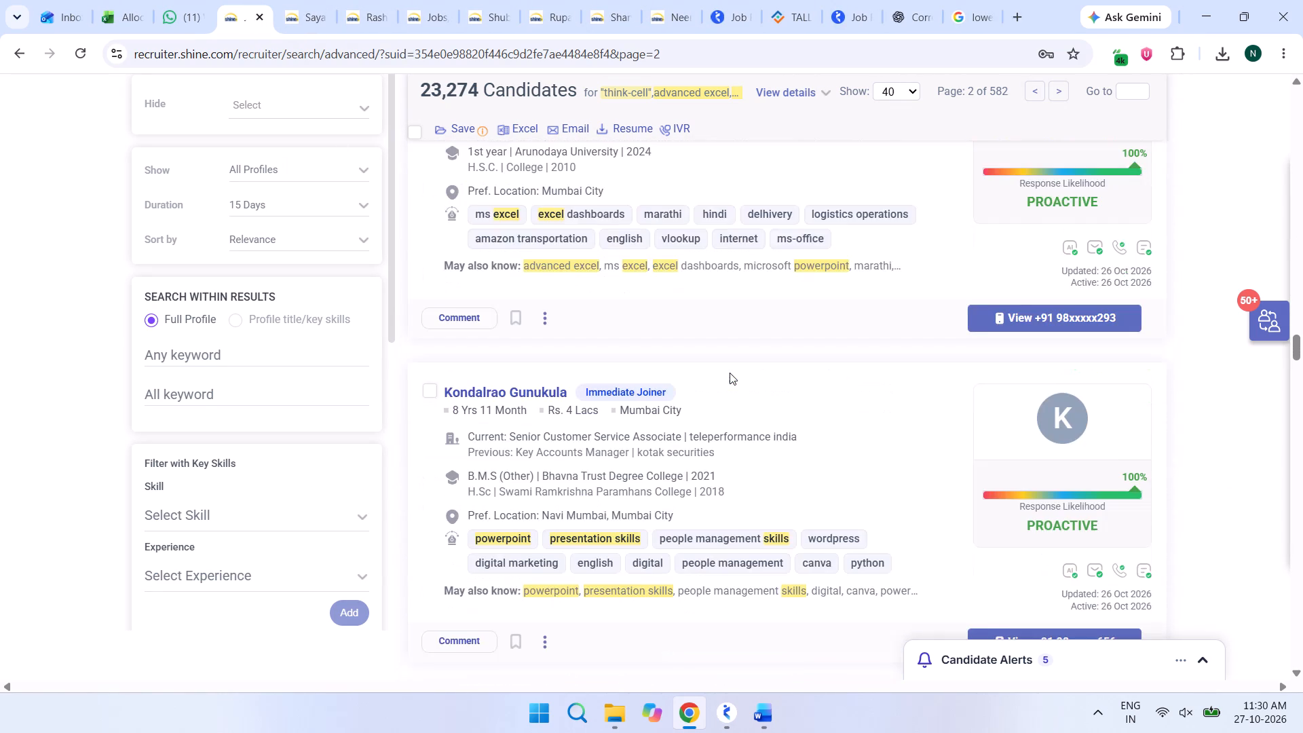
{"action": "scroll", "coordinate": [730, 373], "scroll_direction": "down", "scroll_amount": 2}
{"action": "scroll", "coordinate": [610, 283], "scroll_direction": "down", "scroll_amount": 1}
{"action": "scroll", "coordinate": [610, 283], "scroll_direction": "up", "scroll_amount": 1}
{"action": "scroll", "coordinate": [610, 283], "scroll_direction": "down", "scroll_amount": 2}
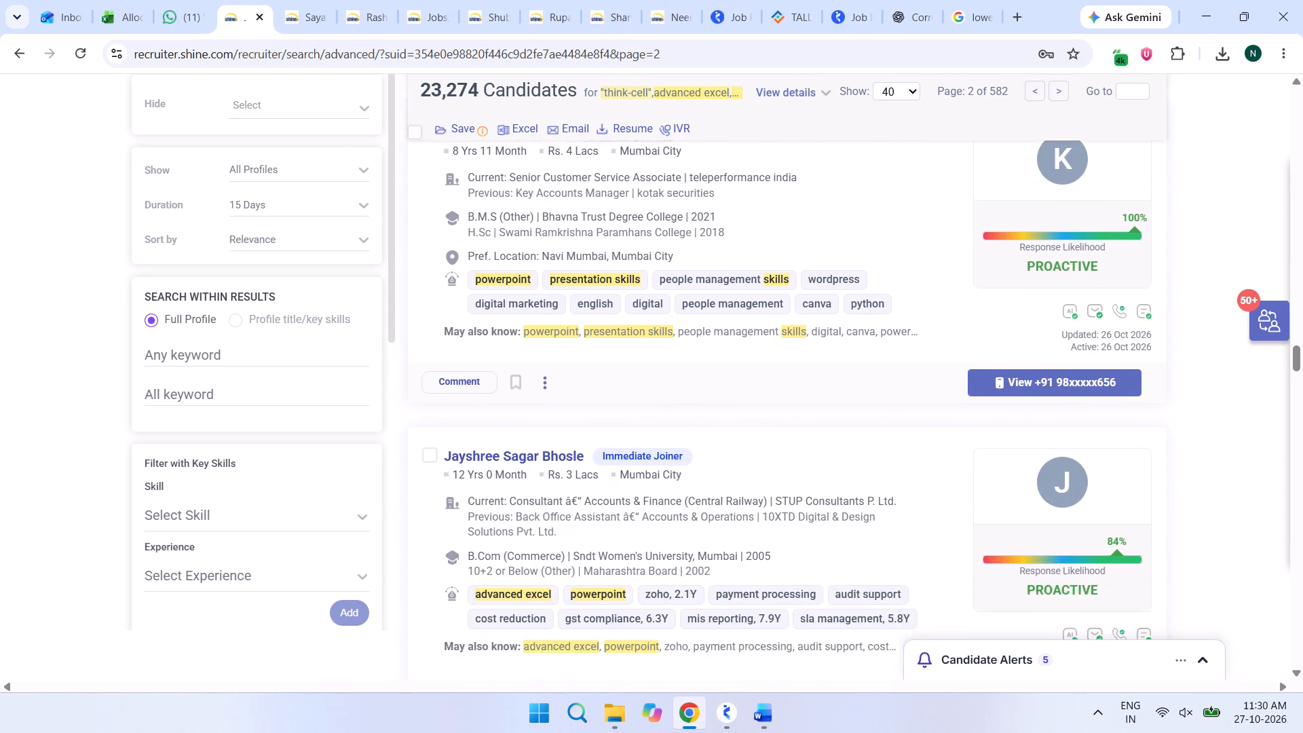
{"action": "scroll", "coordinate": [609, 283], "scroll_direction": "down", "scroll_amount": 5}
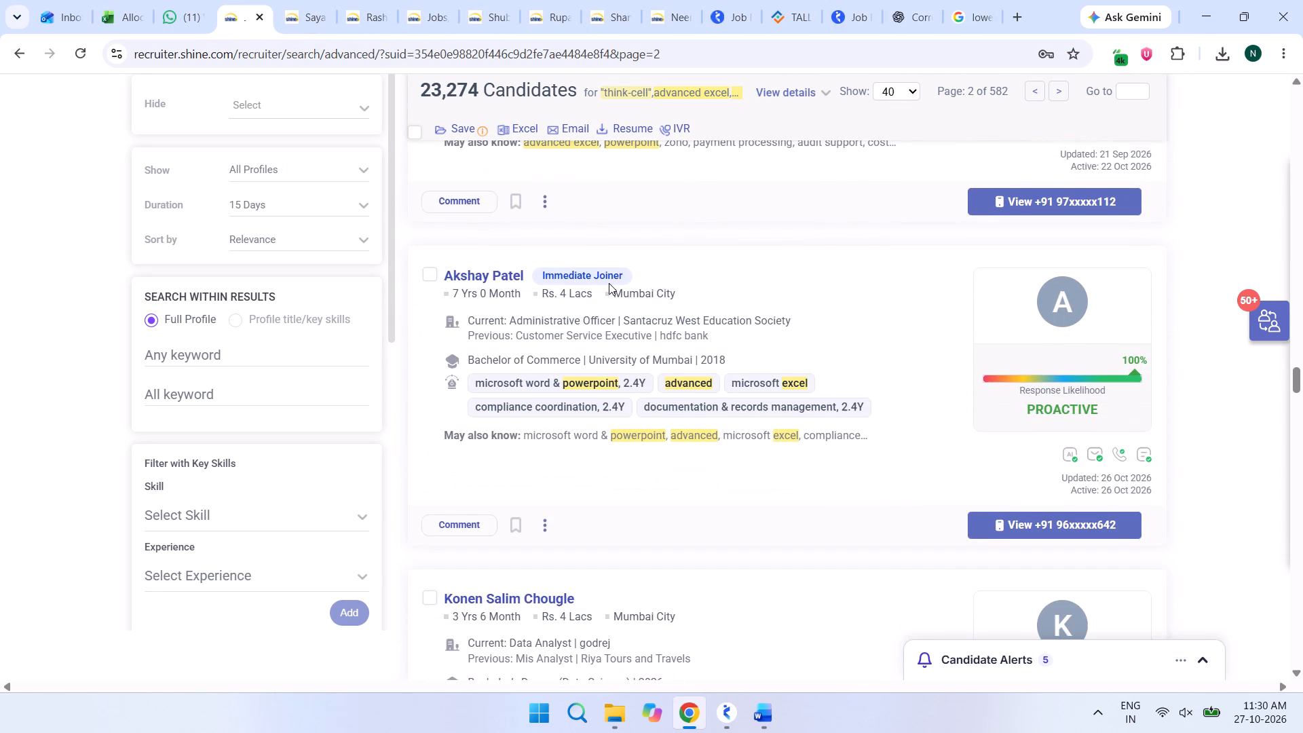
{"action": "scroll", "coordinate": [609, 283], "scroll_direction": "down", "scroll_amount": 4}
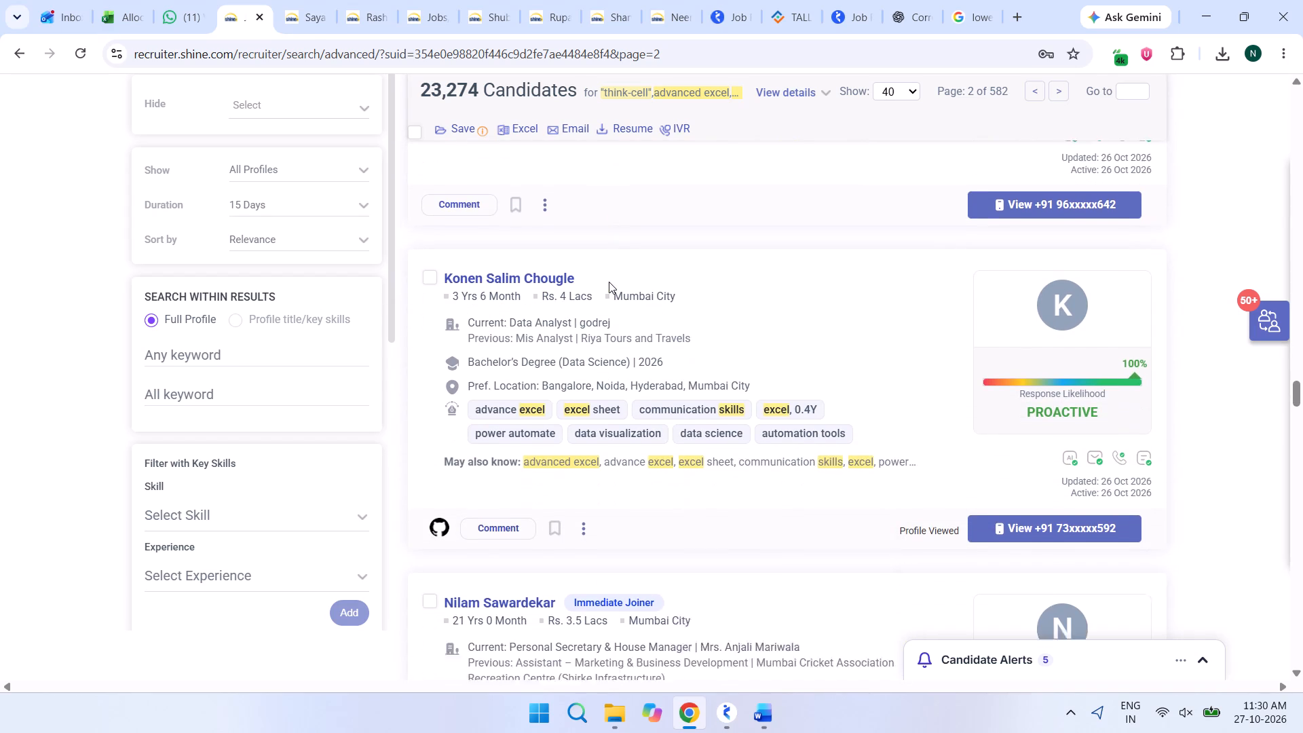
{"action": "scroll", "coordinate": [609, 282], "scroll_direction": "down", "scroll_amount": 1}
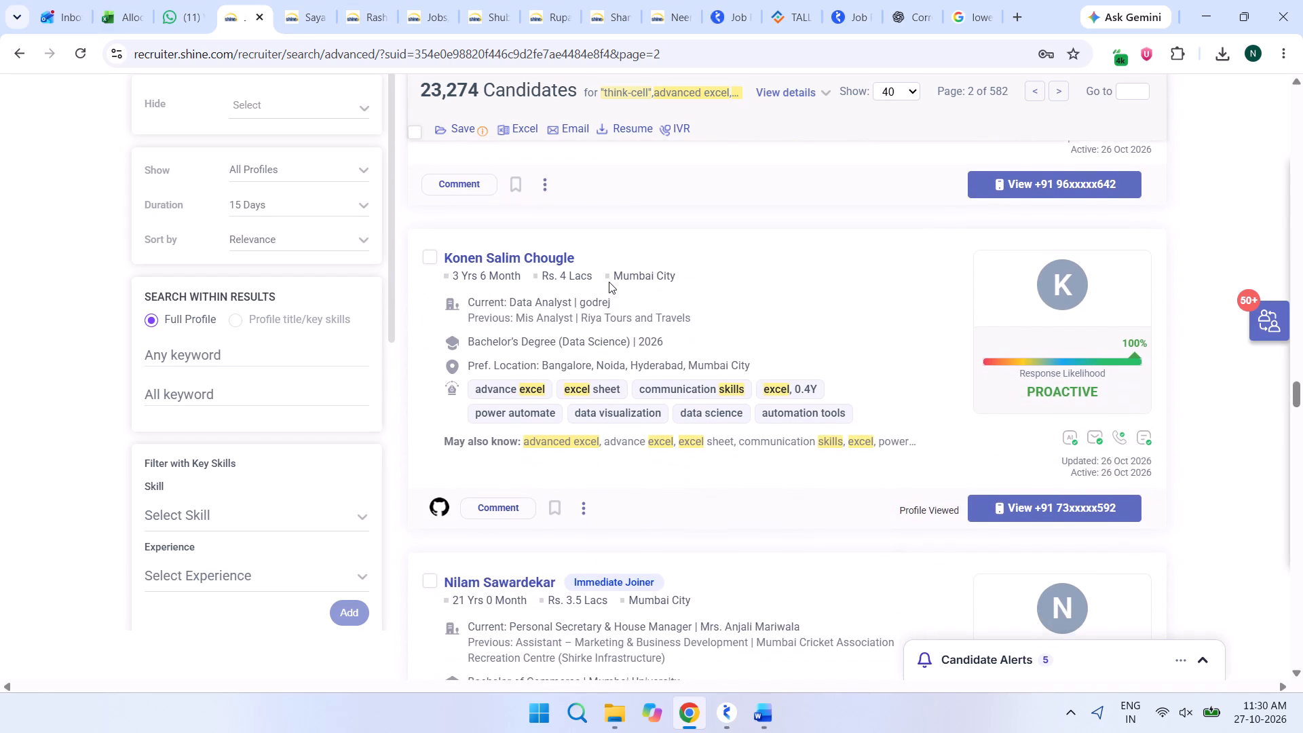
{"action": "scroll", "coordinate": [609, 282], "scroll_direction": "down", "scroll_amount": 3}
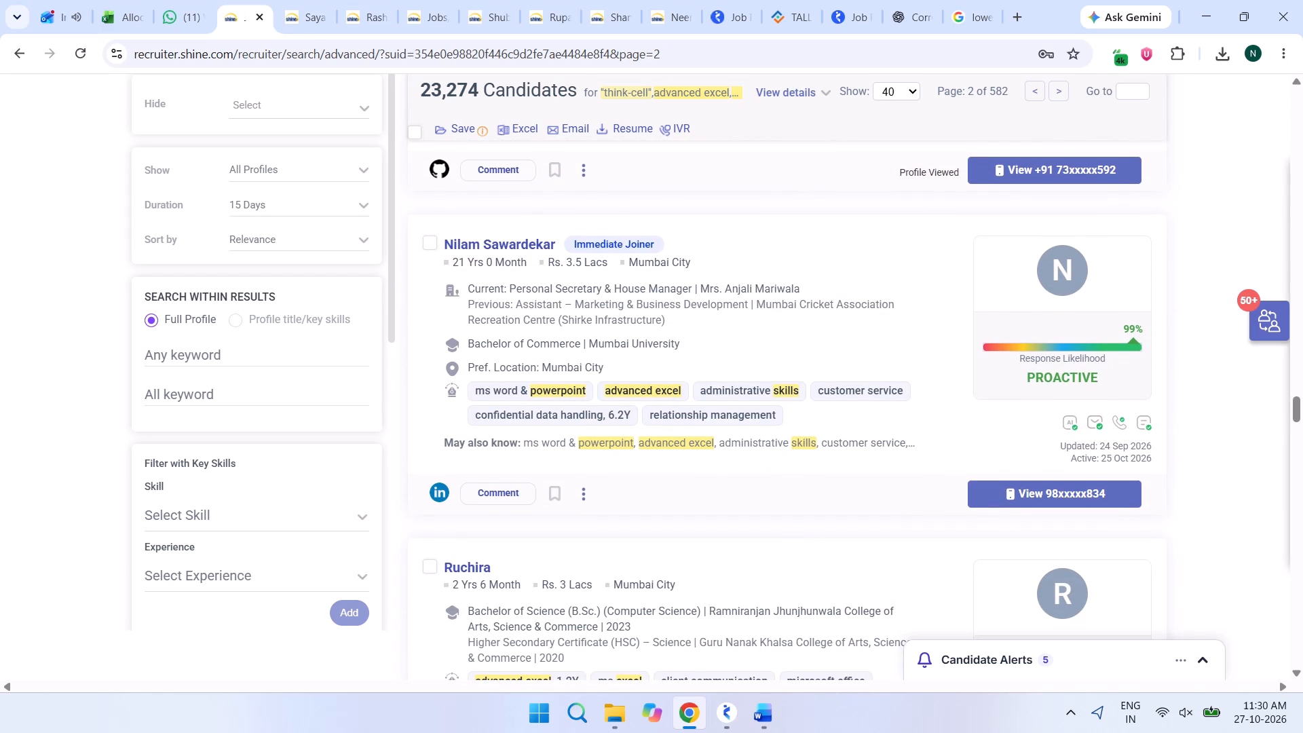
{"action": "scroll", "coordinate": [609, 282], "scroll_direction": "down", "scroll_amount": 4}
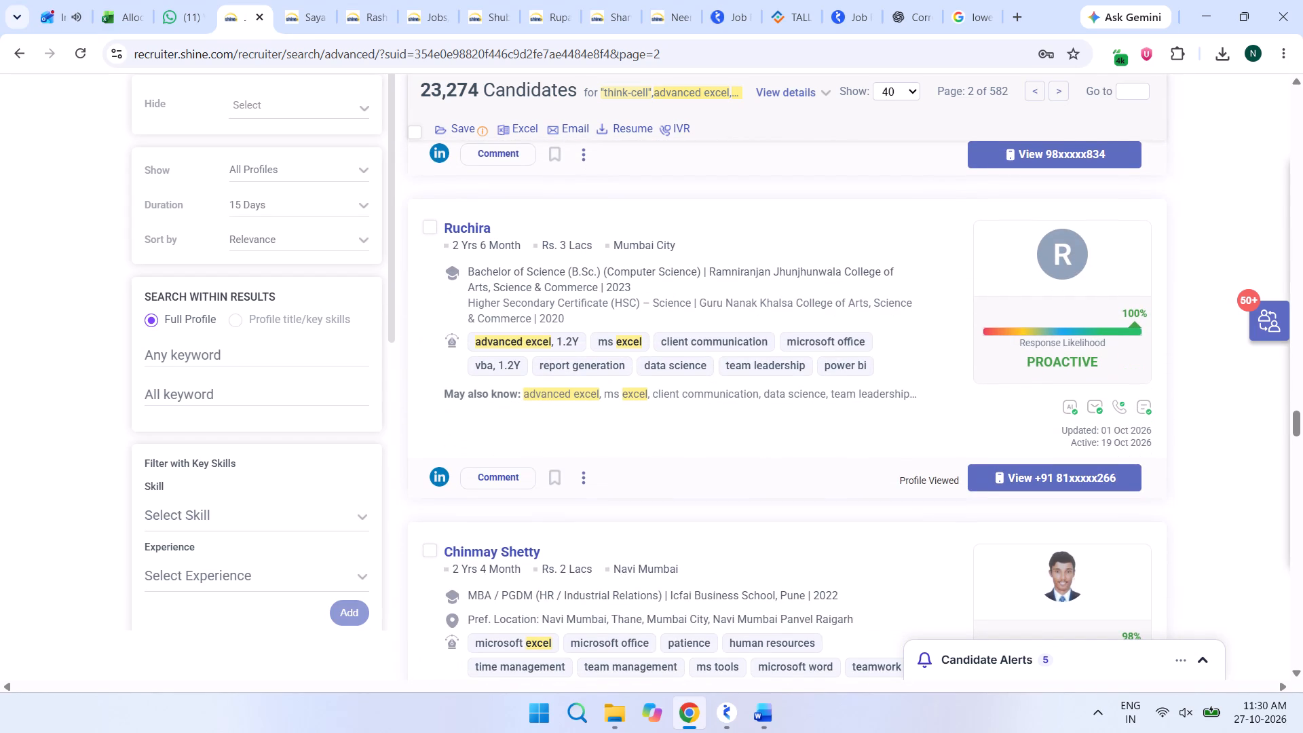
{"action": "scroll", "coordinate": [609, 282], "scroll_direction": "down", "scroll_amount": 1}
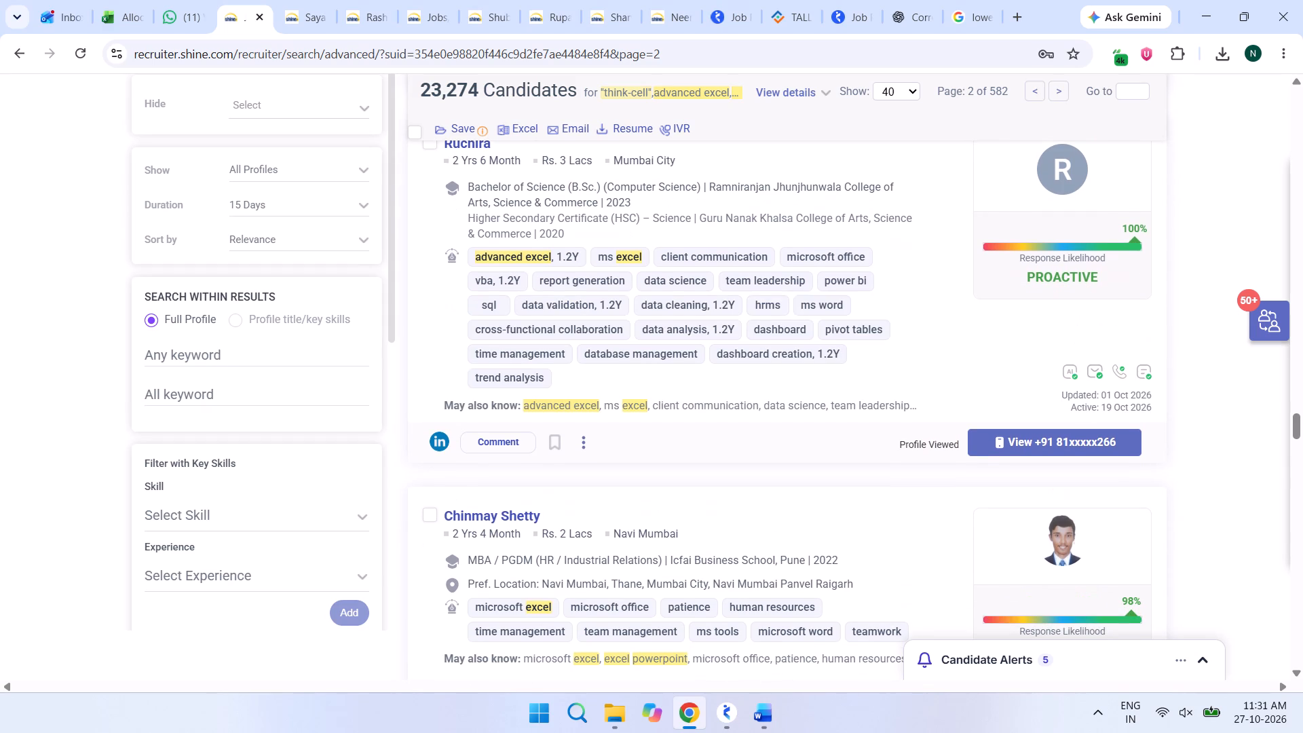
{"action": "scroll", "coordinate": [609, 282], "scroll_direction": "down", "scroll_amount": 3}
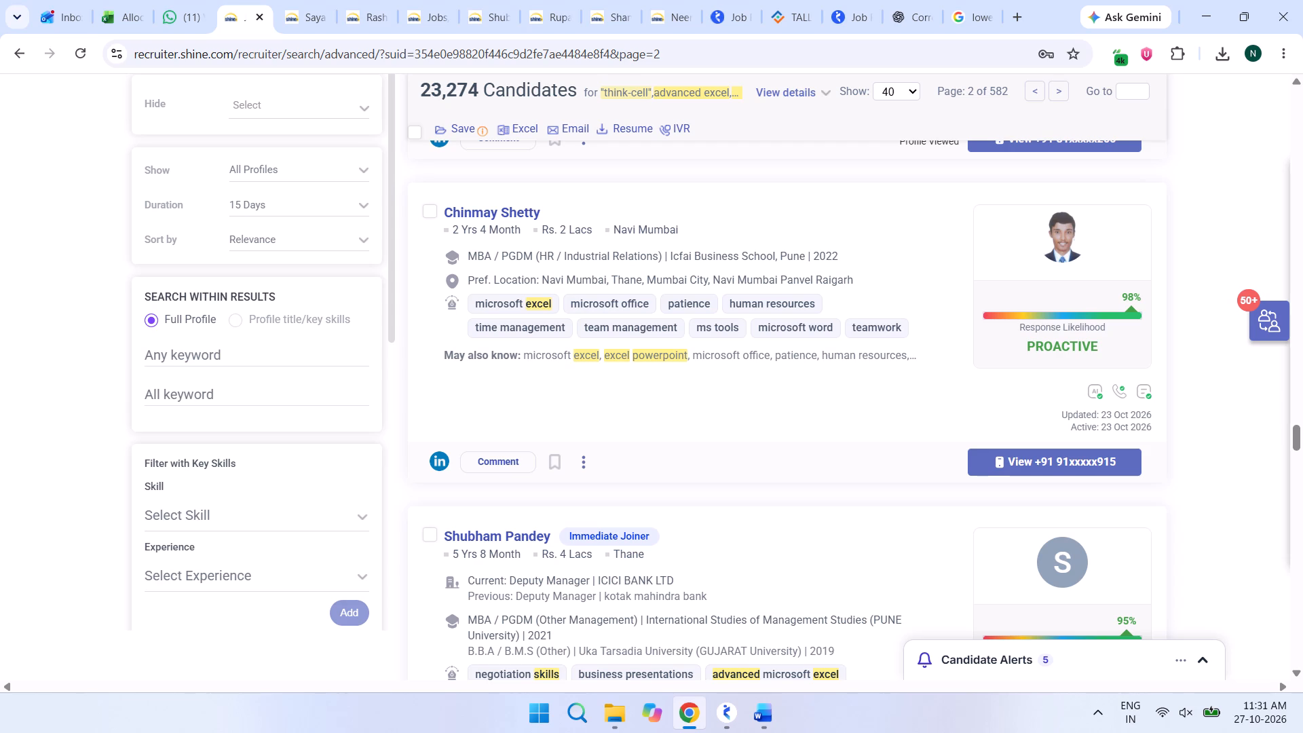
{"action": "scroll", "coordinate": [609, 282], "scroll_direction": "down", "scroll_amount": 4}
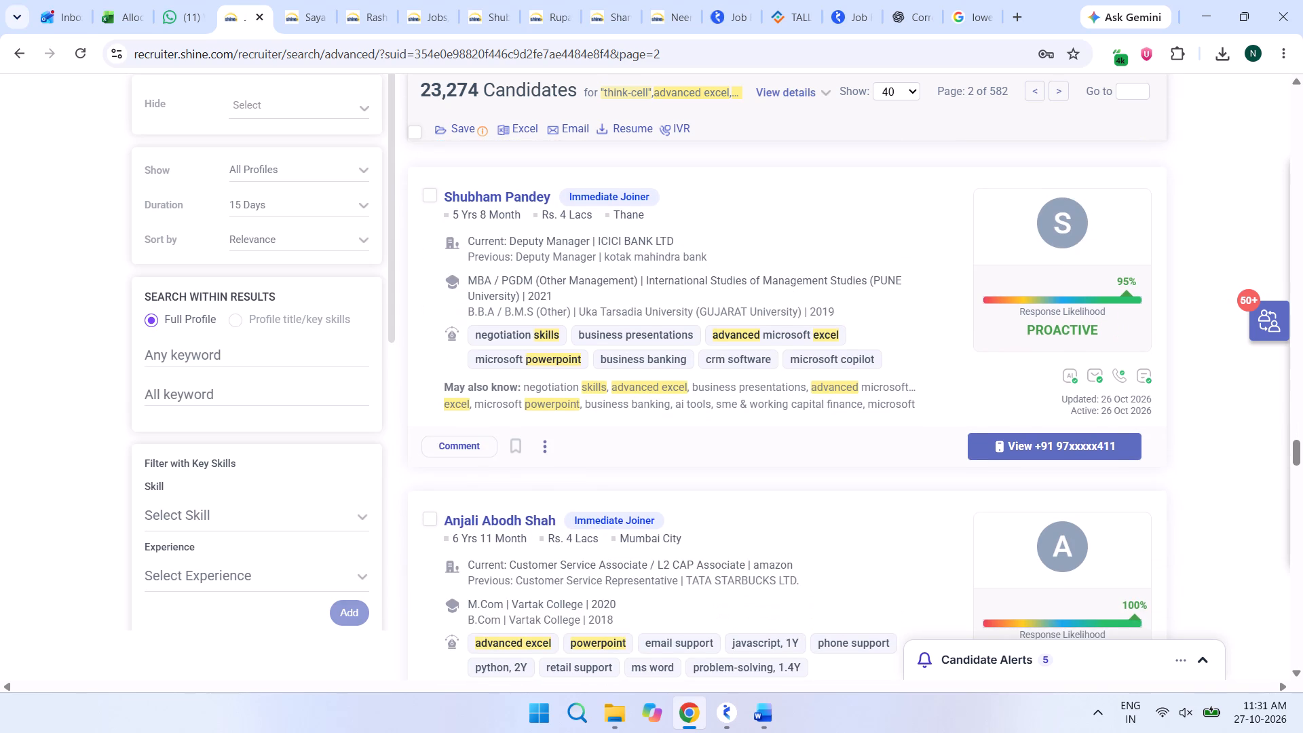
{"action": "scroll", "coordinate": [609, 282], "scroll_direction": "down", "scroll_amount": 8}
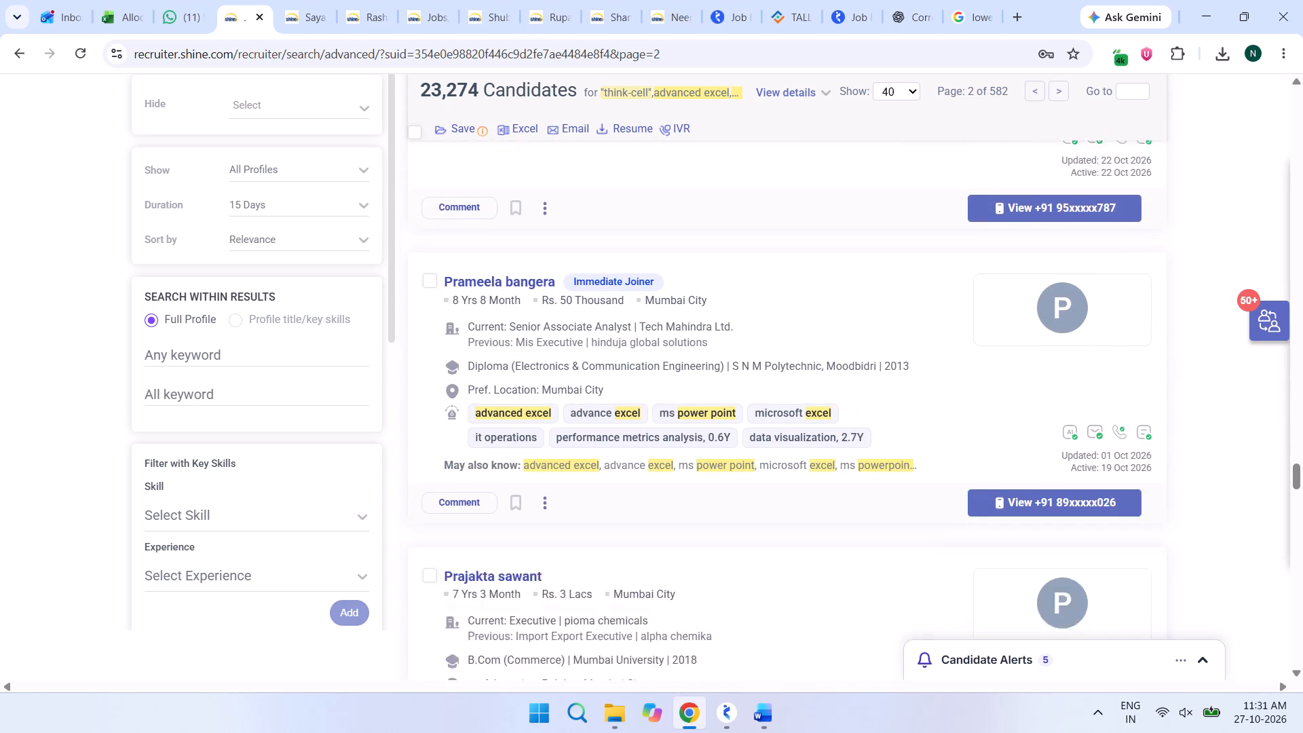
{"action": "scroll", "coordinate": [609, 282], "scroll_direction": "down", "scroll_amount": 4}
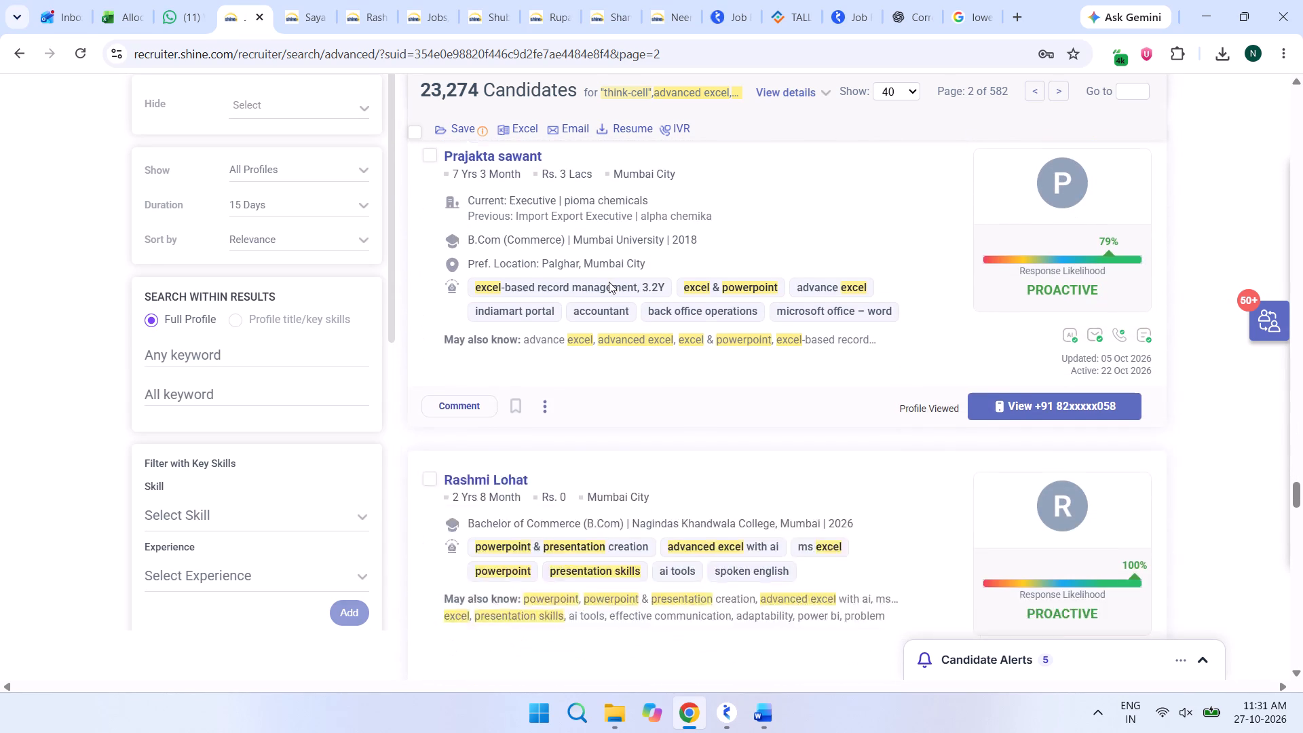
{"action": "scroll", "coordinate": [609, 282], "scroll_direction": "down", "scroll_amount": 2}
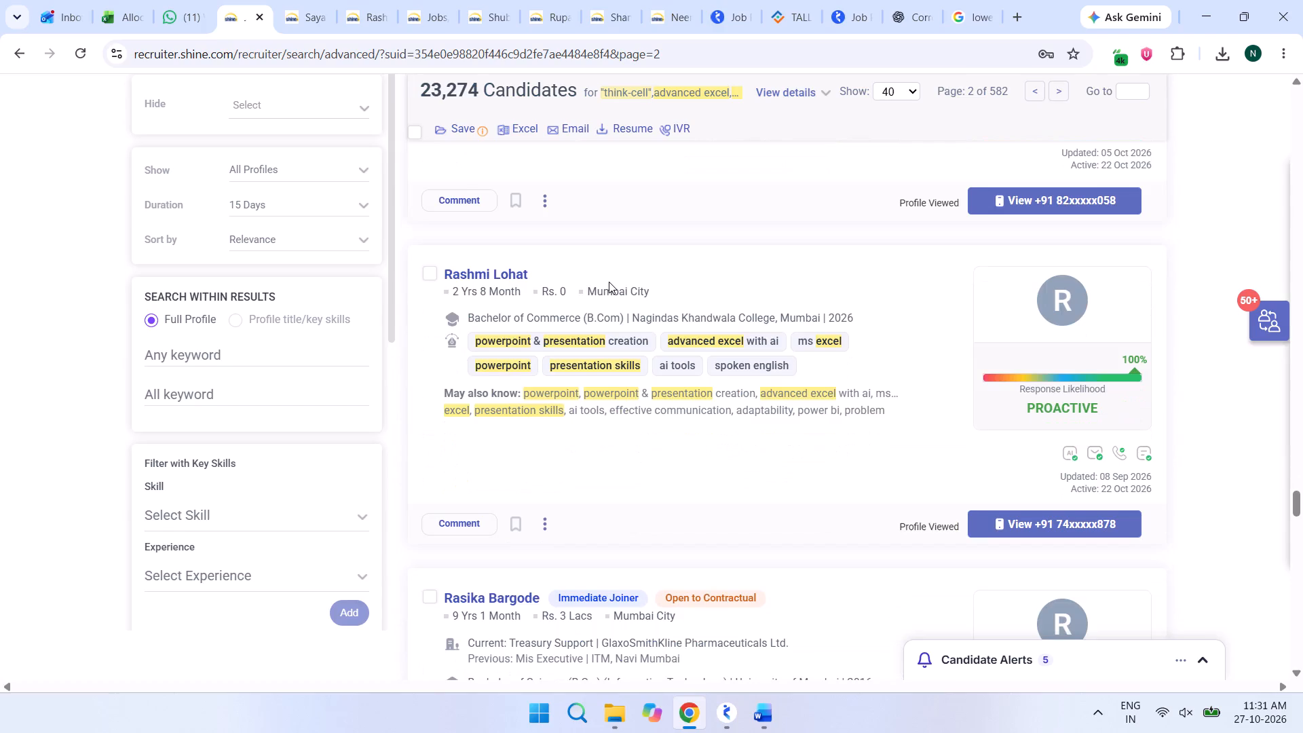
Review the attached resume of the Nagindas Khandwala College B.Com candidate with PowerPoint and presentation creation skills, and close the profile.
{"action": "left_click", "coordinate": [452, 267]}
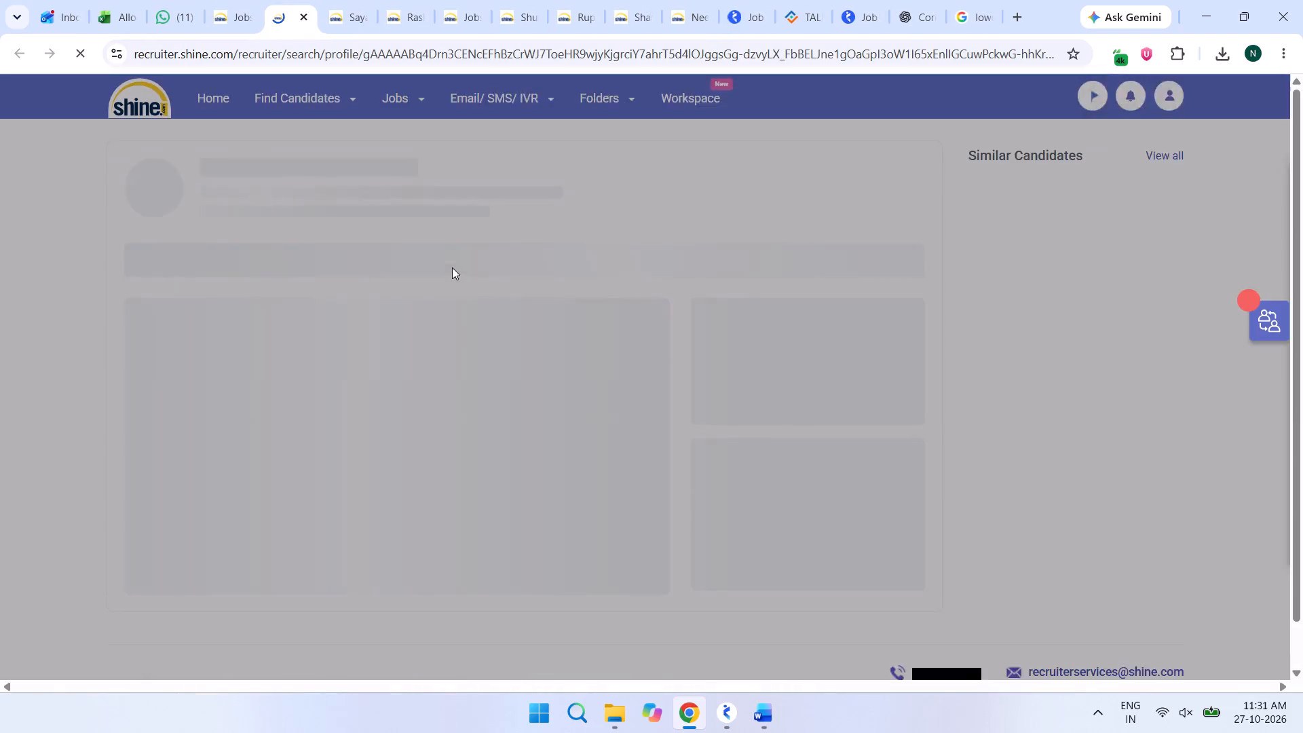
{"action": "left_click", "coordinate": [339, 440]}
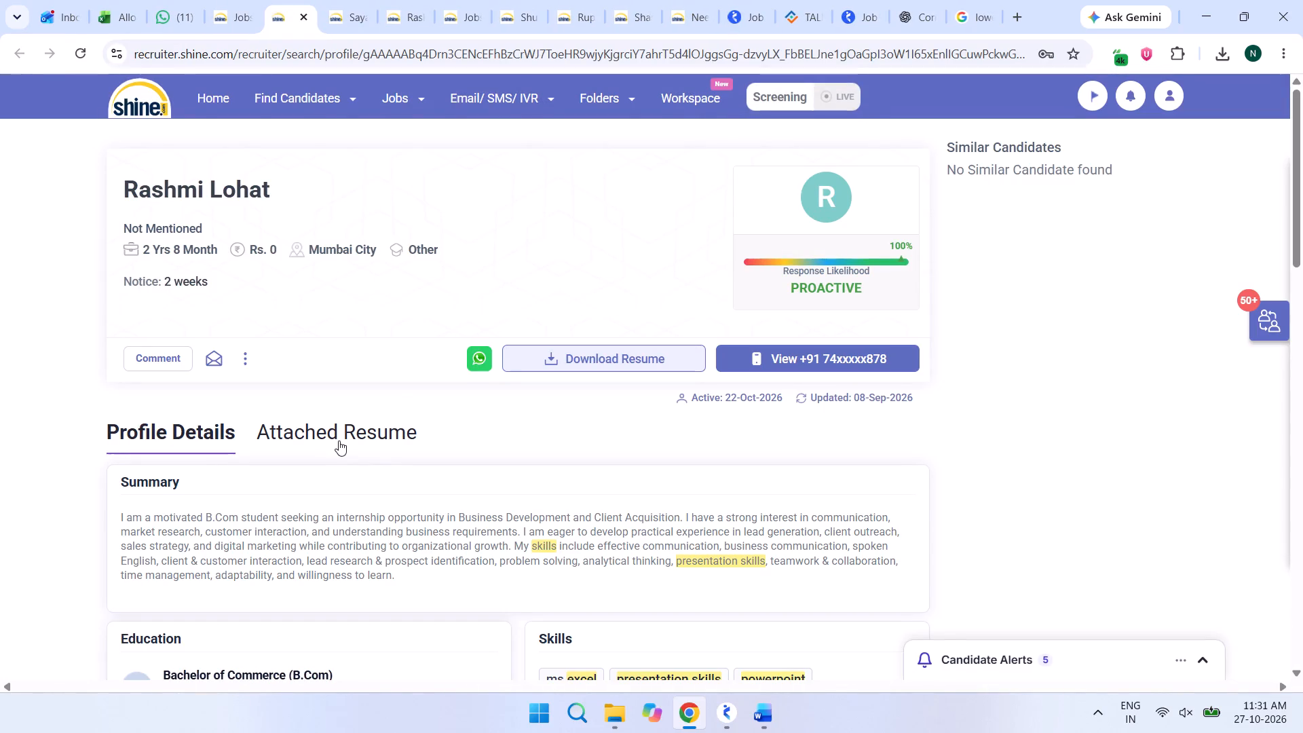
{"action": "scroll", "coordinate": [333, 414], "scroll_direction": "down", "scroll_amount": 5}
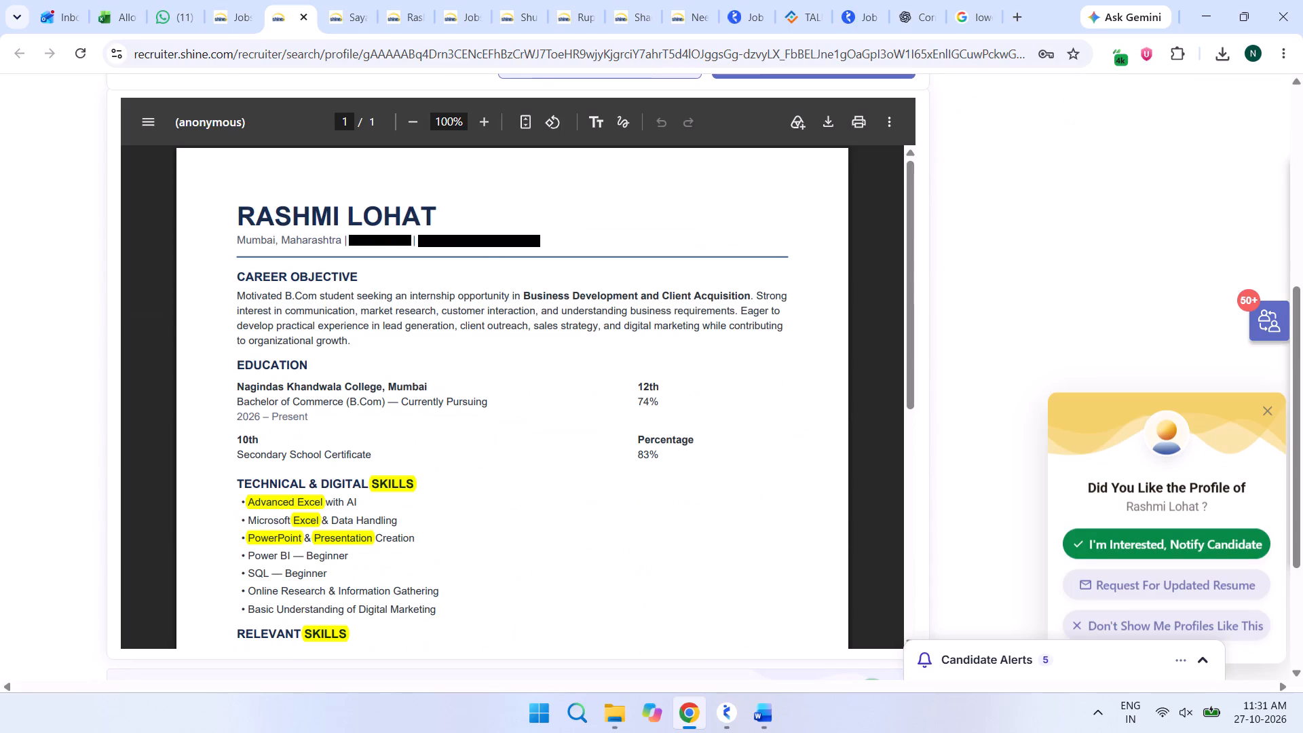
{"action": "left_click", "coordinate": [305, 16]}
Scan the remaining page 2 candidates through the end of the list for relevant roles, salary, location and Excel and PowerPoint skills.
{"action": "scroll", "coordinate": [579, 305], "scroll_direction": "down", "scroll_amount": 1}
{"action": "scroll", "coordinate": [579, 305], "scroll_direction": "up", "scroll_amount": 1}
{"action": "scroll", "coordinate": [579, 305], "scroll_direction": "down", "scroll_amount": 3}
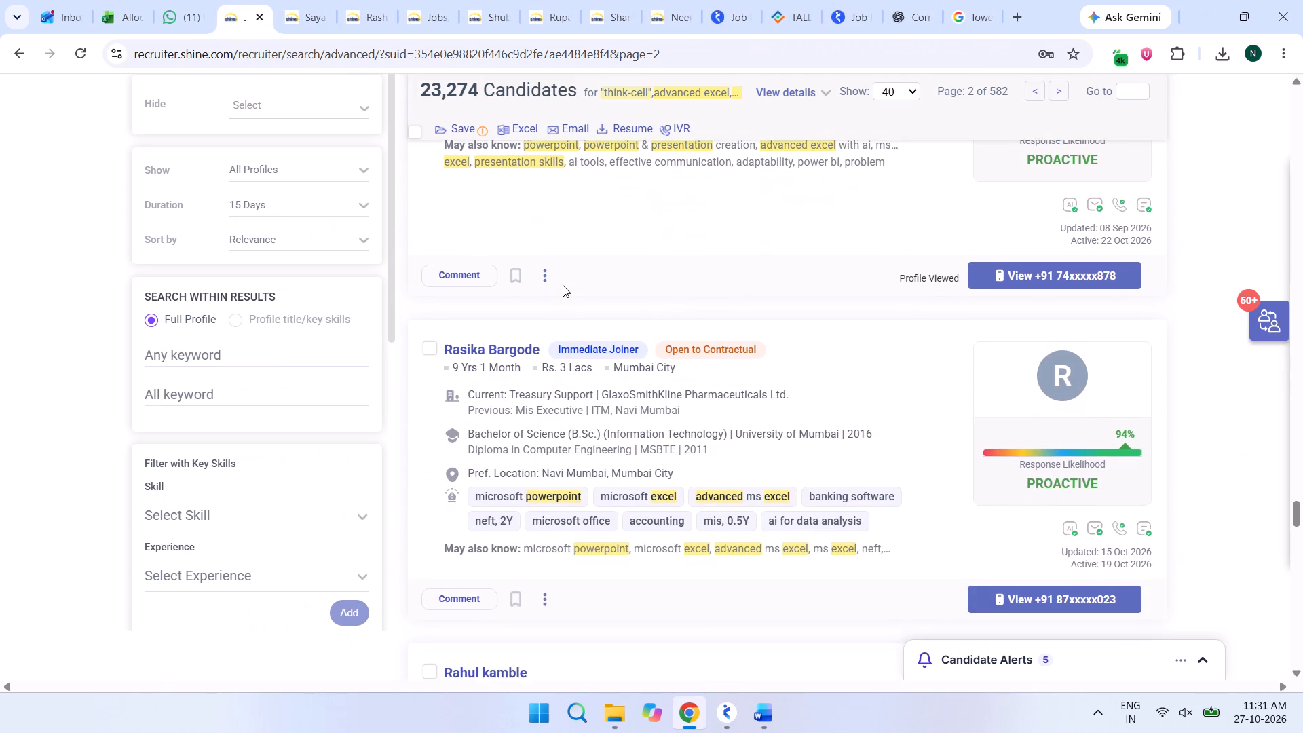
{"action": "scroll", "coordinate": [563, 285], "scroll_direction": "down", "scroll_amount": 5}
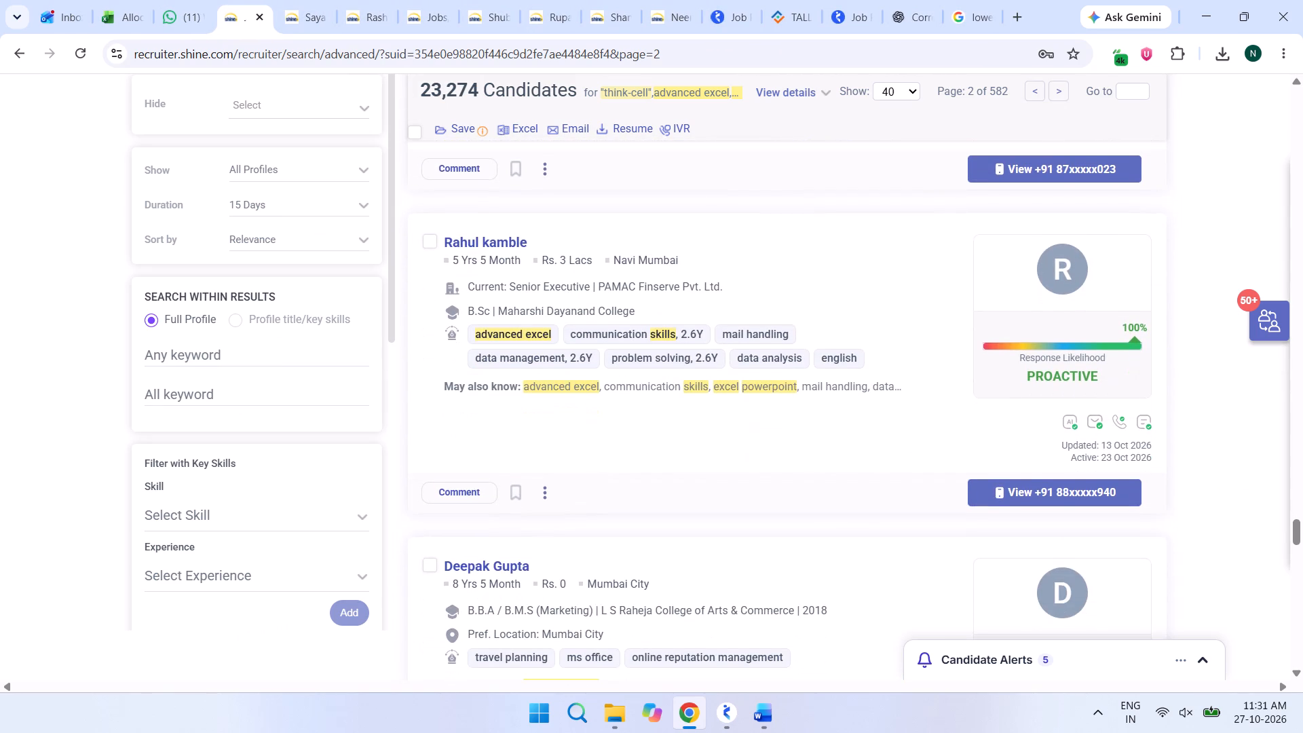
{"action": "scroll", "coordinate": [563, 285], "scroll_direction": "down", "scroll_amount": 6}
{"action": "scroll", "coordinate": [563, 285], "scroll_direction": "up", "scroll_amount": 1}
{"action": "scroll", "coordinate": [563, 285], "scroll_direction": "down", "scroll_amount": 7}
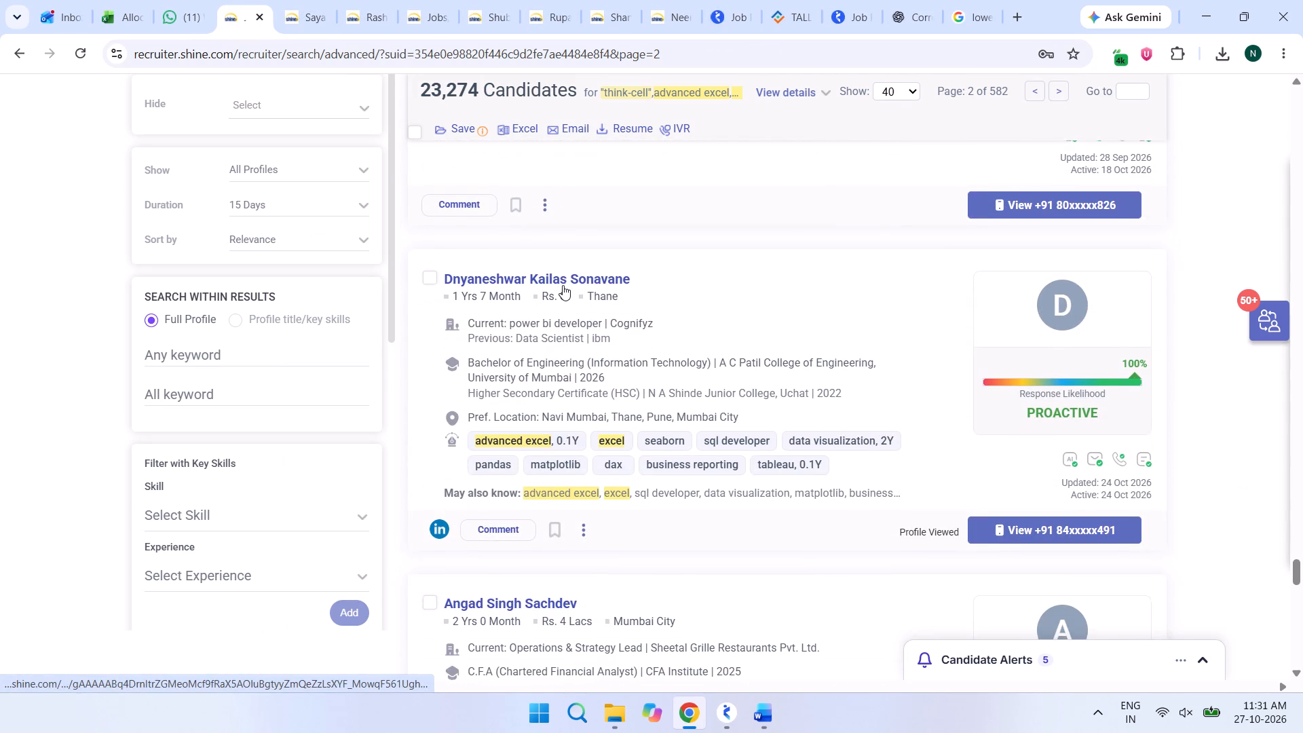
{"action": "scroll", "coordinate": [563, 285], "scroll_direction": "down", "scroll_amount": 1}
{"action": "scroll", "coordinate": [563, 285], "scroll_direction": "up", "scroll_amount": 1}
{"action": "scroll", "coordinate": [563, 285], "scroll_direction": "down", "scroll_amount": 5}
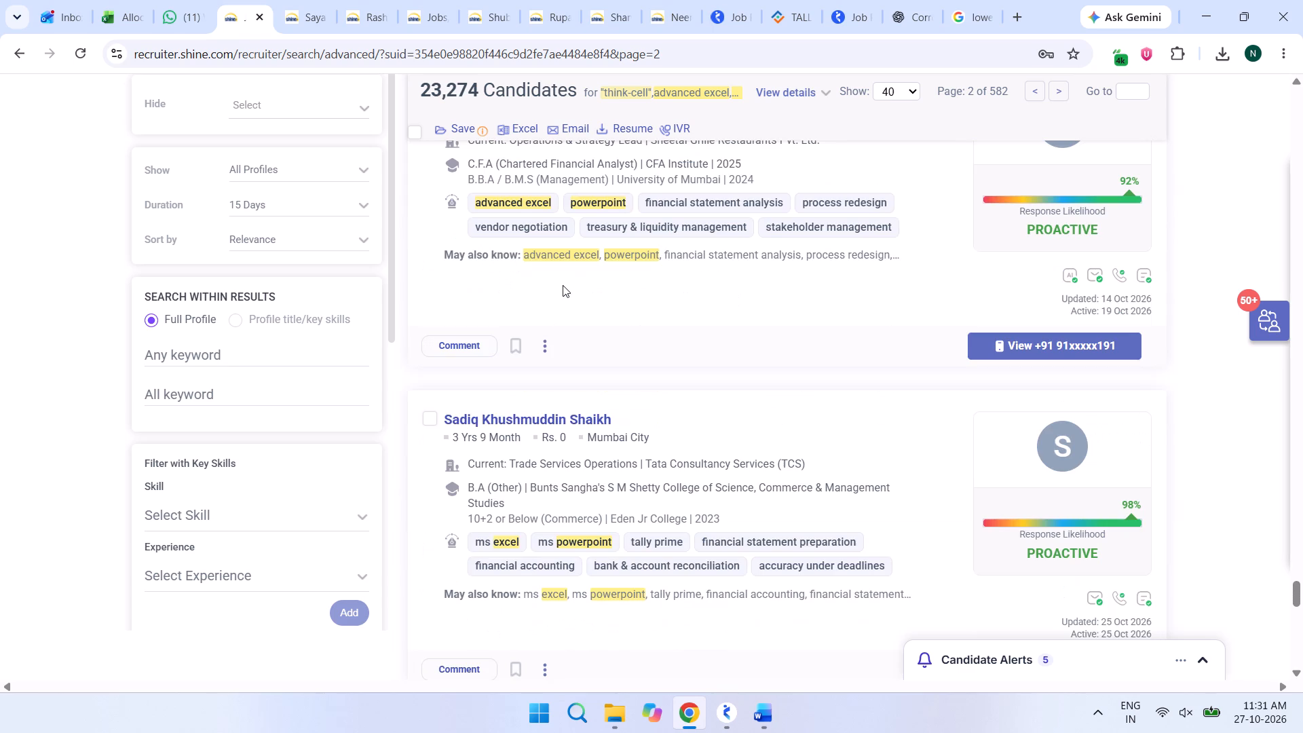
{"action": "scroll", "coordinate": [563, 285], "scroll_direction": "up", "scroll_amount": 1}
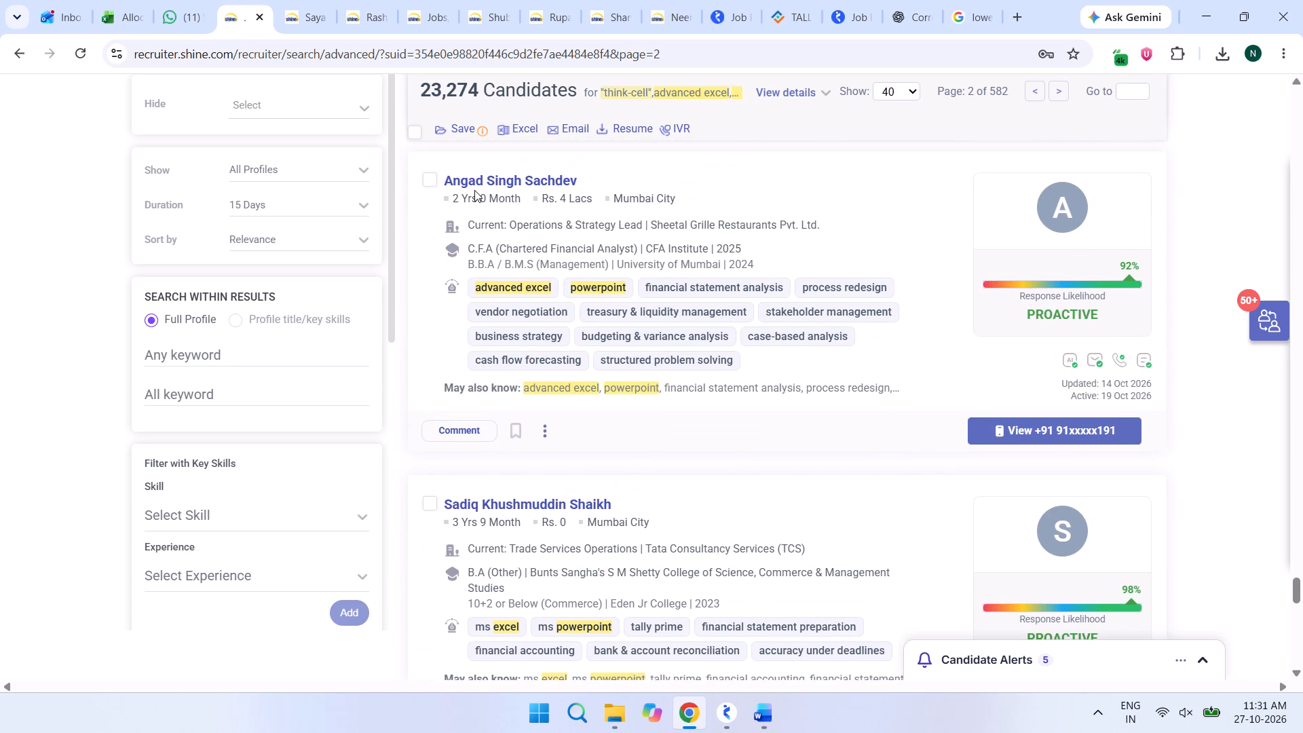
{"action": "scroll", "coordinate": [474, 190], "scroll_direction": "down", "scroll_amount": 6}
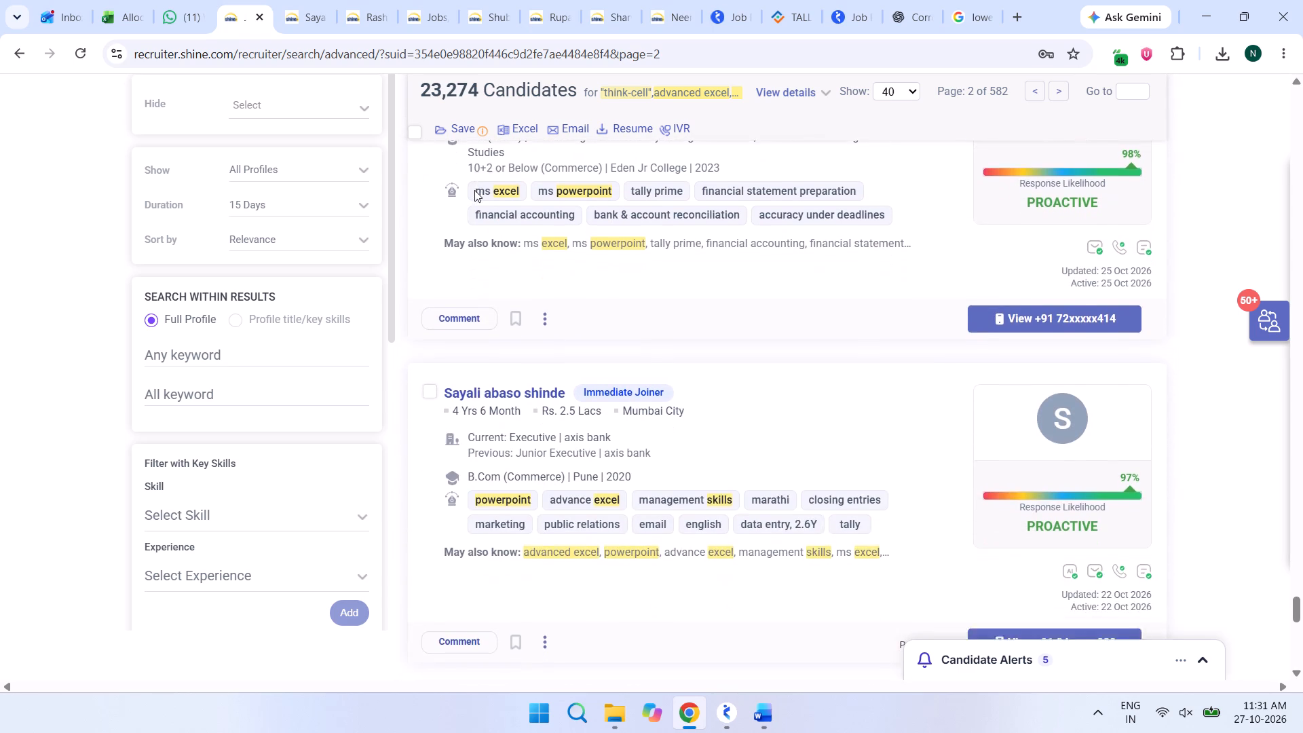
{"action": "scroll", "coordinate": [474, 190], "scroll_direction": "down", "scroll_amount": 6}
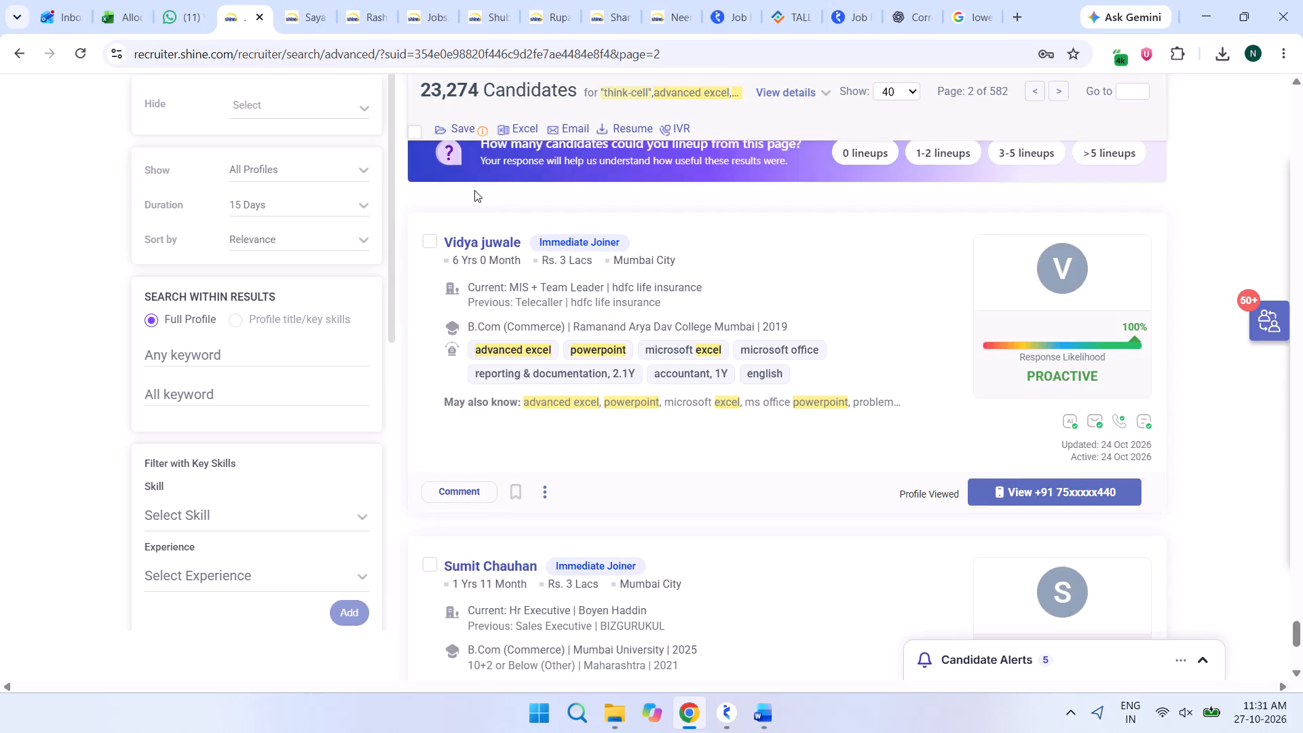
{"action": "scroll", "coordinate": [474, 190], "scroll_direction": "down", "scroll_amount": 4}
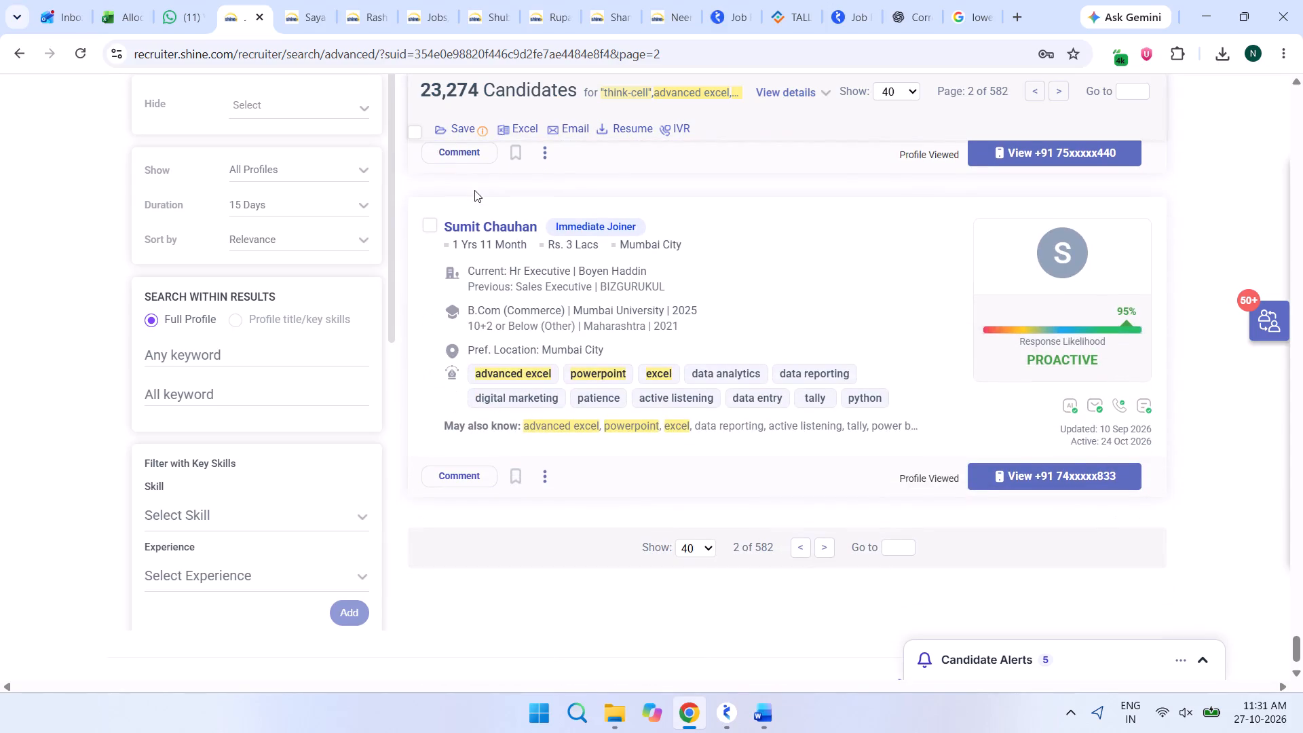
{"action": "left_click", "coordinate": [482, 228]}
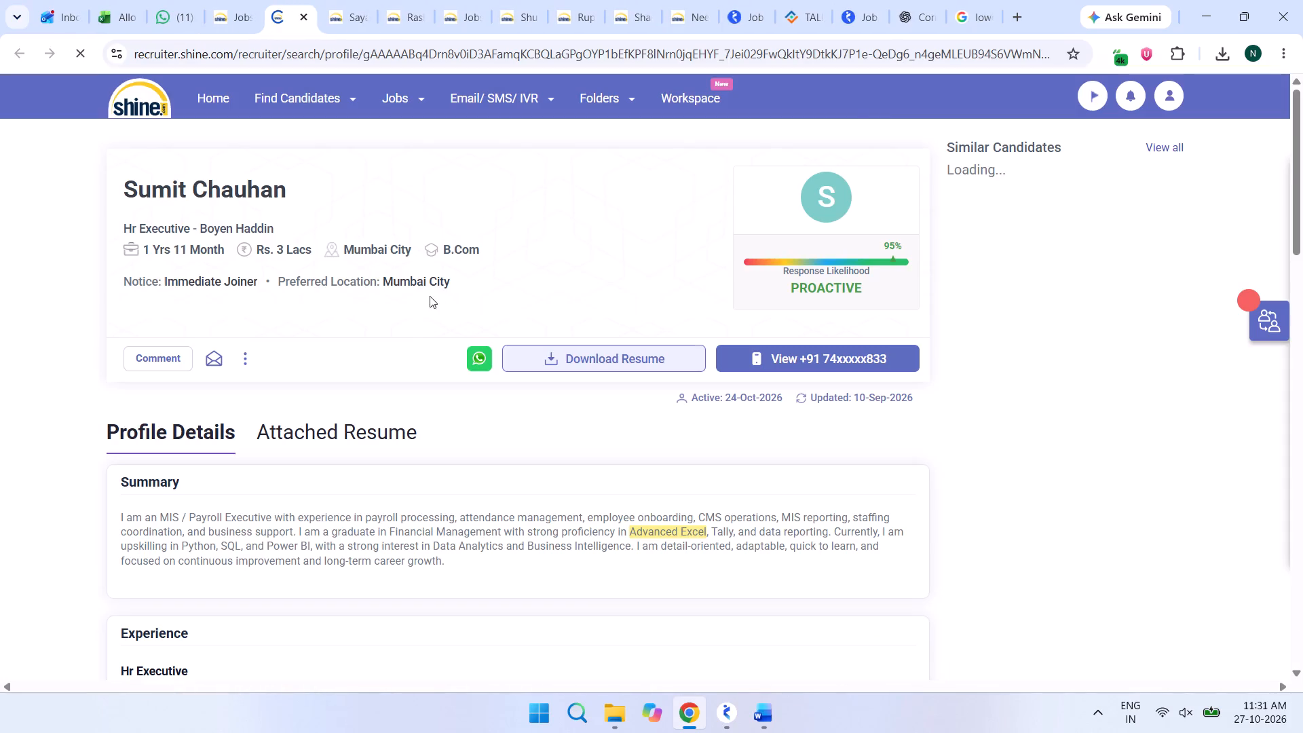
{"action": "left_click", "coordinate": [342, 430]}
{"action": "scroll", "coordinate": [359, 375], "scroll_direction": "down", "scroll_amount": 6}
{"action": "scroll", "coordinate": [359, 375], "scroll_direction": "up", "scroll_amount": 1}
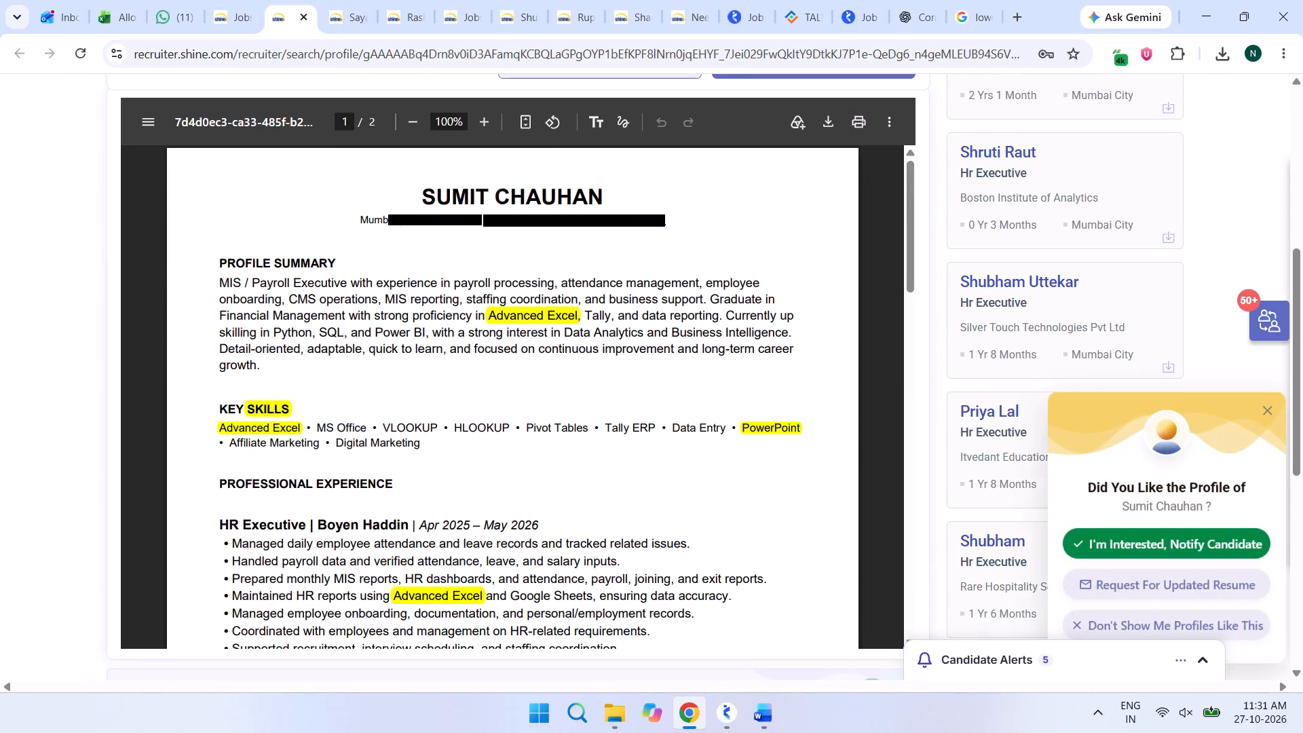
{"action": "left_click", "coordinate": [297, 16]}
Set the candidate search results to show 160 profiles per page.
{"action": "scroll", "coordinate": [706, 358], "scroll_direction": "down", "scroll_amount": 5}
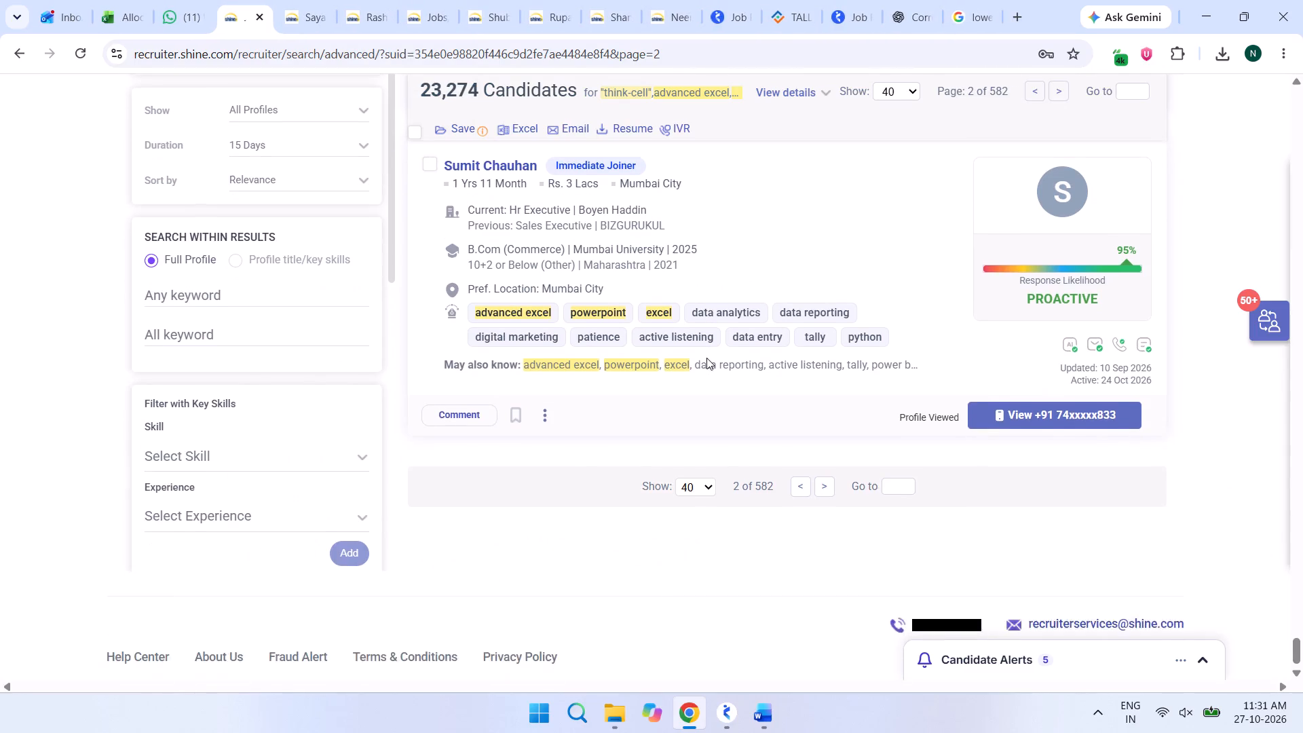
{"action": "left_click", "coordinate": [708, 490]}
{"action": "scroll", "coordinate": [706, 491], "scroll_direction": "down", "scroll_amount": 1}
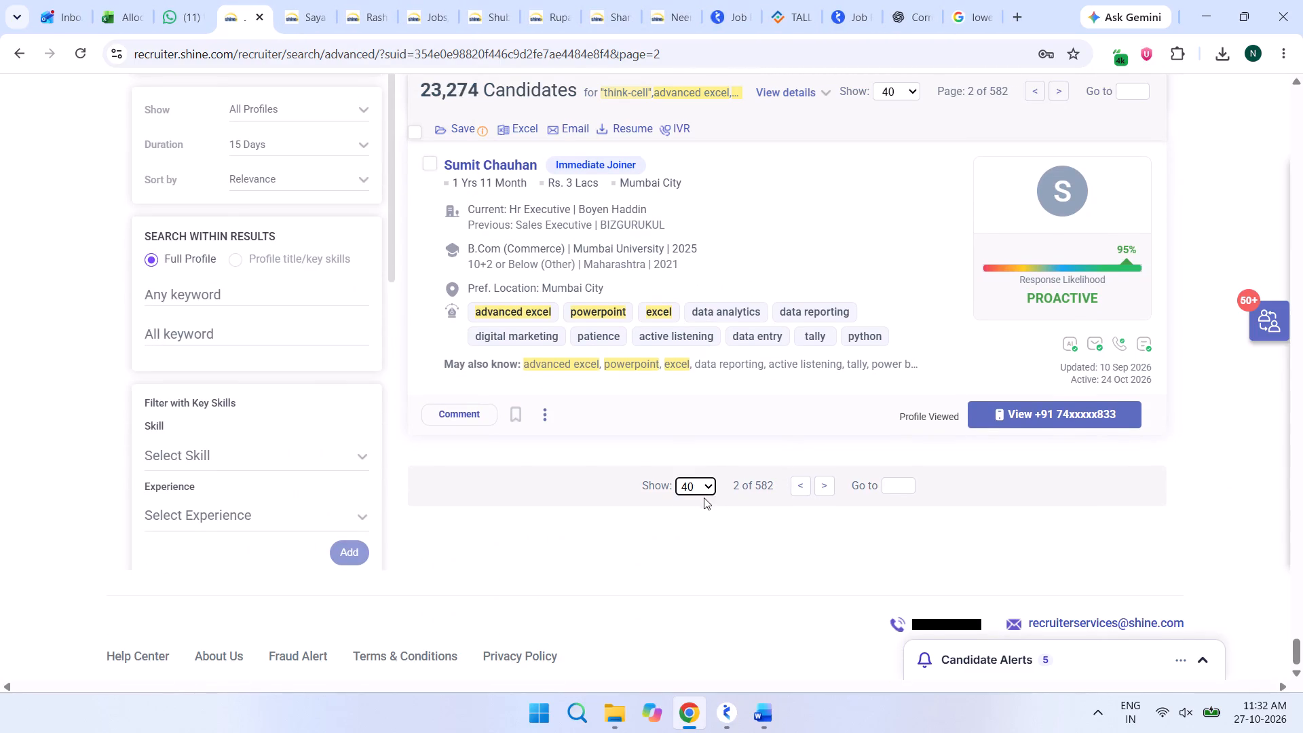
{"action": "left_click", "coordinate": [700, 478]}
{"action": "left_click", "coordinate": [689, 558]}
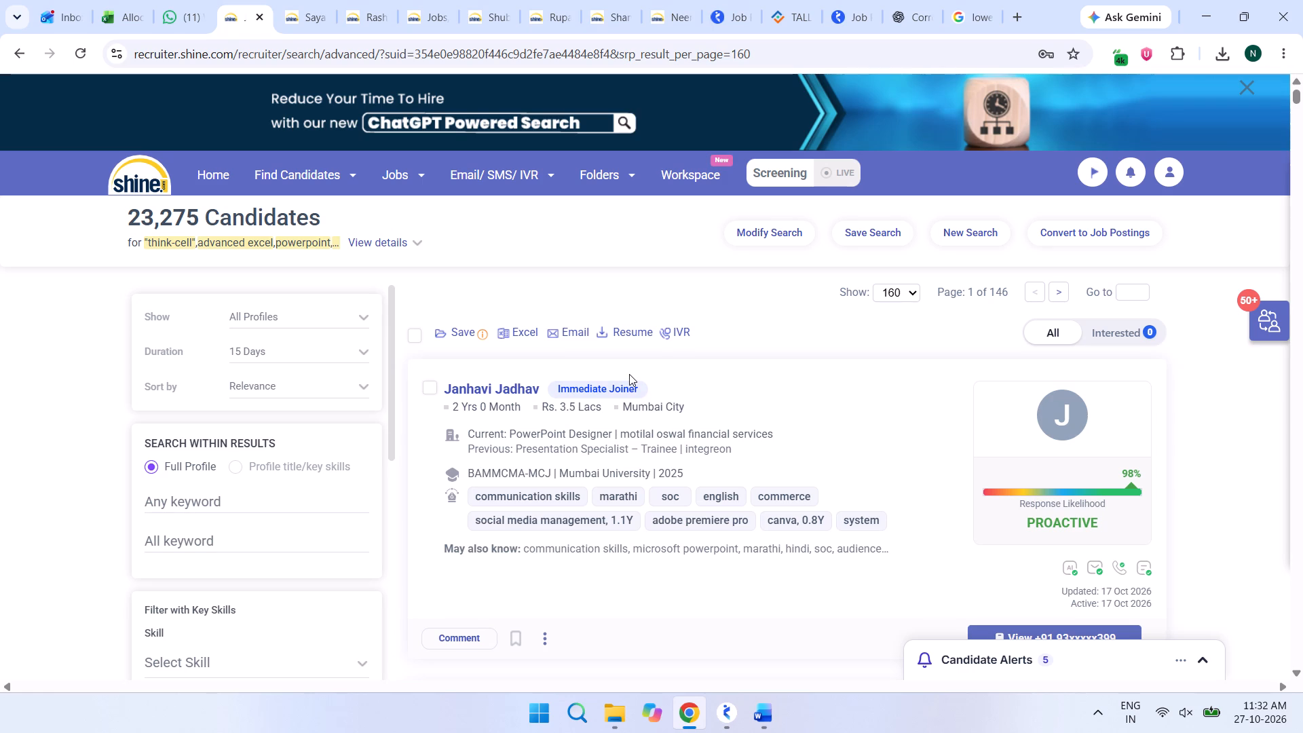
Scan the first candidates in the reloaded results for relevant roles, salary, location and Excel and PowerPoint skills.
{"action": "scroll", "coordinate": [629, 374], "scroll_direction": "down", "scroll_amount": 7}
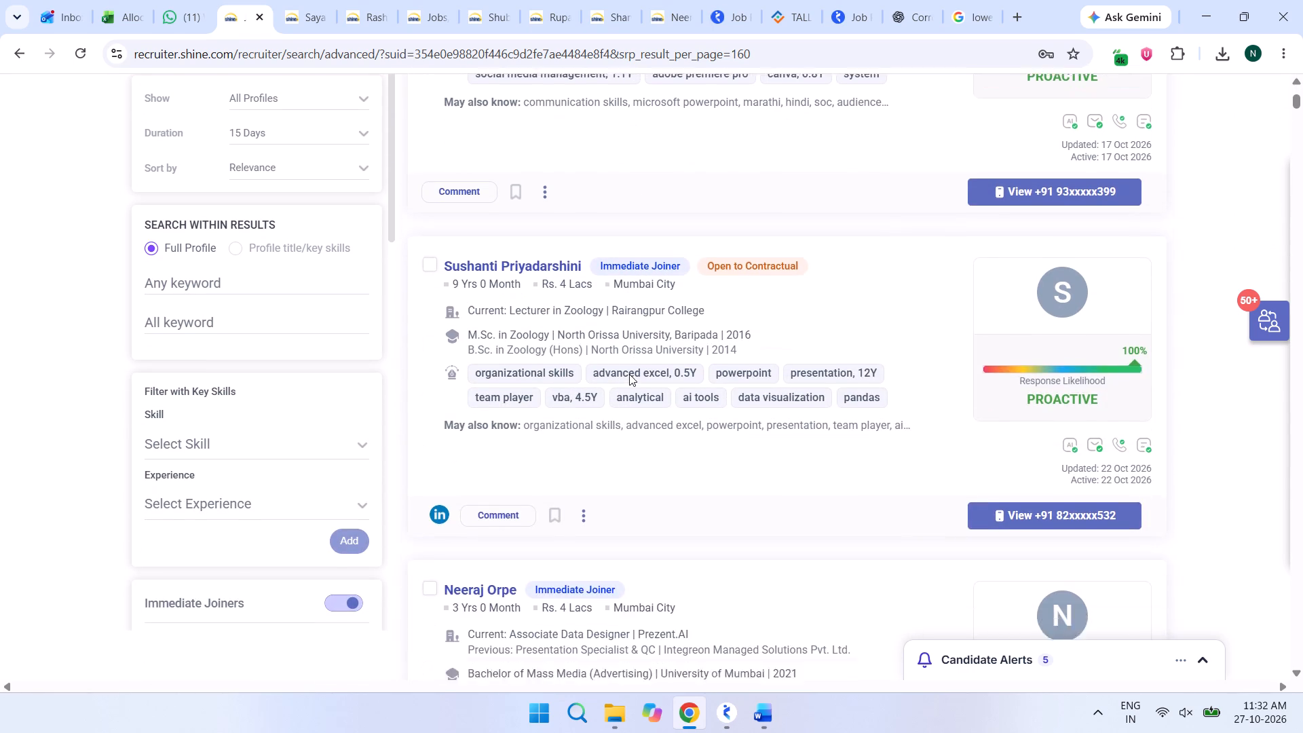
{"action": "scroll", "coordinate": [629, 374], "scroll_direction": "down", "scroll_amount": 2}
{"action": "scroll", "coordinate": [629, 374], "scroll_direction": "up", "scroll_amount": 1}
{"action": "scroll", "coordinate": [629, 374], "scroll_direction": "down", "scroll_amount": 11}
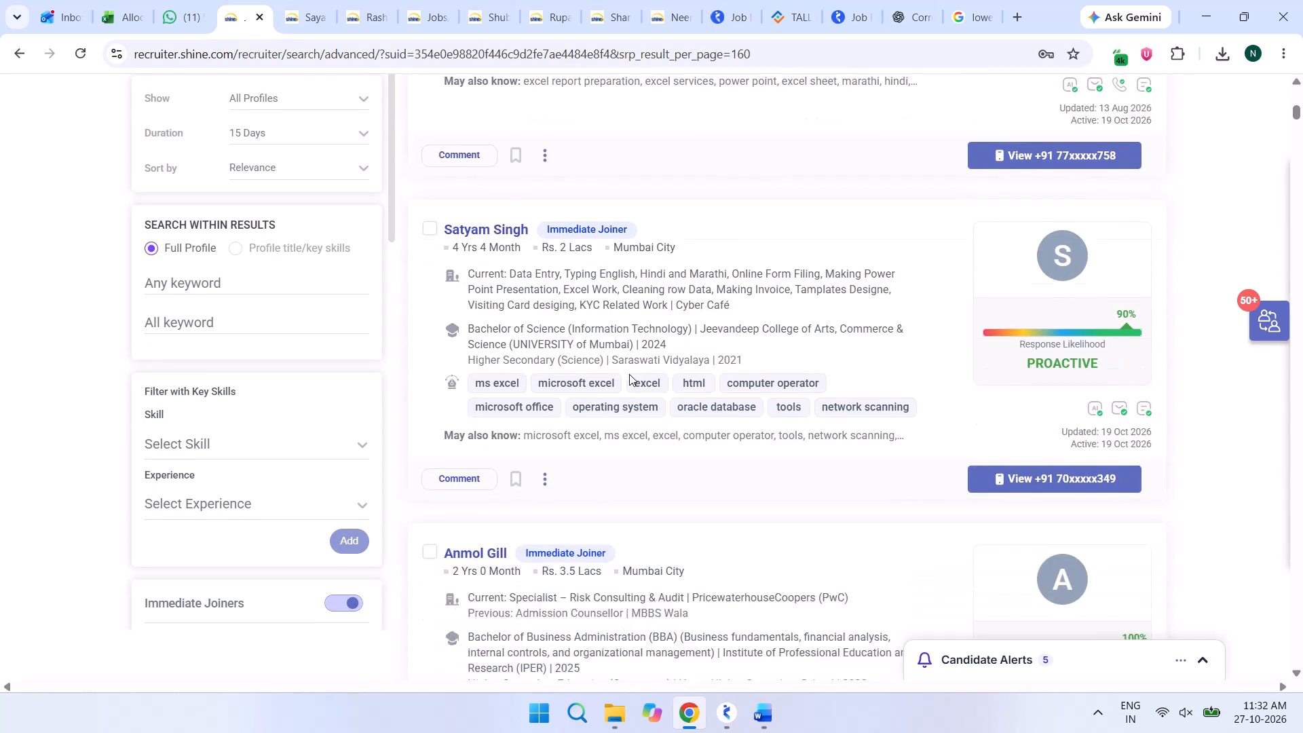
{"action": "scroll", "coordinate": [629, 374], "scroll_direction": "down", "scroll_amount": 3}
{"action": "scroll", "coordinate": [629, 374], "scroll_direction": "up", "scroll_amount": 1}
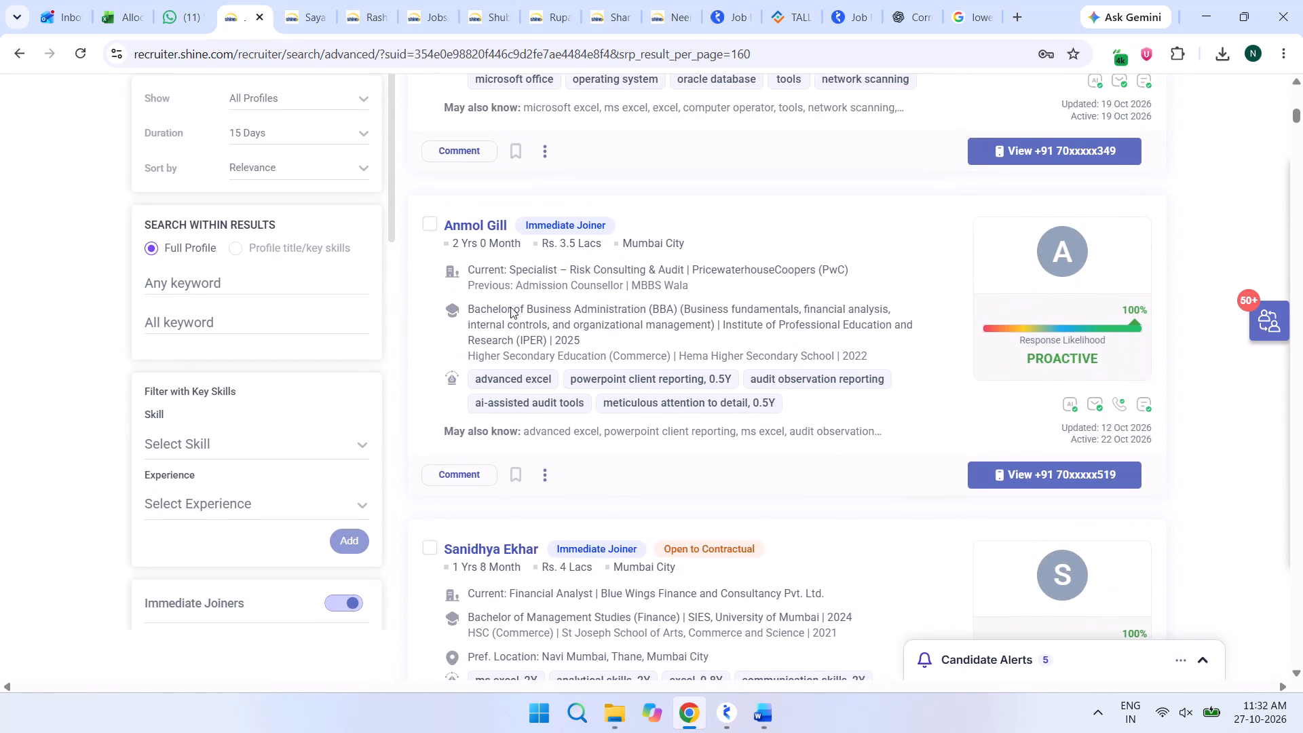
Open the attached resume of the PwC Risk Consulting & Audit specialist and check the location, professional summary and core skills.
{"action": "left_click", "coordinate": [468, 228]}
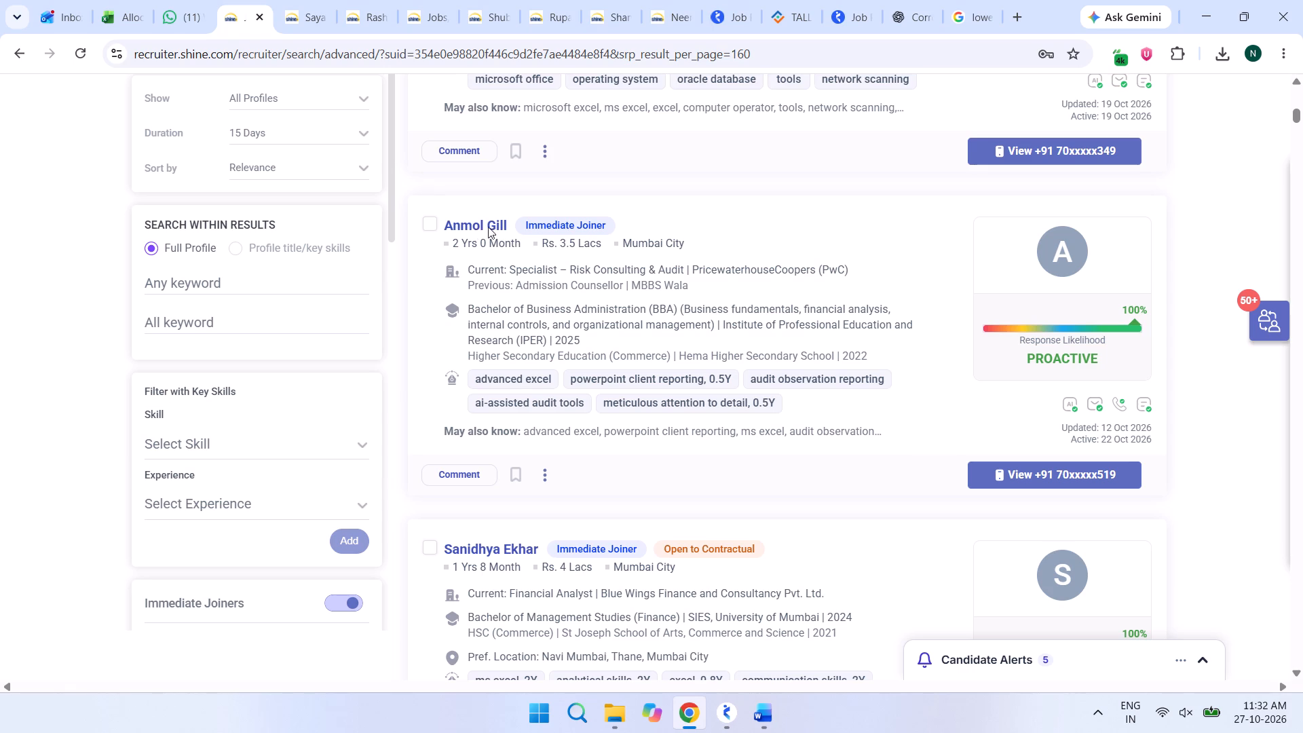
{"action": "left_click", "coordinate": [485, 221]}
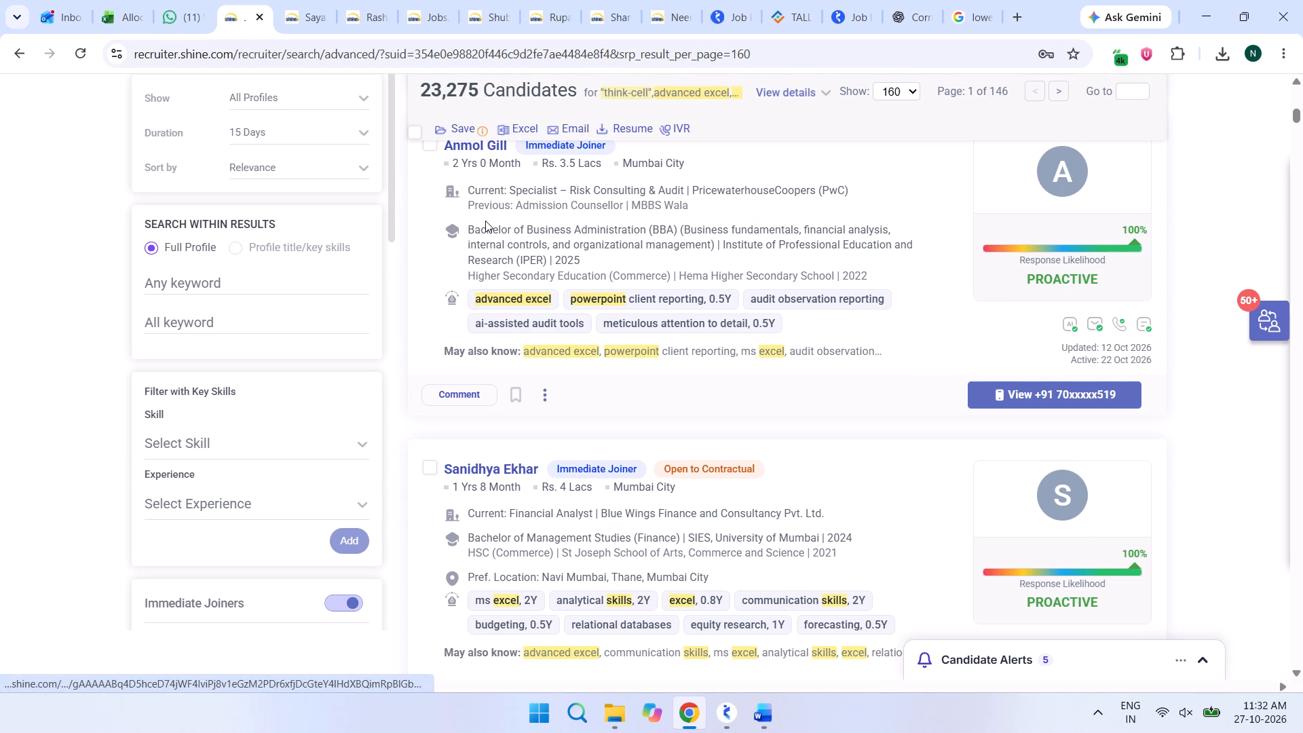
{"action": "scroll", "coordinate": [486, 228], "scroll_direction": "down", "scroll_amount": 2}
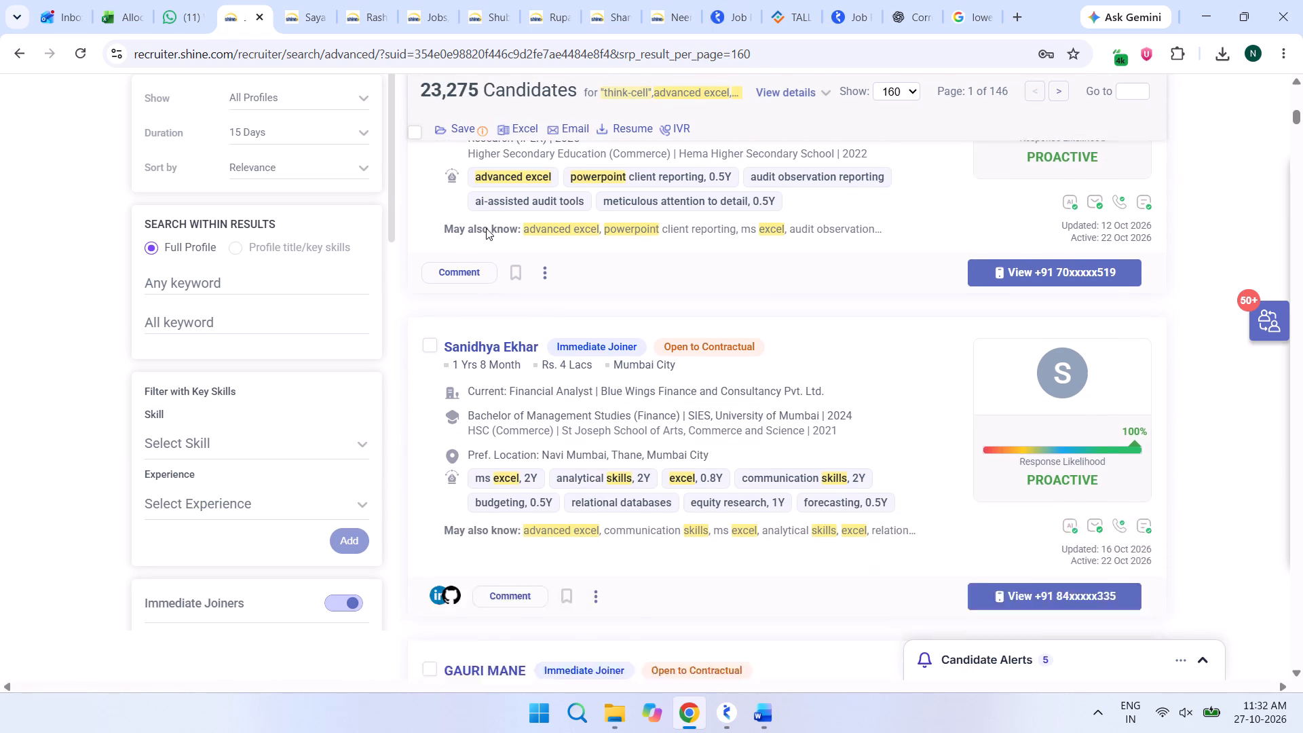
{"action": "scroll", "coordinate": [514, 337], "scroll_direction": "down", "scroll_amount": 3}
{"action": "scroll", "coordinate": [514, 337], "scroll_direction": "up", "scroll_amount": 8}
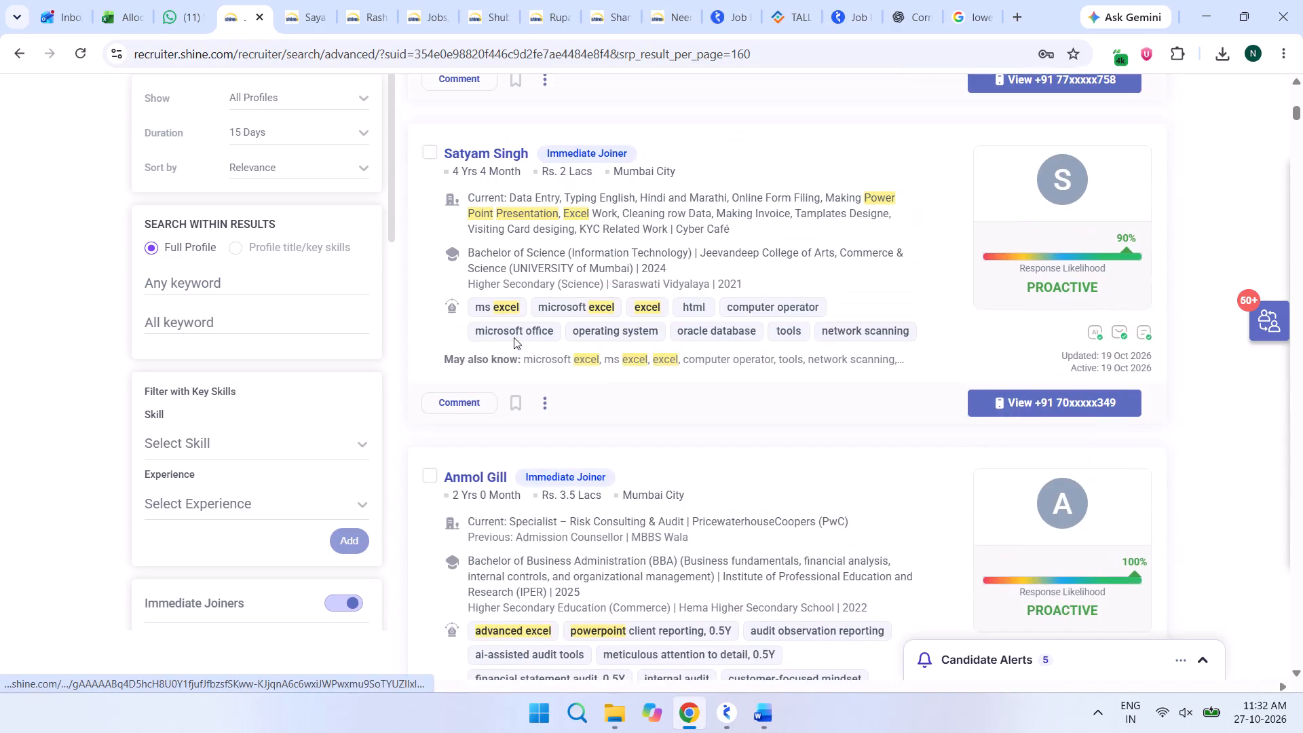
{"action": "left_click", "coordinate": [489, 478]}
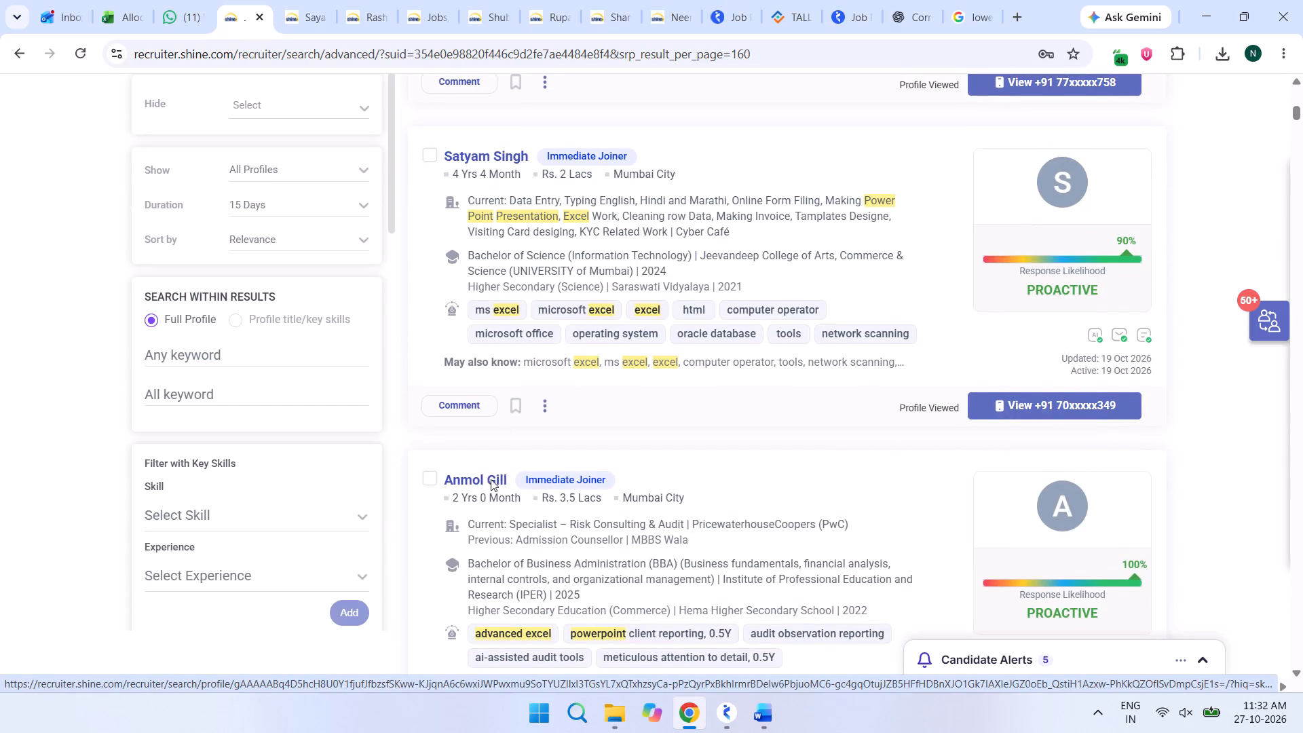
{"action": "left_click", "coordinate": [485, 488]}
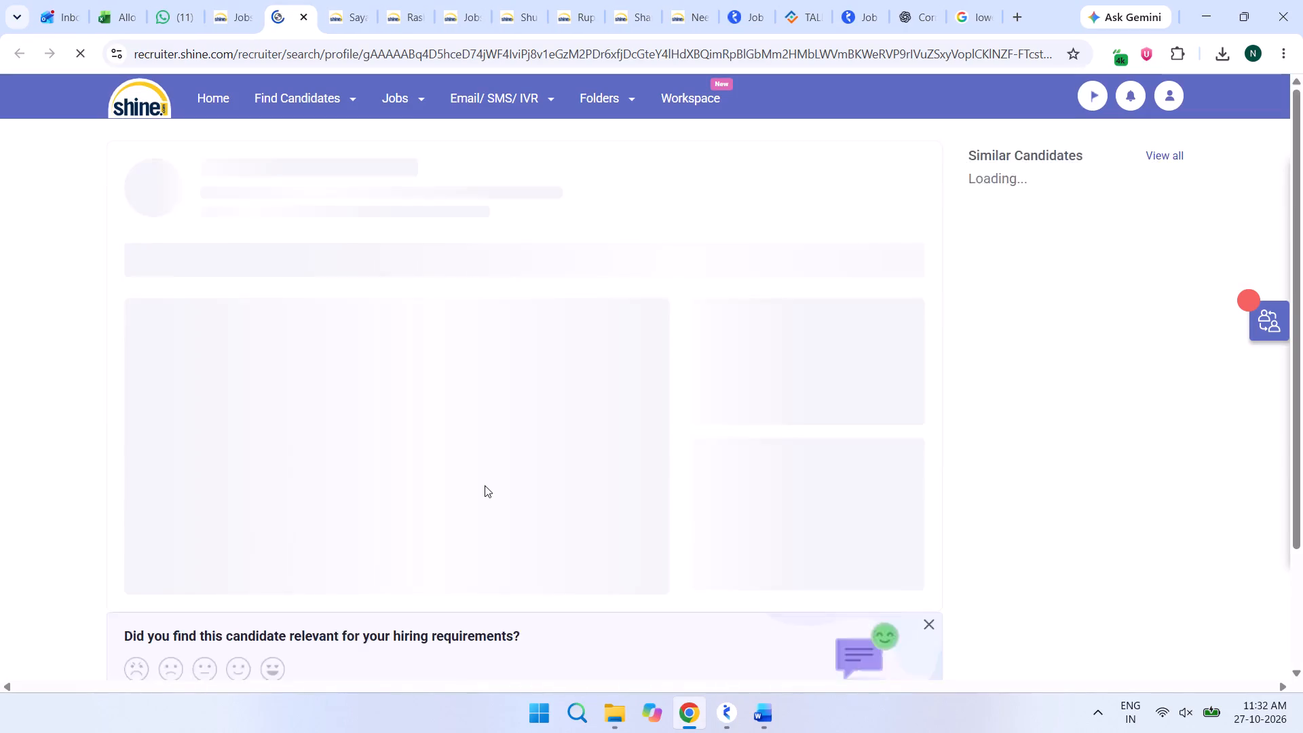
{"action": "left_click", "coordinate": [371, 436]}
{"action": "scroll", "coordinate": [371, 436], "scroll_direction": "down", "scroll_amount": 4}
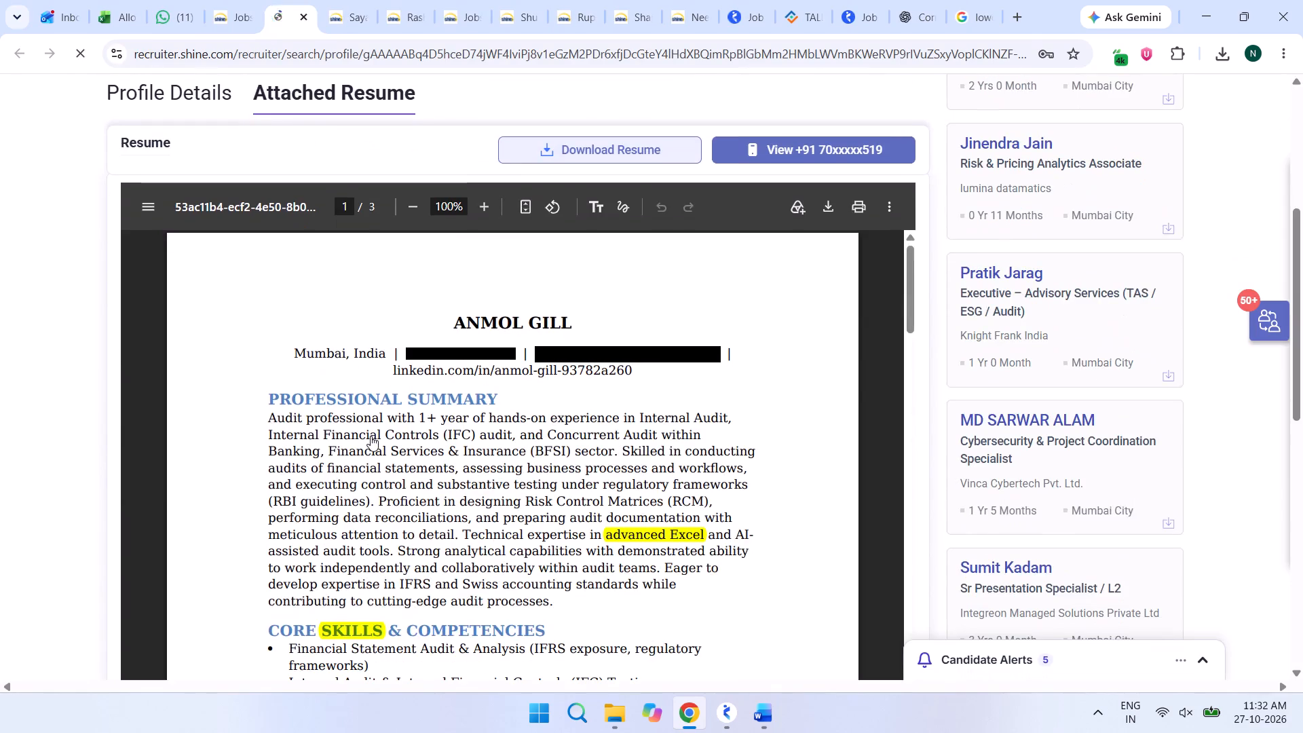
{"action": "scroll", "coordinate": [371, 428], "scroll_direction": "down", "scroll_amount": 4}
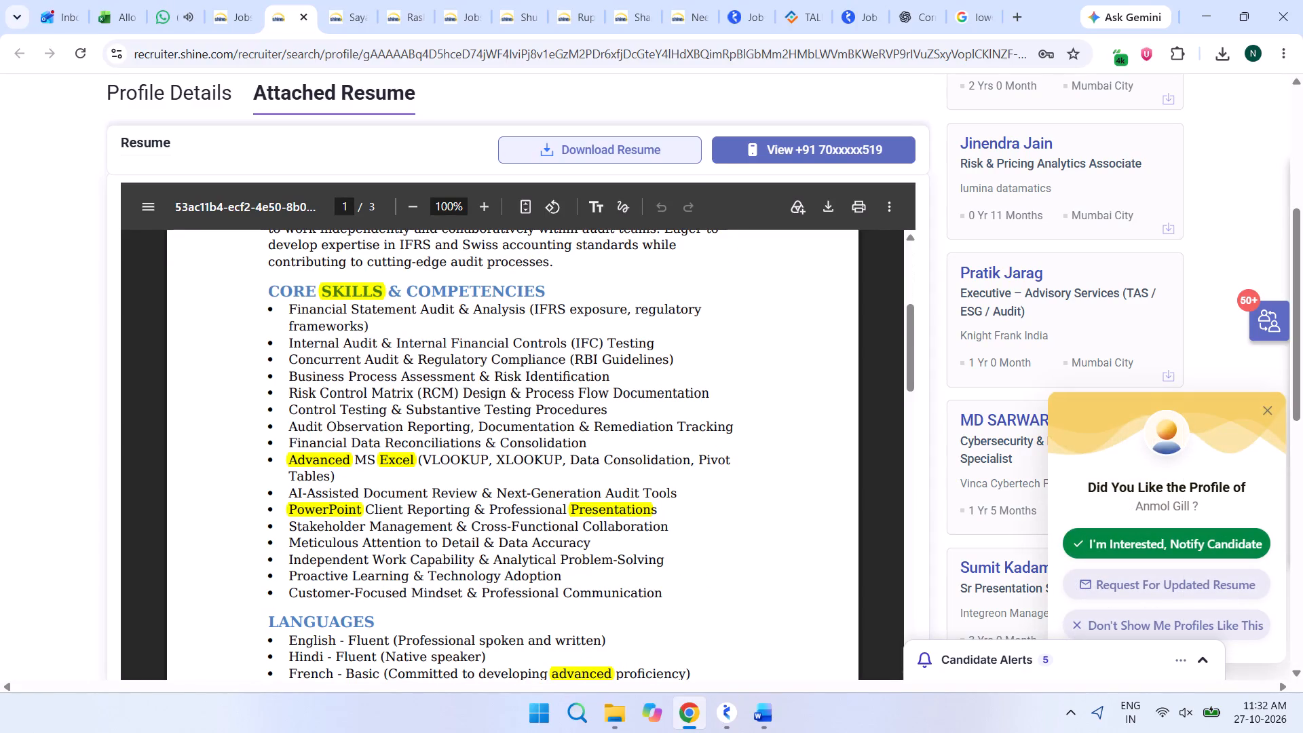
{"action": "scroll", "coordinate": [371, 428], "scroll_direction": "up", "scroll_amount": 4}
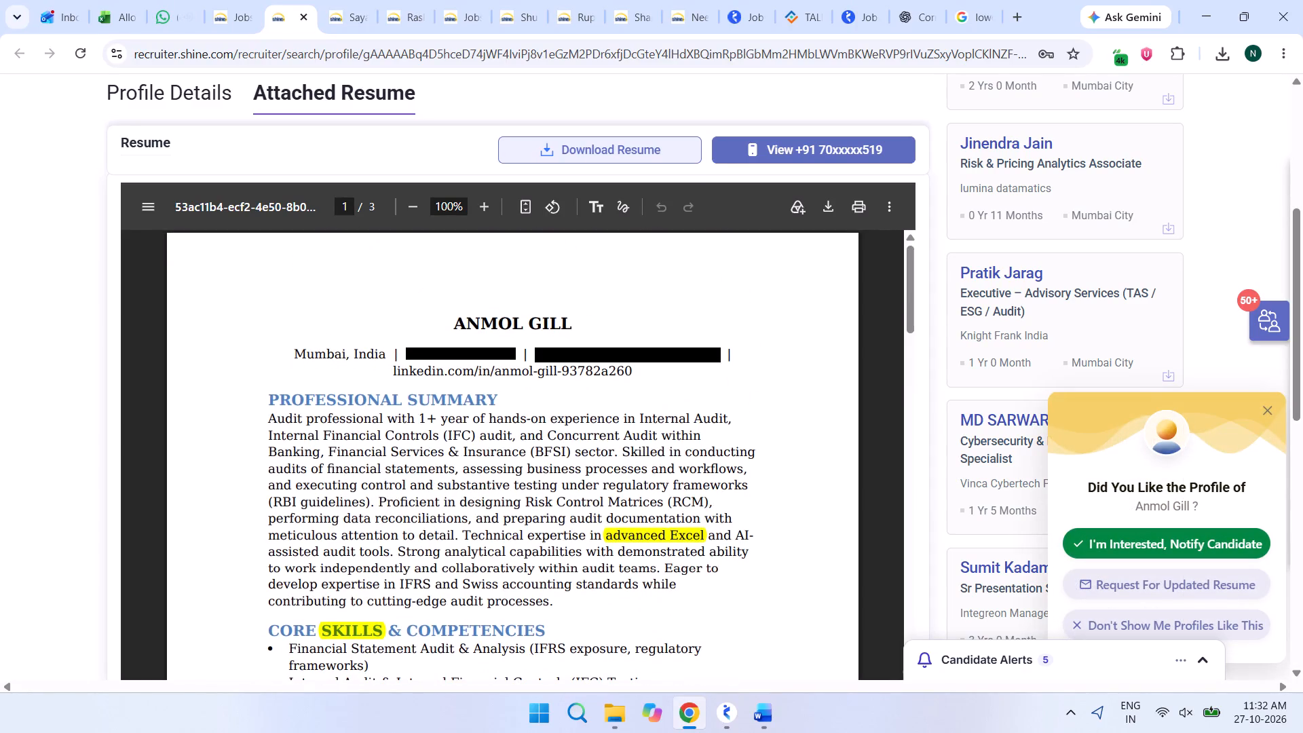
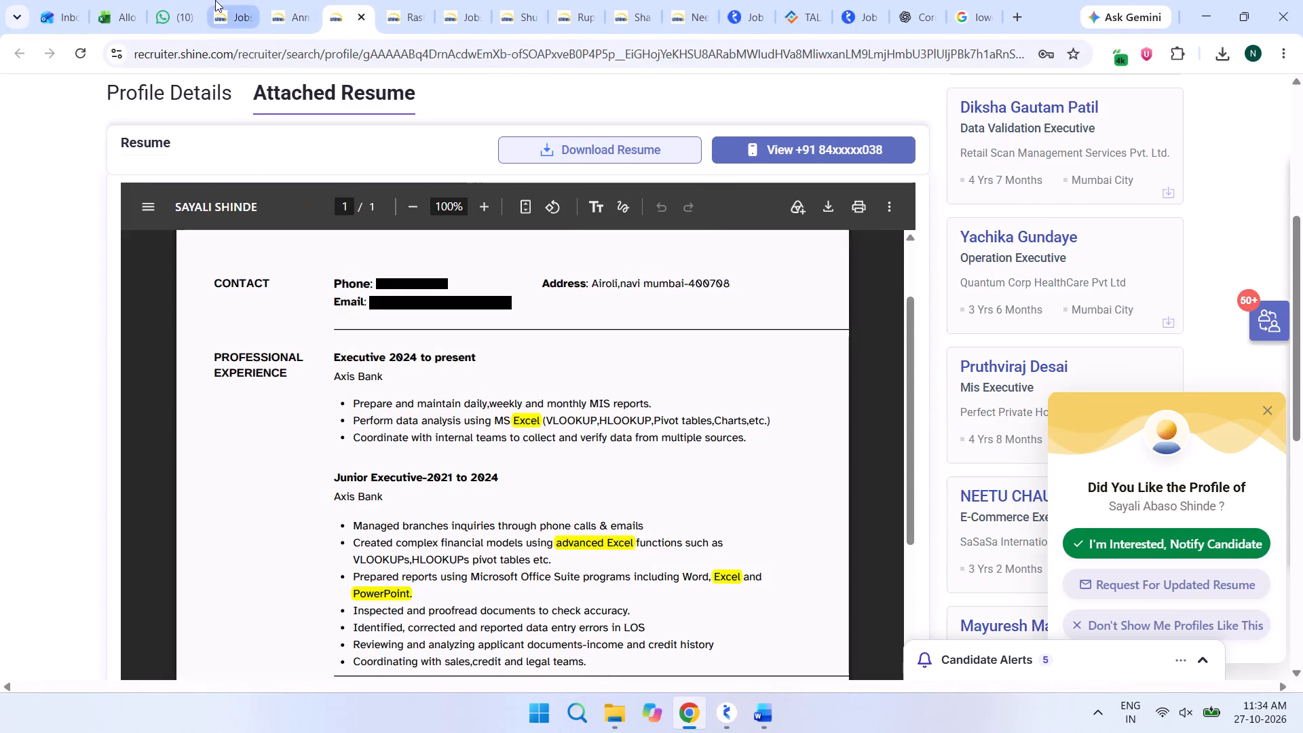
{"action": "left_click", "coordinate": [215, 0]}
{"action": "scroll", "coordinate": [582, 304], "scroll_direction": "down", "scroll_amount": 6}
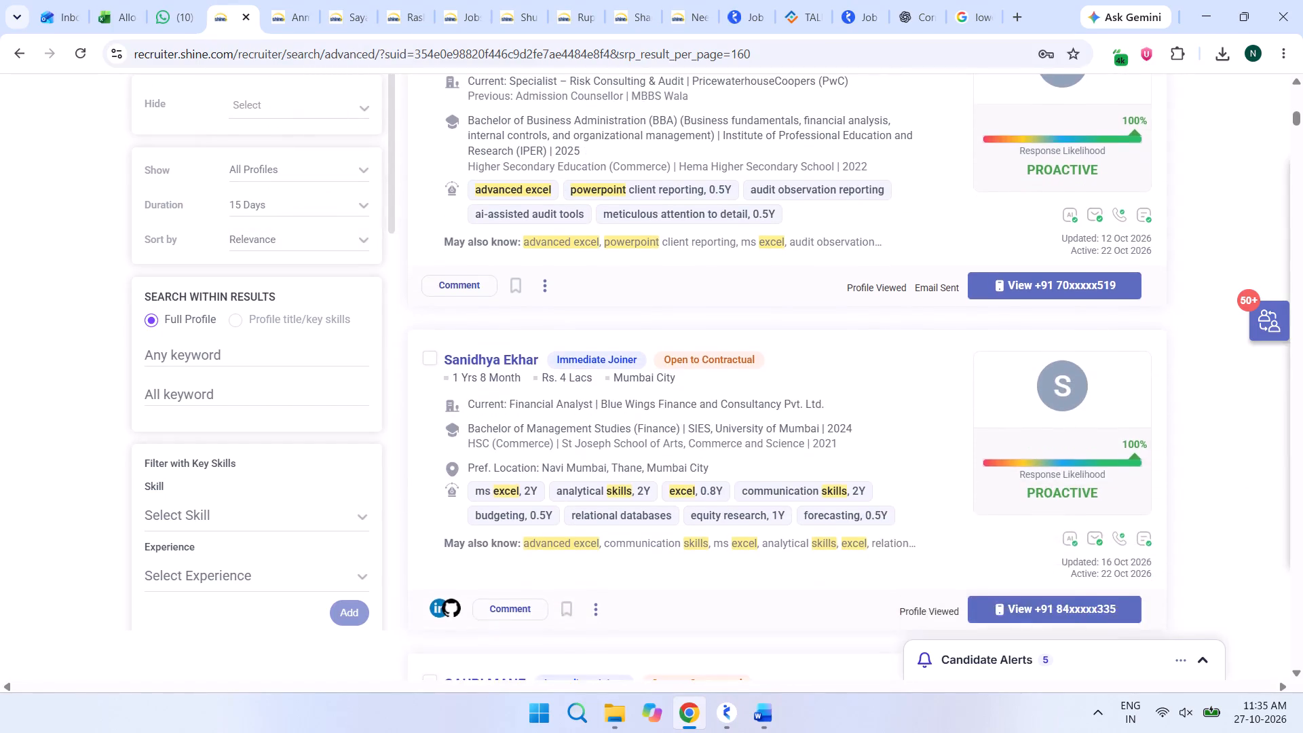
{"action": "scroll", "coordinate": [586, 276], "scroll_direction": "down", "scroll_amount": 3}
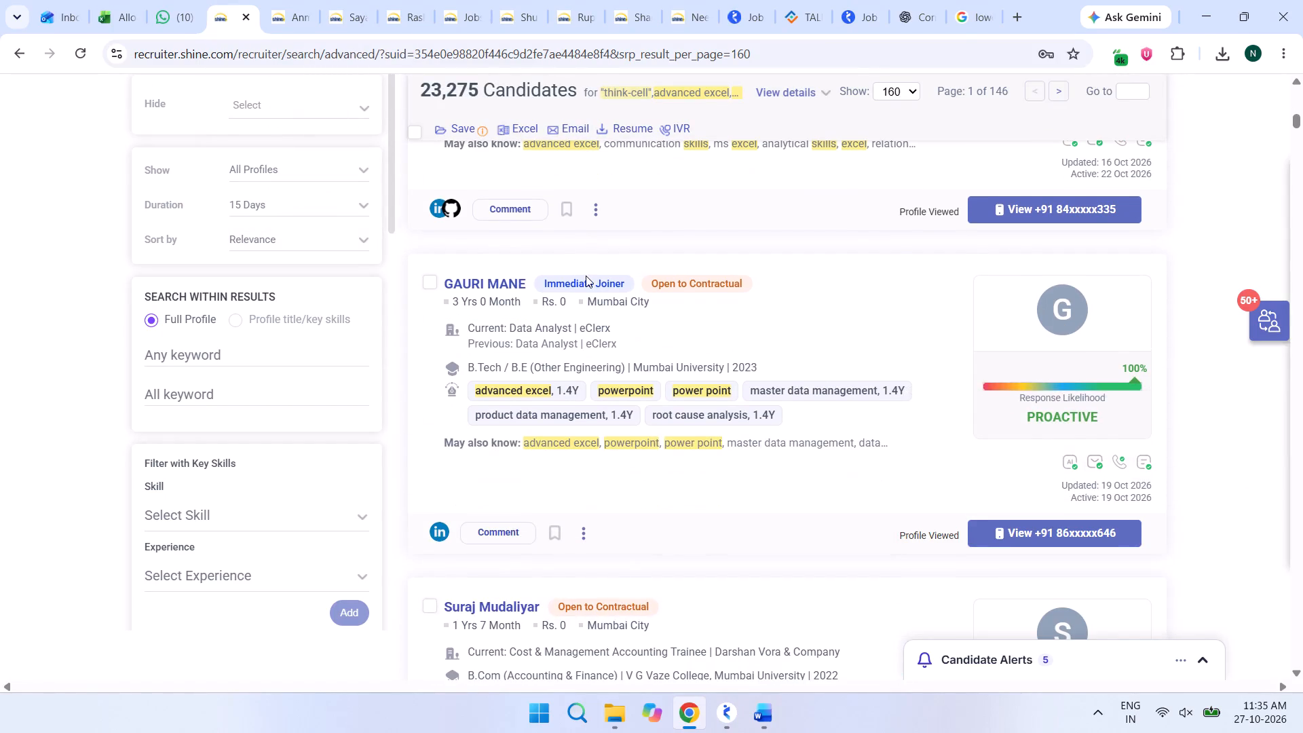
{"action": "left_click", "coordinate": [468, 276]}
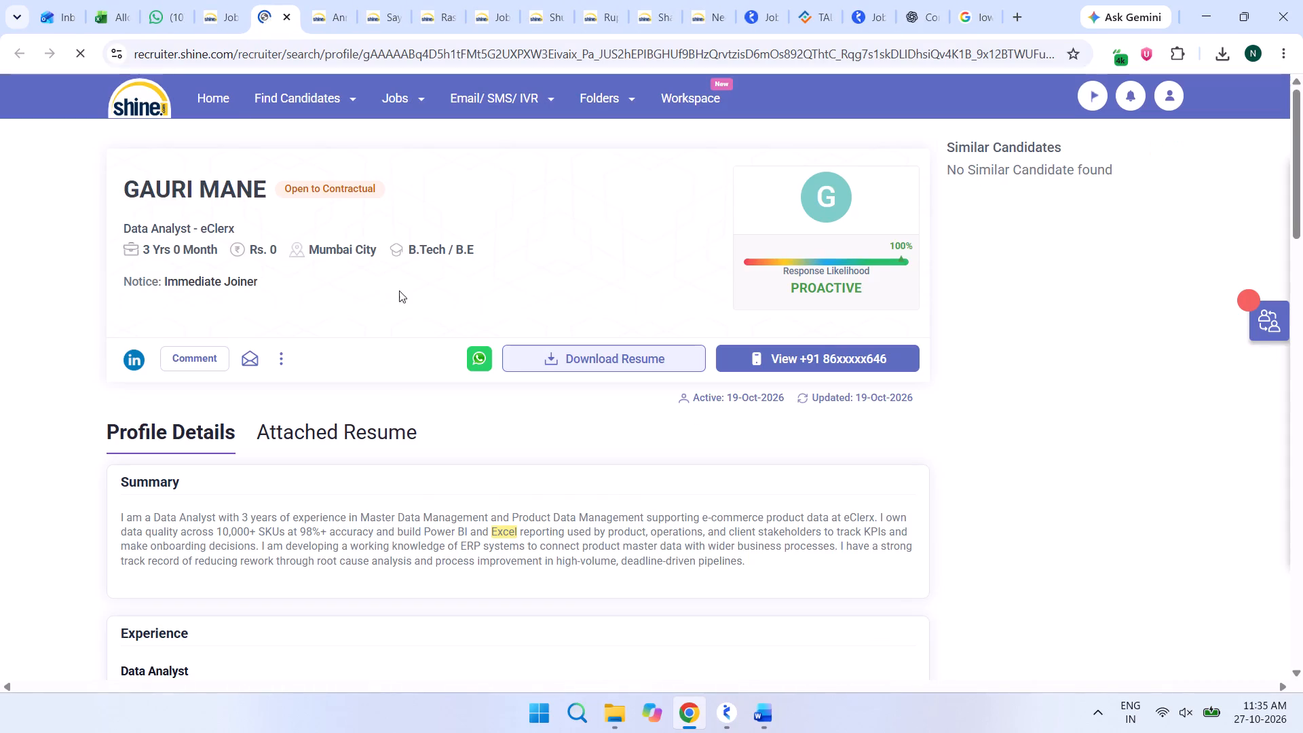
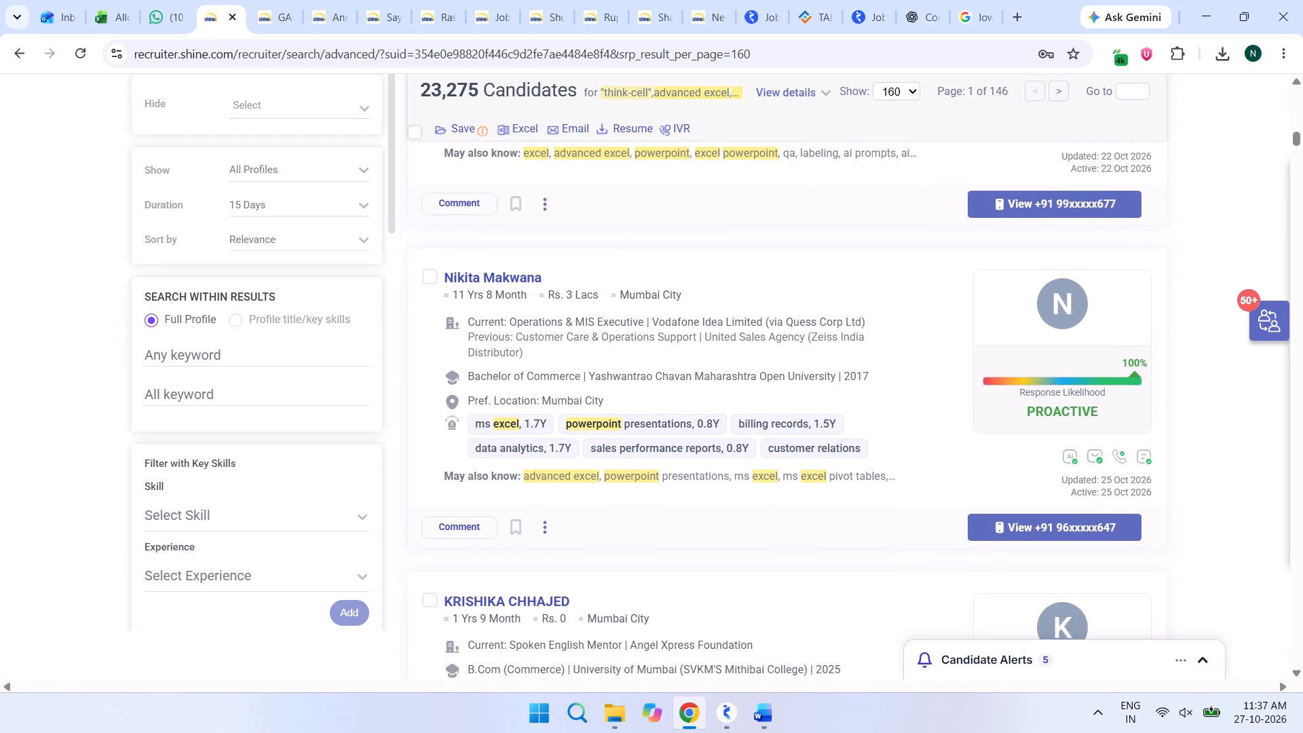
Scan further candidates in the search results for suitable current roles, salary, location, and Excel and PowerPoint skills.
{"action": "scroll", "coordinate": [592, 305], "scroll_direction": "down", "scroll_amount": 8}
{"action": "scroll", "coordinate": [672, 343], "scroll_direction": "down", "scroll_amount": 1}
{"action": "scroll", "coordinate": [672, 343], "scroll_direction": "up", "scroll_amount": 1}
{"action": "scroll", "coordinate": [672, 343], "scroll_direction": "down", "scroll_amount": 5}
{"action": "scroll", "coordinate": [723, 313], "scroll_direction": "down", "scroll_amount": 4}
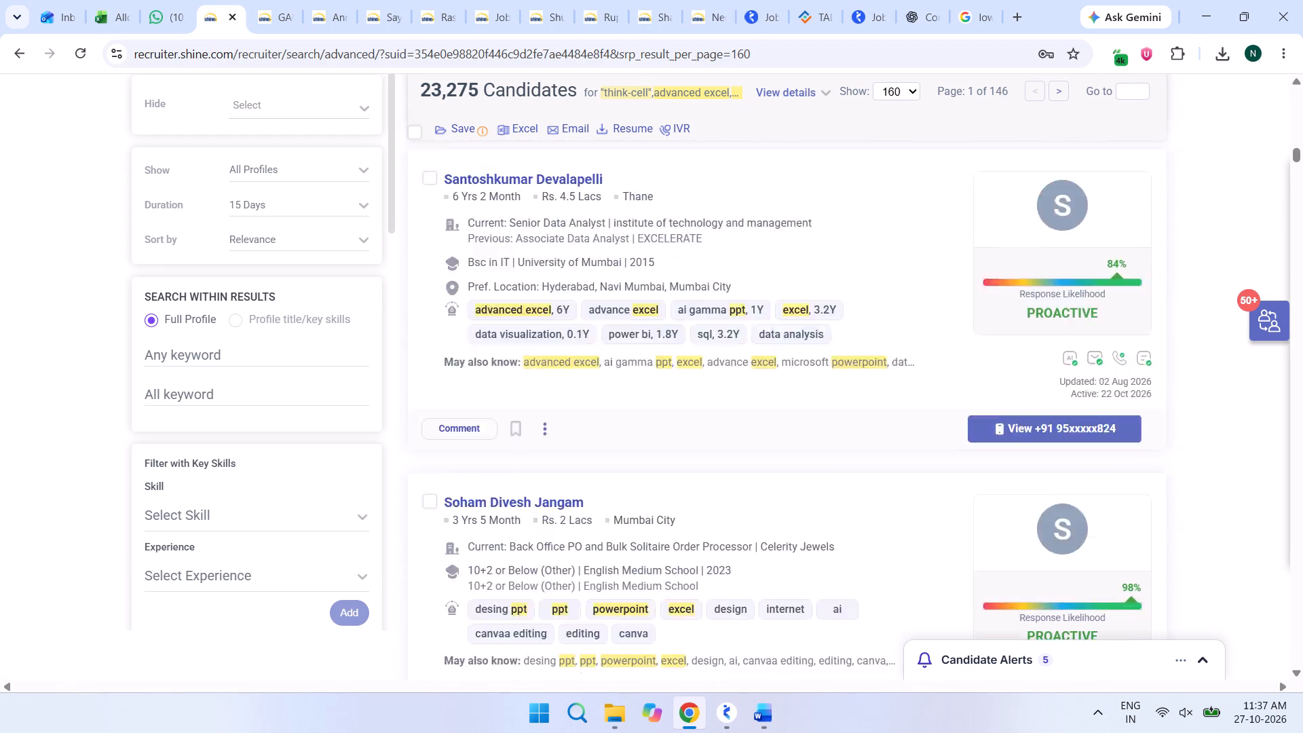
{"action": "scroll", "coordinate": [725, 309], "scroll_direction": "down", "scroll_amount": 1}
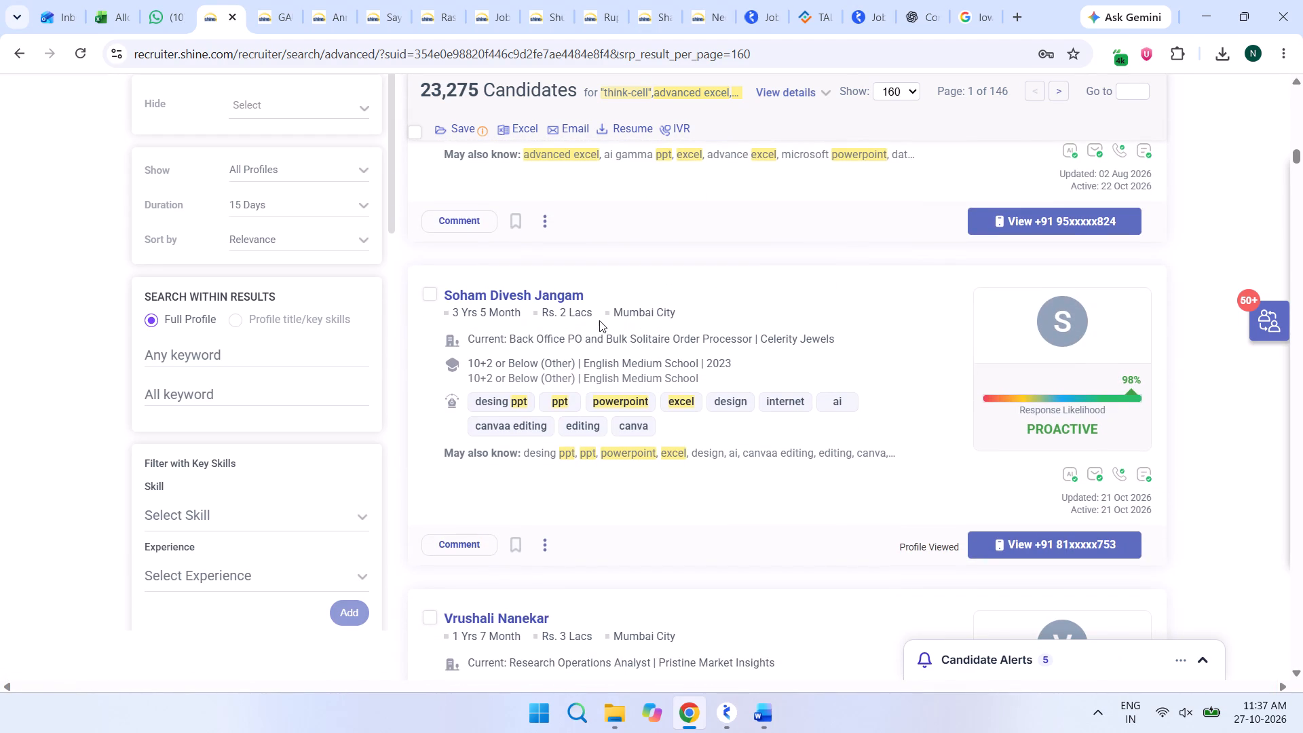
{"action": "scroll", "coordinate": [601, 324], "scroll_direction": "down", "scroll_amount": 1}
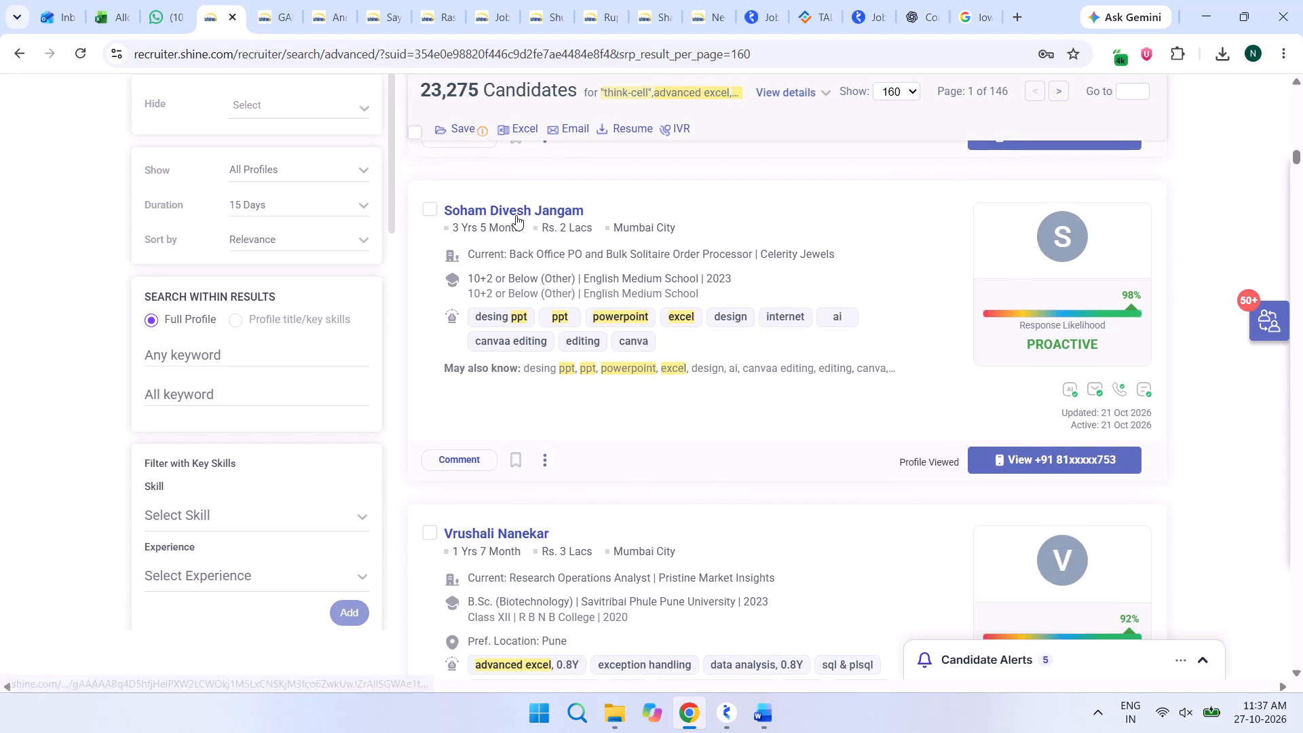
Review the location, work experience, qualification and skills in the attached resume of the Celerity Jewels back office order processor, and close the profile.
{"action": "left_click", "coordinate": [516, 215]}
{"action": "scroll", "coordinate": [535, 221], "scroll_direction": "down", "scroll_amount": 1}
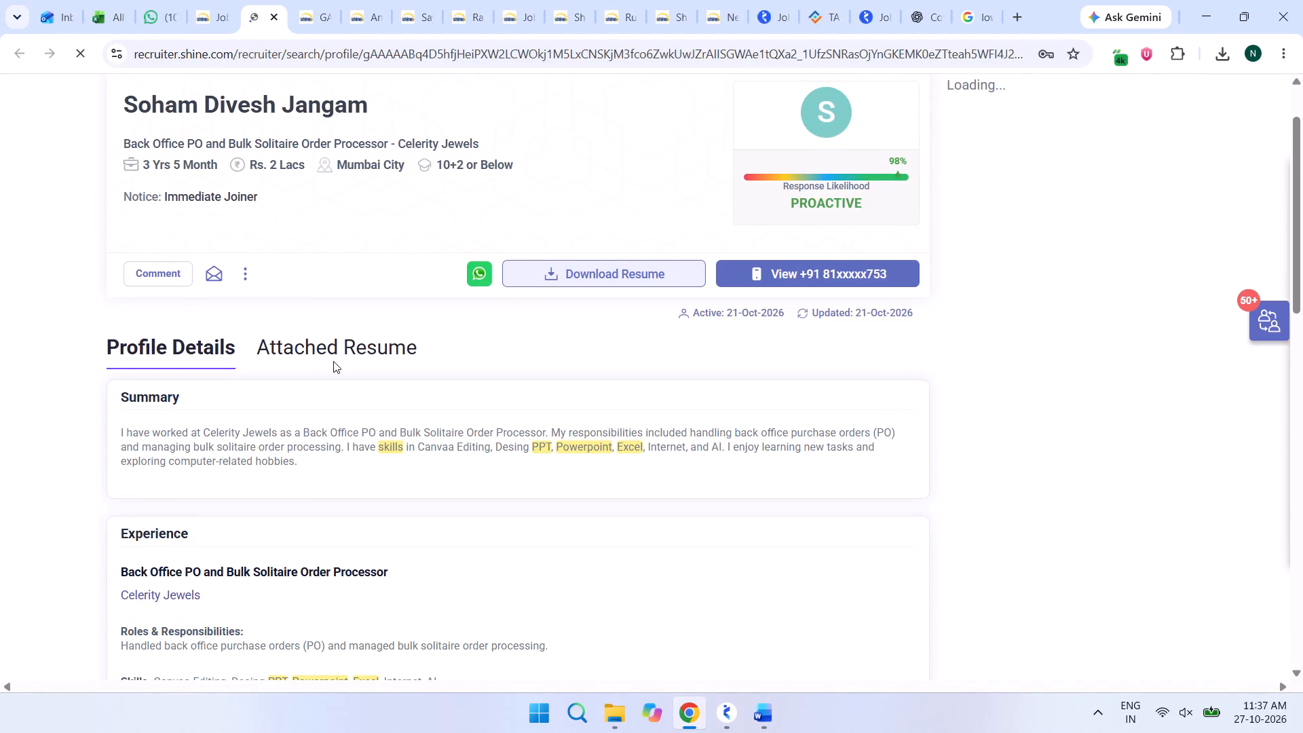
{"action": "left_click", "coordinate": [333, 361]}
{"action": "left_click", "coordinate": [336, 347]}
{"action": "scroll", "coordinate": [343, 338], "scroll_direction": "down", "scroll_amount": 2}
{"action": "scroll", "coordinate": [343, 338], "scroll_direction": "up", "scroll_amount": 1}
{"action": "scroll", "coordinate": [343, 338], "scroll_direction": "down", "scroll_amount": 2}
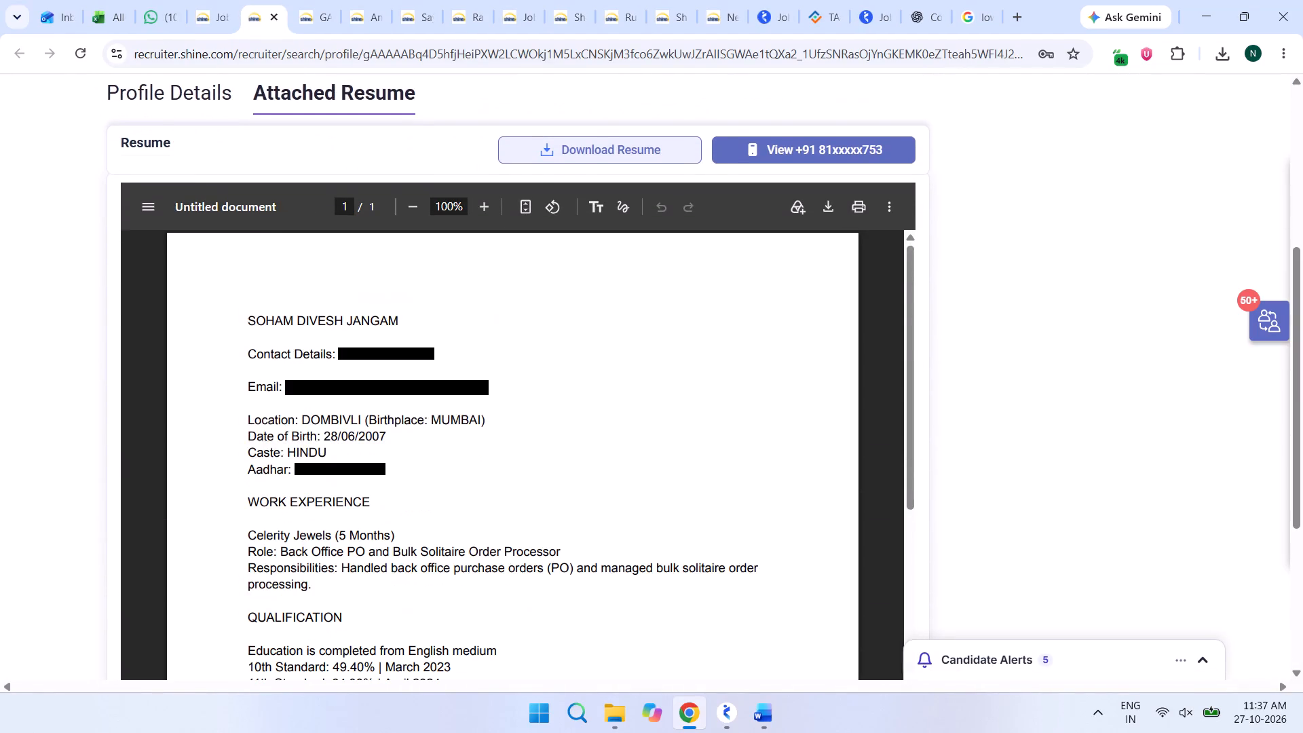
{"action": "scroll", "coordinate": [350, 323], "scroll_direction": "down", "scroll_amount": 1}
{"action": "scroll", "coordinate": [352, 316], "scroll_direction": "up", "scroll_amount": 1}
{"action": "scroll", "coordinate": [353, 312], "scroll_direction": "down", "scroll_amount": 2}
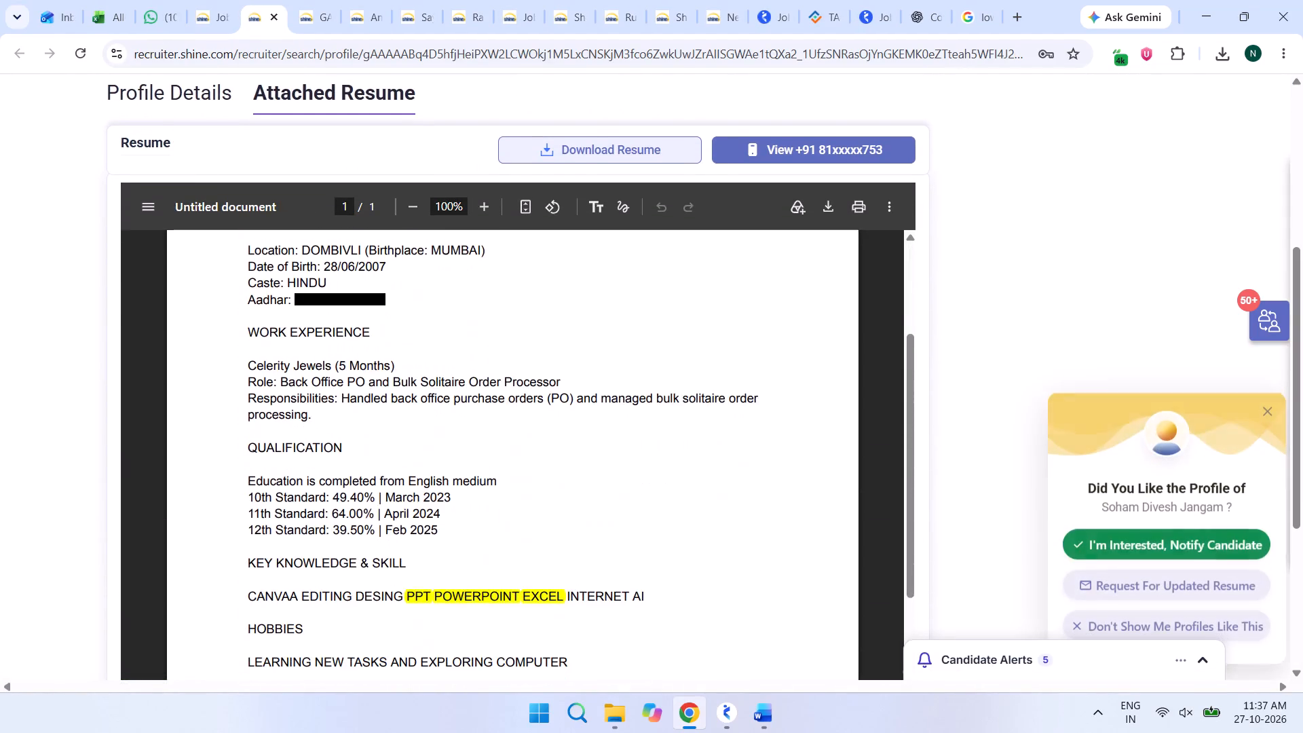
{"action": "scroll", "coordinate": [359, 281], "scroll_direction": "down", "scroll_amount": 3}
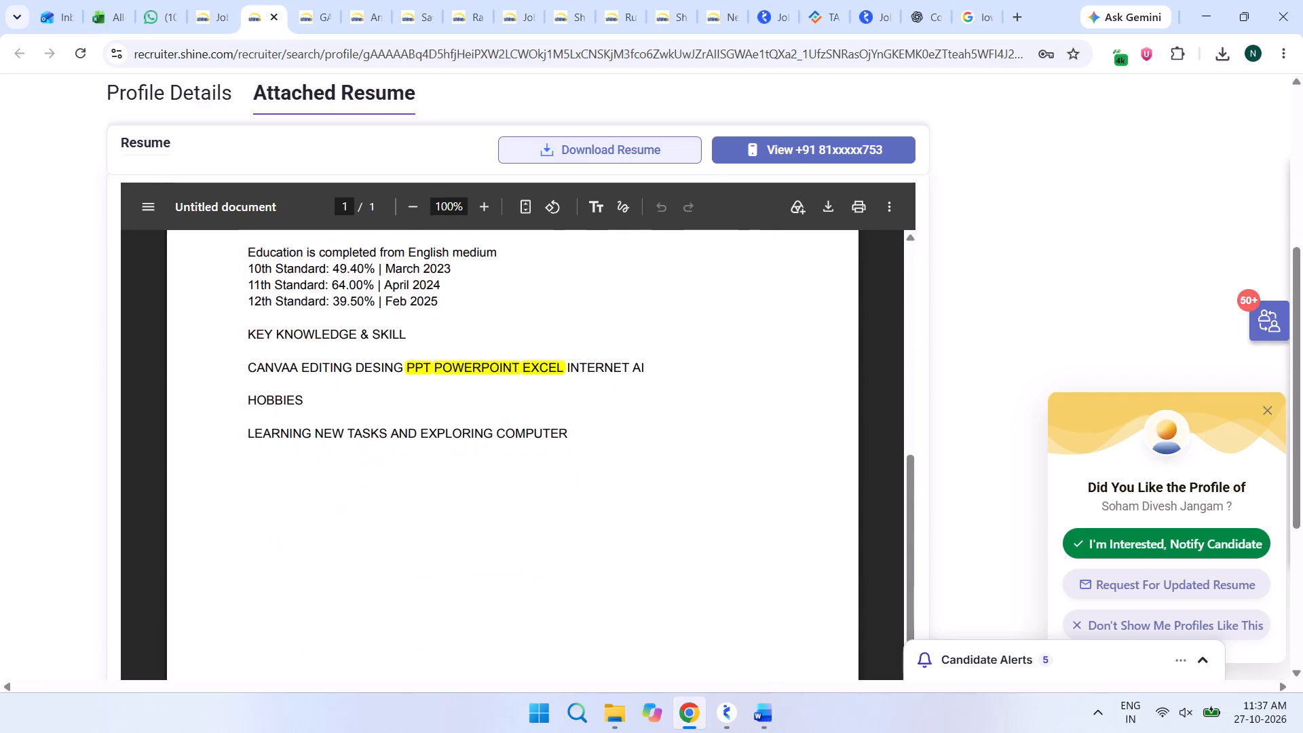
{"action": "scroll", "coordinate": [382, 355], "scroll_direction": "up", "scroll_amount": 1}
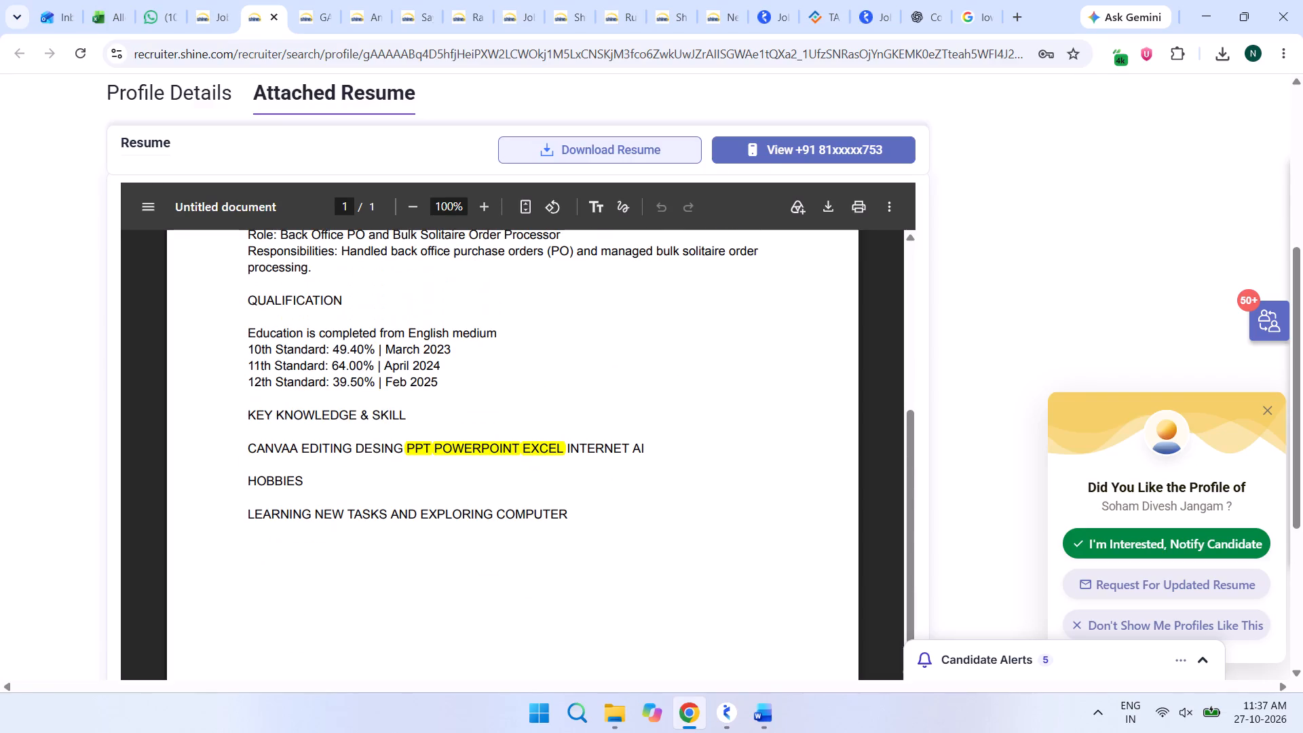
{"action": "left_click", "coordinate": [280, 23]}
Continue through the candidate results, comparing roles, experience, salary, location and advanced Excel and PowerPoint skills.
{"action": "scroll", "coordinate": [662, 421], "scroll_direction": "down", "scroll_amount": 7}
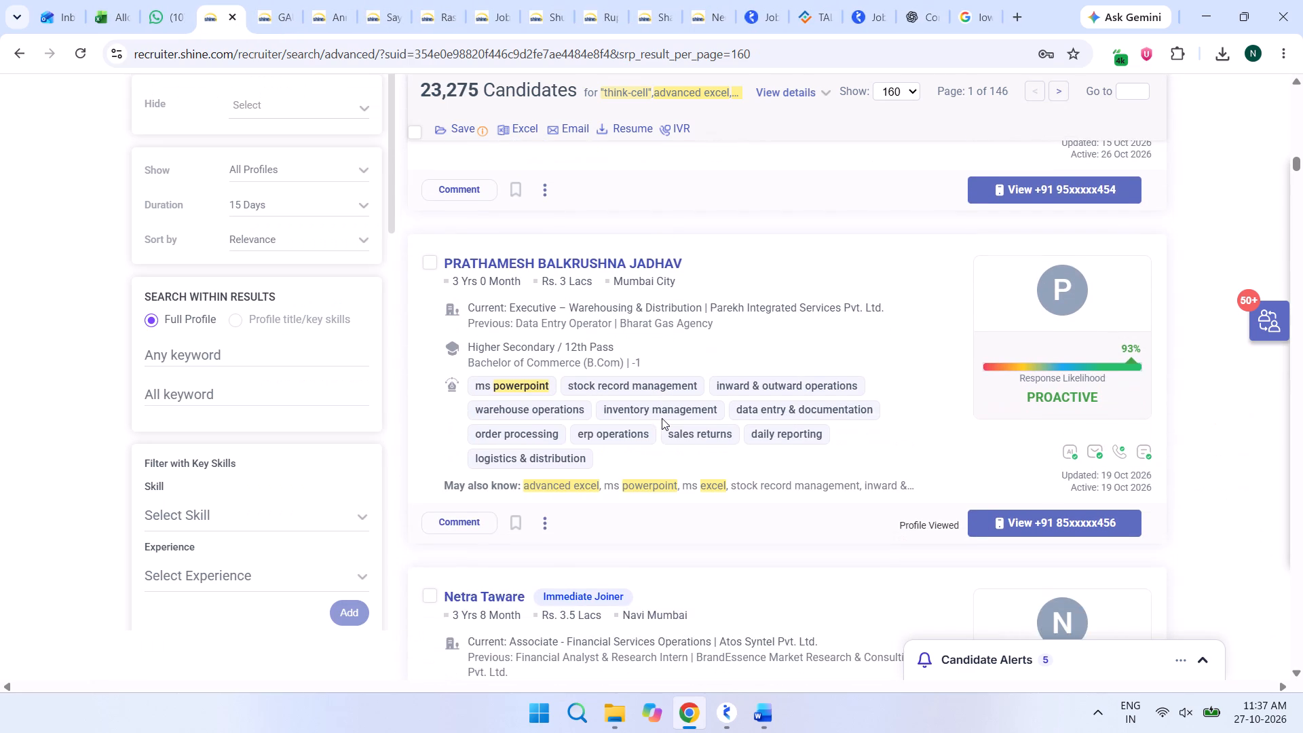
{"action": "scroll", "coordinate": [661, 410], "scroll_direction": "down", "scroll_amount": 2}
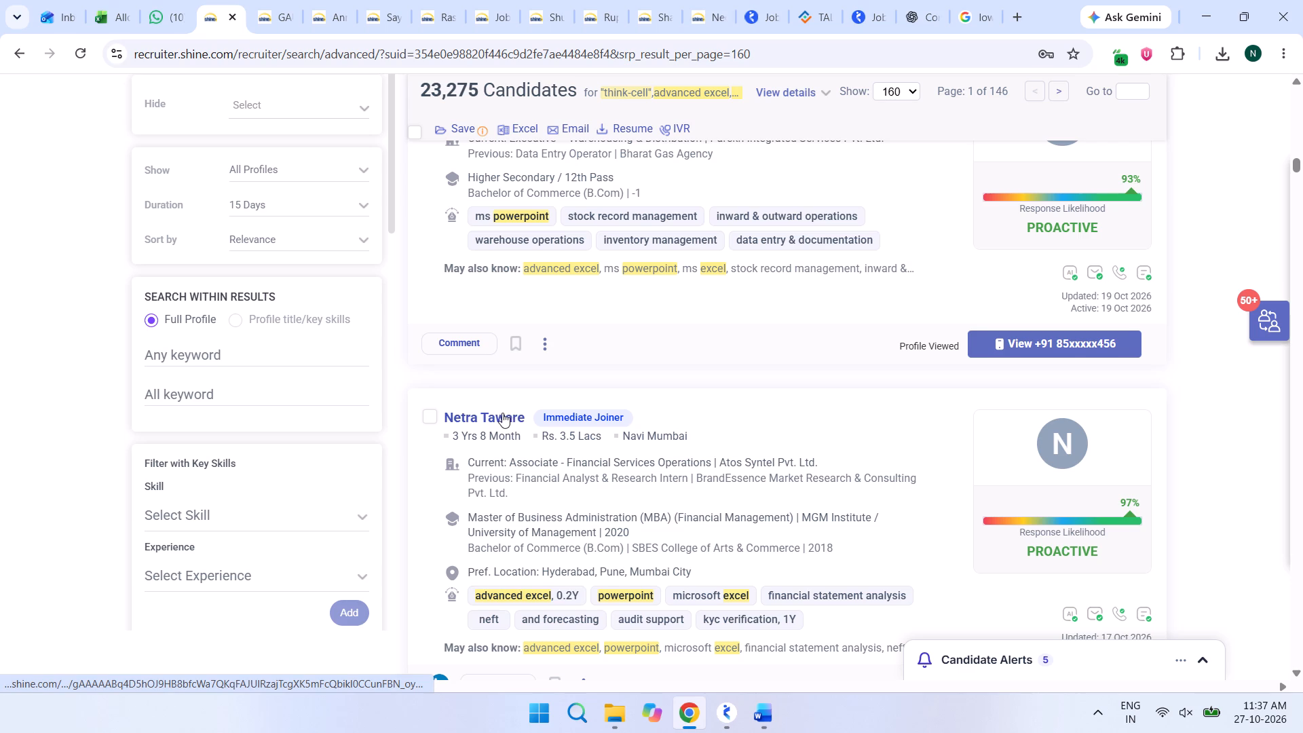
{"action": "scroll", "coordinate": [502, 413], "scroll_direction": "down", "scroll_amount": 8}
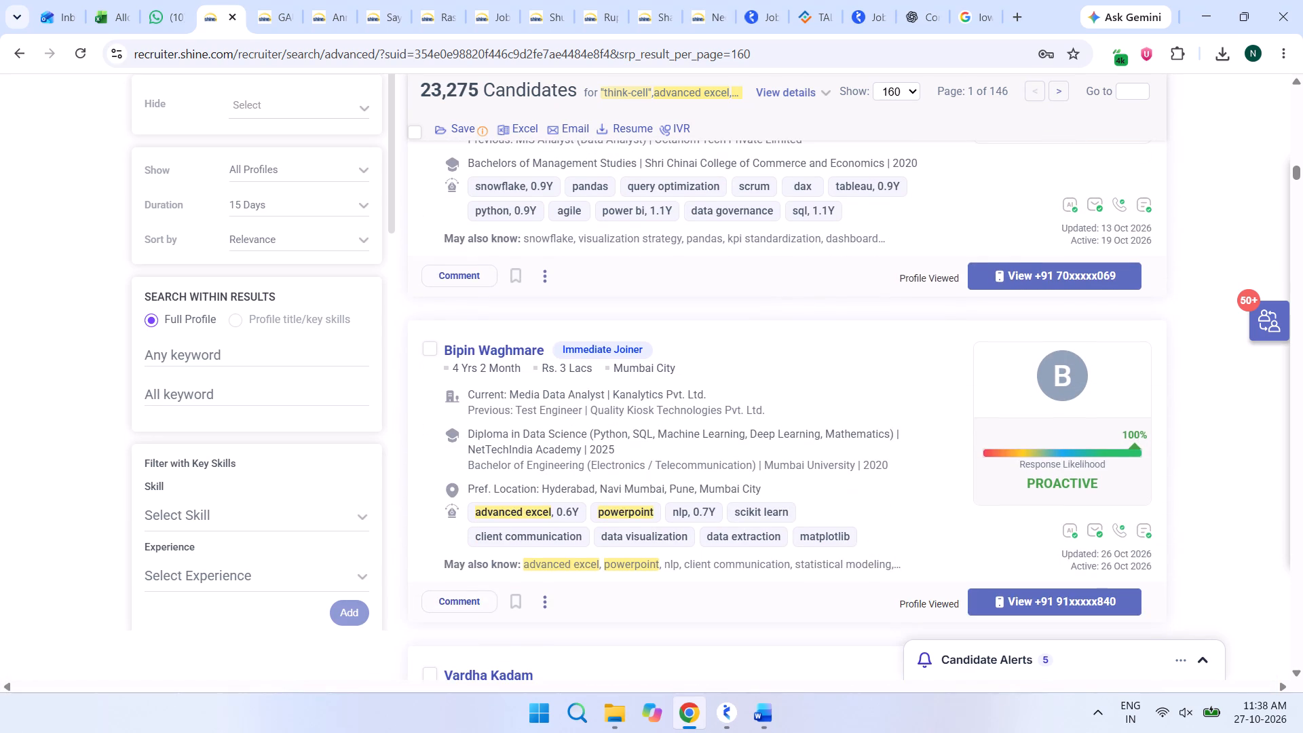
{"action": "scroll", "coordinate": [502, 413], "scroll_direction": "down", "scroll_amount": 4}
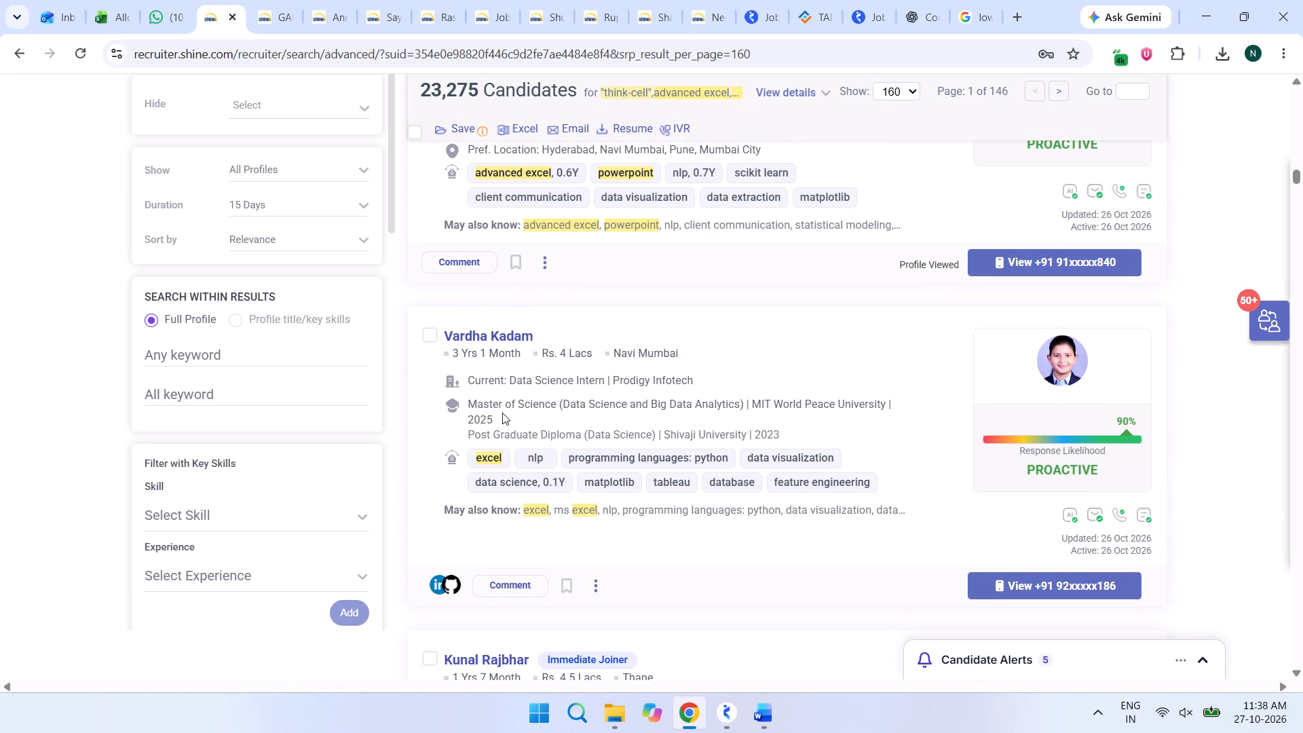
{"action": "scroll", "coordinate": [502, 413], "scroll_direction": "down", "scroll_amount": 4}
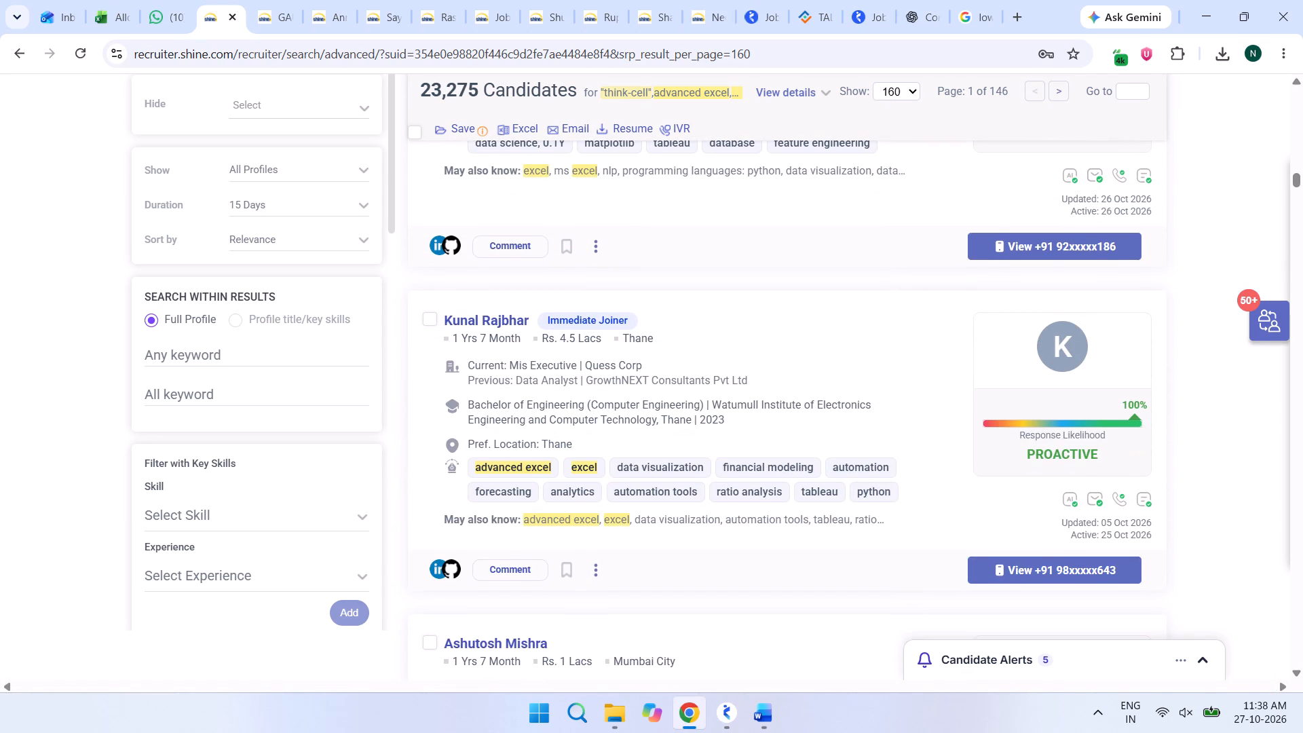
{"action": "scroll", "coordinate": [502, 413], "scroll_direction": "down", "scroll_amount": 2}
{"action": "scroll", "coordinate": [502, 413], "scroll_direction": "up", "scroll_amount": 1}
{"action": "scroll", "coordinate": [502, 413], "scroll_direction": "down", "scroll_amount": 2}
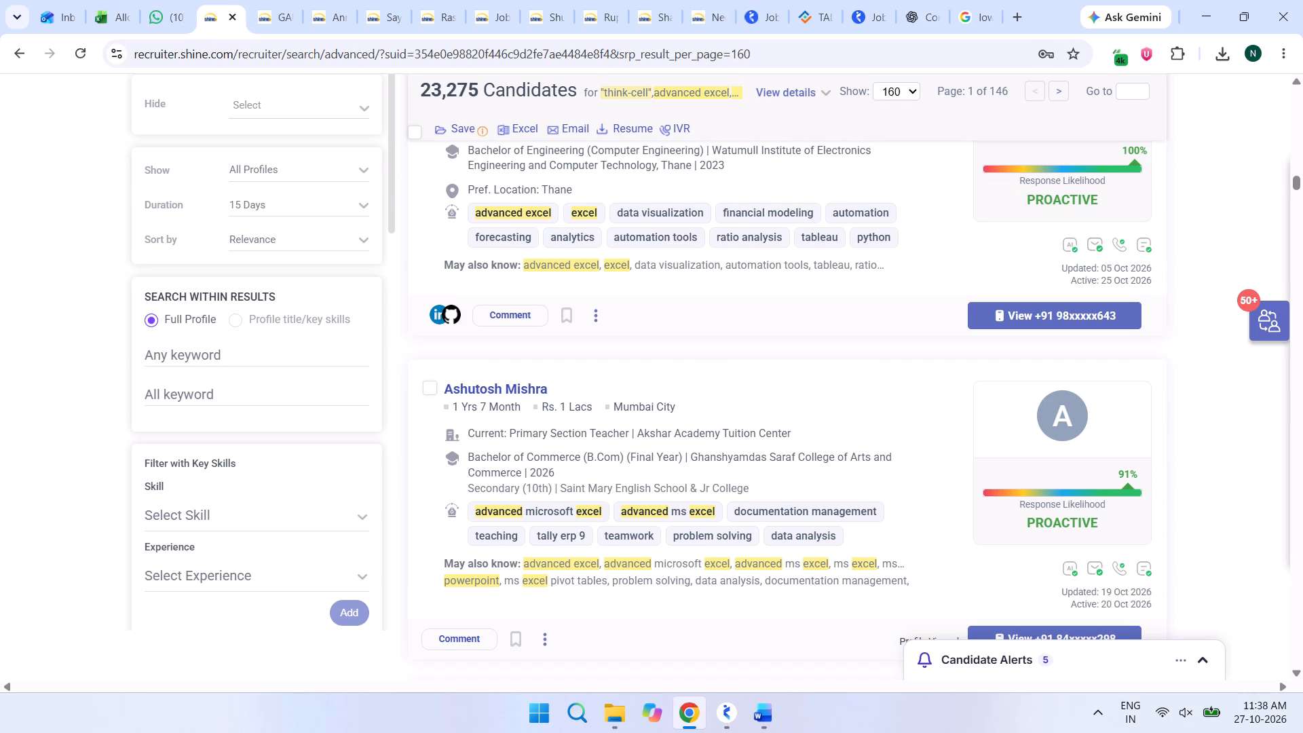
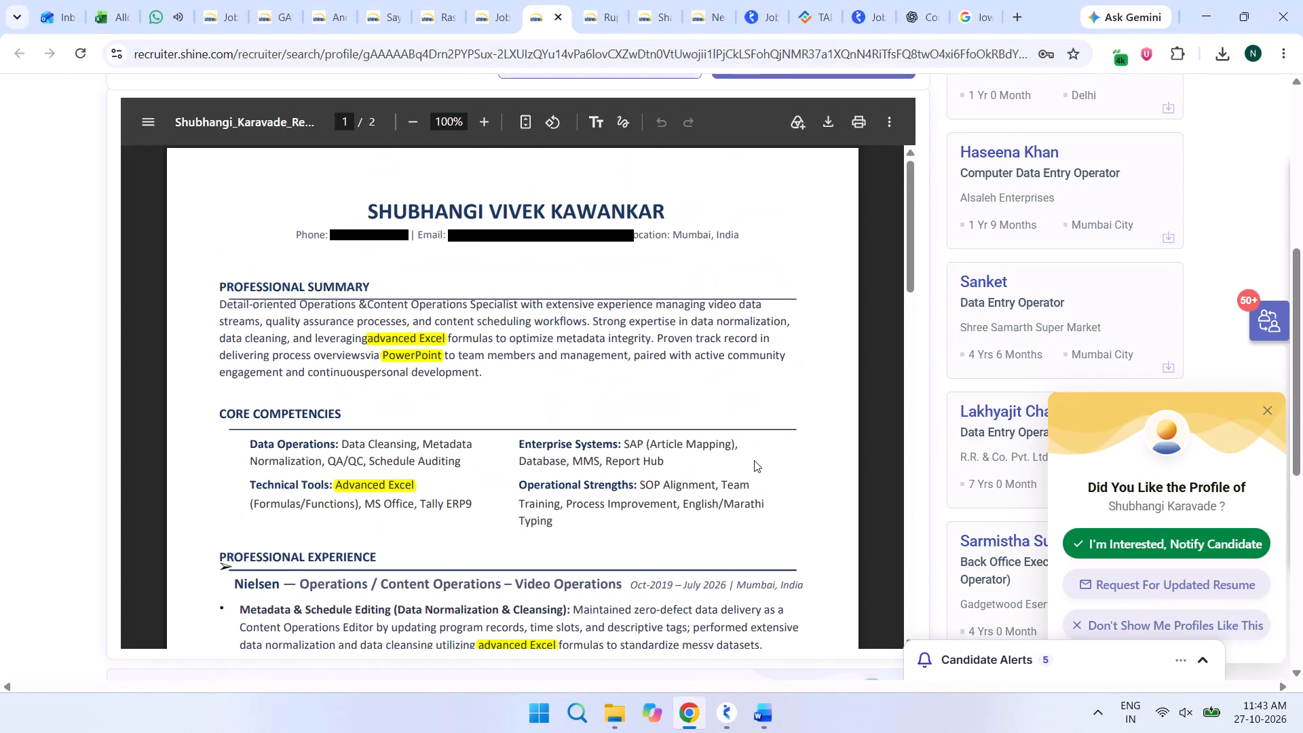
Review the work experience and Excel and PowerPoint skills in the attached resume of the Military Engineering Service data entry operator.
{"action": "scroll", "coordinate": [754, 460], "scroll_direction": "down", "scroll_amount": 4}
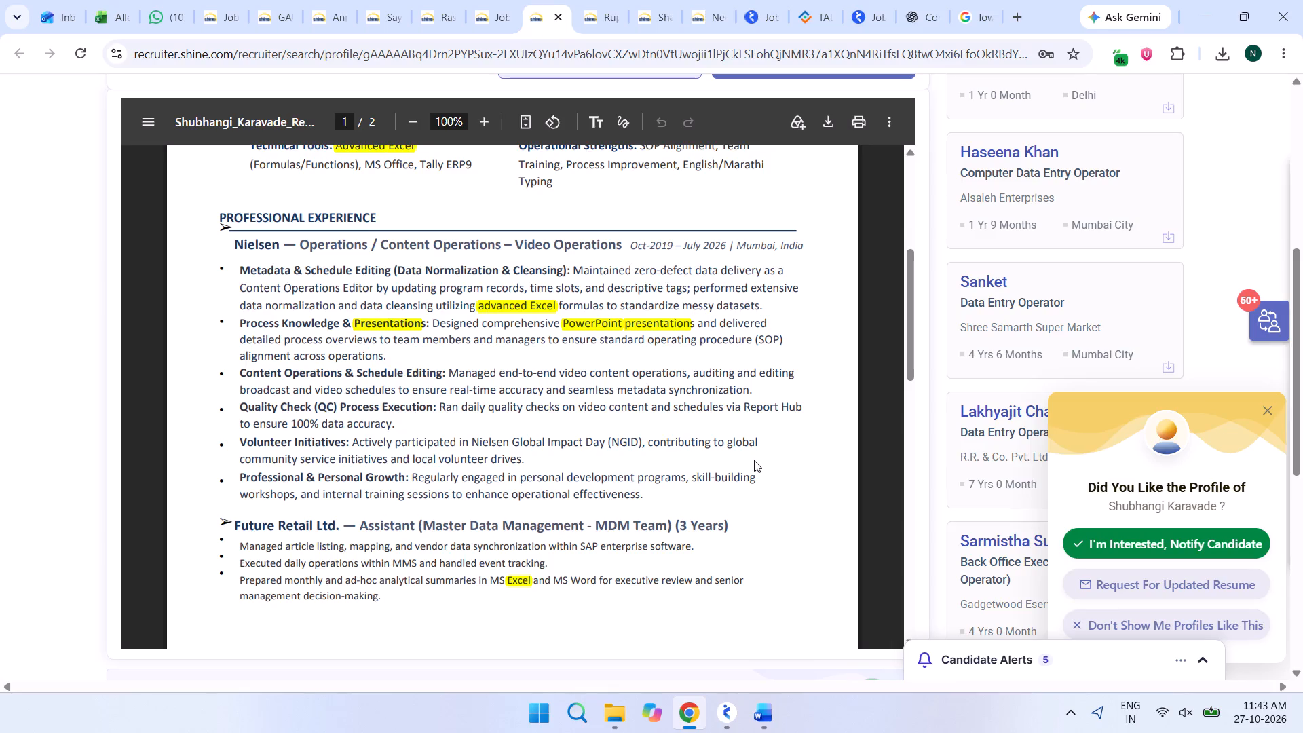
{"action": "scroll", "coordinate": [754, 460], "scroll_direction": "up", "scroll_amount": 11}
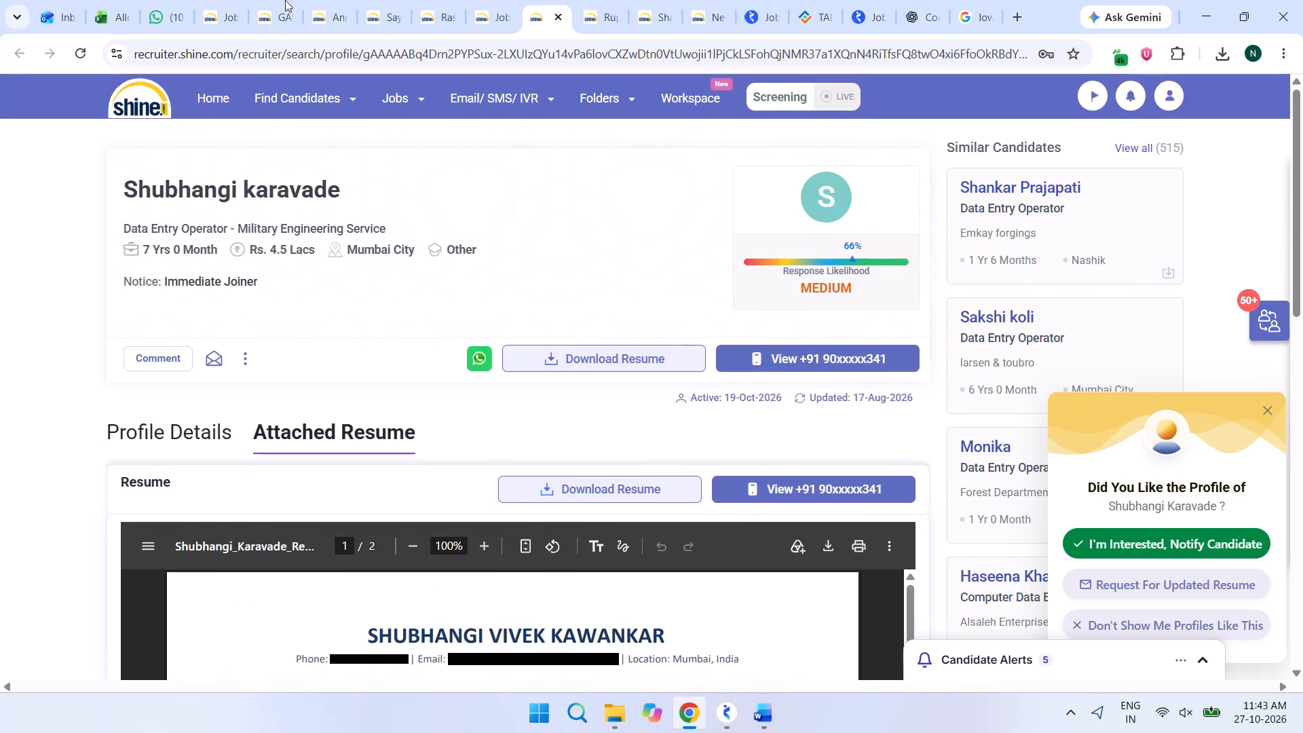
Return to the candidate results and compare further candidates' roles, experience, salary, location, and Excel and PowerPoint skills.
{"action": "left_click", "coordinate": [467, 0]}
{"action": "scroll", "coordinate": [612, 416], "scroll_direction": "down", "scroll_amount": 2}
{"action": "scroll", "coordinate": [621, 415], "scroll_direction": "up", "scroll_amount": 1}
{"action": "scroll", "coordinate": [621, 415], "scroll_direction": "down", "scroll_amount": 2}
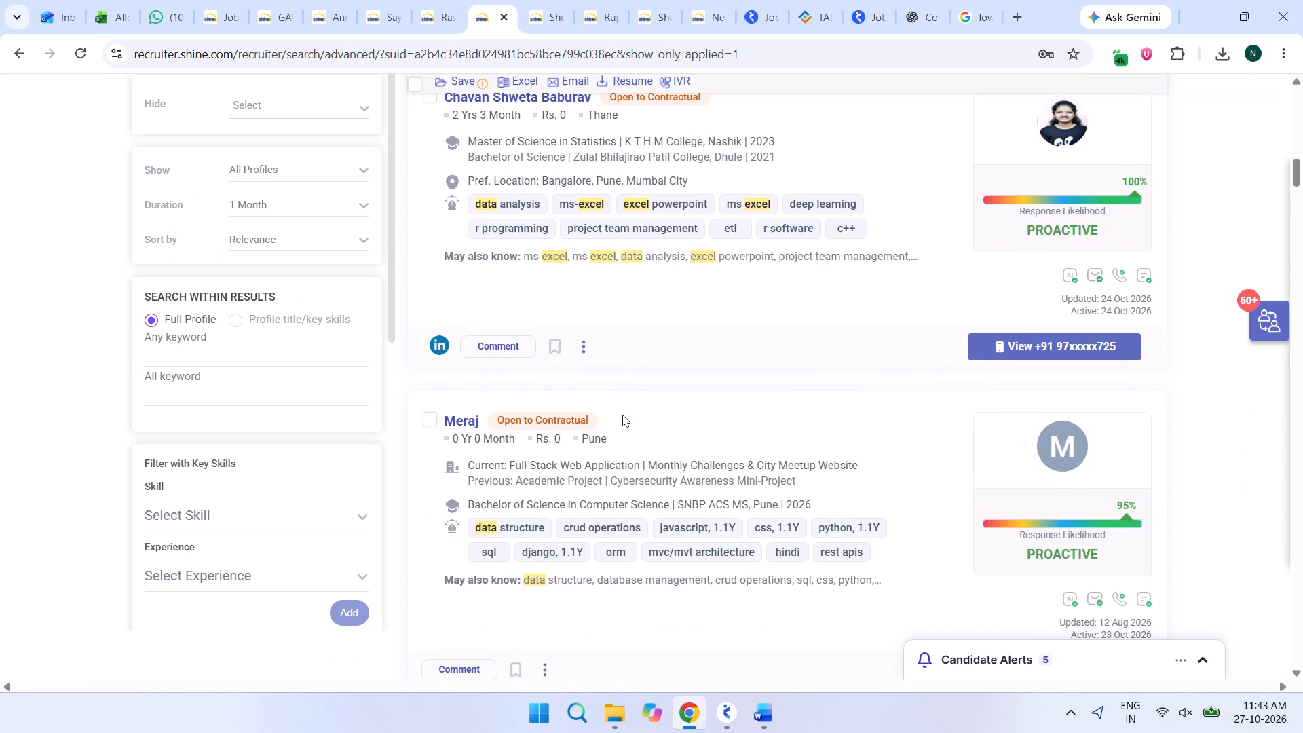
{"action": "scroll", "coordinate": [622, 415], "scroll_direction": "down", "scroll_amount": 5}
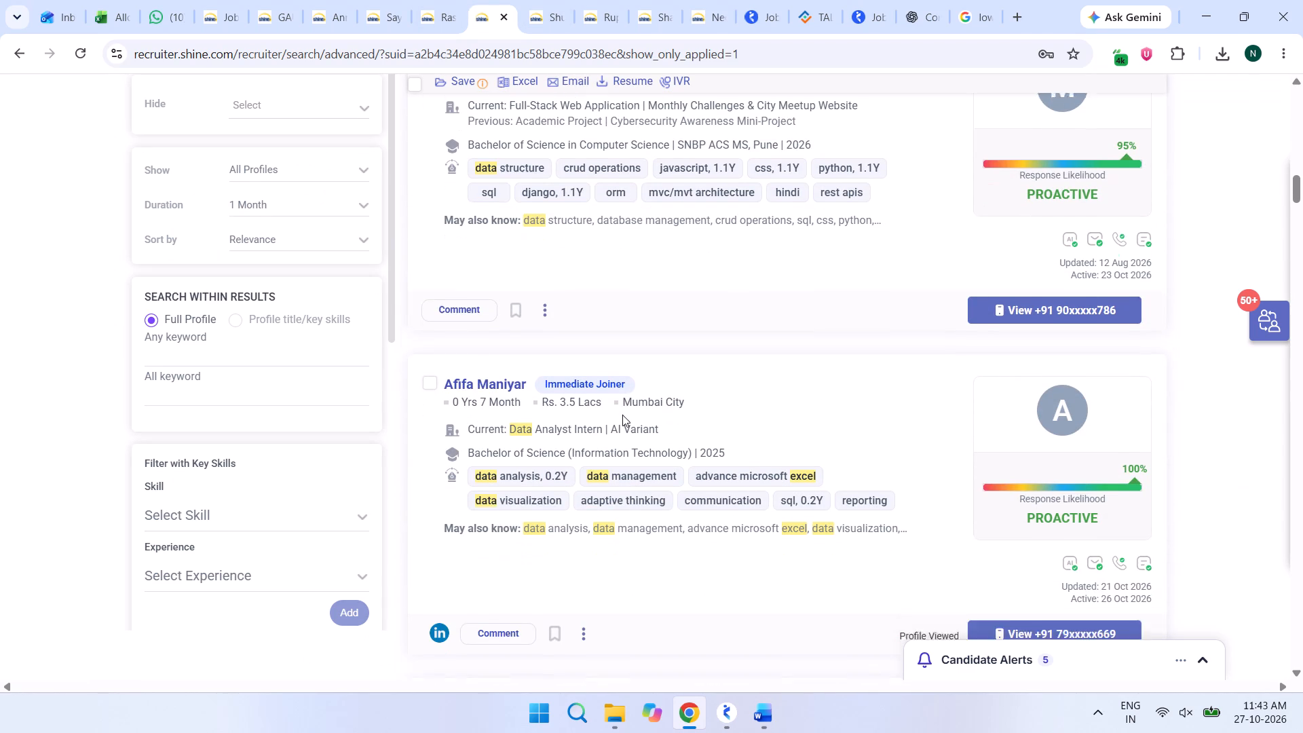
{"action": "scroll", "coordinate": [622, 415], "scroll_direction": "down", "scroll_amount": 5}
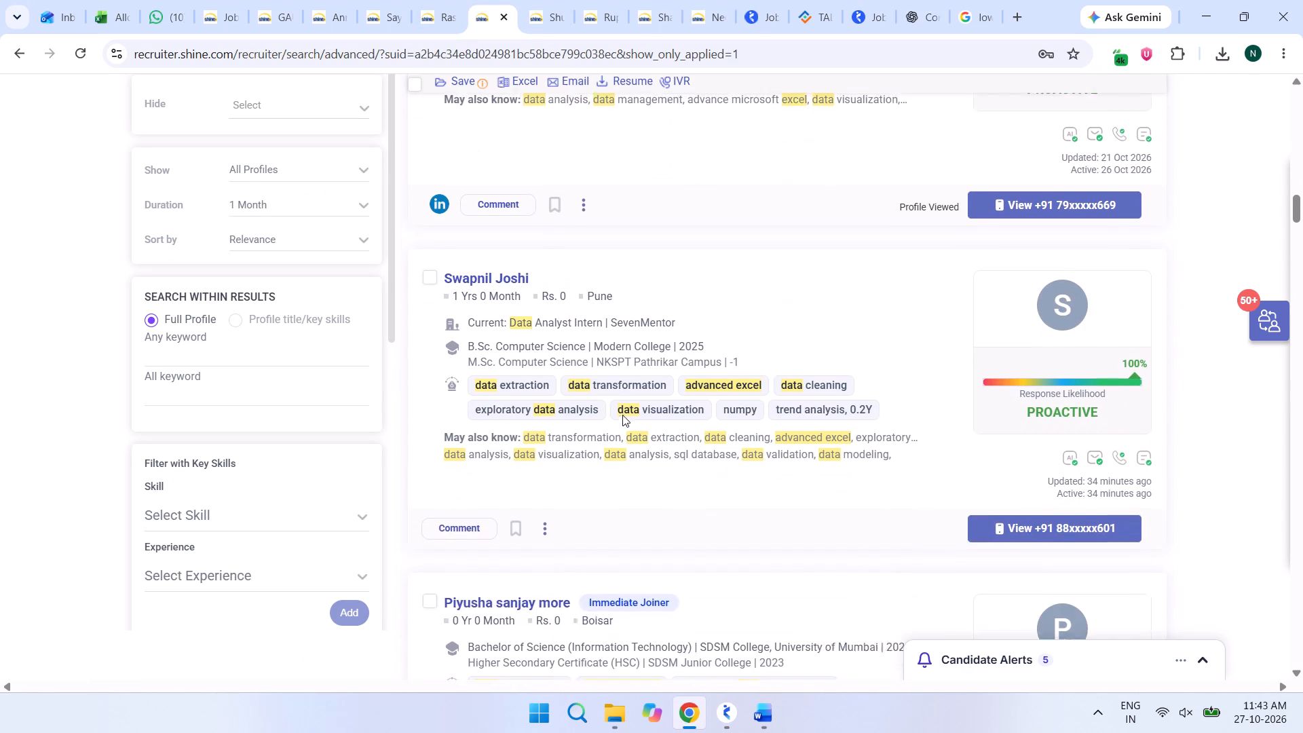
{"action": "scroll", "coordinate": [622, 415], "scroll_direction": "down", "scroll_amount": 6}
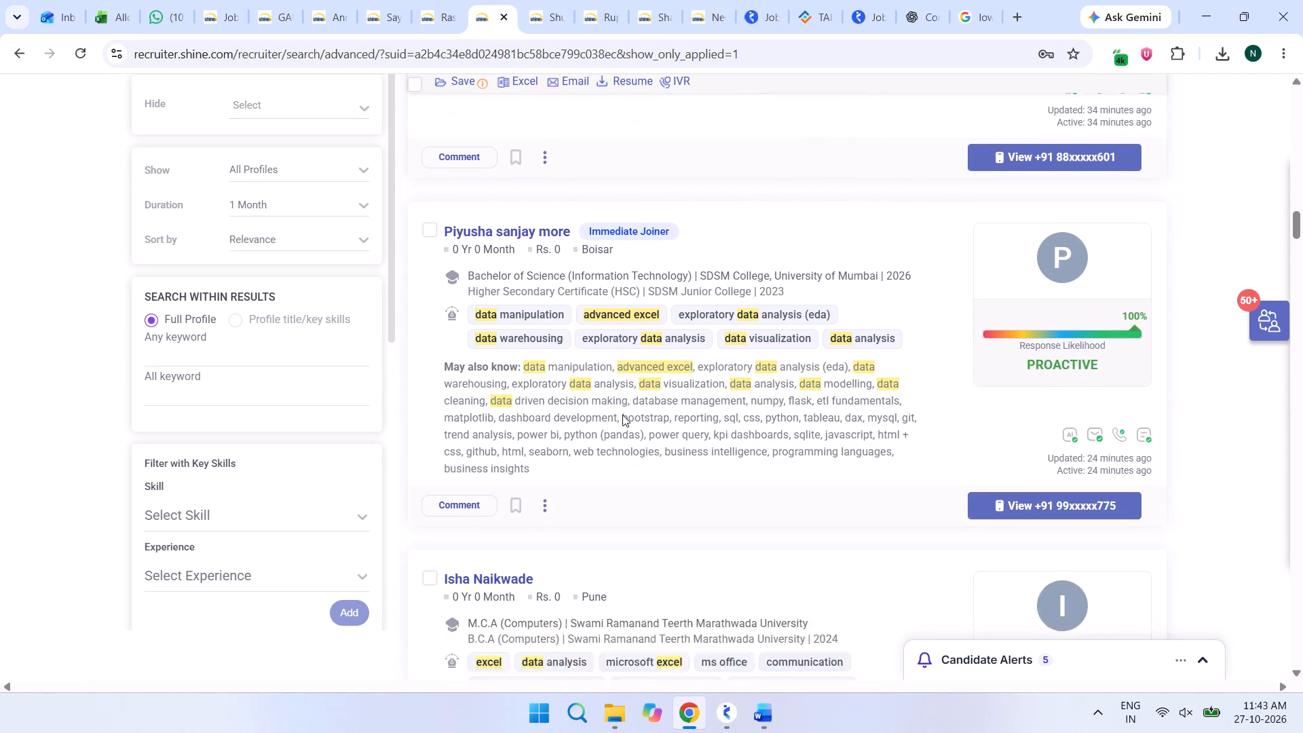
{"action": "scroll", "coordinate": [622, 415], "scroll_direction": "down", "scroll_amount": 5}
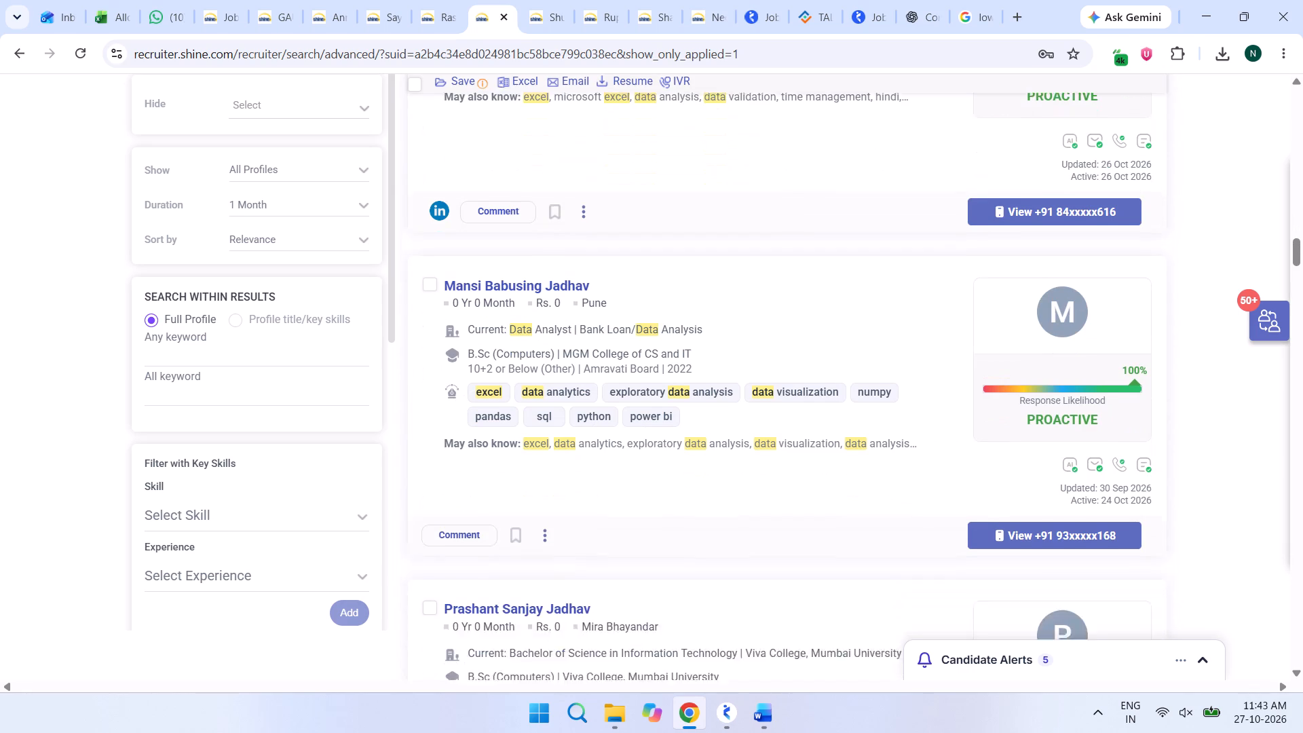
{"action": "scroll", "coordinate": [622, 415], "scroll_direction": "down", "scroll_amount": 4}
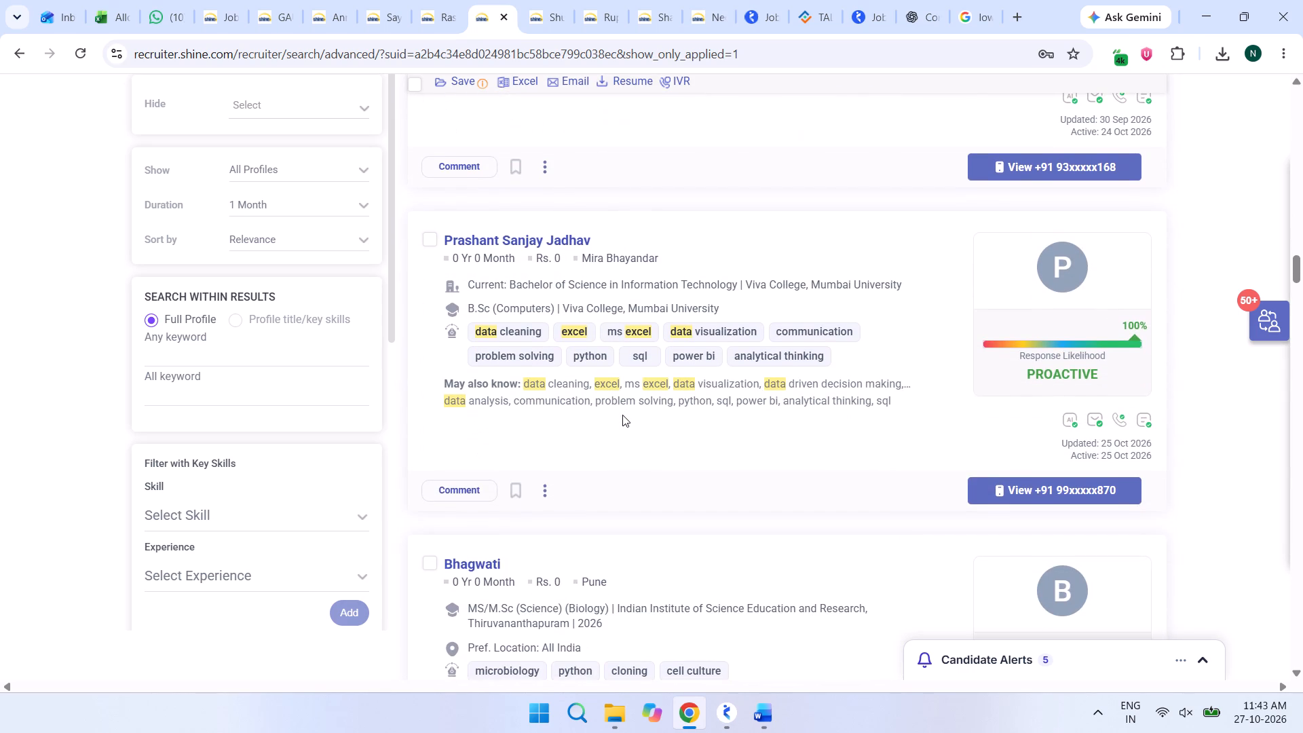
{"action": "scroll", "coordinate": [622, 415], "scroll_direction": "down", "scroll_amount": 3}
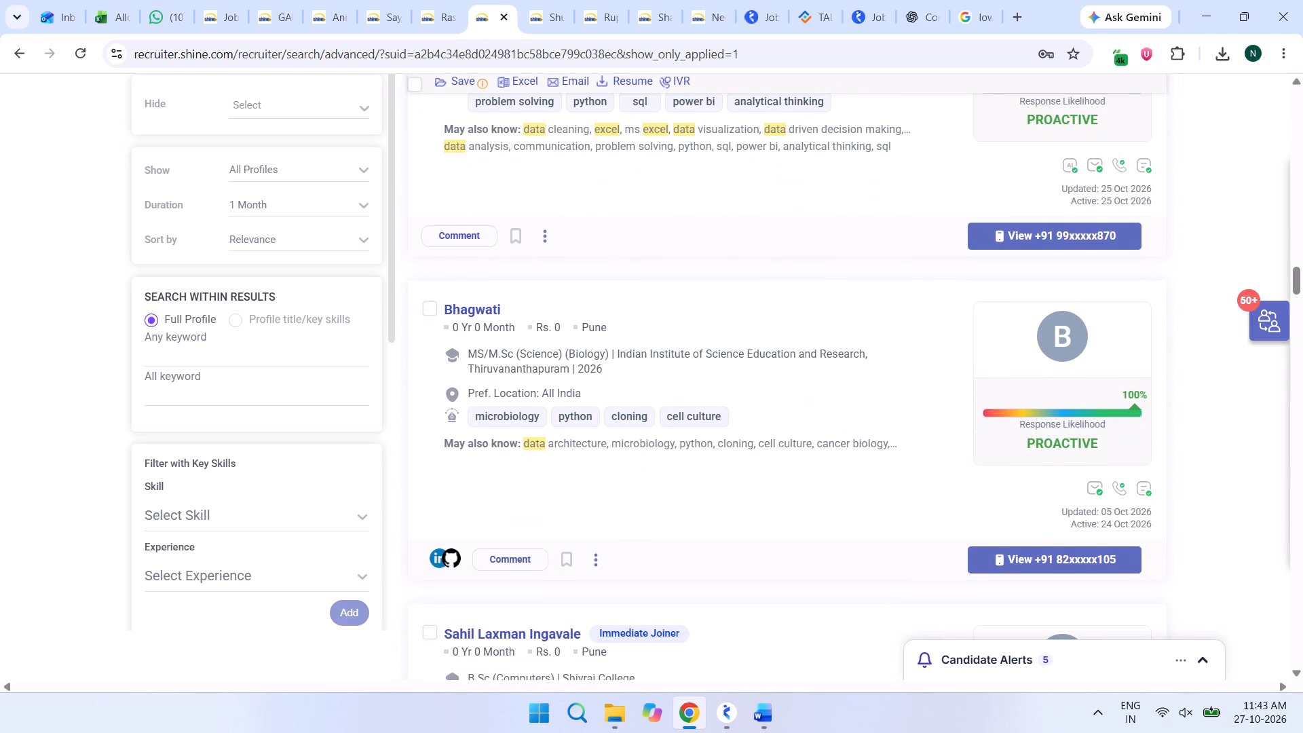
{"action": "scroll", "coordinate": [622, 415], "scroll_direction": "down", "scroll_amount": 8}
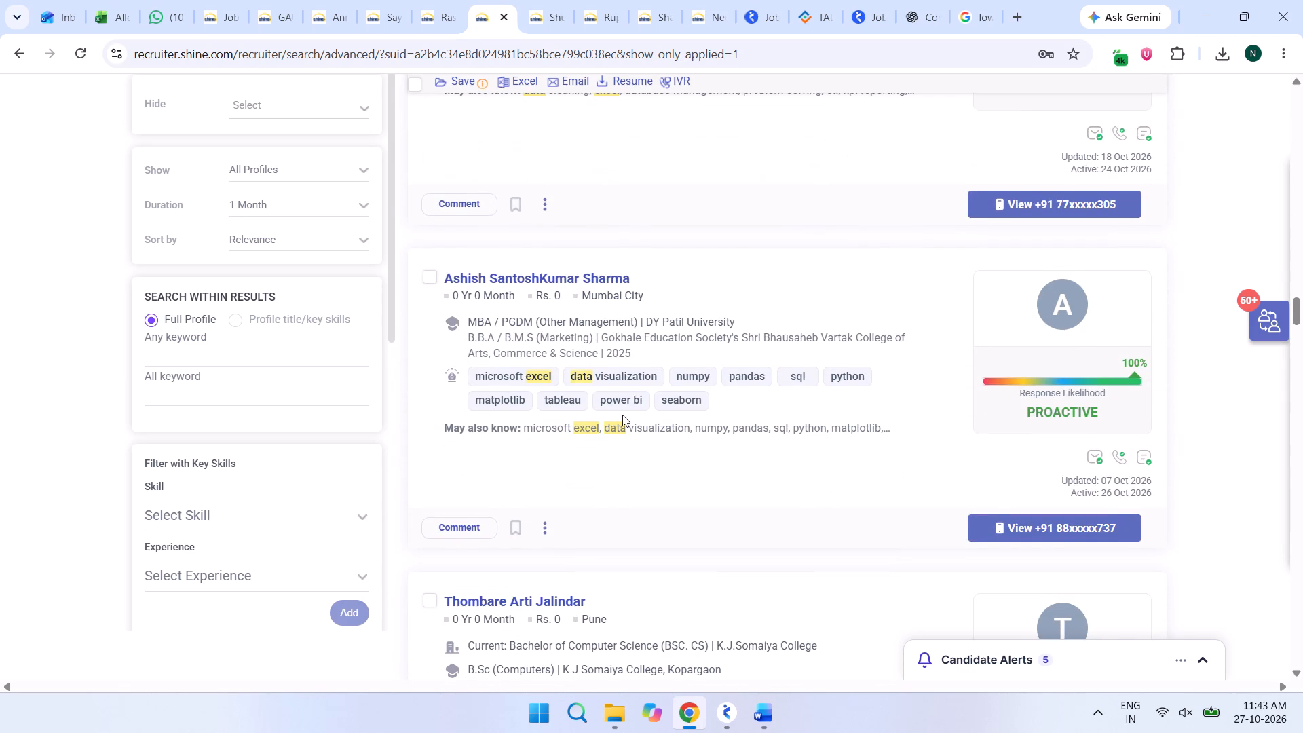
{"action": "scroll", "coordinate": [622, 415], "scroll_direction": "down", "scroll_amount": 10}
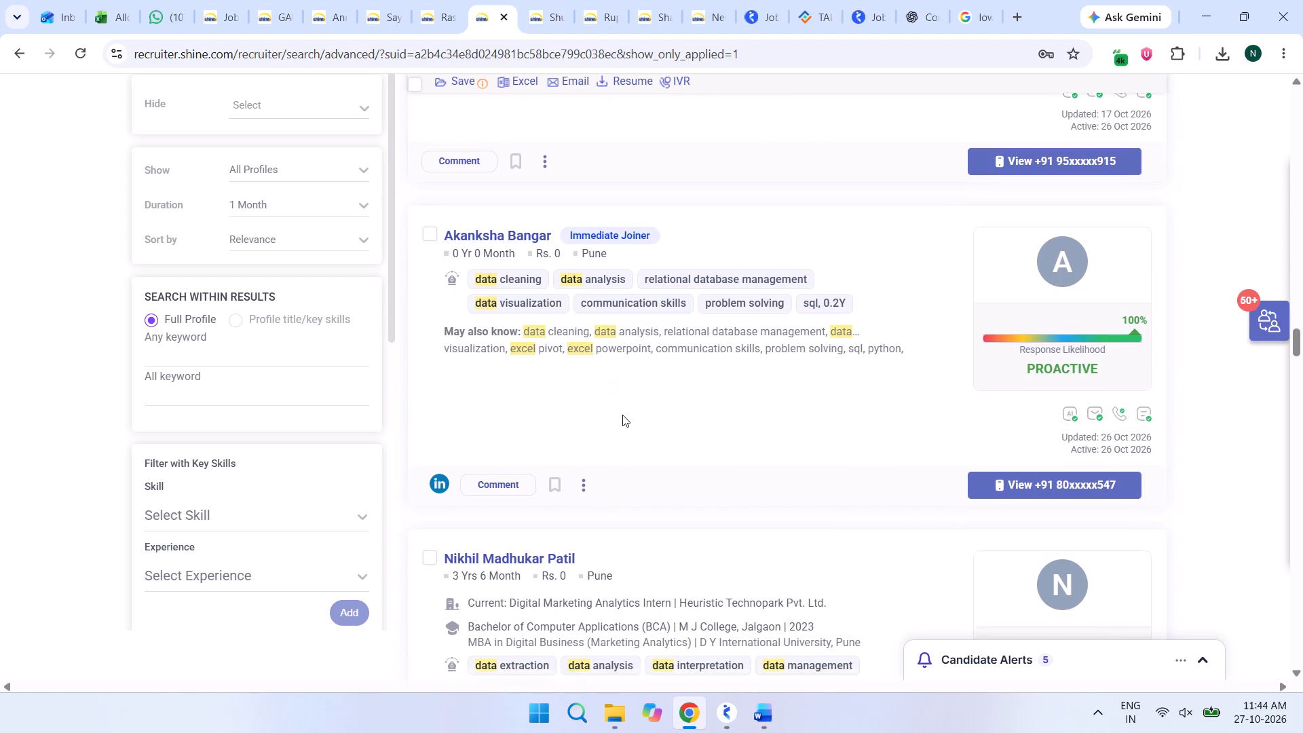
{"action": "scroll", "coordinate": [622, 415], "scroll_direction": "down", "scroll_amount": 3}
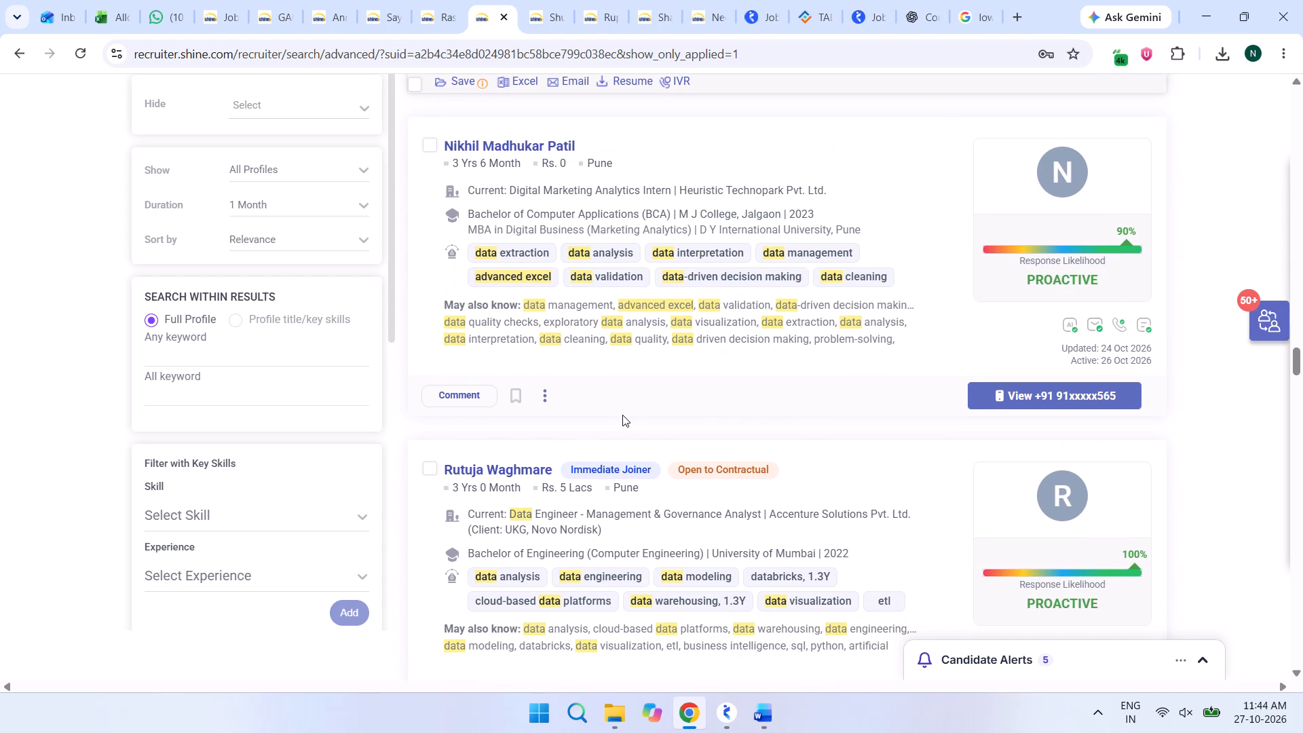
Continue through the candidate results, comparing further candidates' roles, experience, location, and data entry and Excel skills.
{"action": "scroll", "coordinate": [622, 415], "scroll_direction": "down", "scroll_amount": 3}
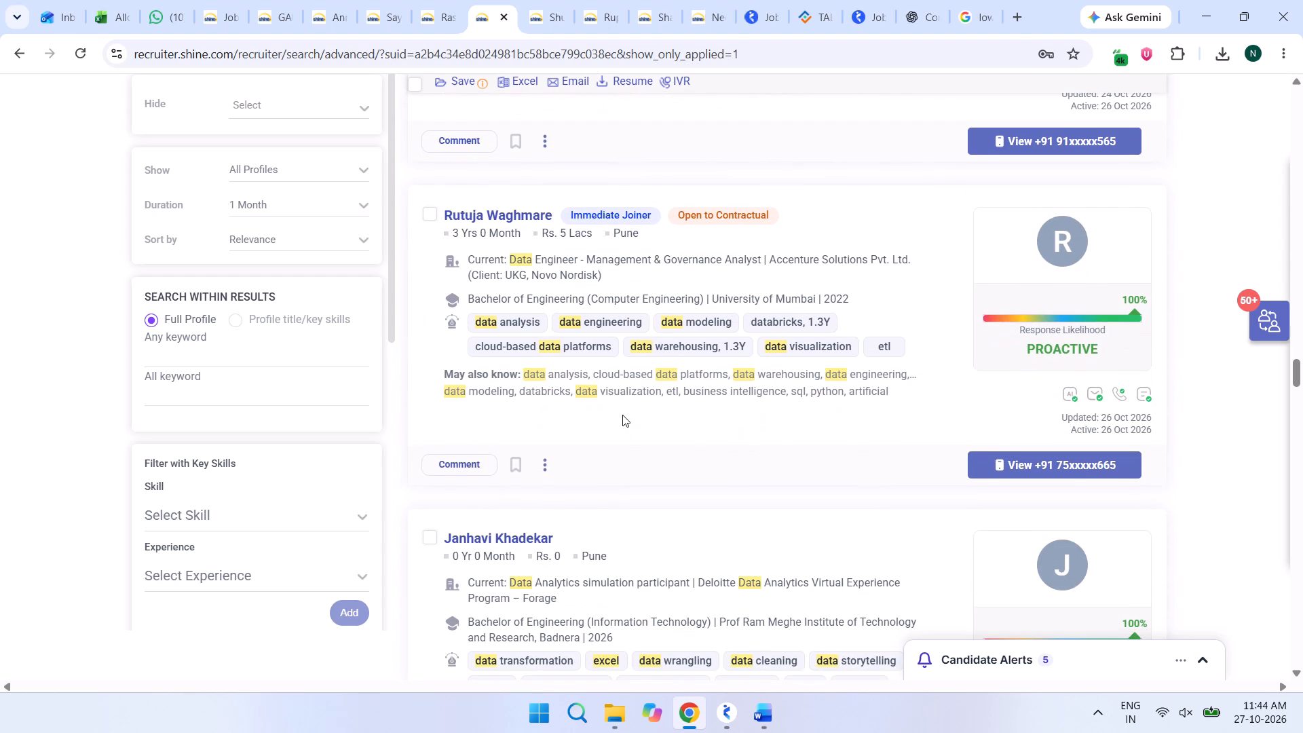
{"action": "scroll", "coordinate": [622, 415], "scroll_direction": "down", "scroll_amount": 7}
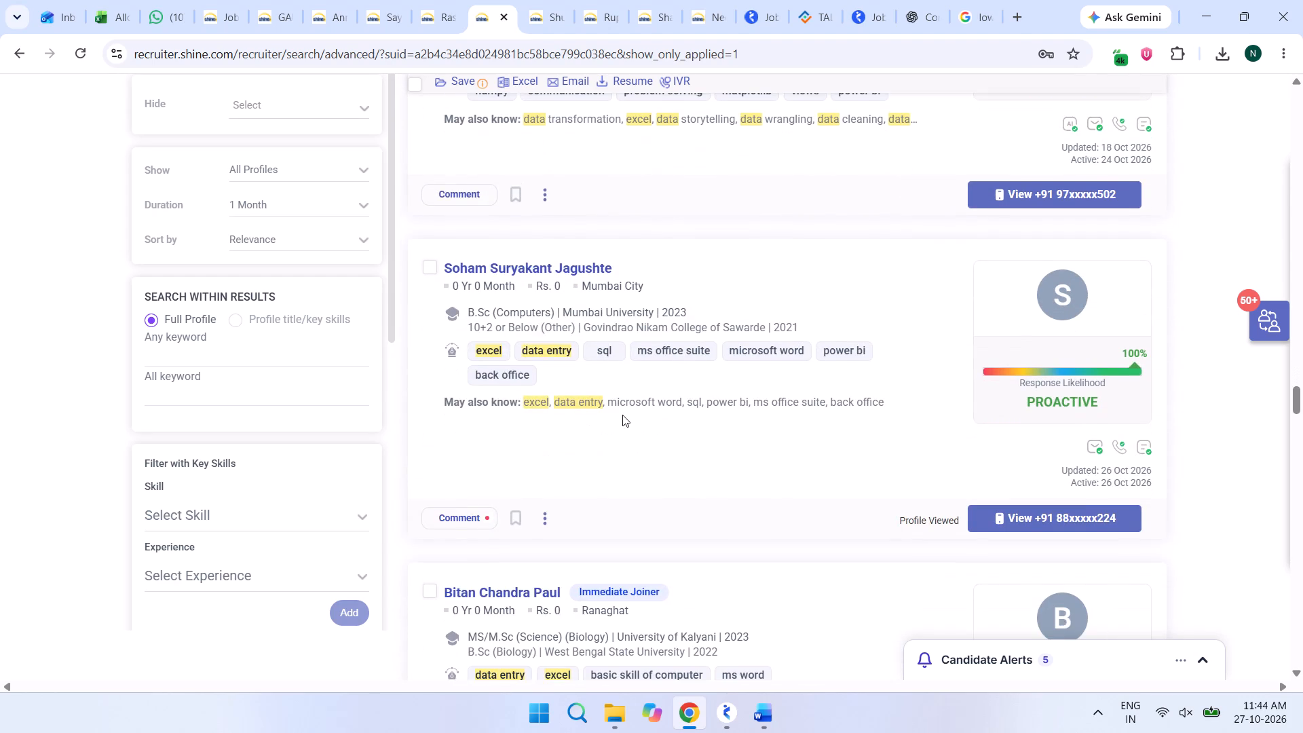
{"action": "scroll", "coordinate": [622, 415], "scroll_direction": "down", "scroll_amount": 4}
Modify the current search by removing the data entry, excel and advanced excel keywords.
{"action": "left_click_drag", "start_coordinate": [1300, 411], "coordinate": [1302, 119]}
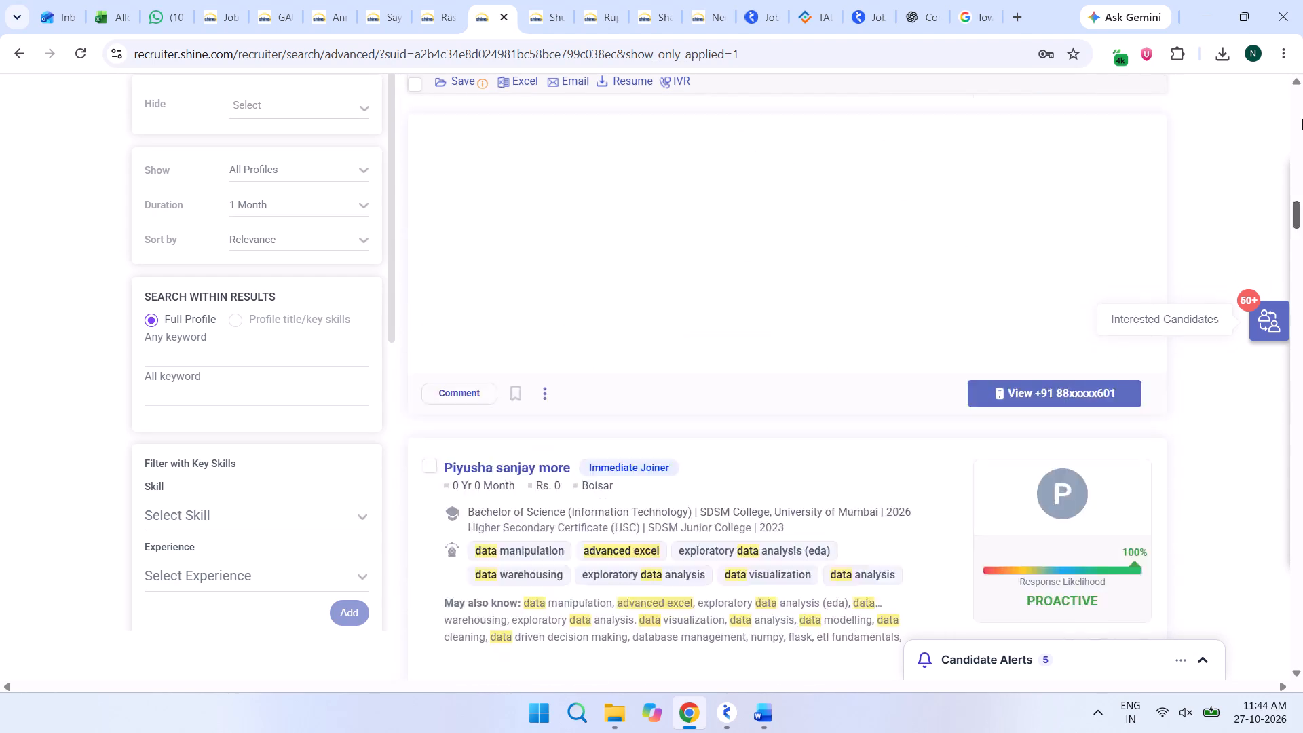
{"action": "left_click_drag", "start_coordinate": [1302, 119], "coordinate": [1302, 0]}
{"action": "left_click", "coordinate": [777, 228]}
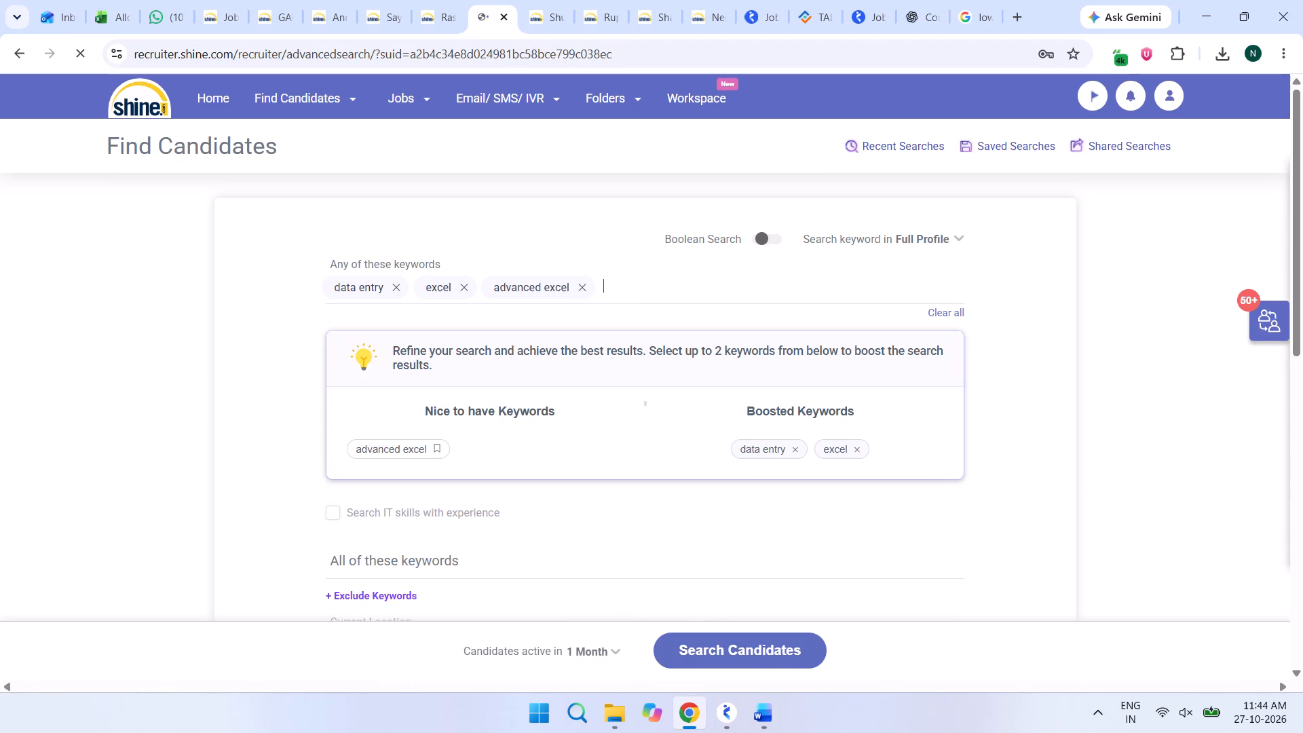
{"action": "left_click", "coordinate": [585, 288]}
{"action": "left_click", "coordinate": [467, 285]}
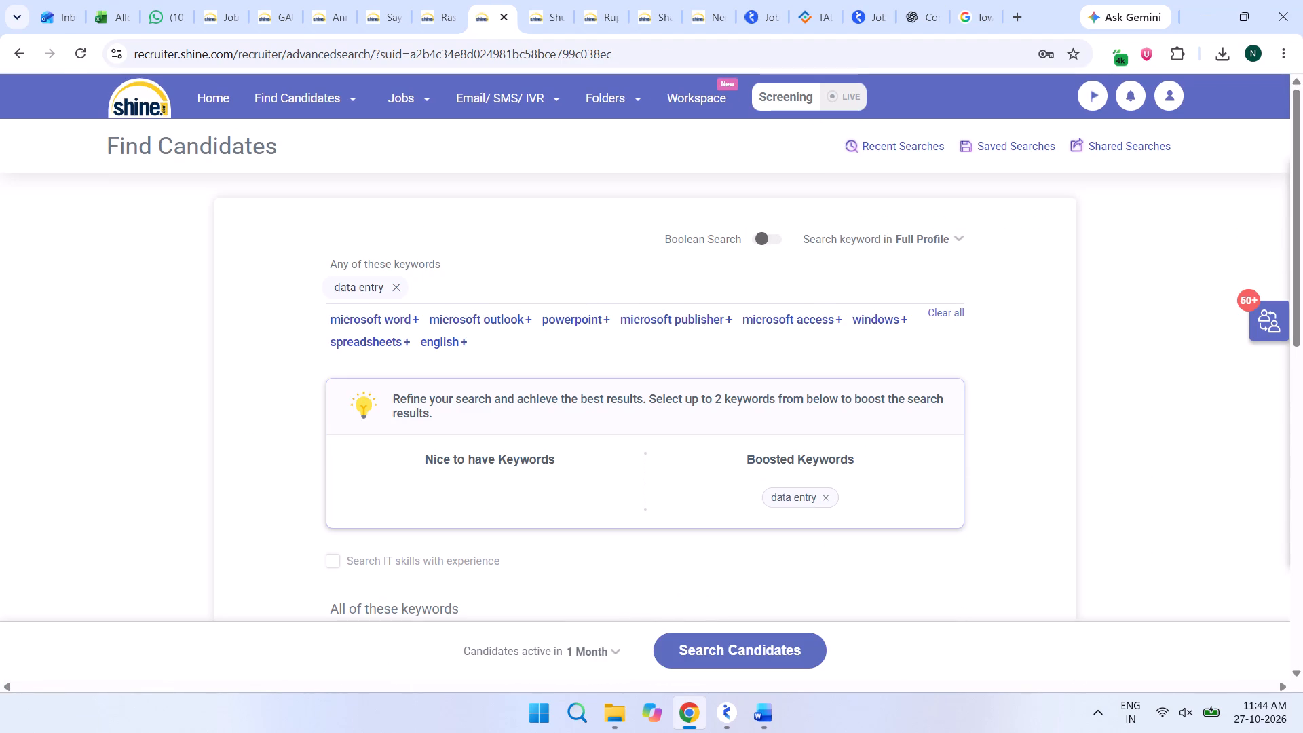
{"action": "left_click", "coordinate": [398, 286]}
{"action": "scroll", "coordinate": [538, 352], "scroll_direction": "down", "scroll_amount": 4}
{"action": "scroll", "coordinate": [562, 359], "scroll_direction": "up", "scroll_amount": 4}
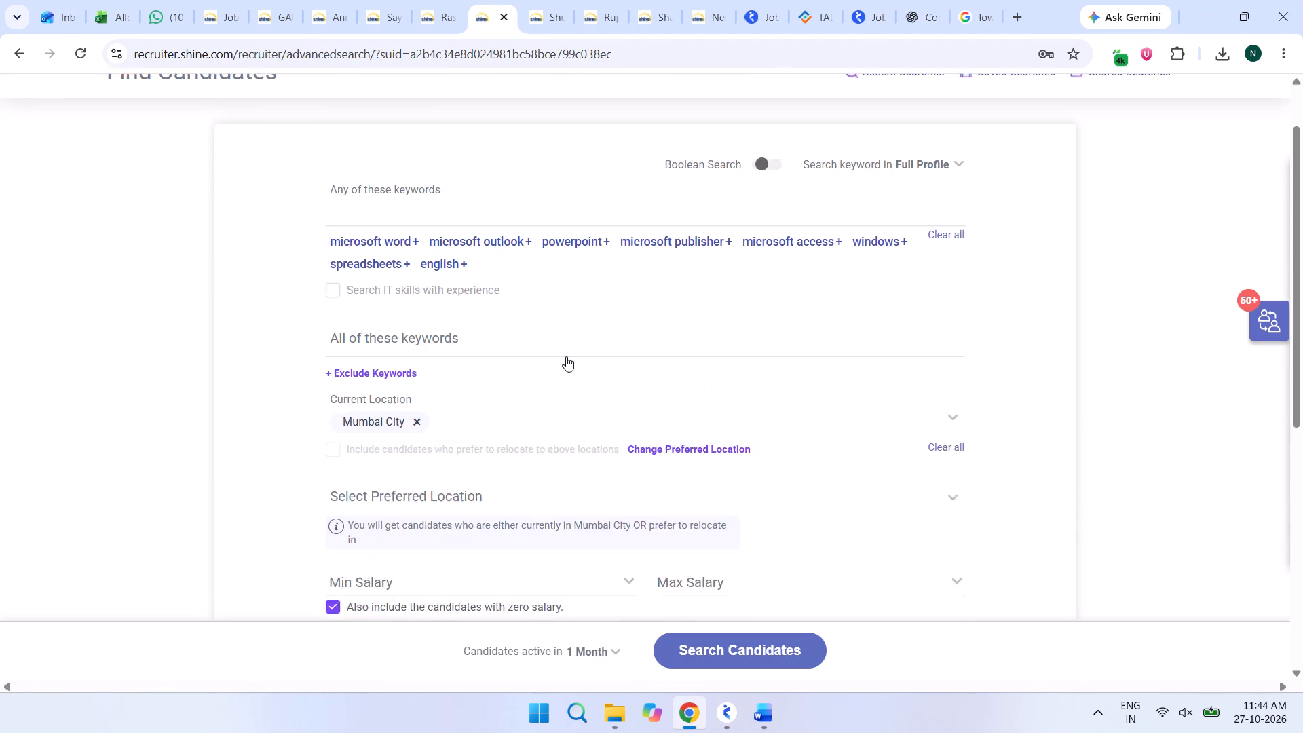
Rerun the recent candidate search for think-cell, advanced excel, powerpoint and presentation skills.
{"action": "scroll", "coordinate": [880, 184], "scroll_direction": "up", "scroll_amount": 1}
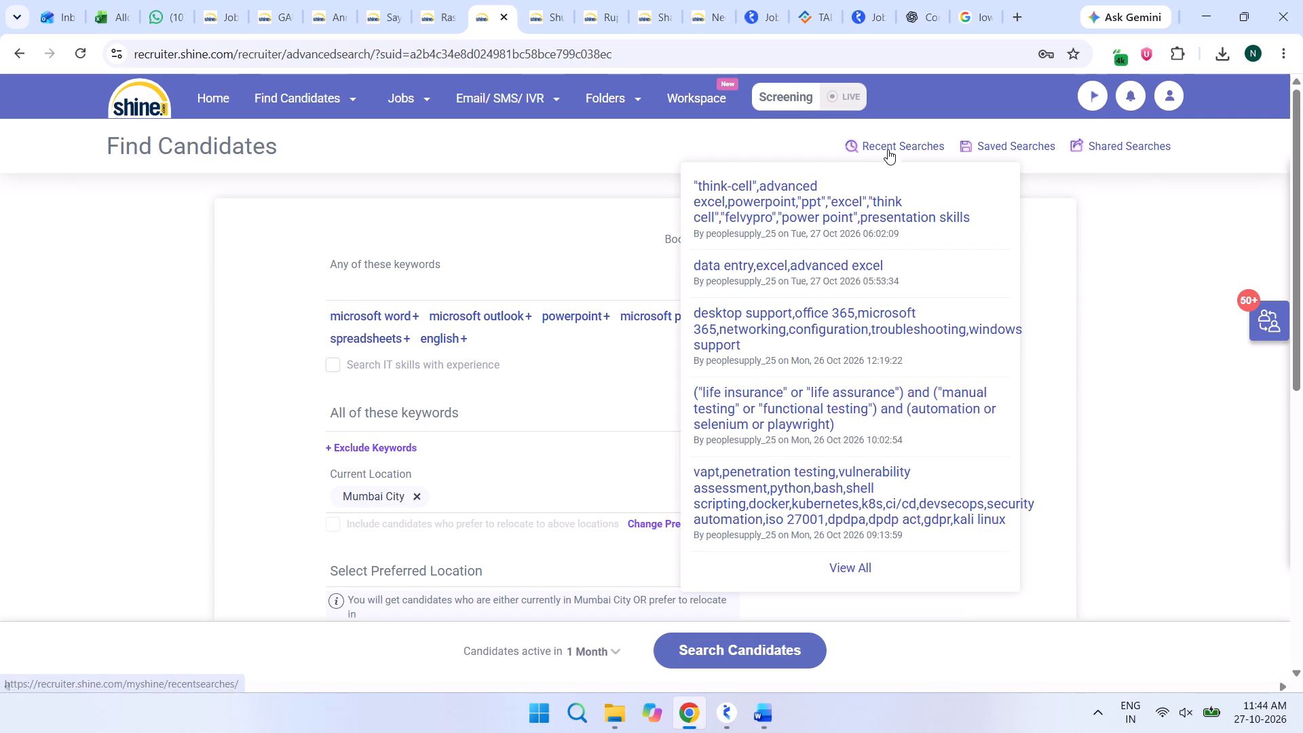
{"action": "left_click", "coordinate": [841, 201]}
{"action": "left_click", "coordinate": [875, 153]}
{"action": "left_click", "coordinate": [882, 143]}
{"action": "left_click", "coordinate": [852, 198]}
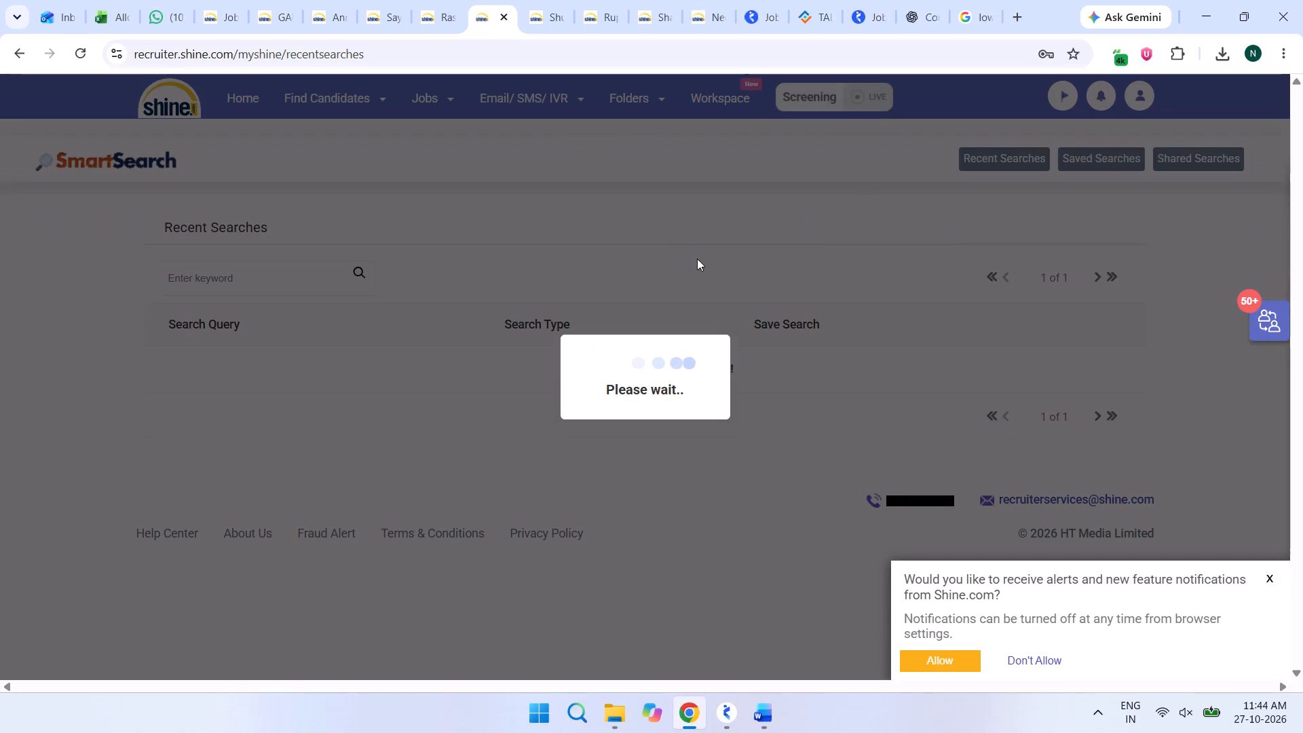
{"action": "left_click", "coordinate": [232, 379]}
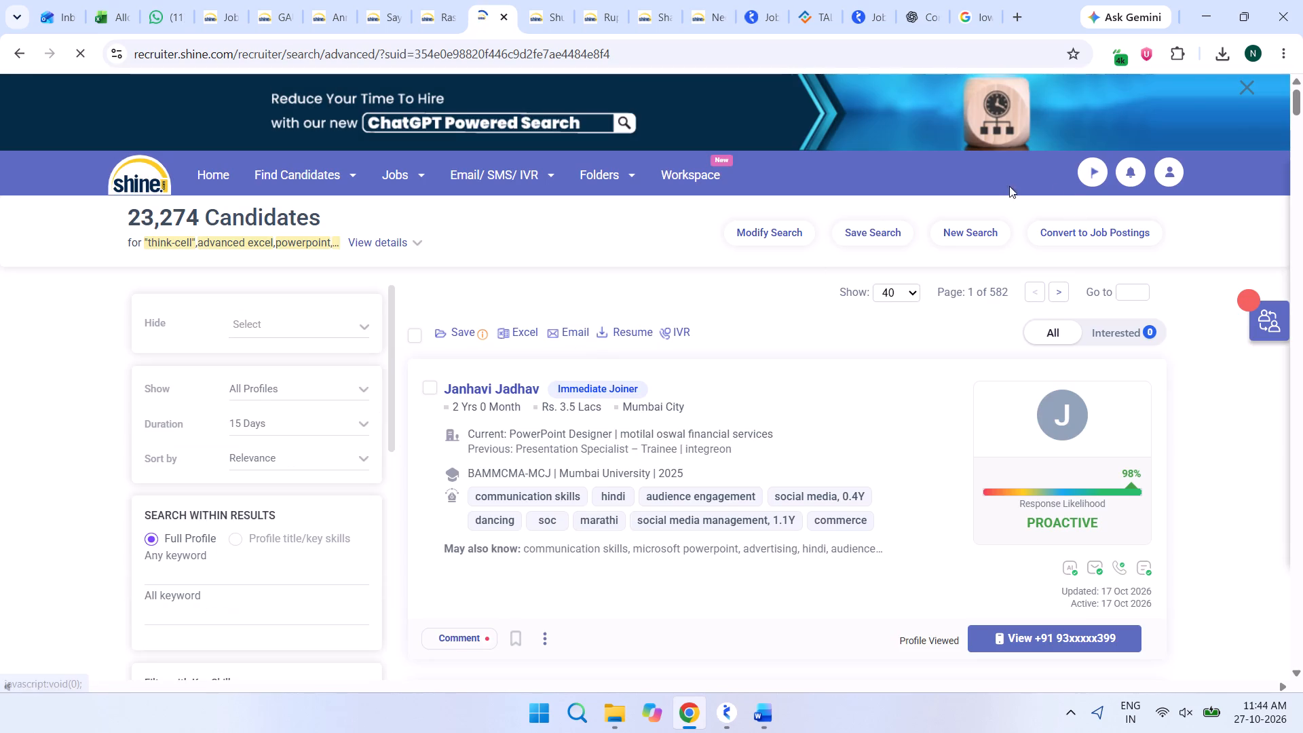
Modify the think-cell and PowerPoint candidate search by removing every entry from the any-of-these keywords.
{"action": "left_click", "coordinate": [789, 228]}
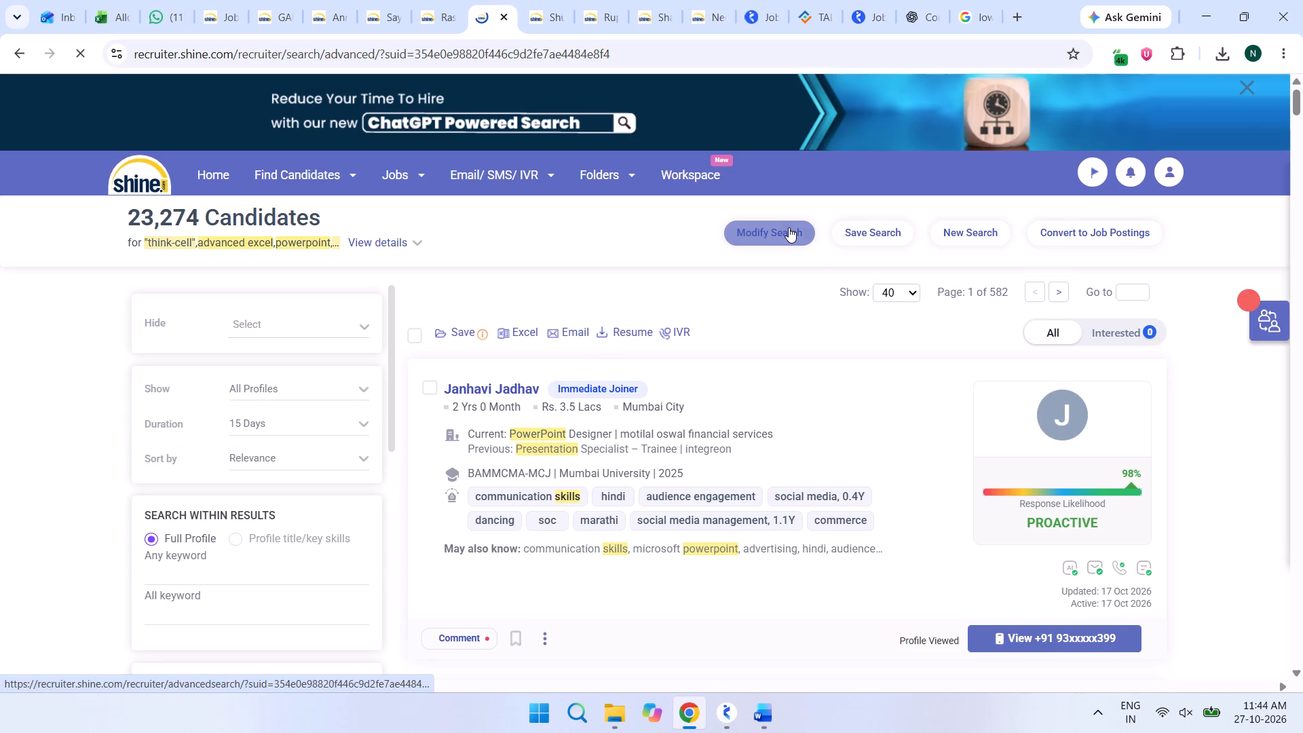
{"action": "left_click", "coordinate": [789, 227]}
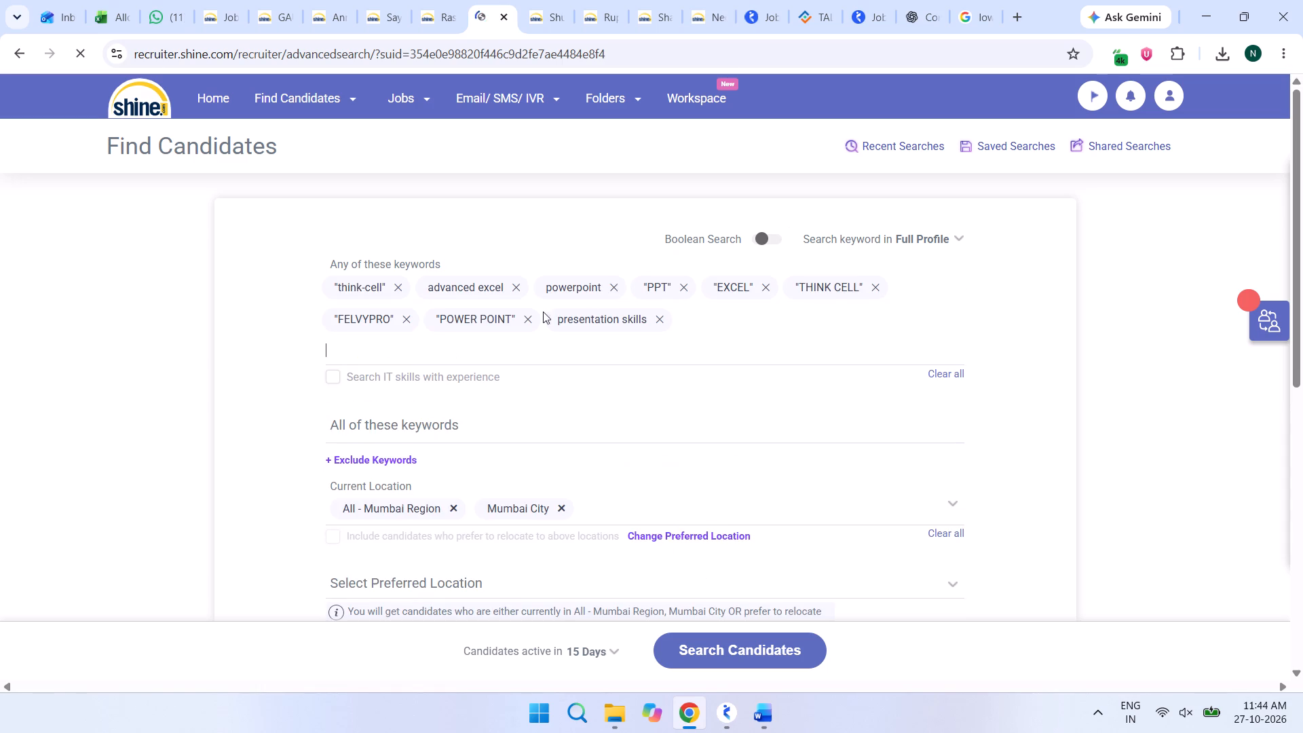
{"action": "left_click", "coordinate": [664, 323]}
{"action": "left_click", "coordinate": [649, 354]}
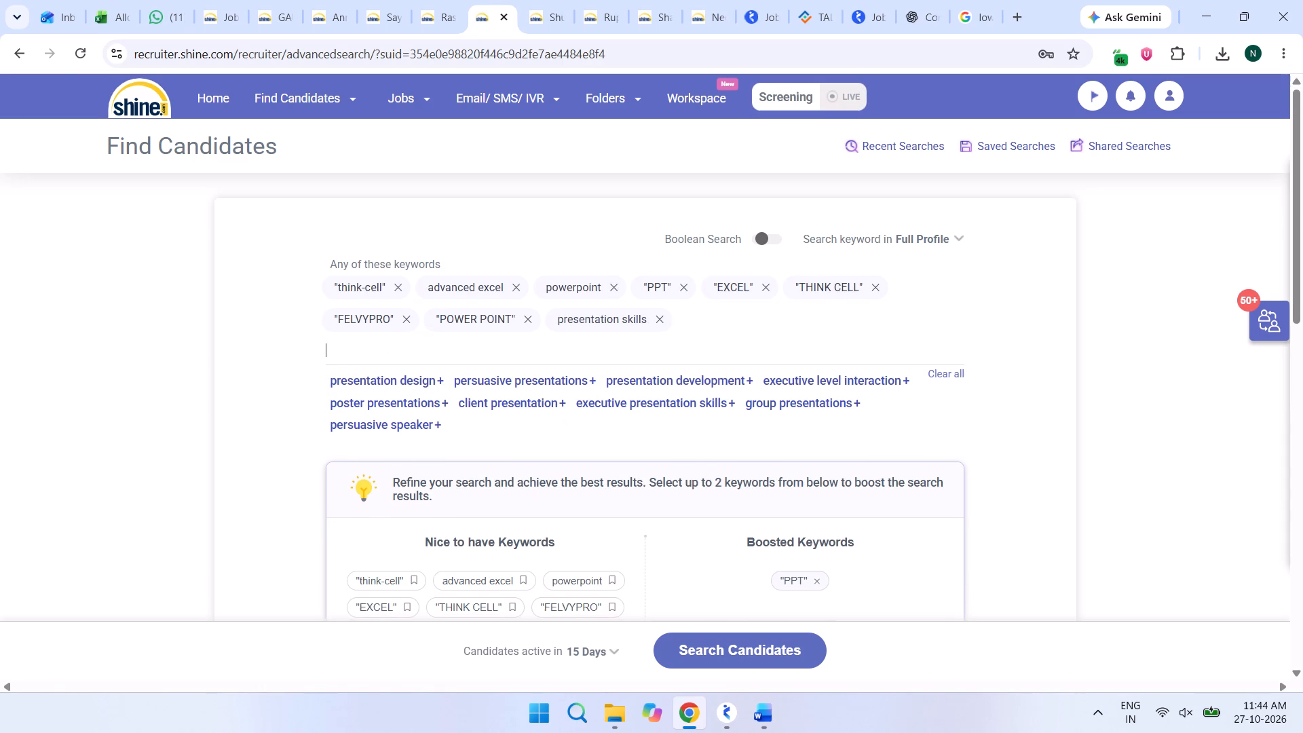
{"action": "left_click", "coordinate": [656, 316]}
{"action": "left_click", "coordinate": [529, 316]}
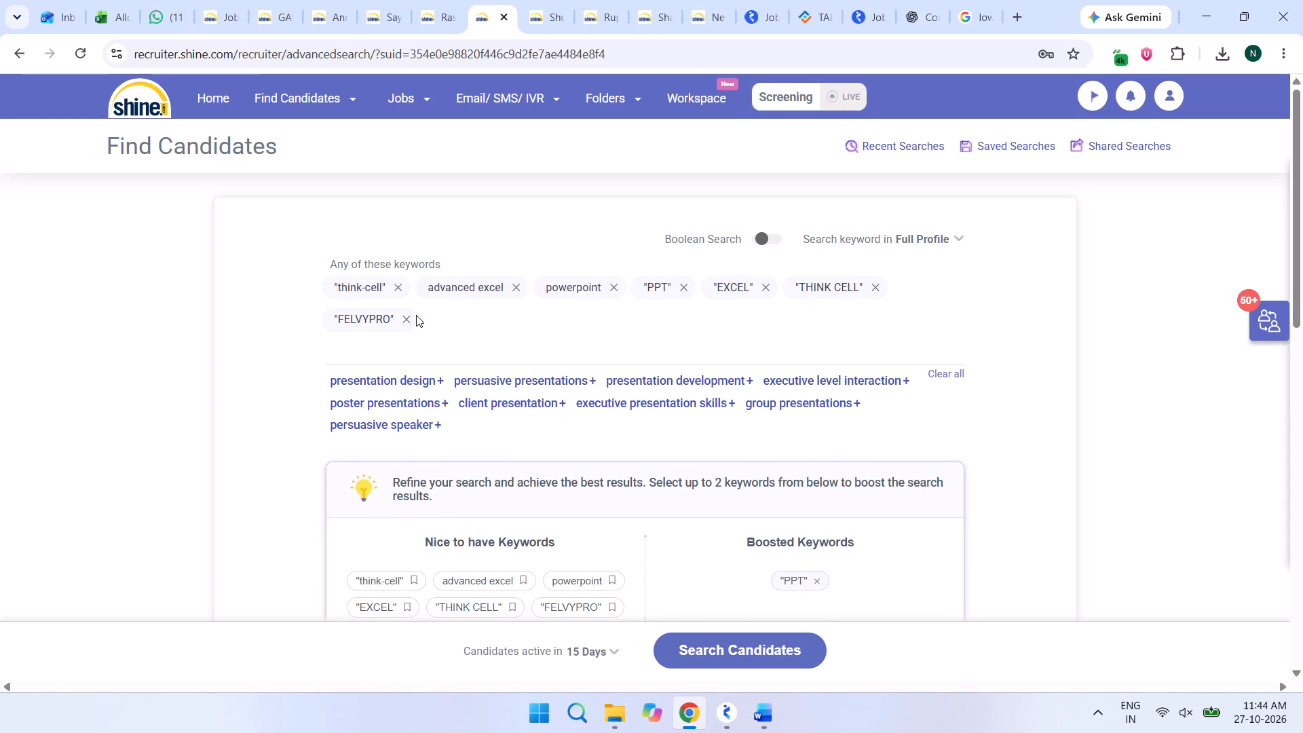
{"action": "left_click", "coordinate": [409, 317]}
{"action": "left_click", "coordinate": [395, 287]}
{"action": "left_click", "coordinate": [422, 284]}
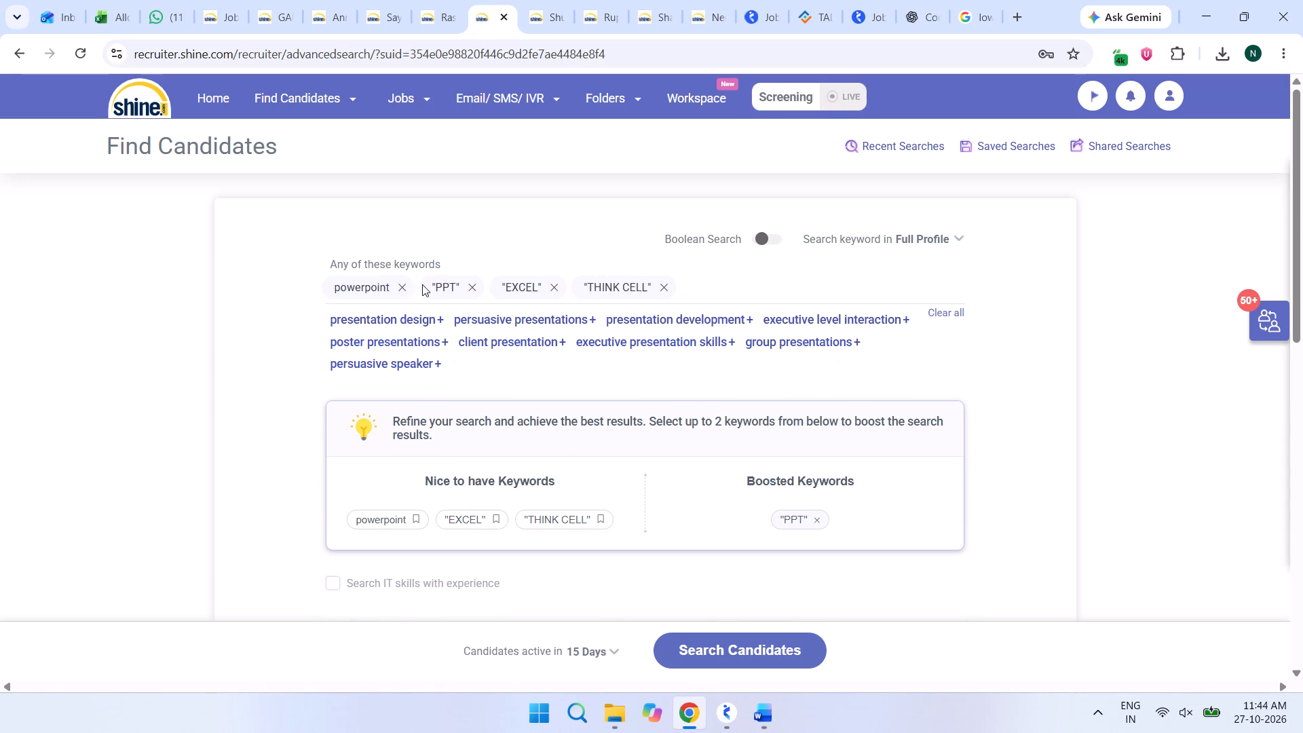
{"action": "left_click", "coordinate": [399, 288]}
{"action": "left_click", "coordinate": [373, 286]}
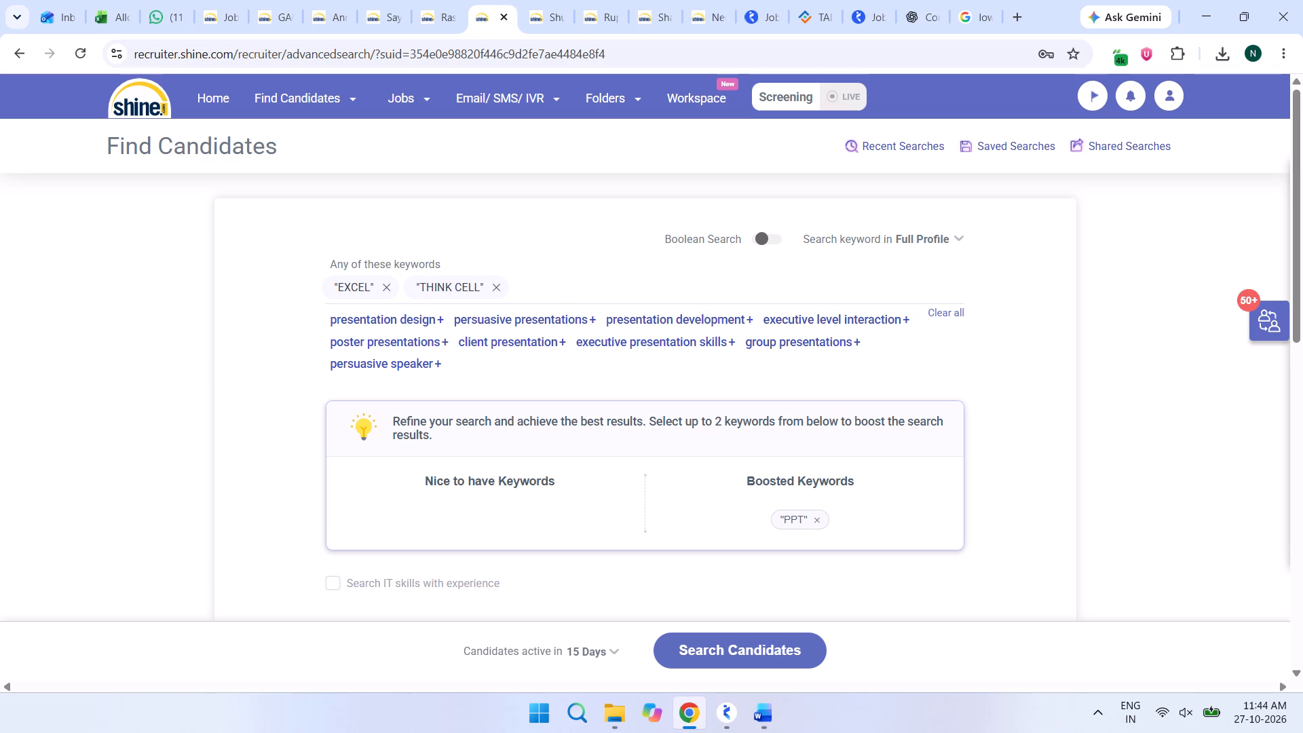
{"action": "left_click", "coordinate": [385, 287]}
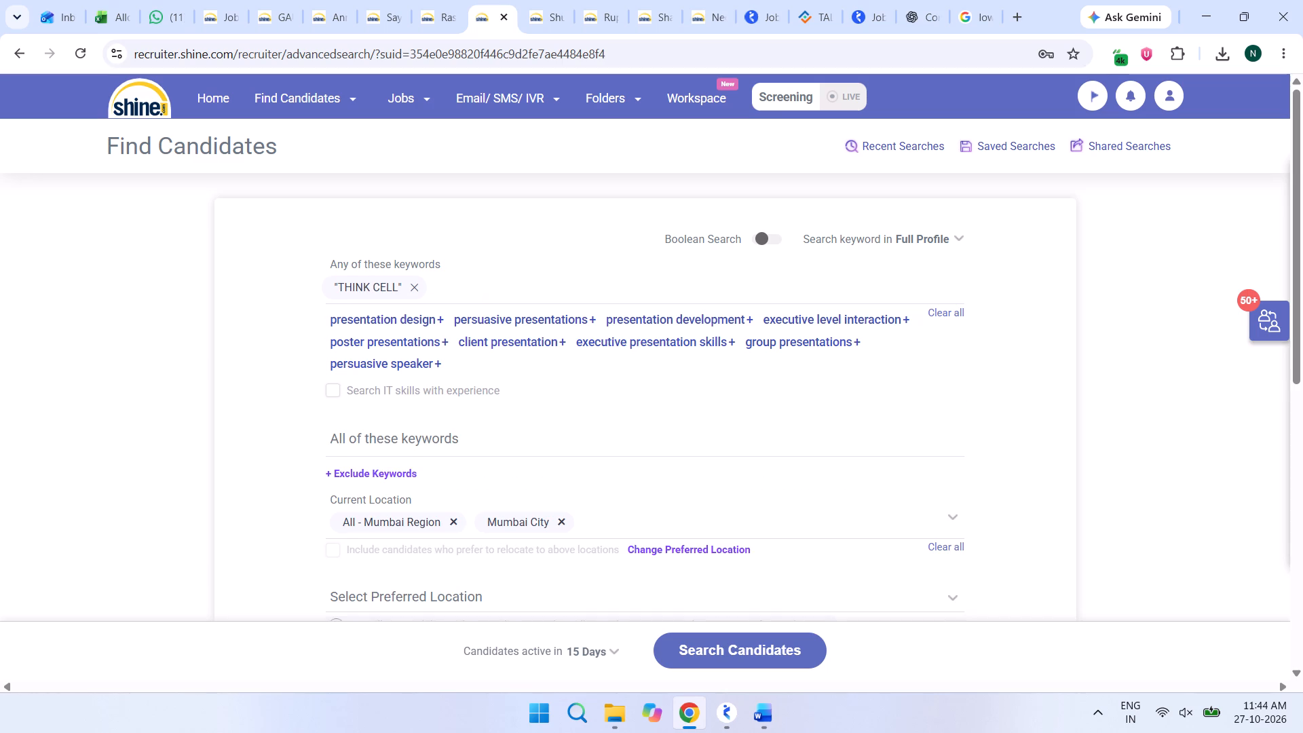
{"action": "left_click", "coordinate": [409, 278]}
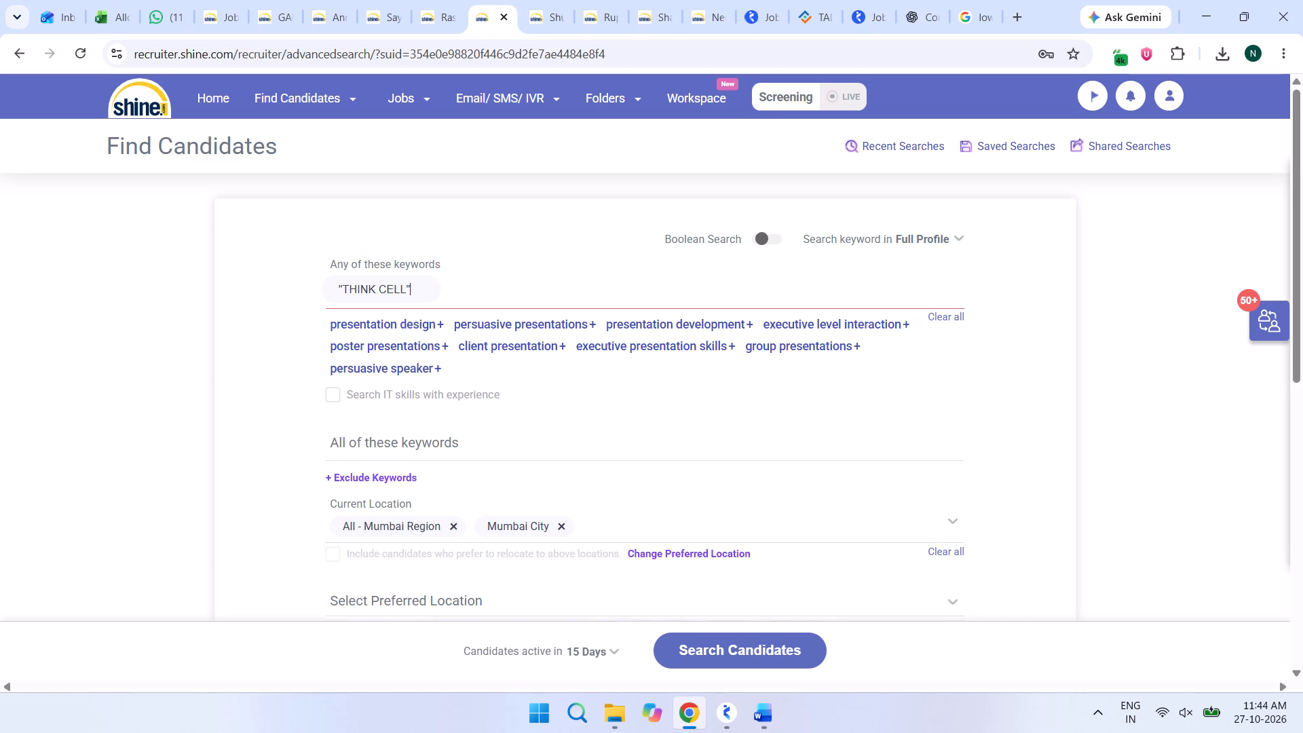
{"action": "left_click", "coordinate": [467, 297]}
{"action": "left_click", "coordinate": [415, 287]}
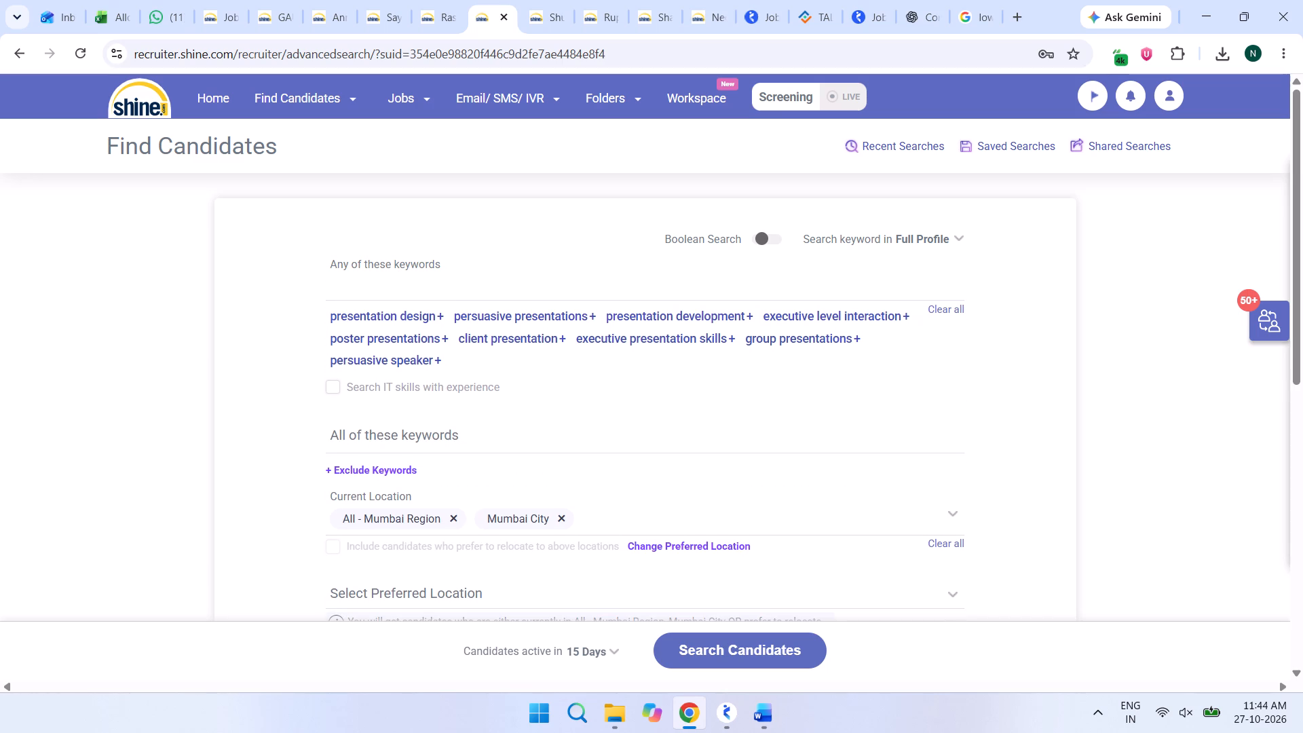
Switch the candidate search to Boolean mode and start the query with ("PowerPoint presentation".
{"action": "left_click", "coordinate": [763, 236]}
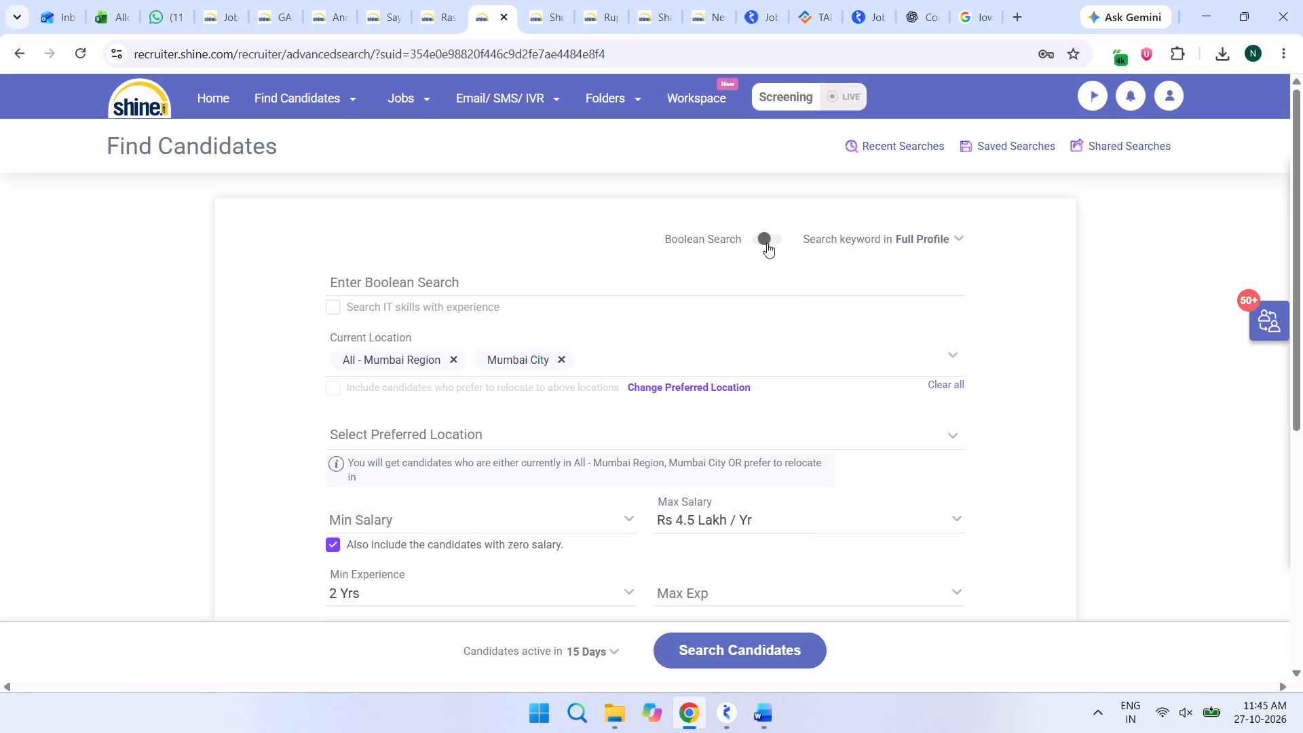
{"action": "left_click", "coordinate": [691, 276]}
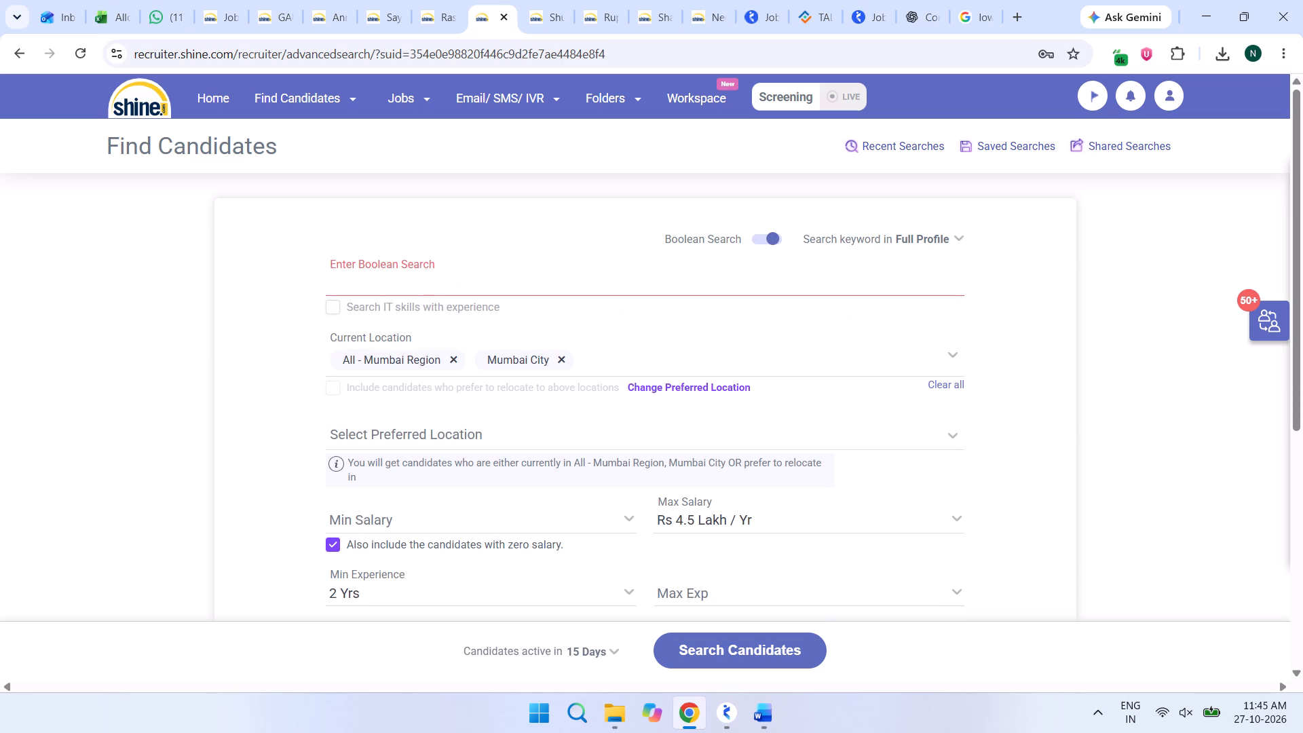
{"action": "key", "text": "shift+parenleft"}
{"action": "key", "text": "shift+quotedbl"}
{"action": "type", "text": "Power"}
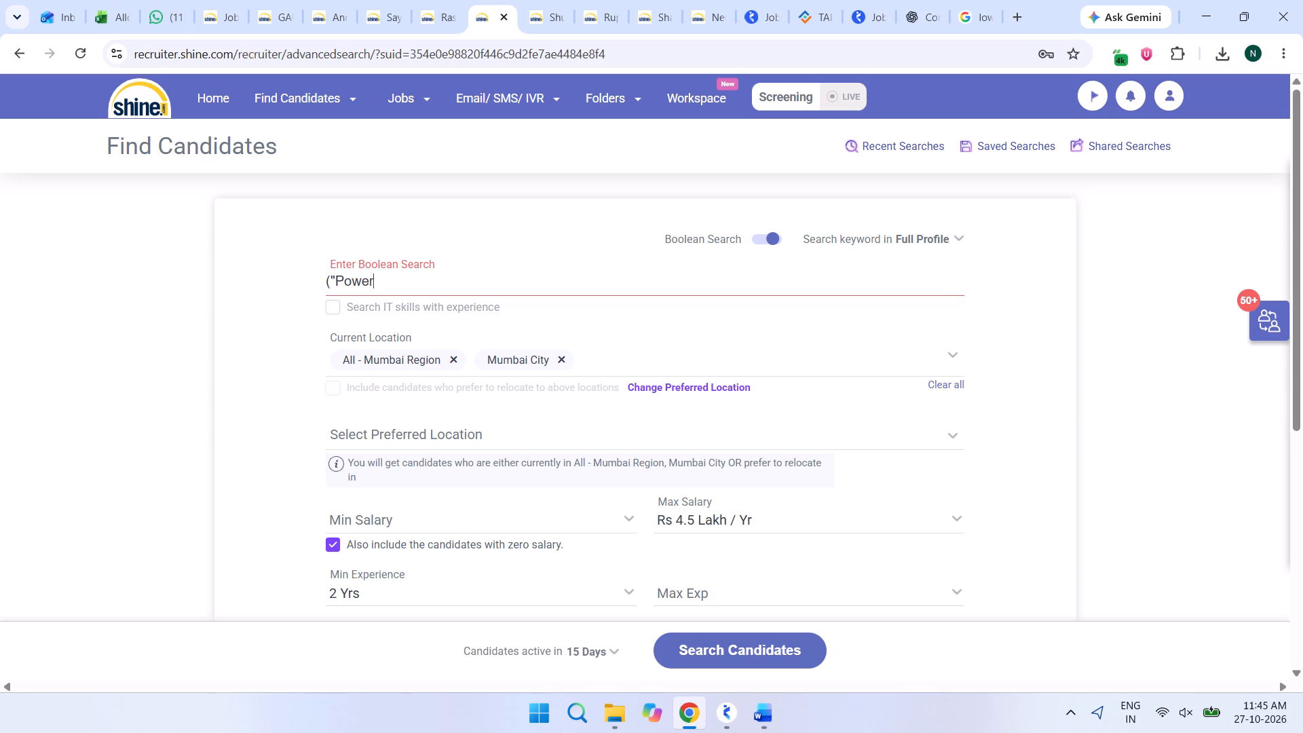
{"action": "type", "text": "Point"}
{"action": "key", "text": "space"}
{"action": "type", "text": "Pre"}
{"action": "key", "text": "BackSpace"}
{"action": "key", "text": "BackSpace"}
{"action": "key", "text": "BackSpace"}
{"action": "type", "text": "pres"}
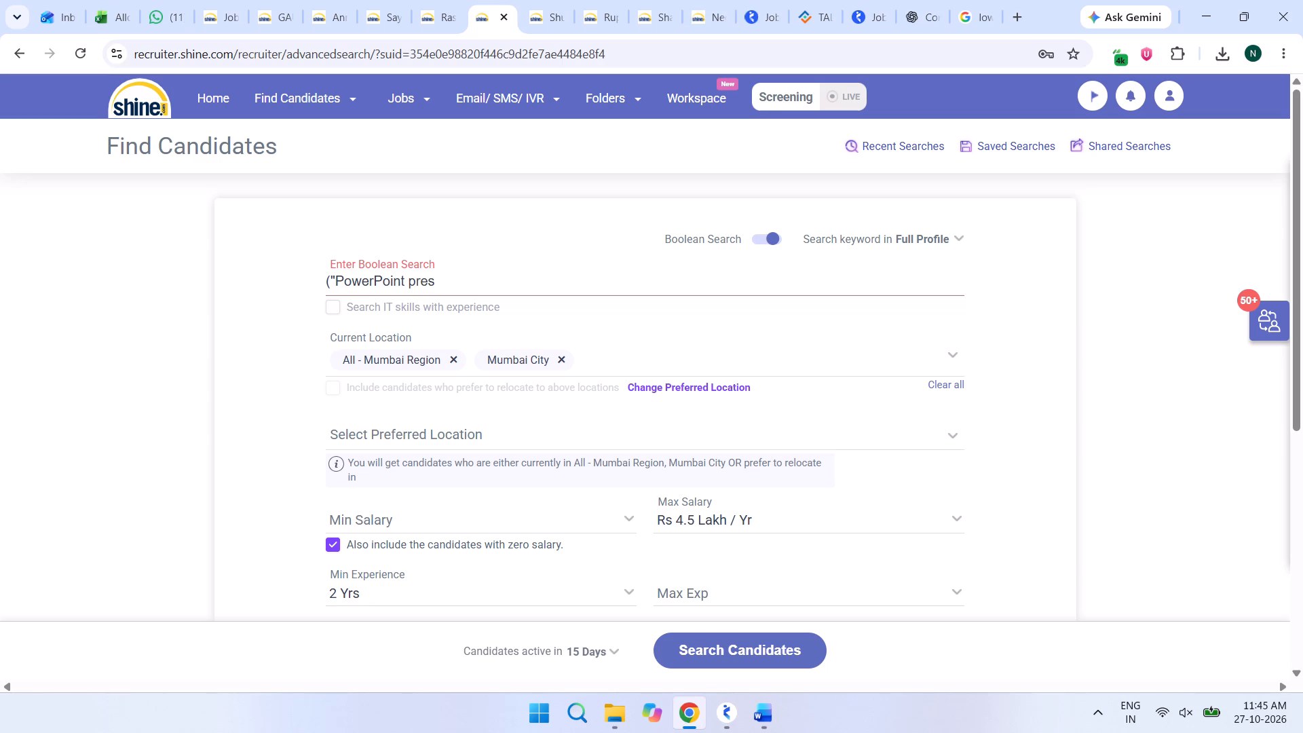
{"action": "type", "text": "entation"}
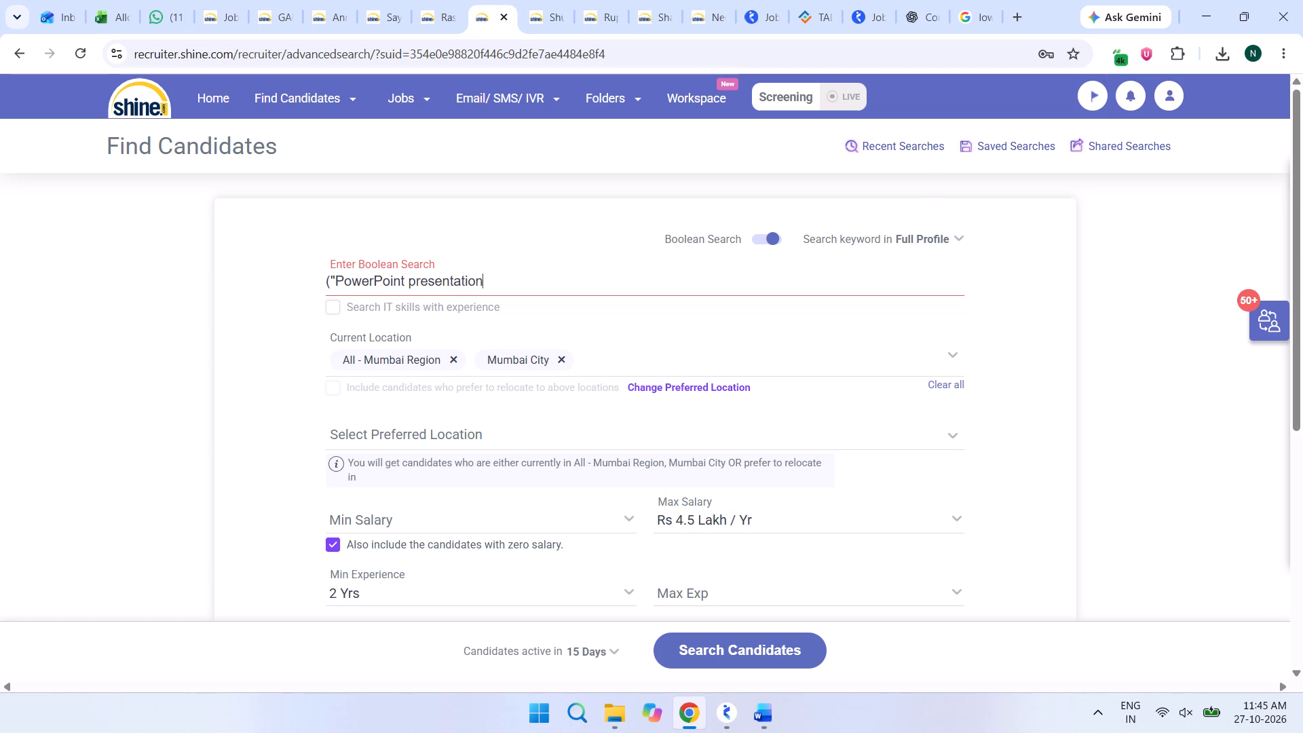
{"action": "key", "text": "shift+quotedbl"}
Change both capital letters of PowerPoint in the Boolean query to lower case, giving "powerpoint presentation".
{"action": "left_click", "coordinate": [343, 280]}
{"action": "key", "text": "BackSpace"}
{"action": "key", "text": "p"}
{"action": "key", "text": "Right"}
{"action": "key", "text": "Right"}
{"action": "key", "text": "Right"}
{"action": "key", "text": "Right"}
{"action": "key", "text": "Right"}
{"action": "key", "text": "Right"}
{"action": "key", "text": "Right"}
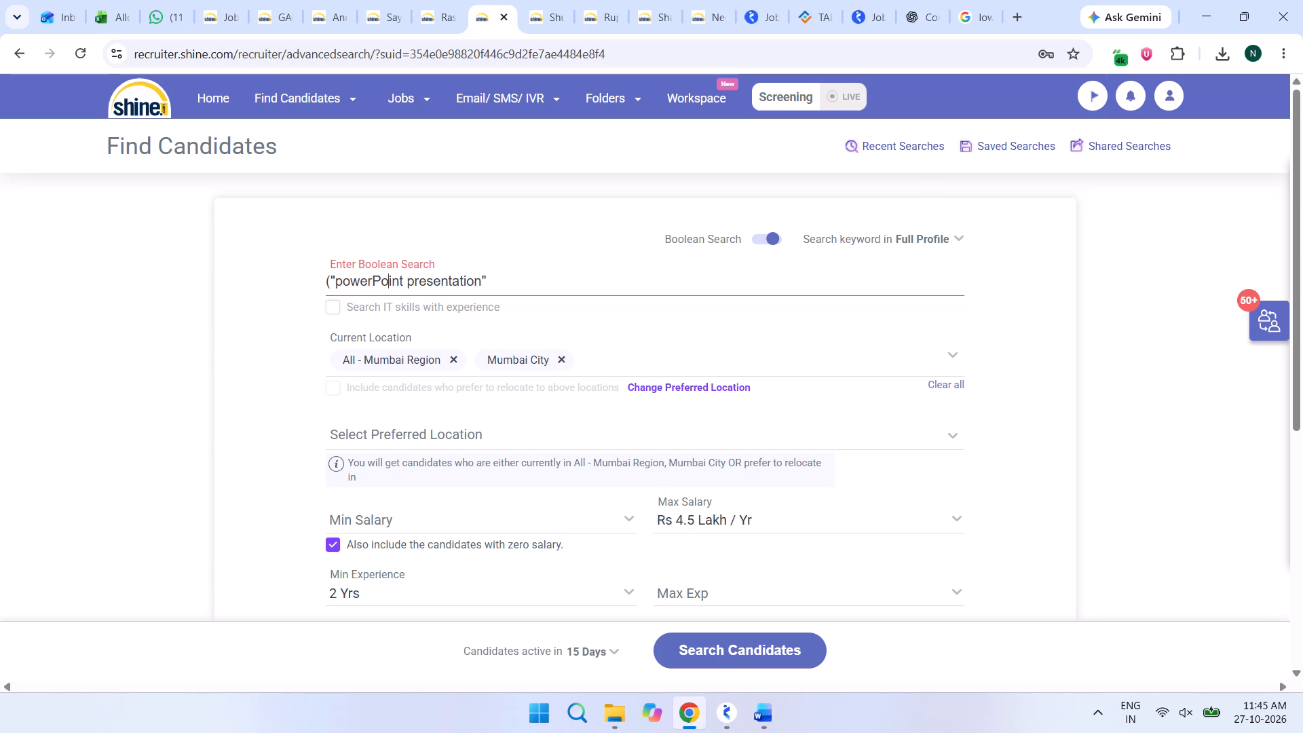
{"action": "key", "text": "Left"}
{"action": "key", "text": "Left"}
{"action": "key", "text": "BackSpace"}
{"action": "key", "text": "p"}
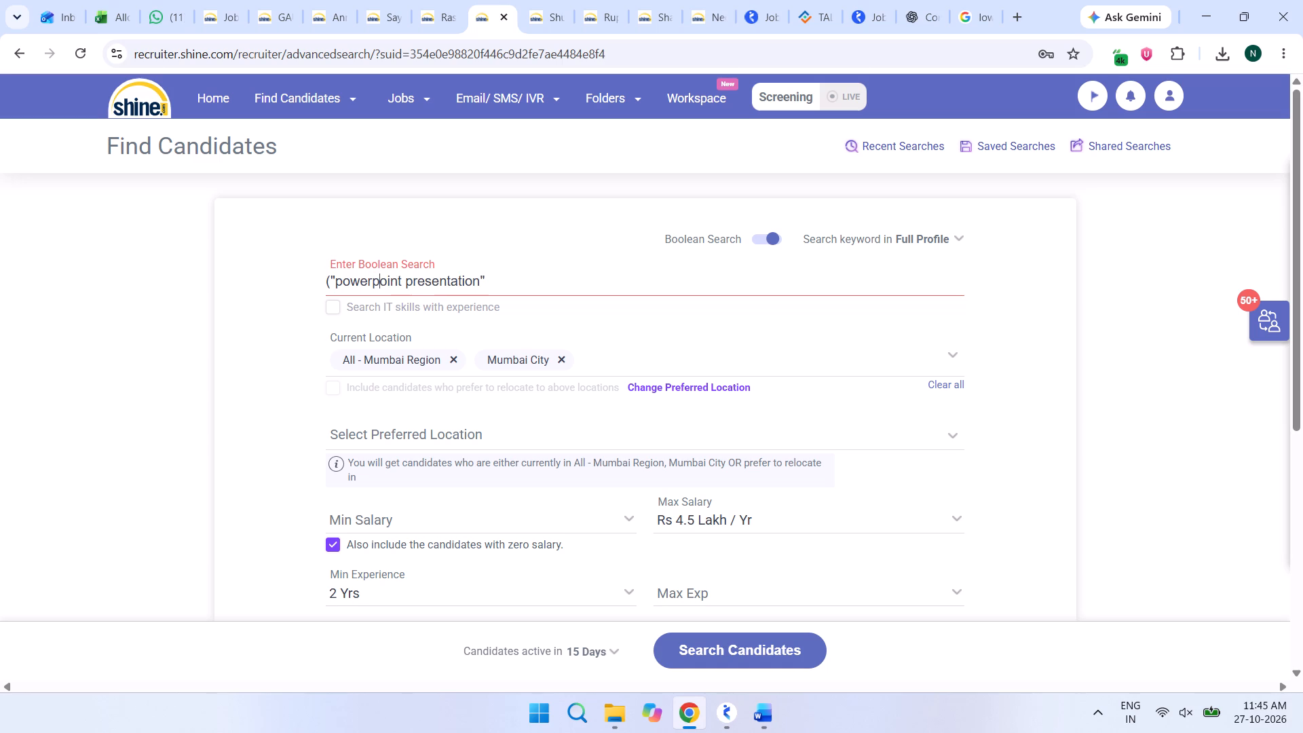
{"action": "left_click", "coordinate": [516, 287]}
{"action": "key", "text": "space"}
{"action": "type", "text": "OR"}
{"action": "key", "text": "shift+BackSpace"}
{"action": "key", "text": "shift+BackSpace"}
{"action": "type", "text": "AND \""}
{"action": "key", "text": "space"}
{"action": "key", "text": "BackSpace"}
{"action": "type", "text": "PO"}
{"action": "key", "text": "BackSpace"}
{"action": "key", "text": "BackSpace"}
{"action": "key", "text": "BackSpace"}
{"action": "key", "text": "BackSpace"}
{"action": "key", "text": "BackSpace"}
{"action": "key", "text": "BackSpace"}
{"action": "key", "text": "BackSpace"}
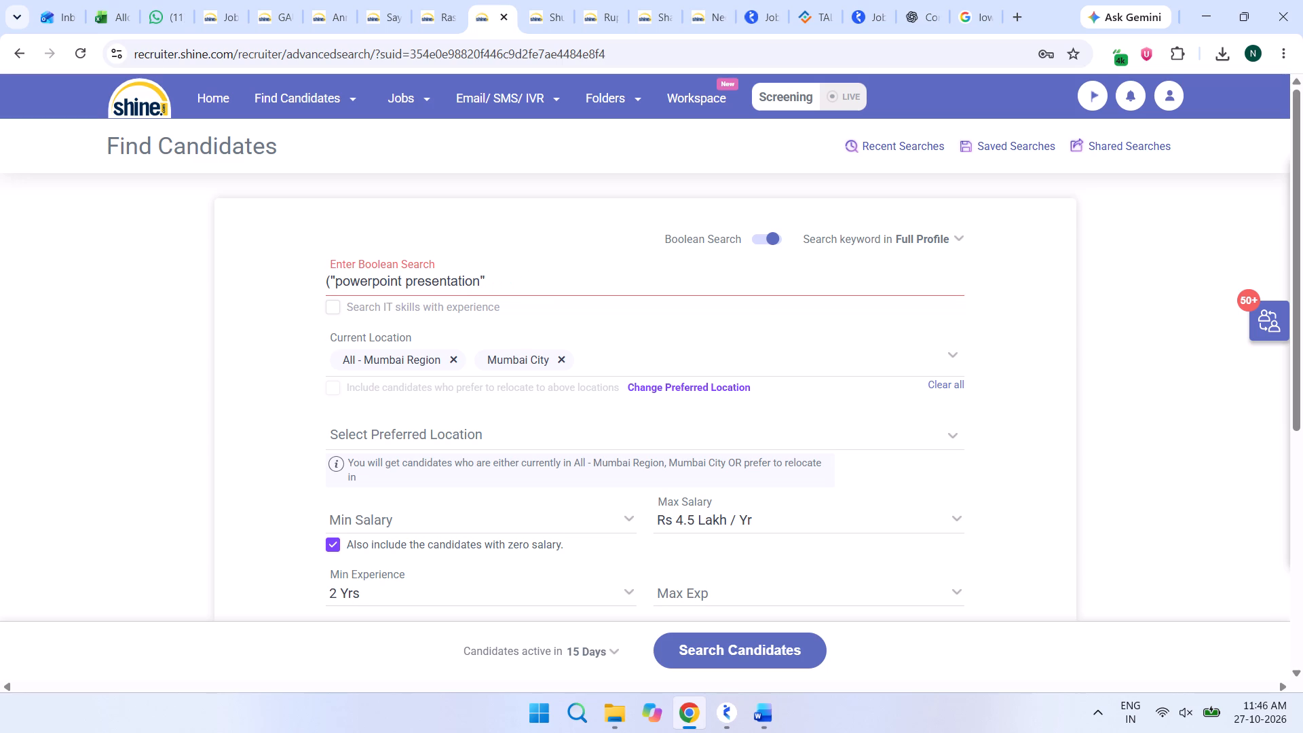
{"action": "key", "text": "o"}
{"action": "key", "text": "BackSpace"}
Extend the Boolean query with OR "powerpoint" after "powerpoint presentation" and close the parenthesised group.
{"action": "type", "text": "OR \" PO"}
{"action": "key", "text": "shift+BackSpace"}
{"action": "key", "text": "shift+BackSpace"}
{"action": "key", "text": "BackSpace"}
{"action": "type", "text": "powerpoint"}
{"action": "key", "text": "shift+quotedbl"}
{"action": "key", "text": "shift+parenright"}
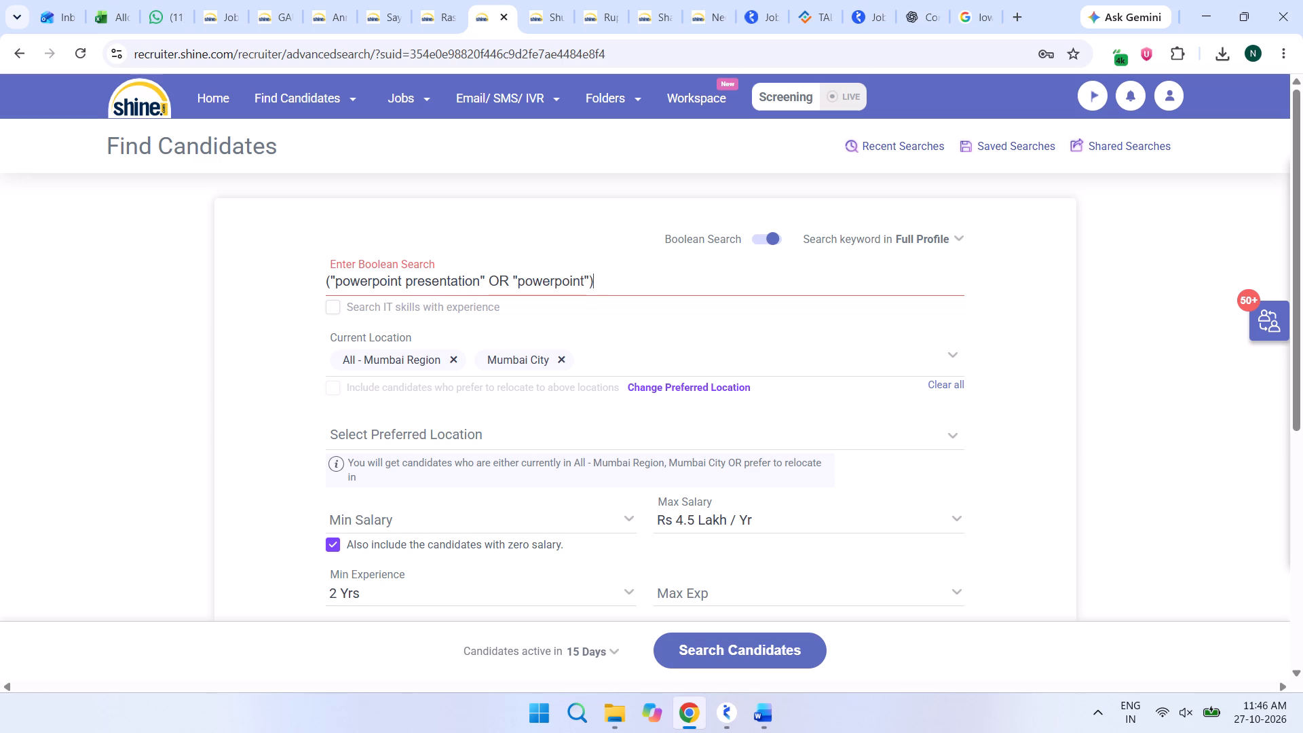
Append AND to the Boolean query and open a second parenthesised keyword group.
{"action": "type", "text": "AND"}
{"action": "key", "text": "shift+parenleft"}
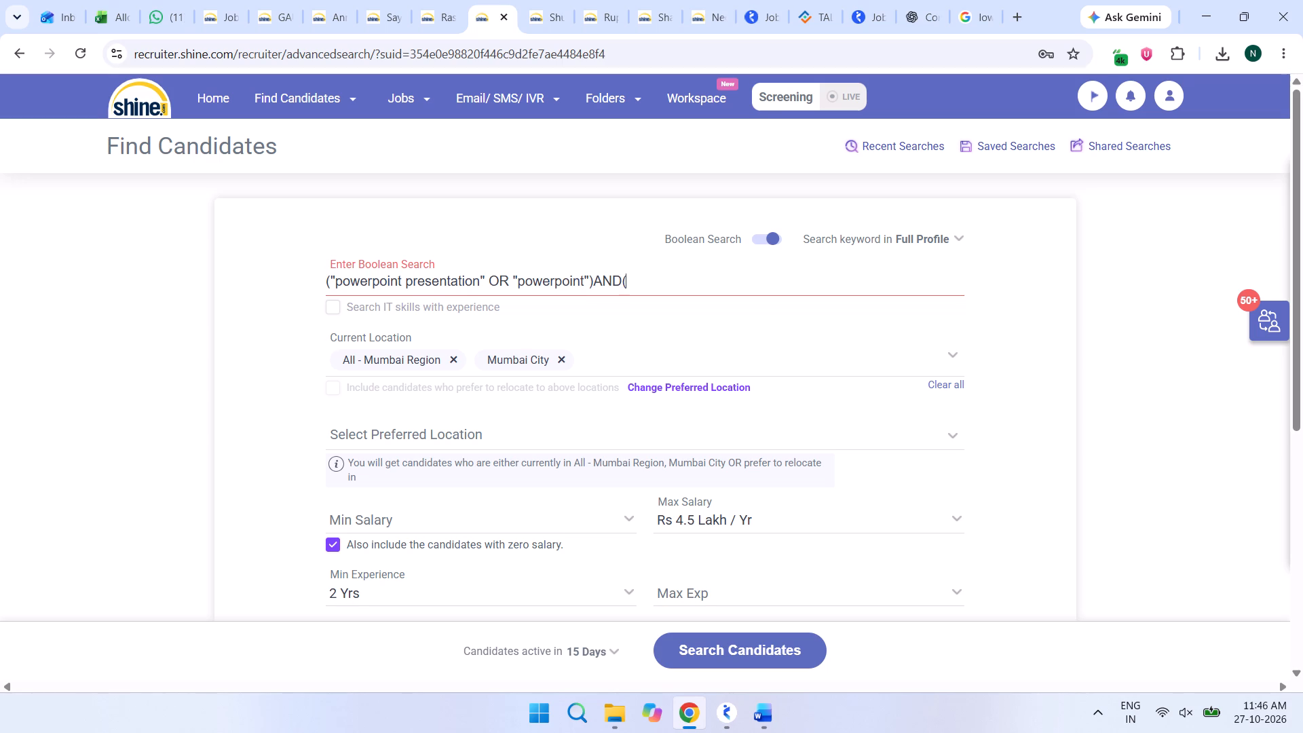
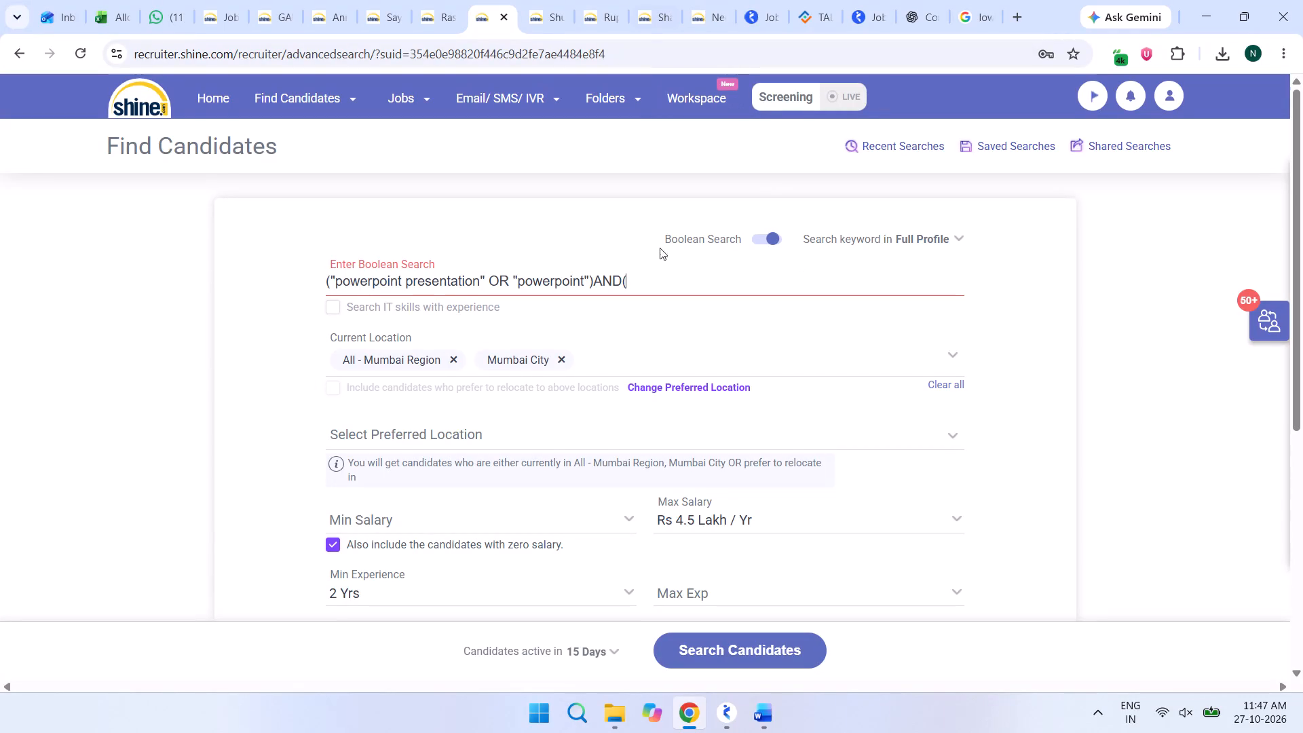
Remove the unfinished second keyword group from the Boolean query, leaving ("powerpoint presentation" OR "powerpoint").
{"action": "left_click", "coordinate": [638, 280]}
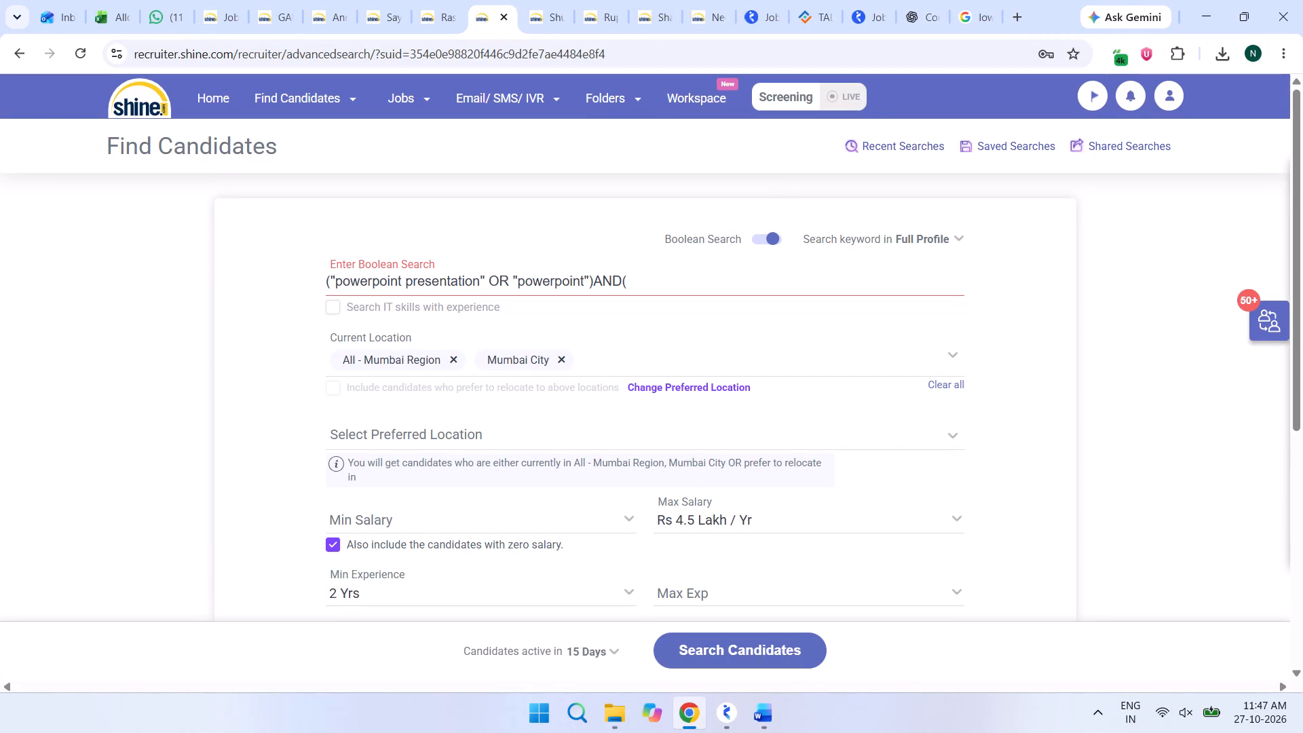
{"action": "key", "text": "shift+t"}
{"action": "type", "text": "HIN"}
{"action": "key", "text": "shift+BackSpace"}
{"action": "key", "text": "shift+BackSpace"}
{"action": "key", "text": "shift+BackSpace"}
{"action": "key", "text": "shift+BackSpace"}
{"action": "key", "text": "shift+BackSpace"}
{"action": "key", "text": "BackSpace"}
{"action": "key", "text": "BackSpace"}
{"action": "key", "text": "BackSpace"}
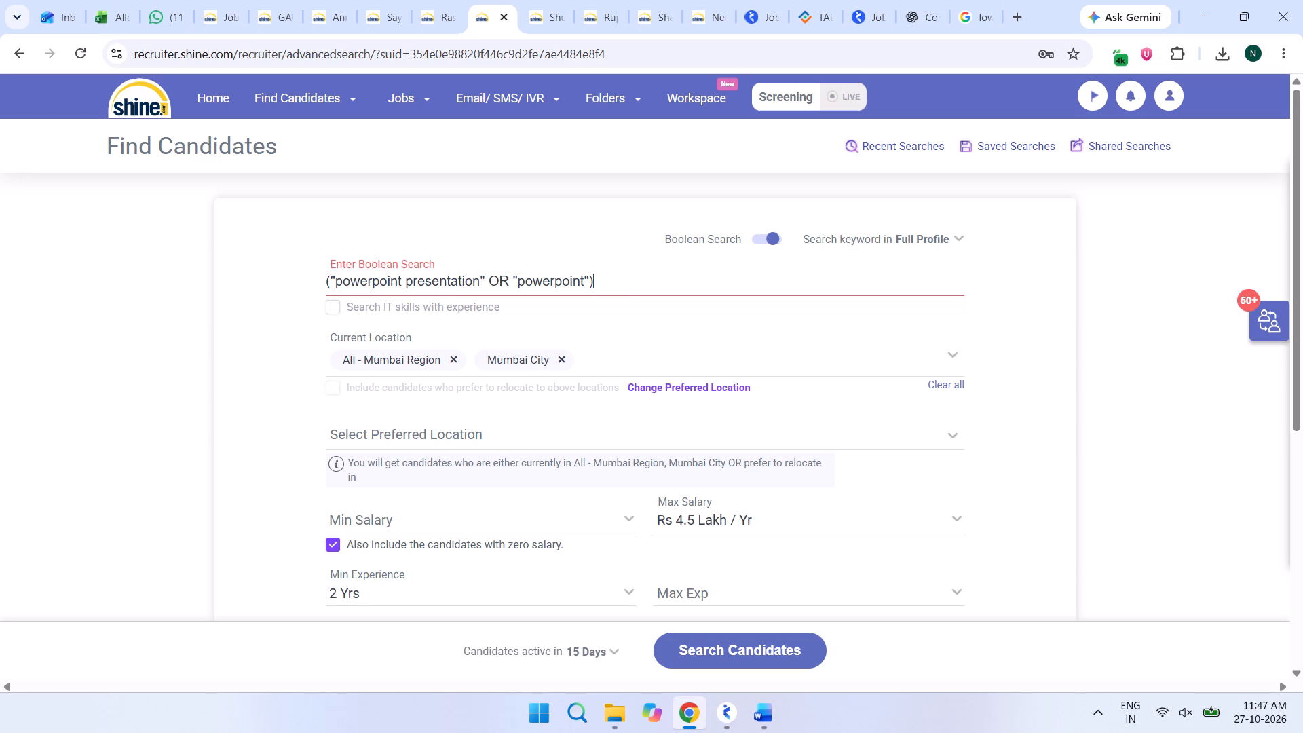
{"action": "key", "text": "BackSpace"}
{"action": "key", "text": "shift+parenleft"}
{"action": "key", "text": "shift+BackSpace"}
{"action": "key", "text": "shift+parenright"}
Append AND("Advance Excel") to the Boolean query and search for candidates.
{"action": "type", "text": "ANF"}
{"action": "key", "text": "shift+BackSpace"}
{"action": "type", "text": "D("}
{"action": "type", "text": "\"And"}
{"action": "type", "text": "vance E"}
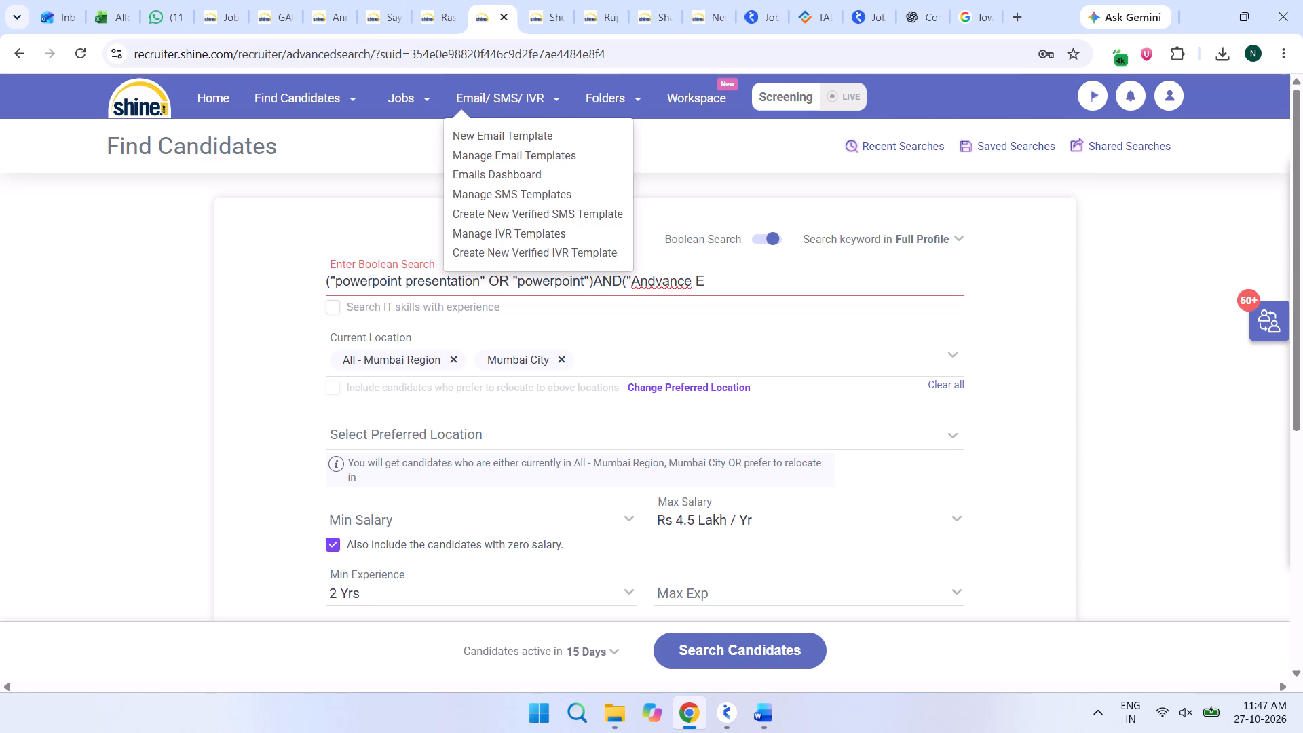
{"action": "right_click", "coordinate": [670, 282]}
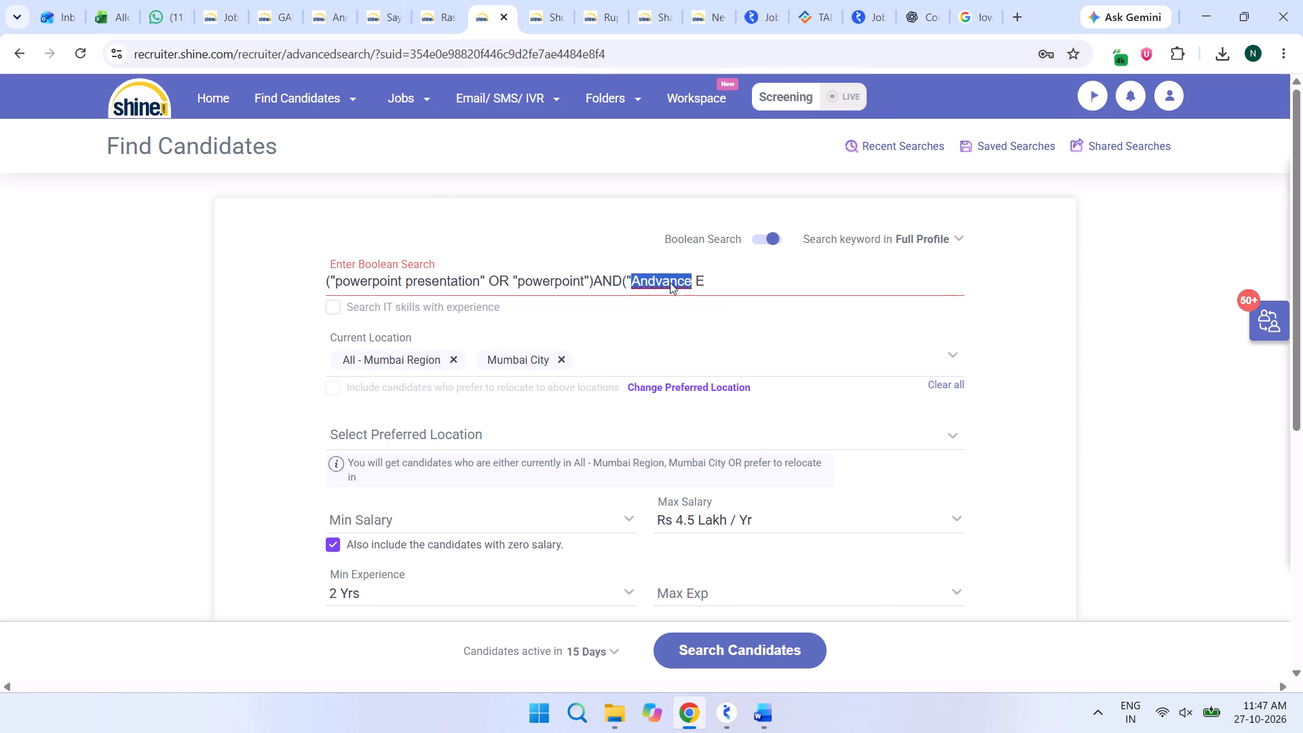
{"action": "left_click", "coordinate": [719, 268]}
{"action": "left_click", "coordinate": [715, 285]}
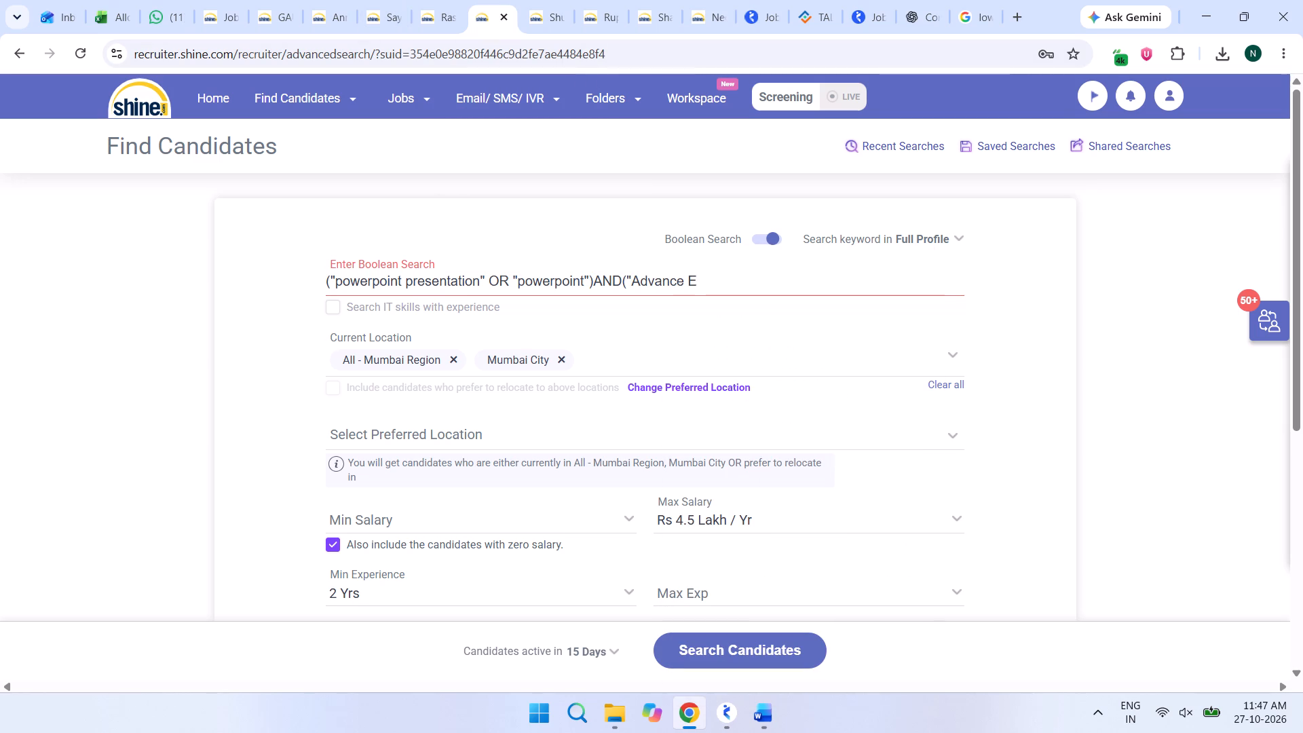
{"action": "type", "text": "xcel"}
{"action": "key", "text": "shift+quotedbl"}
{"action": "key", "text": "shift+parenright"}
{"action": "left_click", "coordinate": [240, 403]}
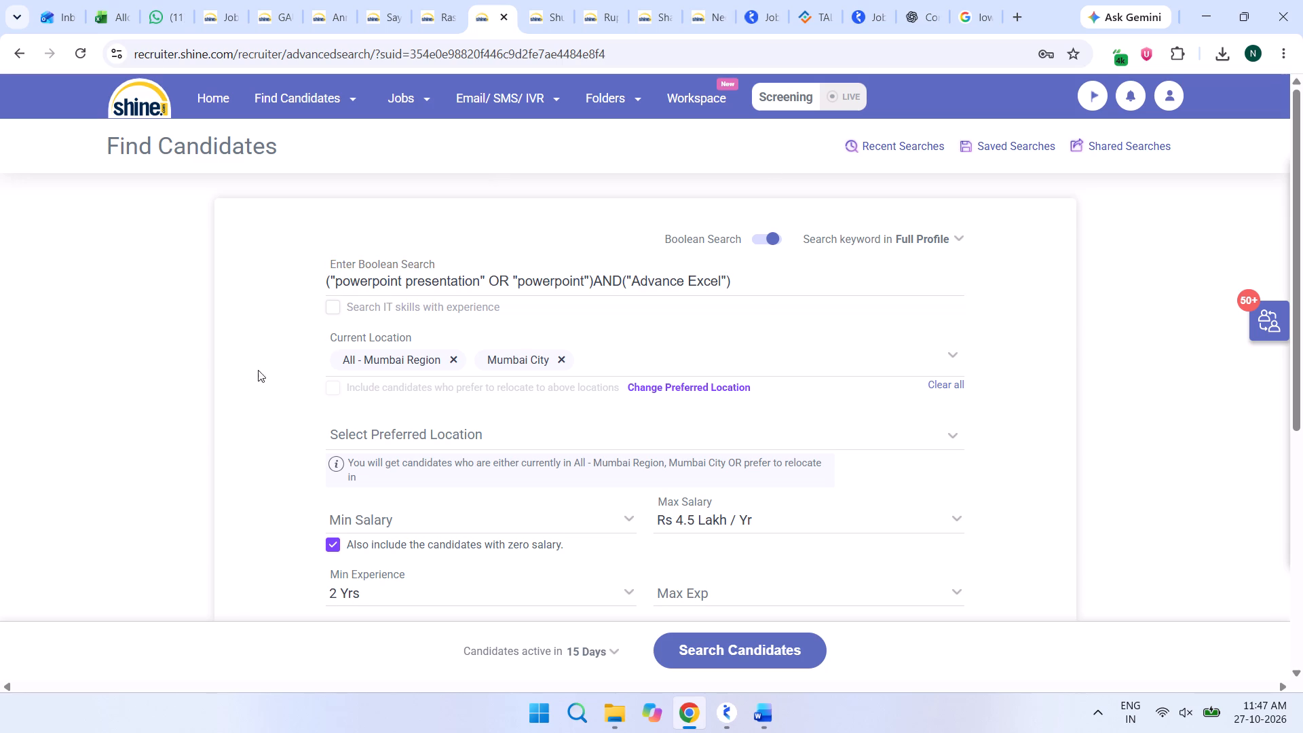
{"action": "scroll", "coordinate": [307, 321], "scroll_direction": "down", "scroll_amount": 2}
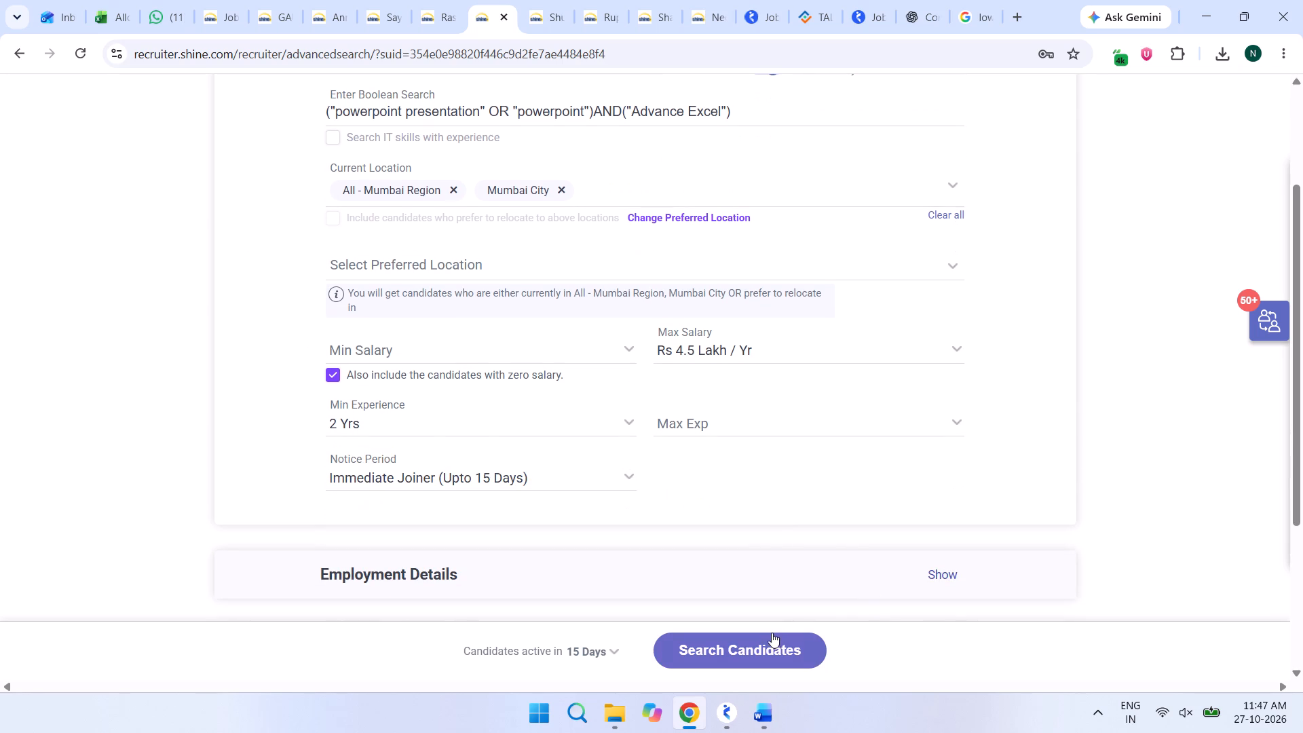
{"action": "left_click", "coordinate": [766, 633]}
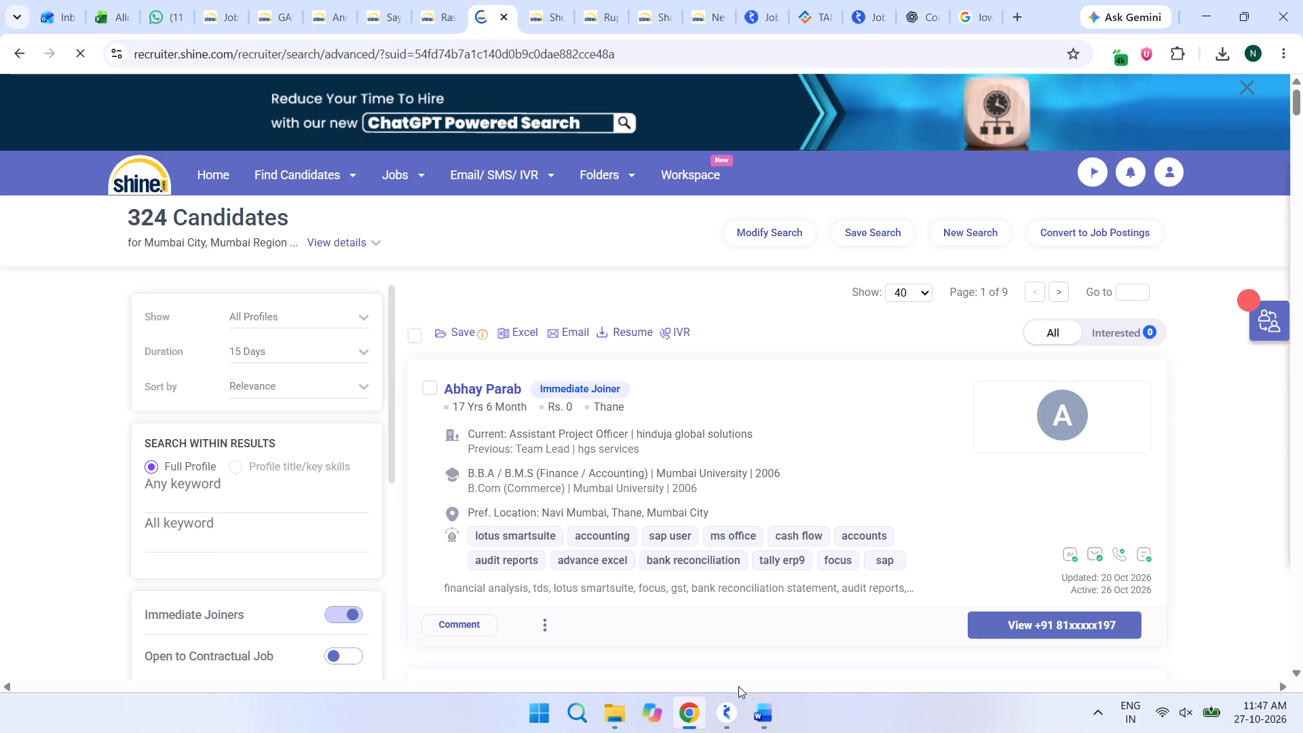
Examine the candidates matching the PowerPoint and Advance Excel query for experience, salary, location and relevant skills.
{"action": "scroll", "coordinate": [617, 460], "scroll_direction": "down", "scroll_amount": 2}
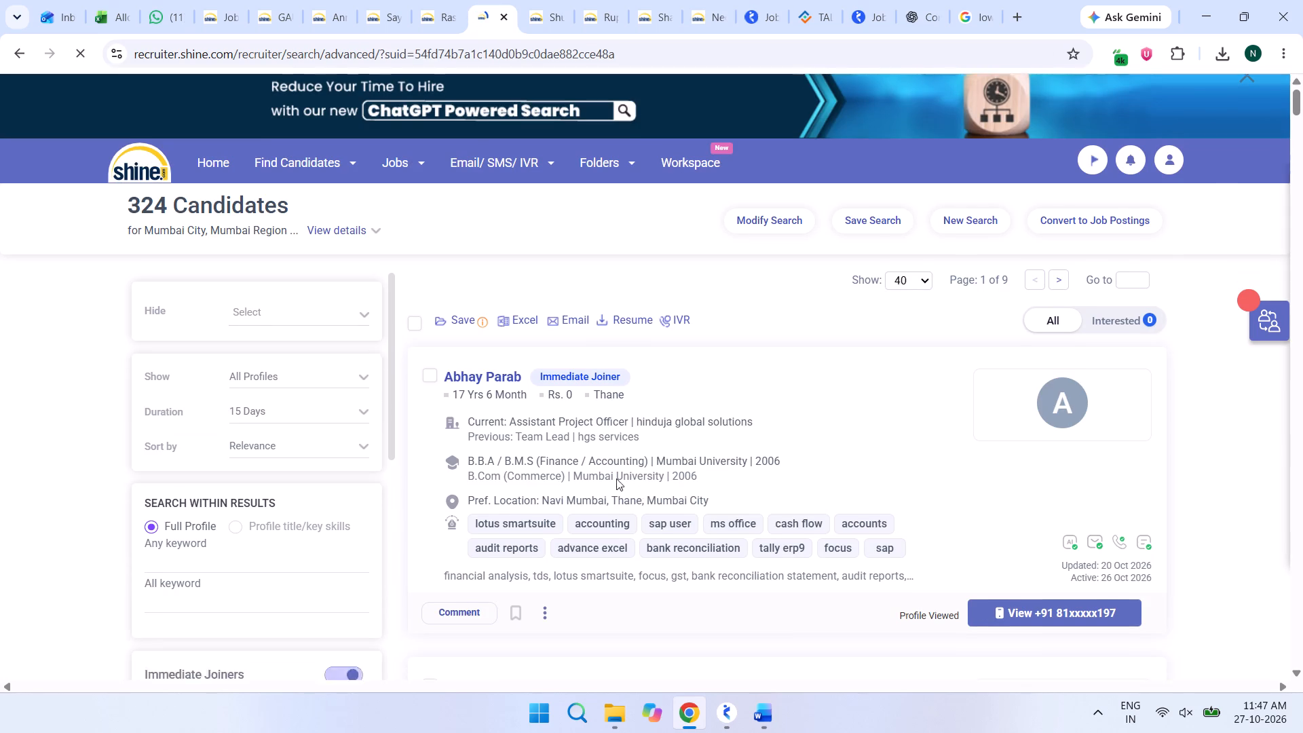
{"action": "scroll", "coordinate": [616, 478], "scroll_direction": "down", "scroll_amount": 7}
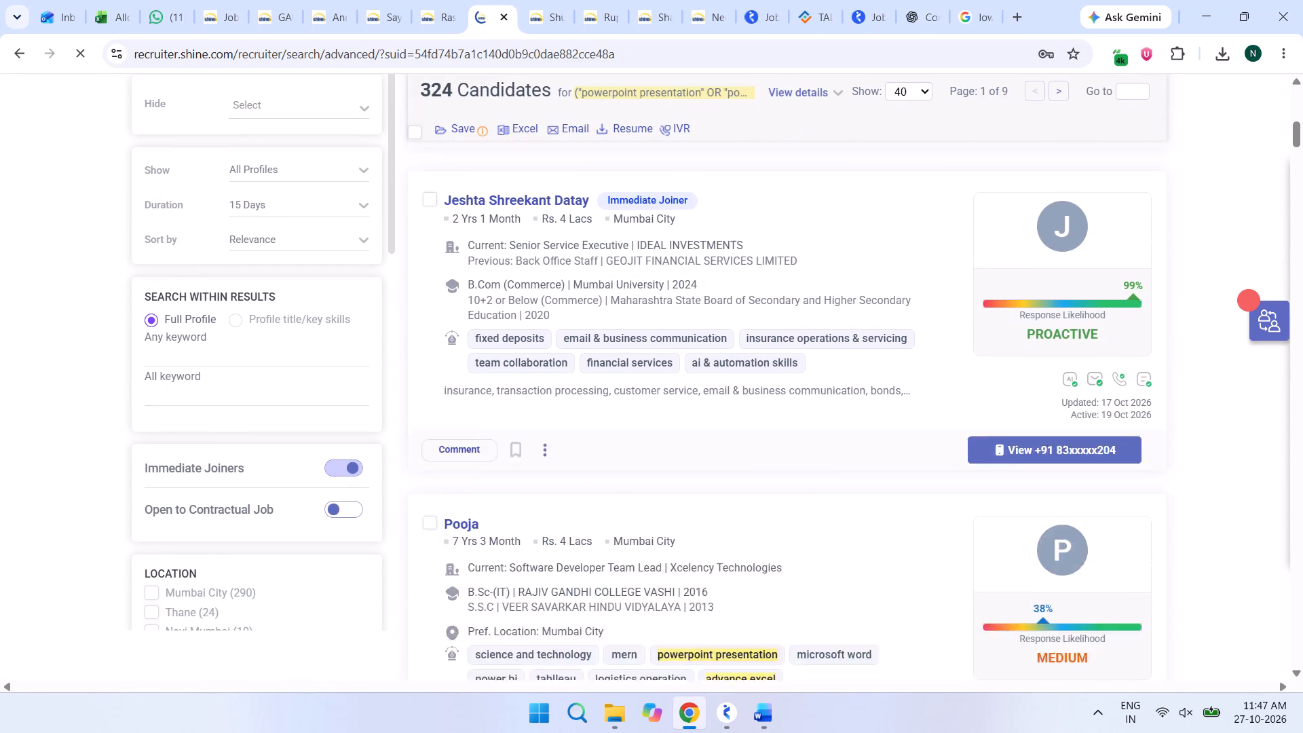
{"action": "scroll", "coordinate": [613, 502], "scroll_direction": "up", "scroll_amount": 2}
{"action": "scroll", "coordinate": [1046, 549], "scroll_direction": "down", "scroll_amount": 6}
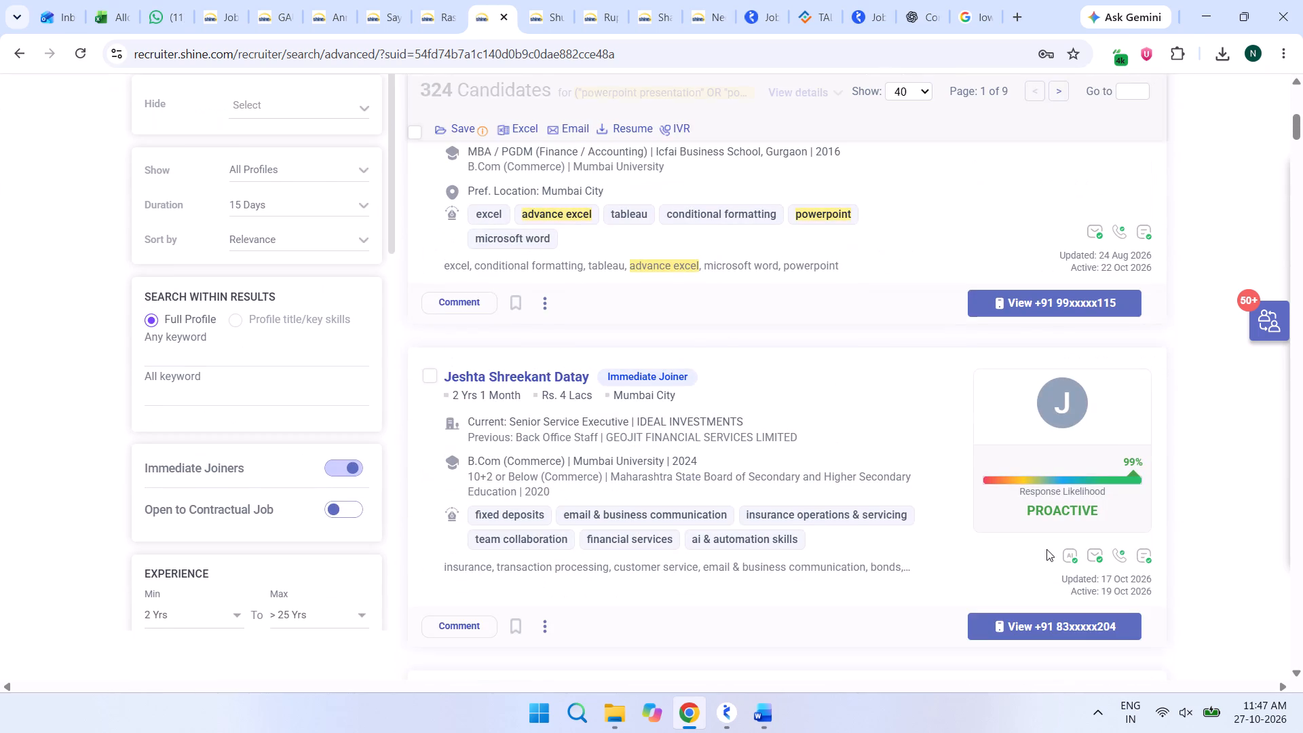
{"action": "scroll", "coordinate": [666, 488], "scroll_direction": "down", "scroll_amount": 3}
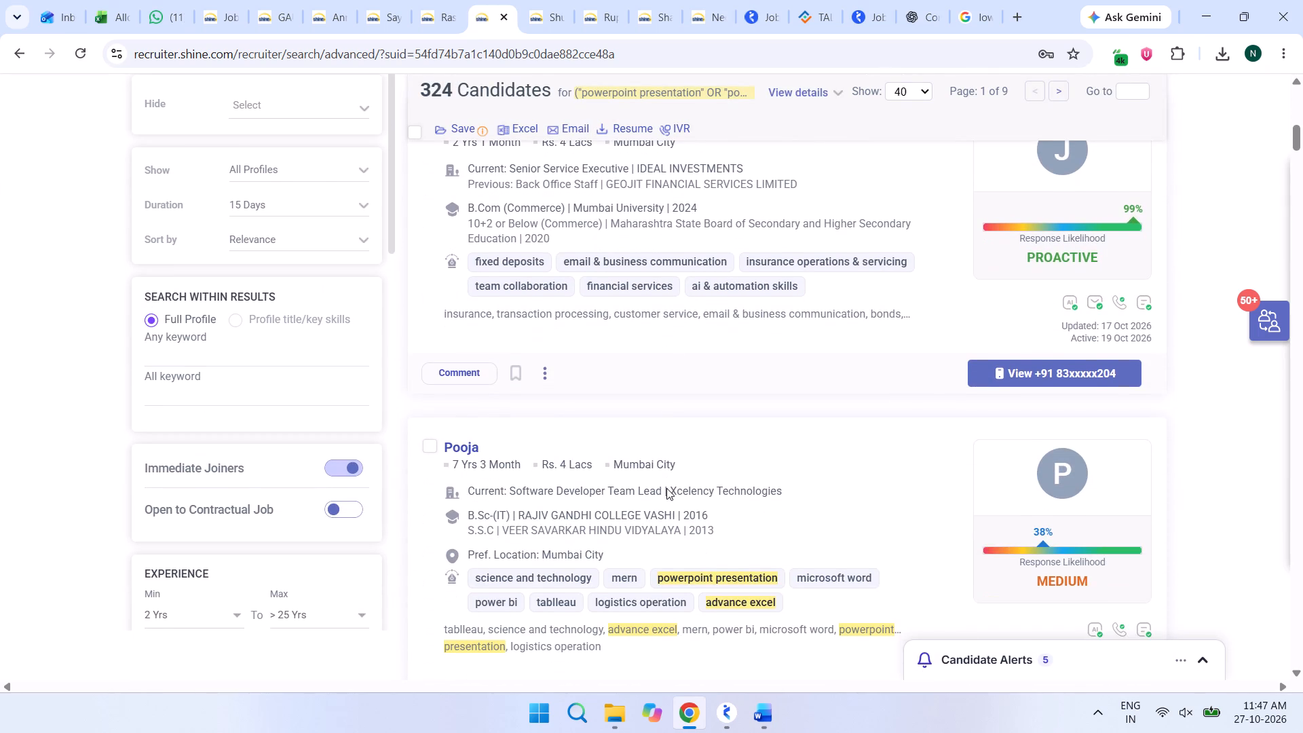
{"action": "scroll", "coordinate": [666, 488], "scroll_direction": "down", "scroll_amount": 2}
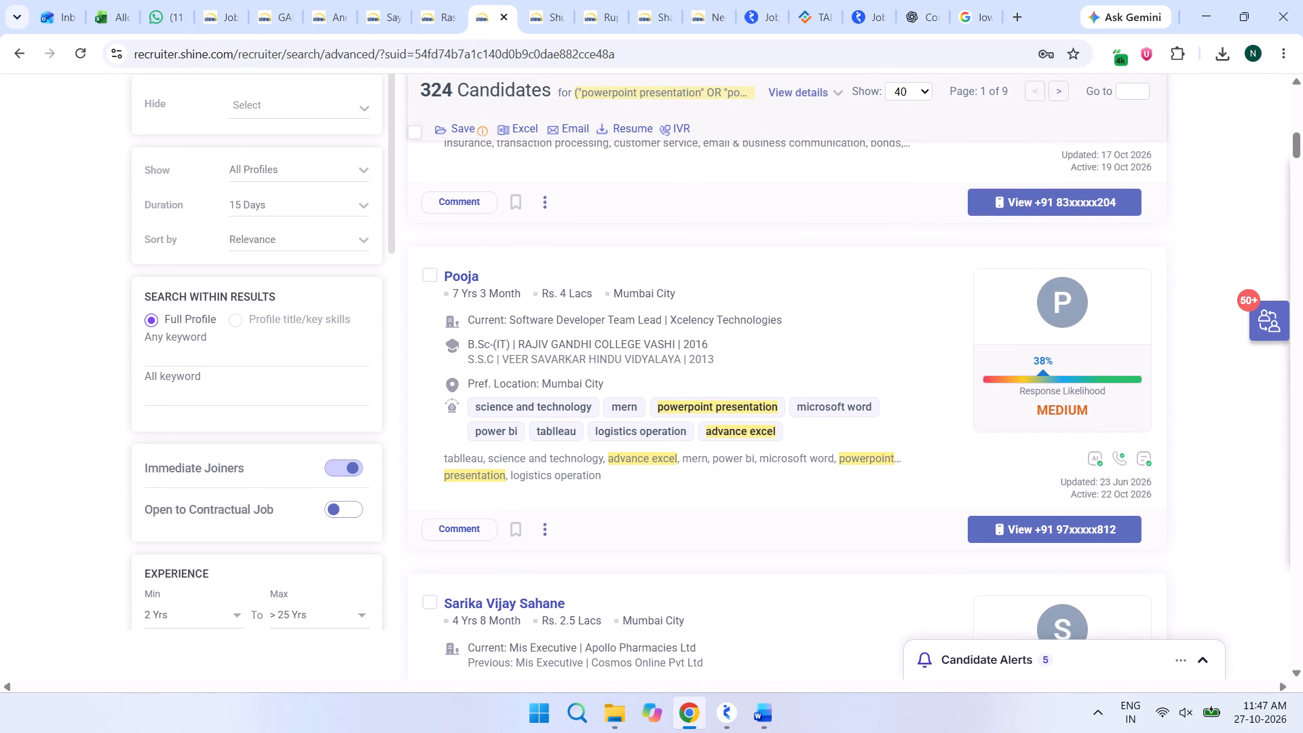
{"action": "scroll", "coordinate": [573, 343], "scroll_direction": "down", "scroll_amount": 5}
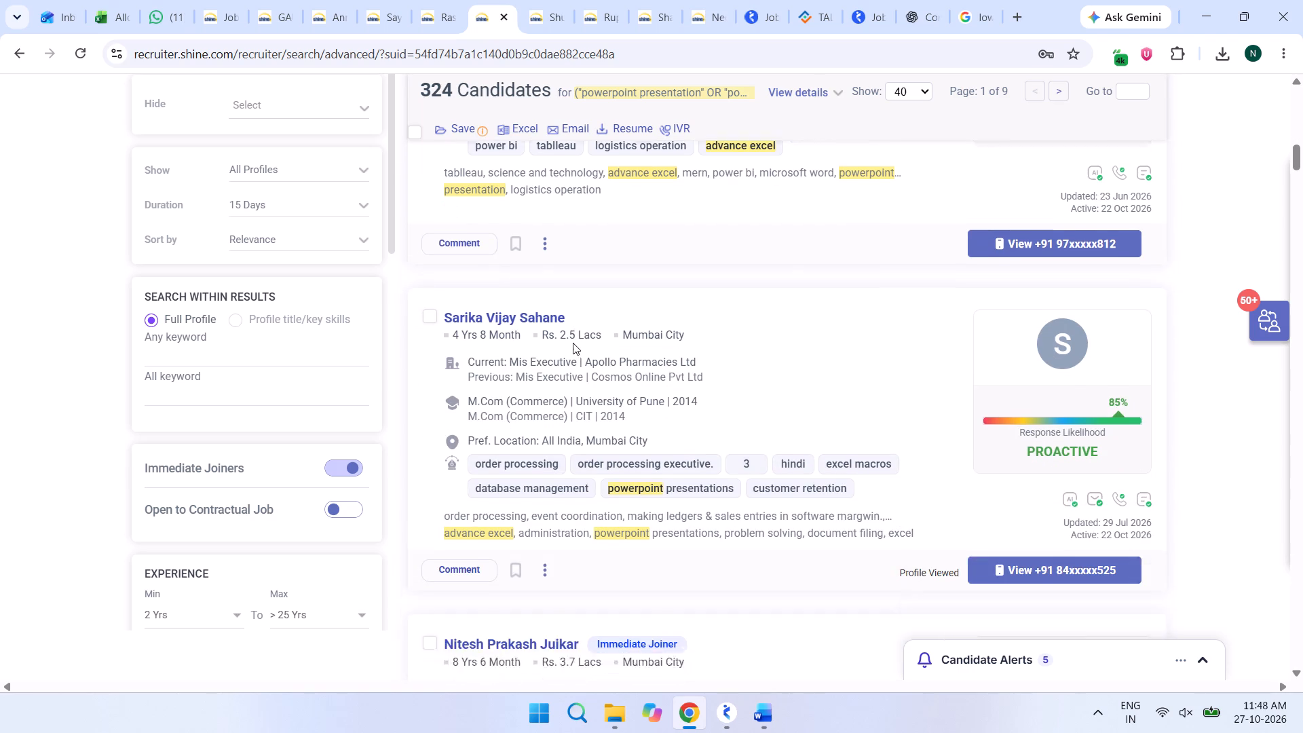
{"action": "scroll", "coordinate": [573, 343], "scroll_direction": "down", "scroll_amount": 2}
{"action": "scroll", "coordinate": [573, 343], "scroll_direction": "up", "scroll_amount": 3}
{"action": "scroll", "coordinate": [573, 343], "scroll_direction": "down", "scroll_amount": 4}
{"action": "scroll", "coordinate": [926, 367], "scroll_direction": "up", "scroll_amount": 6}
{"action": "scroll", "coordinate": [929, 369], "scroll_direction": "down", "scroll_amount": 1}
{"action": "scroll", "coordinate": [929, 369], "scroll_direction": "up", "scroll_amount": 1}
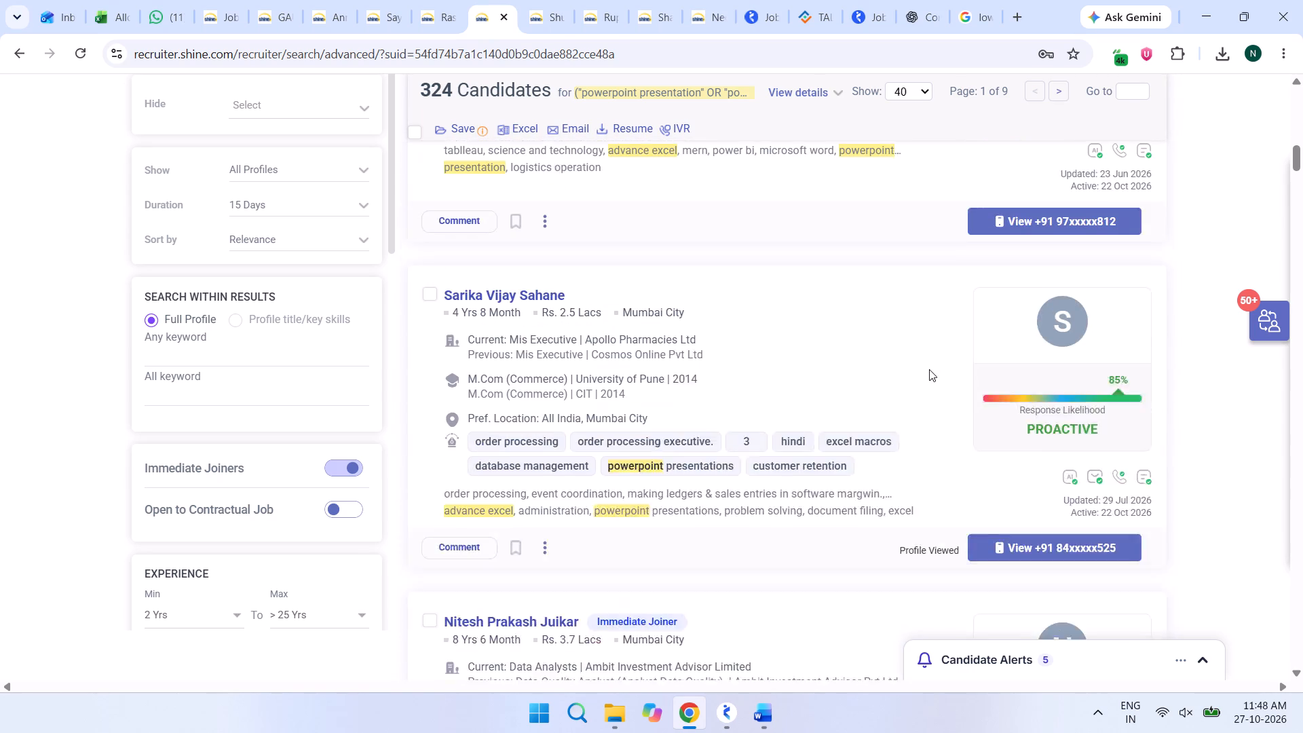
{"action": "scroll", "coordinate": [945, 354], "scroll_direction": "down", "scroll_amount": 1}
{"action": "scroll", "coordinate": [945, 354], "scroll_direction": "up", "scroll_amount": 16}
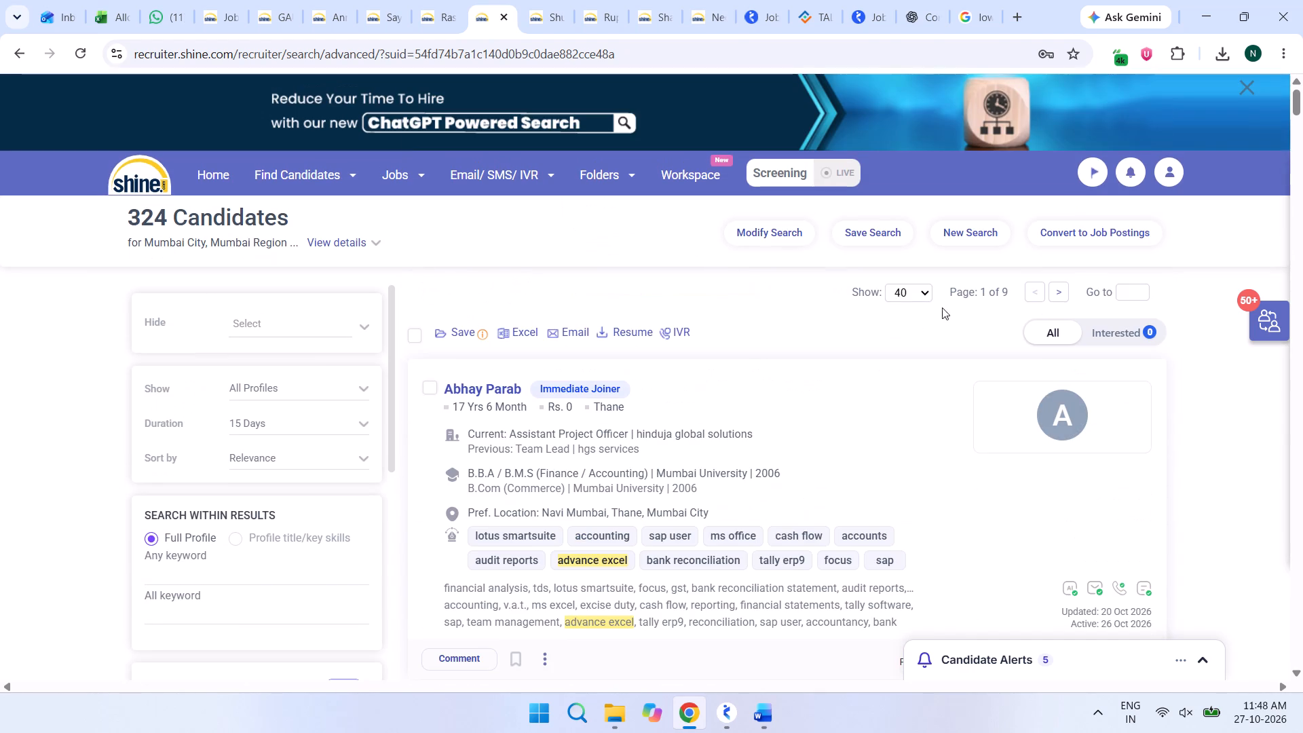
Modify the search by removing AND("Advance Excel") and rerun it with ("powerpoint presentation" OR "powerpoint").
{"action": "left_click", "coordinate": [772, 226]}
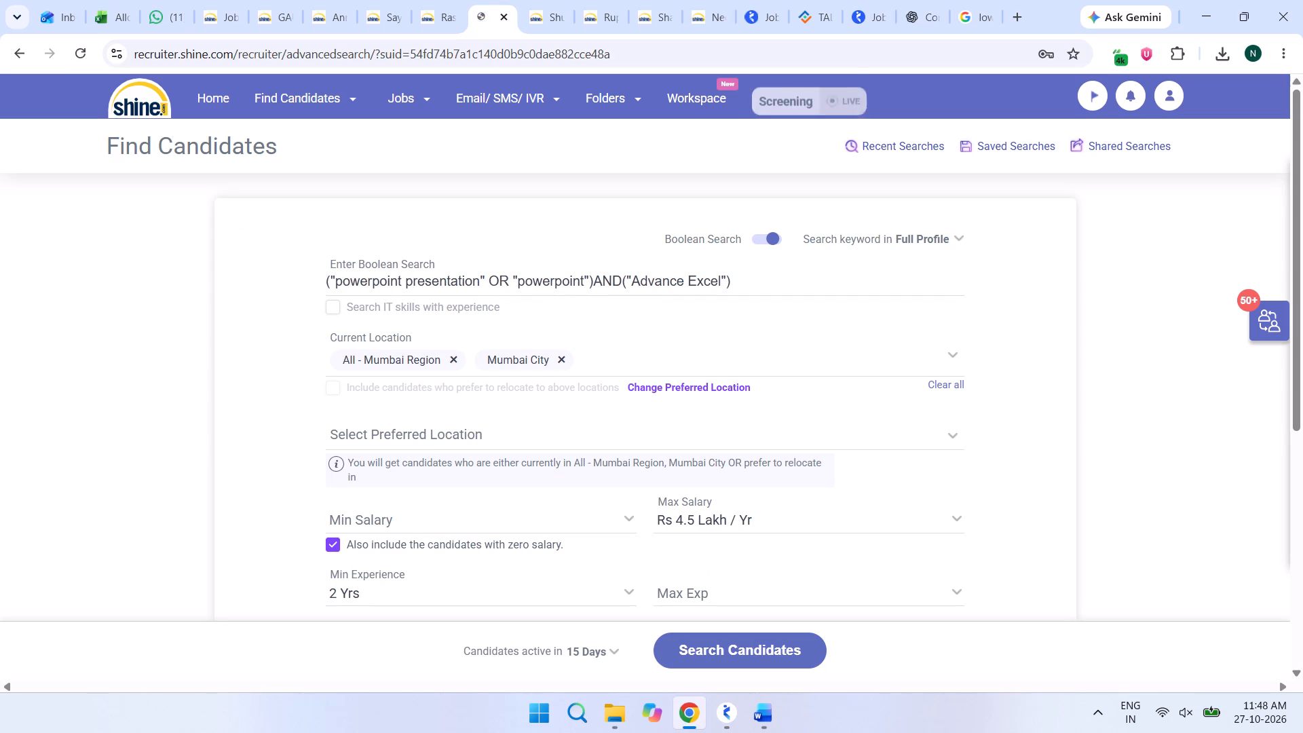
{"action": "left_click_drag", "start_coordinate": [598, 280], "coordinate": [769, 282]}
{"action": "key", "text": "BackSpace"}
{"action": "key", "text": "BackSpace"}
{"action": "key", "text": "BackSpace"}
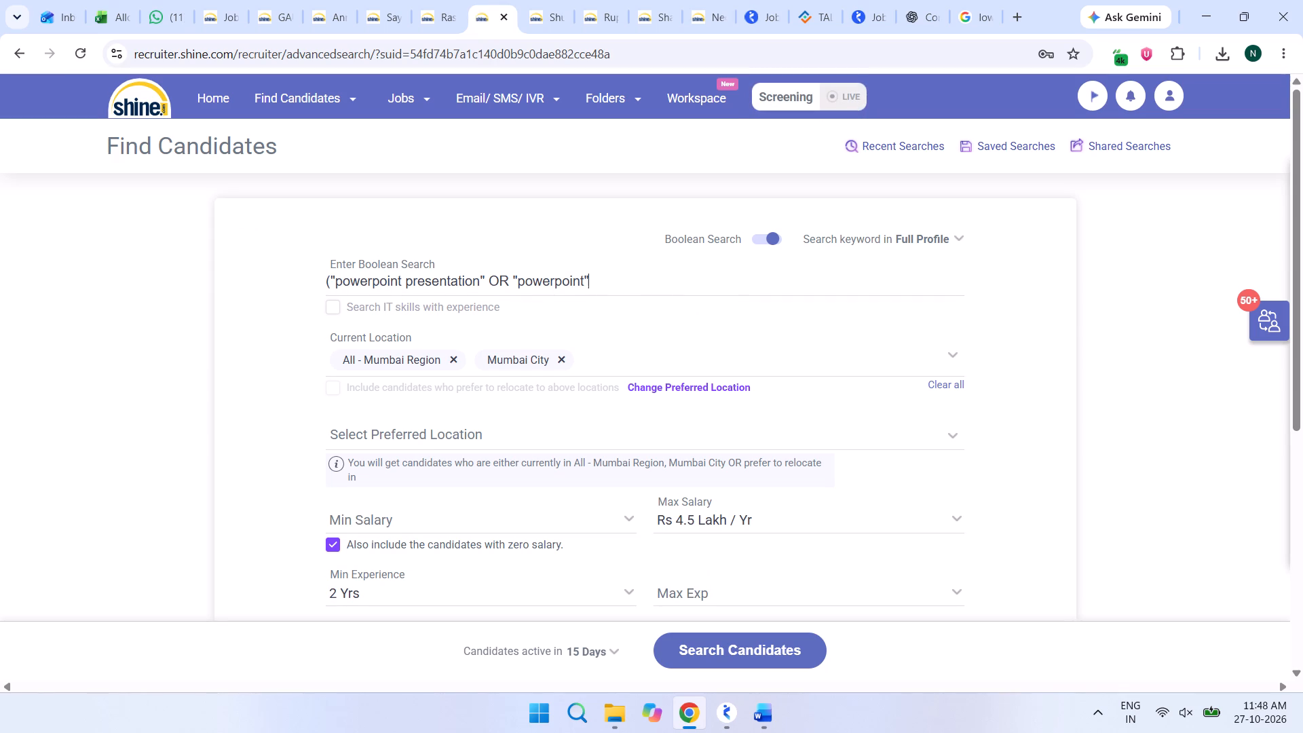
{"action": "key", "text": "shift+parenright"}
{"action": "key", "text": "Return"}
{"action": "left_click", "coordinate": [739, 658]}
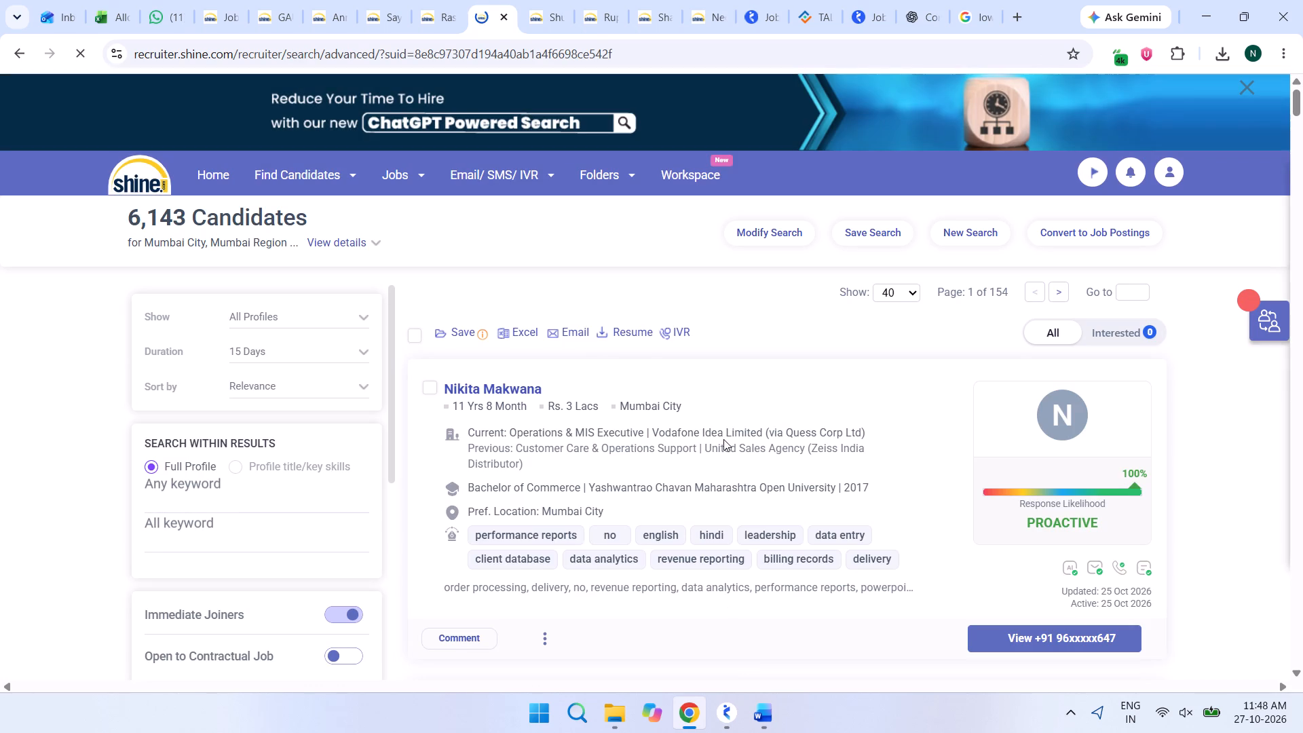
Browse the first candidates in the PowerPoint-only results for current roles and presentation skills.
{"action": "scroll", "coordinate": [897, 382], "scroll_direction": "down", "scroll_amount": 3}
{"action": "scroll", "coordinate": [897, 382], "scroll_direction": "up", "scroll_amount": 1}
{"action": "scroll", "coordinate": [897, 382], "scroll_direction": "down", "scroll_amount": 1}
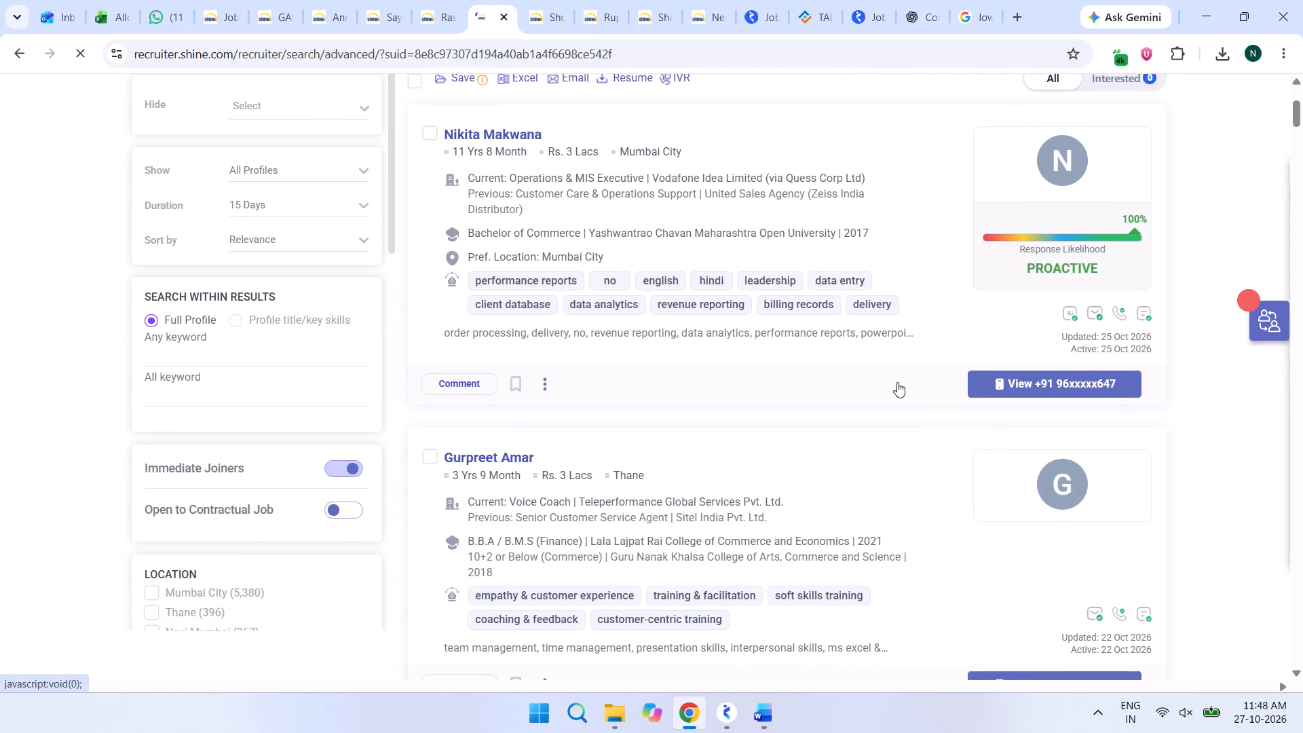
{"action": "scroll", "coordinate": [897, 382], "scroll_direction": "down", "scroll_amount": 4}
{"action": "scroll", "coordinate": [897, 382], "scroll_direction": "up", "scroll_amount": 1}
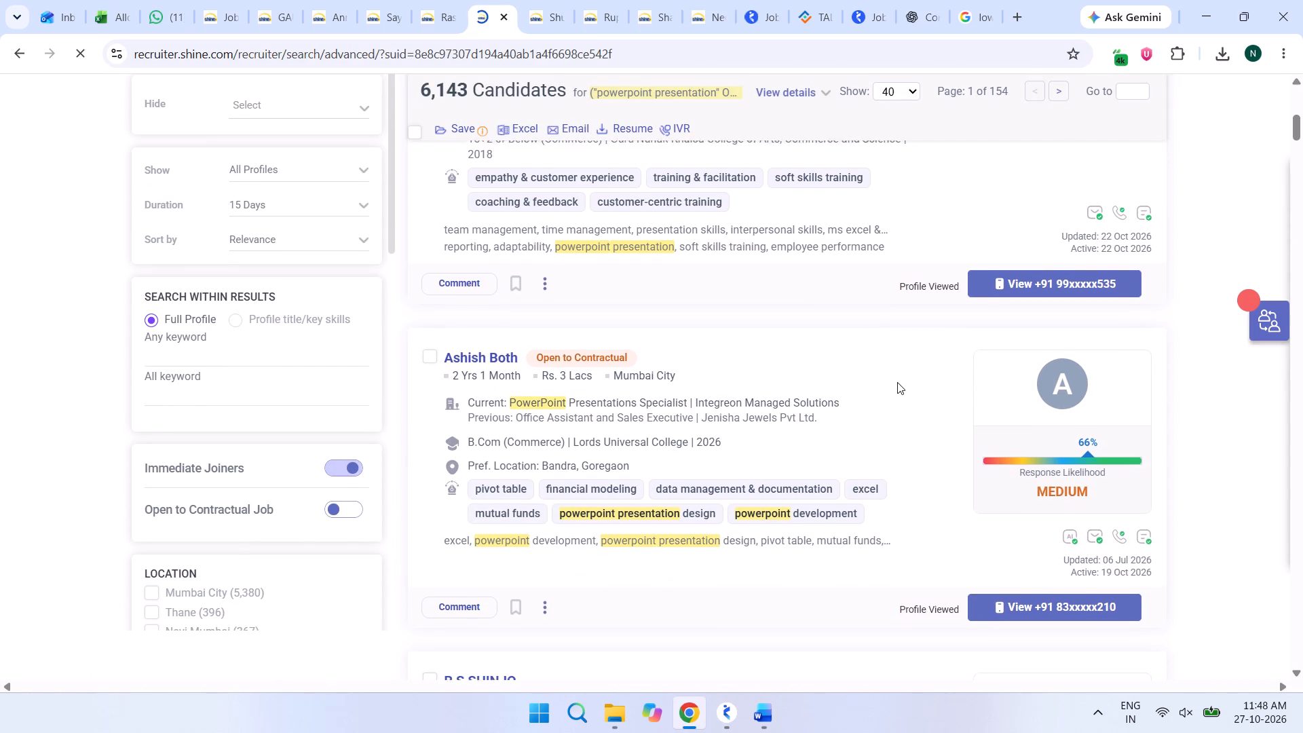
{"action": "scroll", "coordinate": [897, 382], "scroll_direction": "up", "scroll_amount": 2}
{"action": "scroll", "coordinate": [897, 382], "scroll_direction": "down", "scroll_amount": 7}
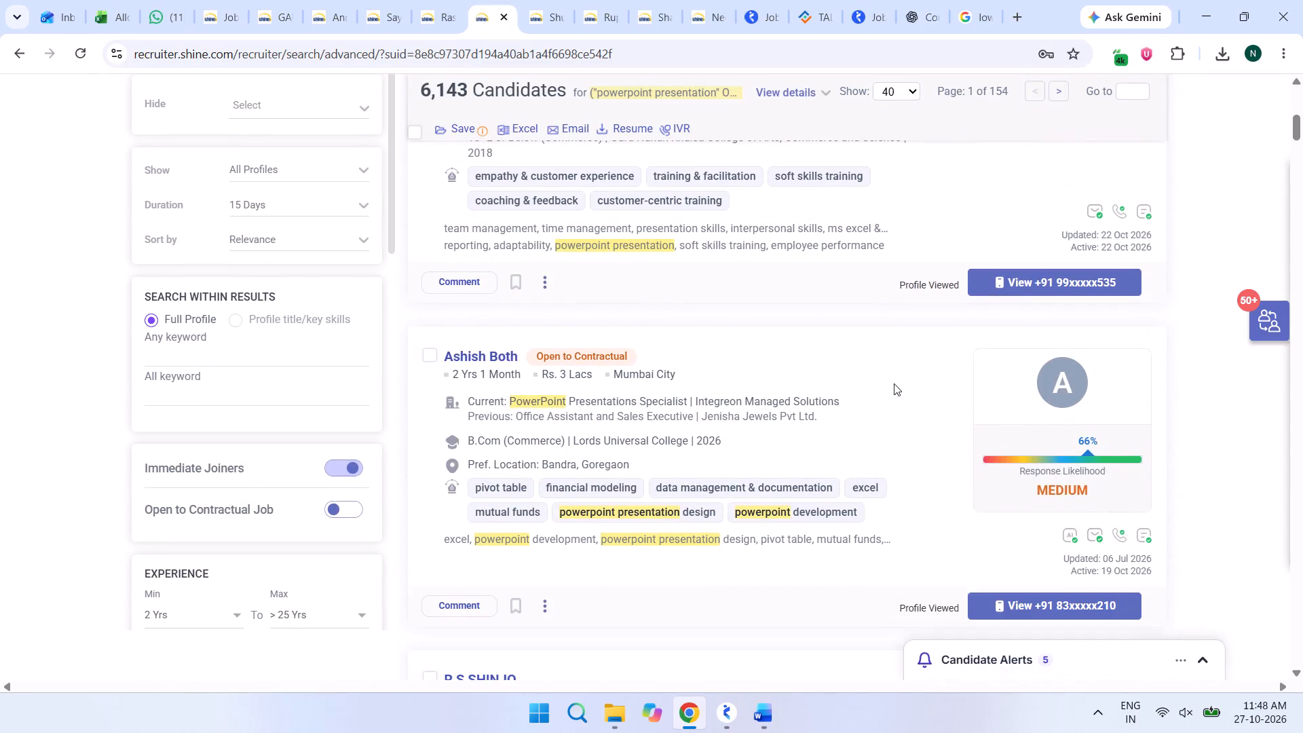
Open the profile of the PowerPoint Presentations Specialist at Integreon Managed Solutions and review the attached resume's work experience, education and skills.
{"action": "left_click", "coordinate": [495, 355]}
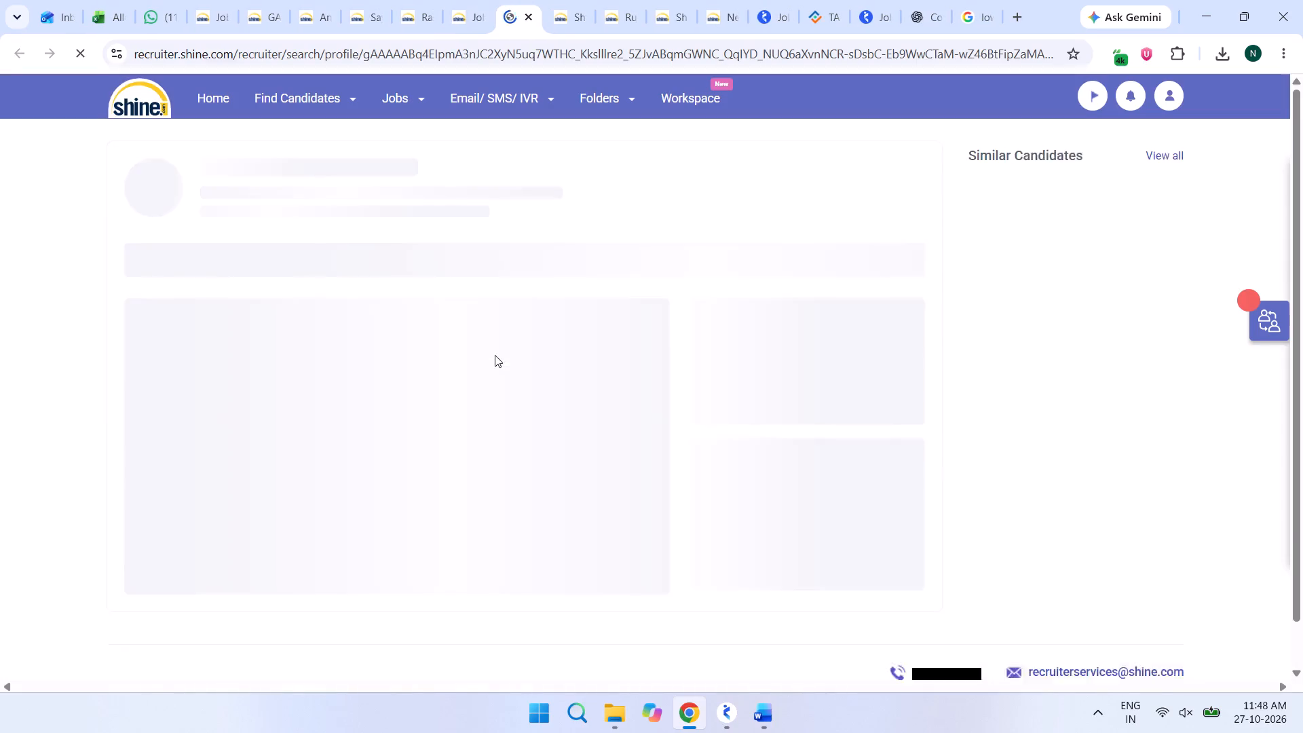
{"action": "left_click", "coordinate": [326, 420]}
{"action": "scroll", "coordinate": [326, 420], "scroll_direction": "down", "scroll_amount": 5}
{"action": "scroll", "coordinate": [326, 420], "scroll_direction": "up", "scroll_amount": 1}
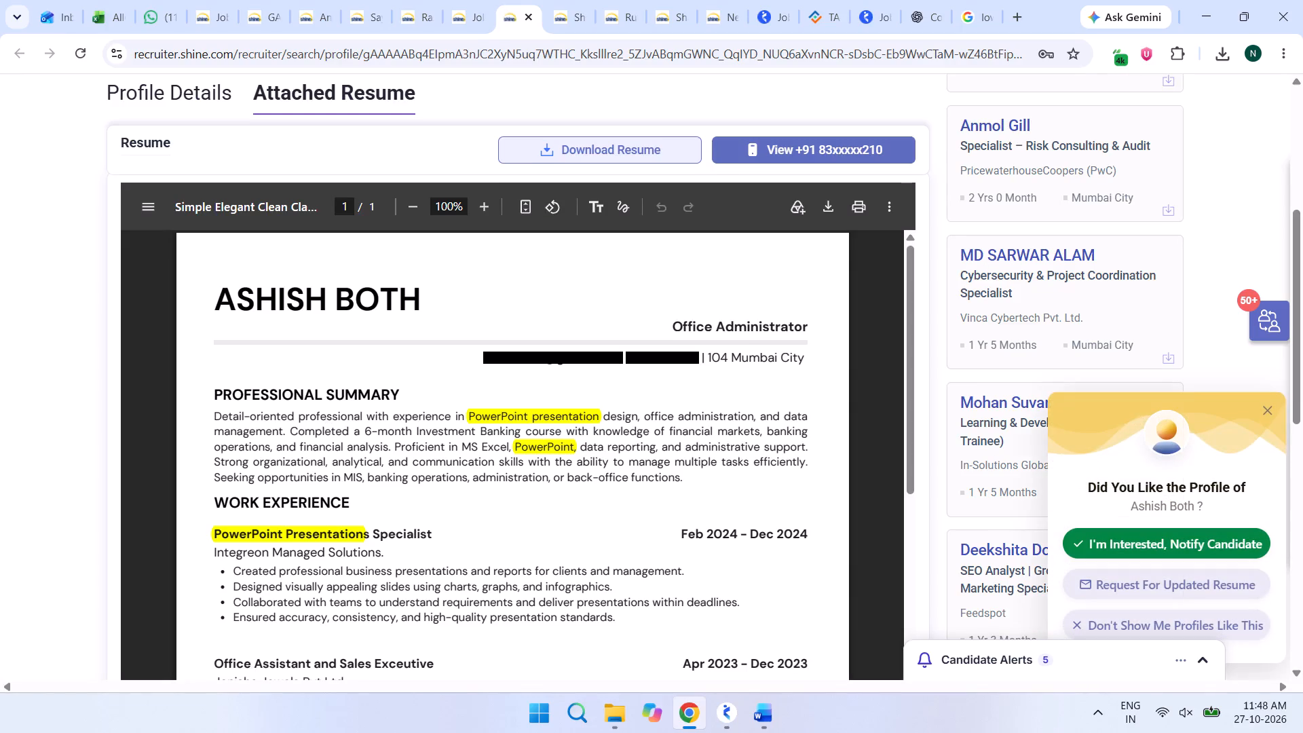
{"action": "scroll", "coordinate": [357, 469], "scroll_direction": "down", "scroll_amount": 6}
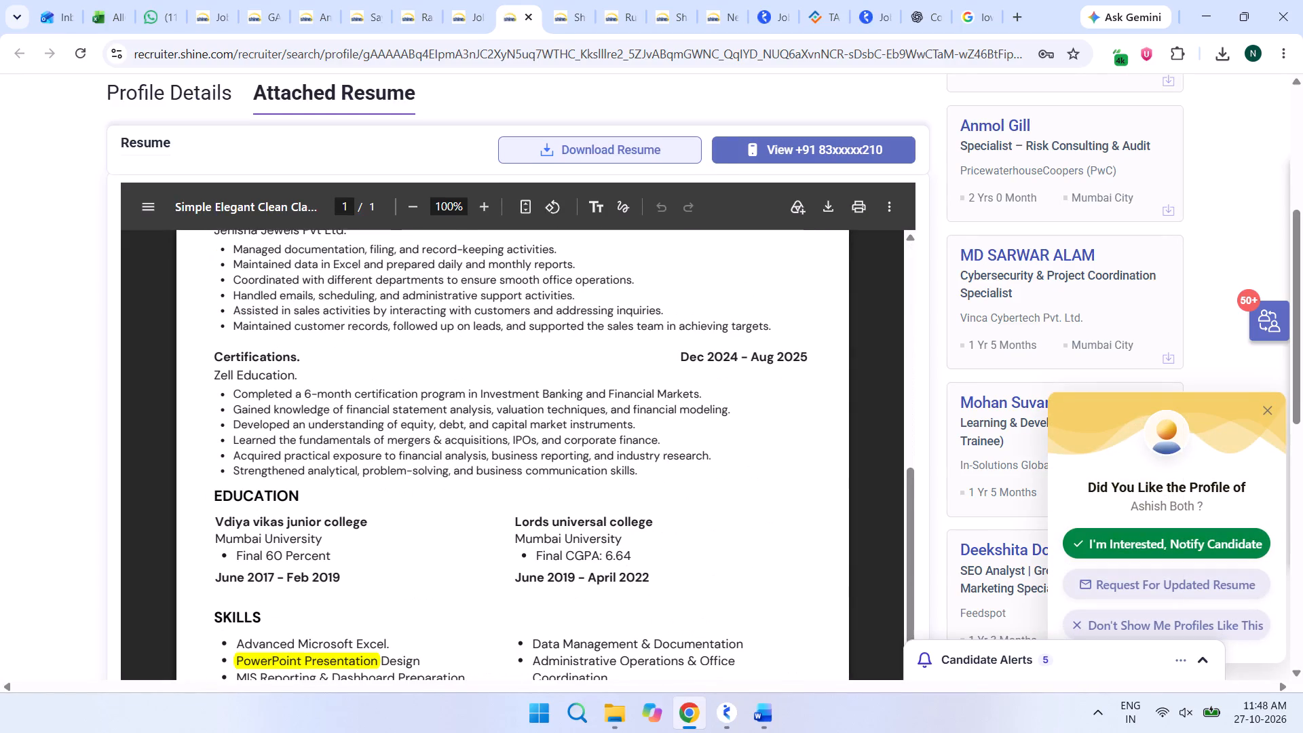
{"action": "scroll", "coordinate": [357, 469], "scroll_direction": "up", "scroll_amount": 4}
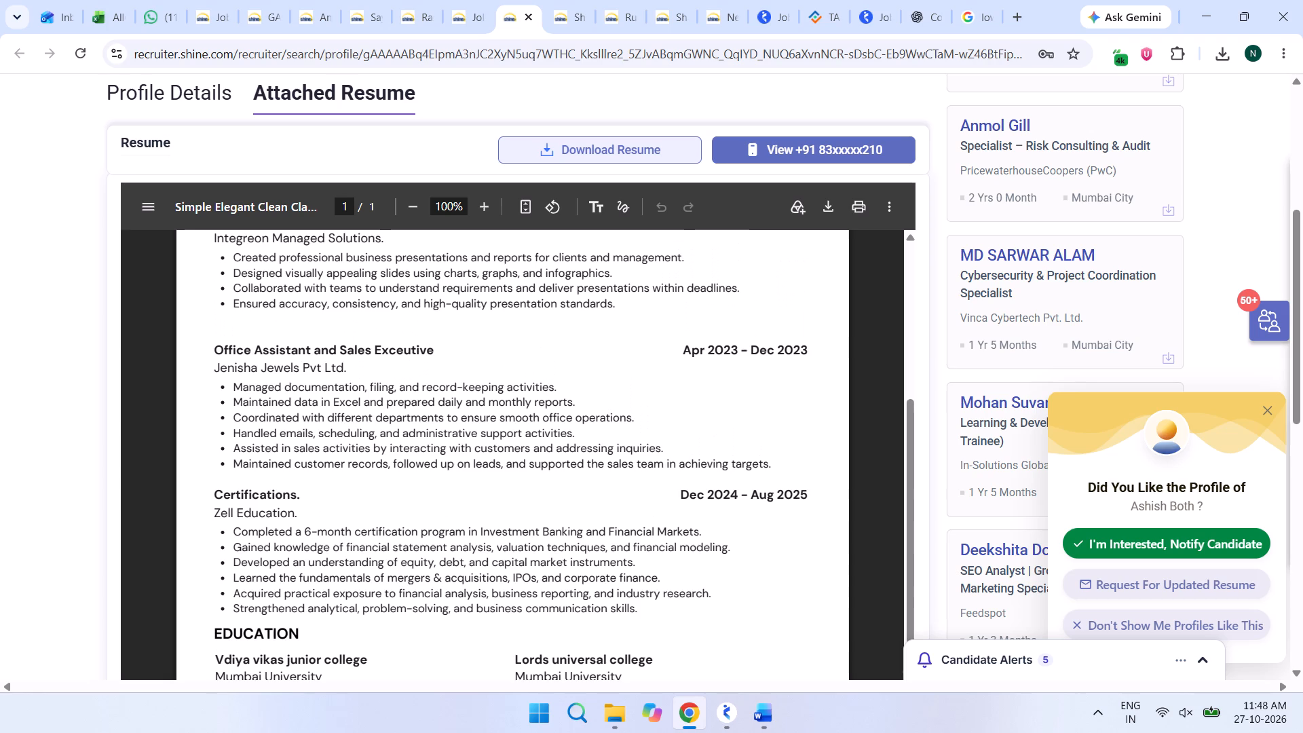
{"action": "scroll", "coordinate": [357, 469], "scroll_direction": "up", "scroll_amount": 1}
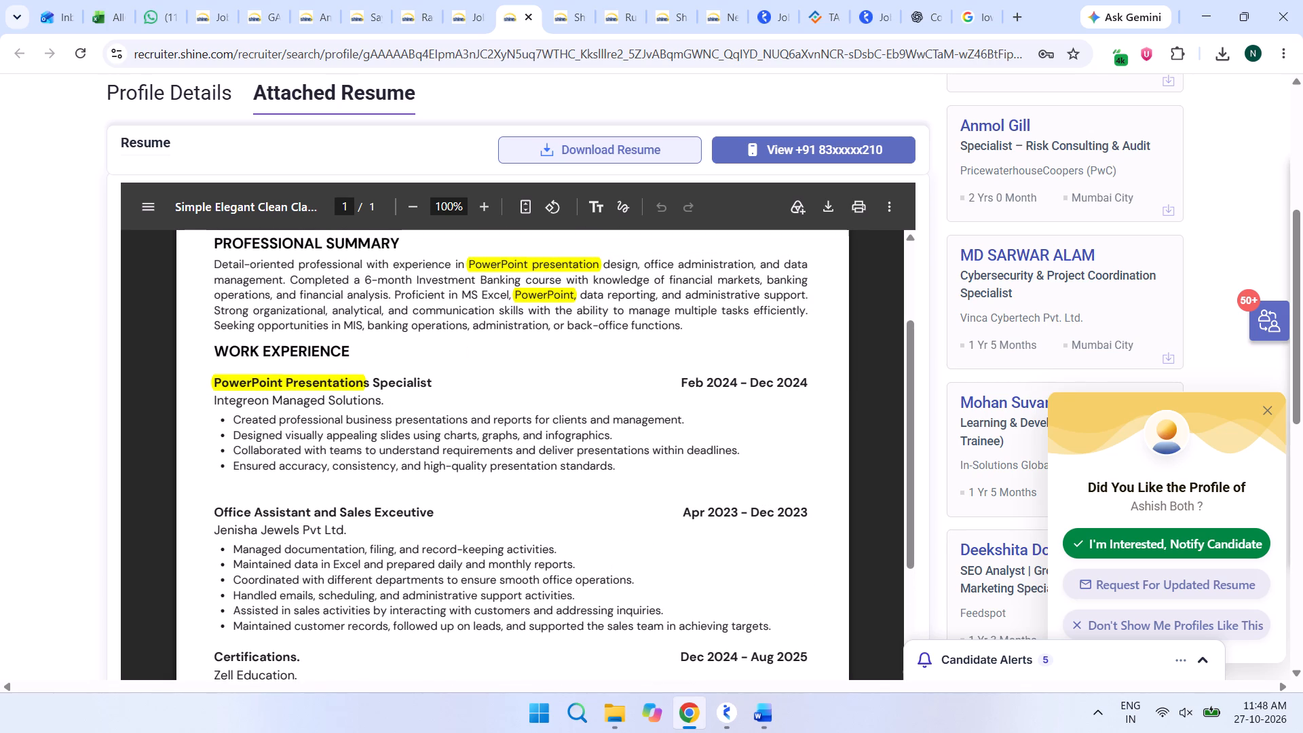
{"action": "scroll", "coordinate": [467, 339], "scroll_direction": "down", "scroll_amount": 7}
{"action": "scroll", "coordinate": [467, 339], "scroll_direction": "up", "scroll_amount": 5}
{"action": "scroll", "coordinate": [467, 339], "scroll_direction": "down", "scroll_amount": 1}
{"action": "scroll", "coordinate": [508, 389], "scroll_direction": "up", "scroll_amount": 4}
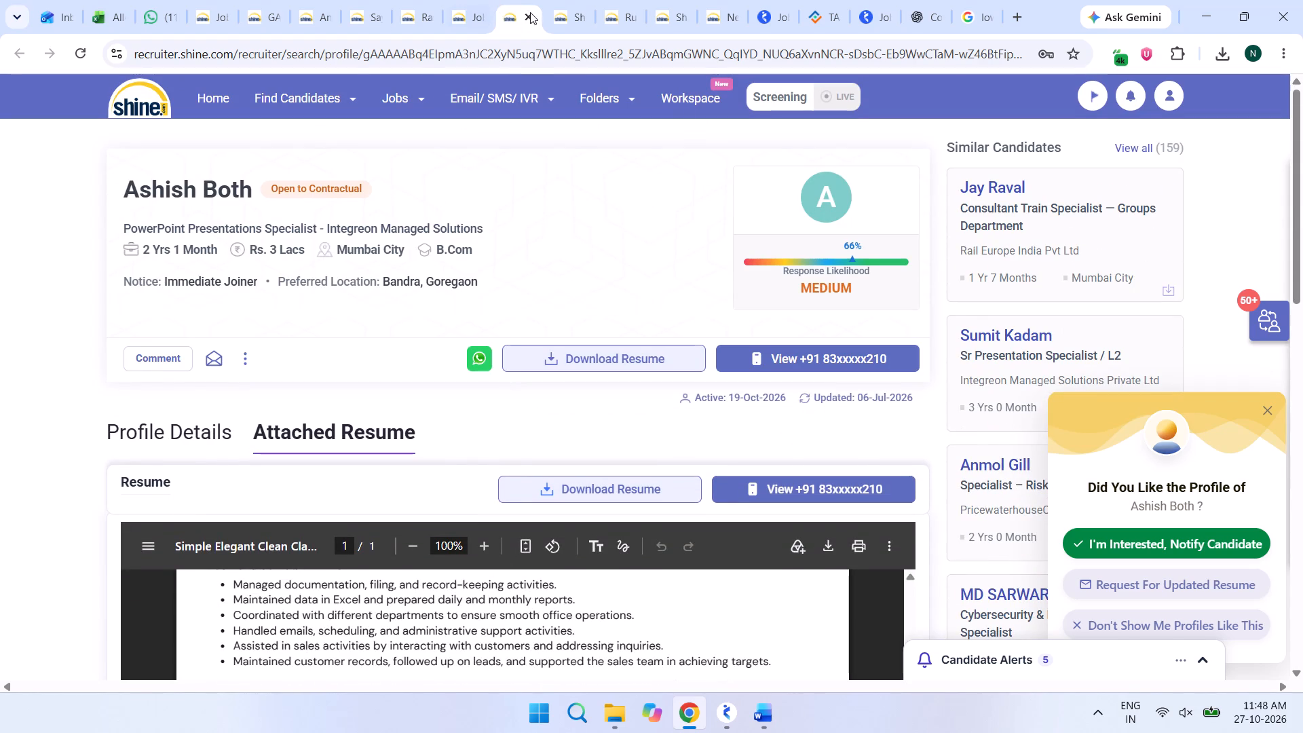
Close the open profile and examine the neighbouring candidates in the PowerPoint results for roles, experience, location and presentation skills.
{"action": "left_click", "coordinate": [530, 12]}
{"action": "scroll", "coordinate": [692, 354], "scroll_direction": "down", "scroll_amount": 4}
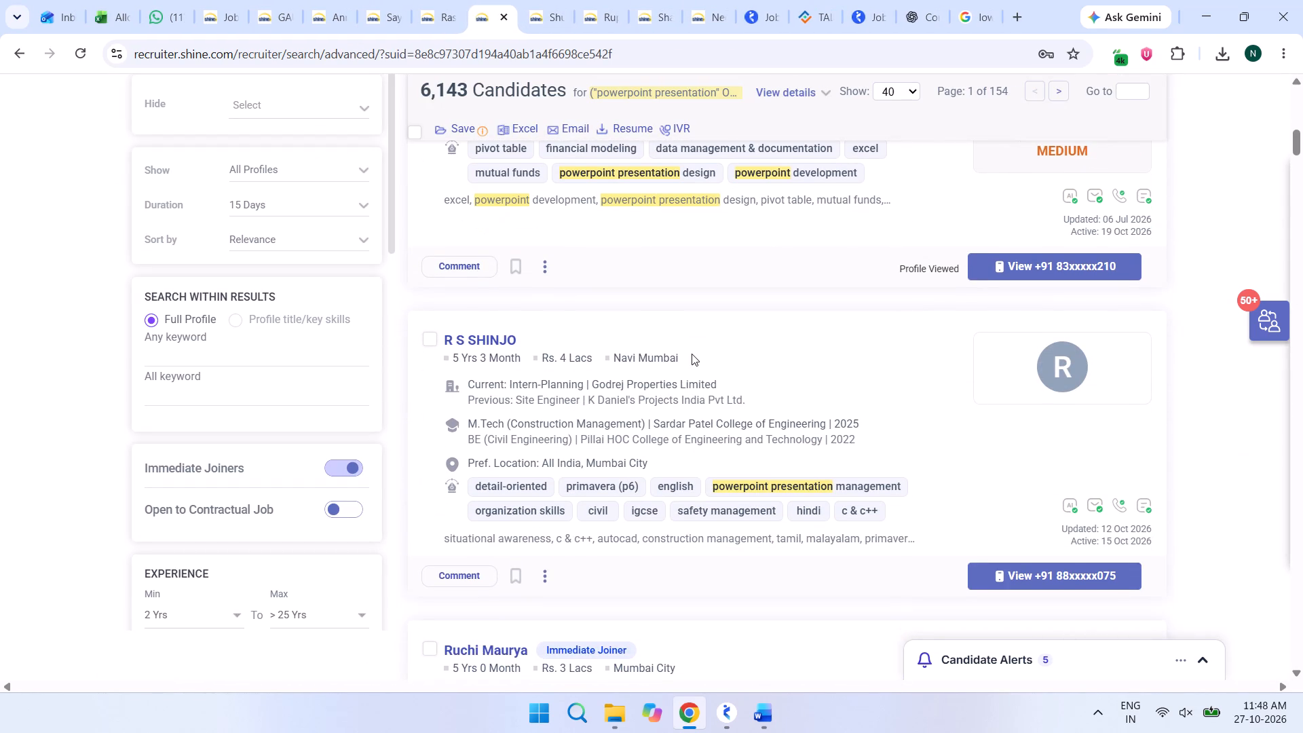
{"action": "scroll", "coordinate": [692, 354], "scroll_direction": "down", "scroll_amount": 3}
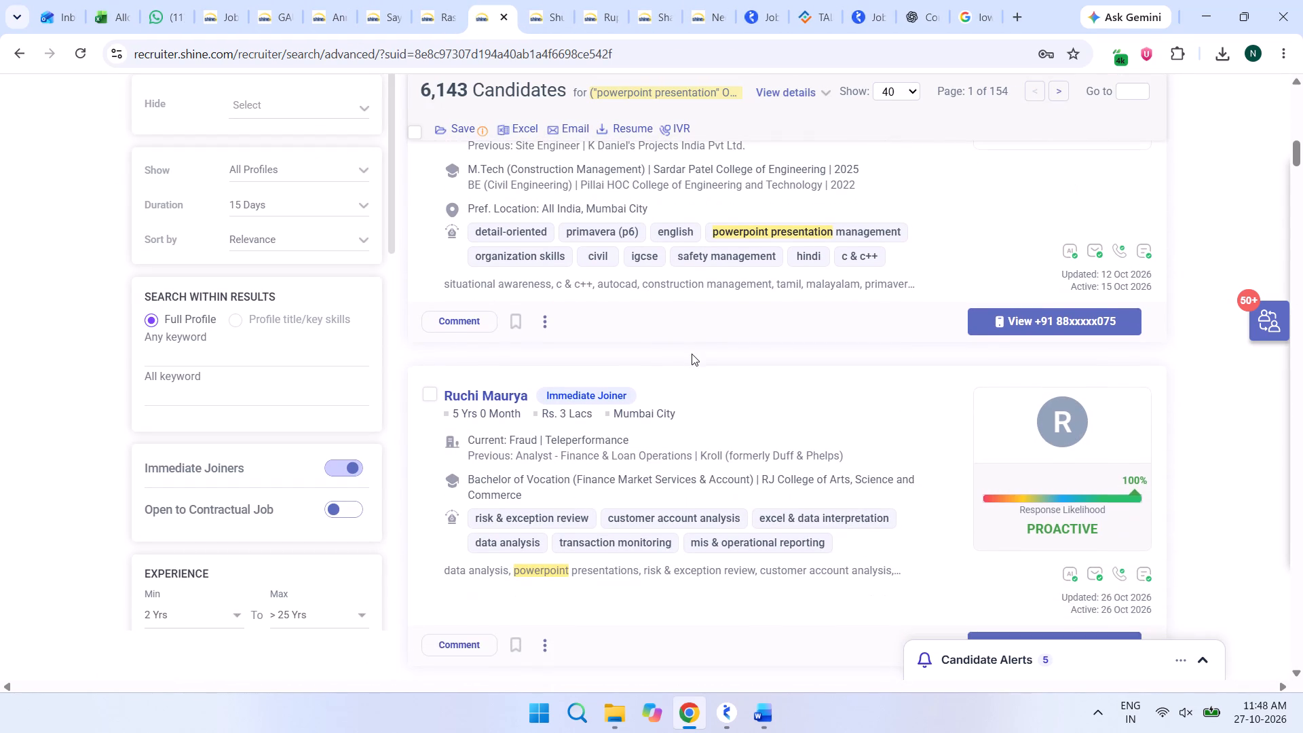
{"action": "scroll", "coordinate": [692, 354], "scroll_direction": "up", "scroll_amount": 2}
{"action": "scroll", "coordinate": [692, 354], "scroll_direction": "down", "scroll_amount": 1}
{"action": "scroll", "coordinate": [692, 354], "scroll_direction": "up", "scroll_amount": 10}
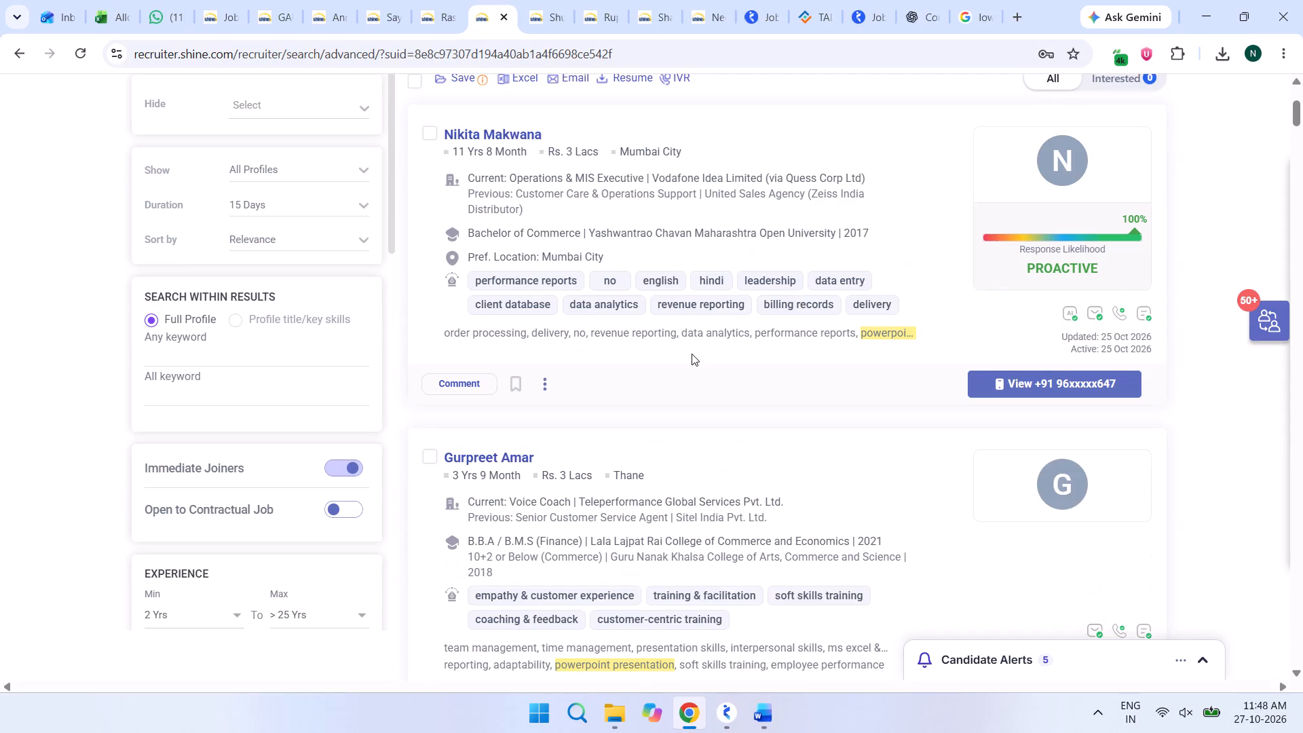
{"action": "scroll", "coordinate": [692, 354], "scroll_direction": "up", "scroll_amount": 2}
{"action": "scroll", "coordinate": [692, 354], "scroll_direction": "down", "scroll_amount": 2}
Open the profile of the Voice Coach at Teleperformance Global Services and review the attached resume's skills, experience and education.
{"action": "left_click", "coordinate": [502, 455]}
{"action": "left_click", "coordinate": [350, 420]}
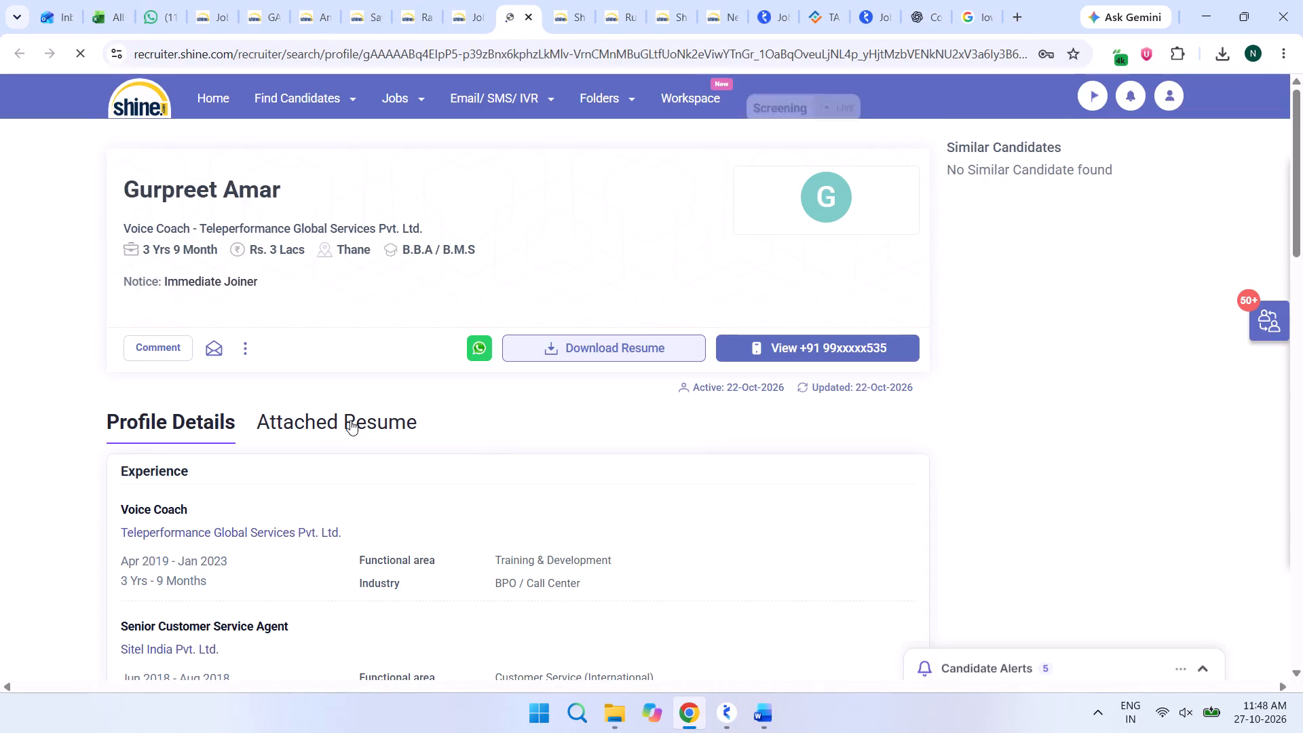
{"action": "scroll", "coordinate": [389, 427], "scroll_direction": "down", "scroll_amount": 5}
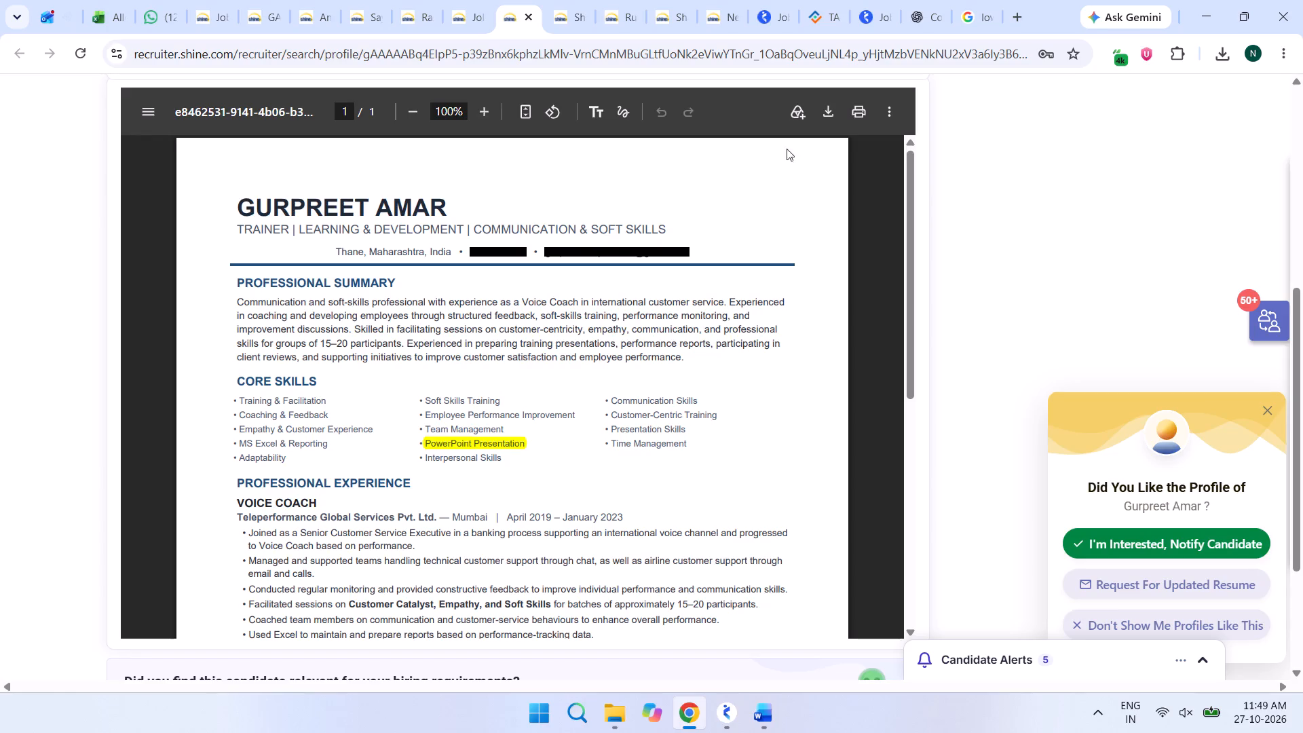
{"action": "scroll", "coordinate": [706, 295], "scroll_direction": "down", "scroll_amount": 4}
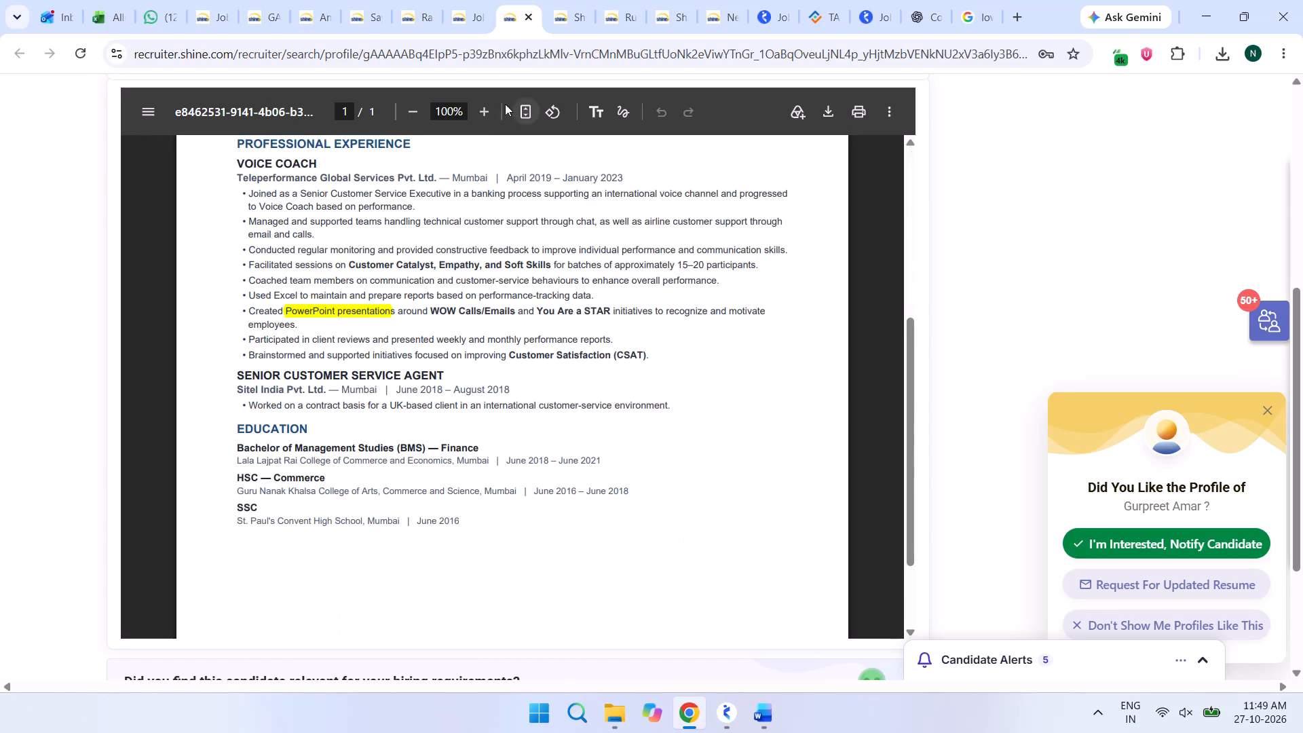
{"action": "left_click", "coordinate": [522, 12]}
Reopen the profile of the PowerPoint Presentations Specialist at Integreon Managed Solutions and recheck the attached resume's summary and work experience.
{"action": "scroll", "coordinate": [643, 370], "scroll_direction": "down", "scroll_amount": 1}
{"action": "scroll", "coordinate": [643, 370], "scroll_direction": "up", "scroll_amount": 1}
{"action": "scroll", "coordinate": [643, 370], "scroll_direction": "down", "scroll_amount": 4}
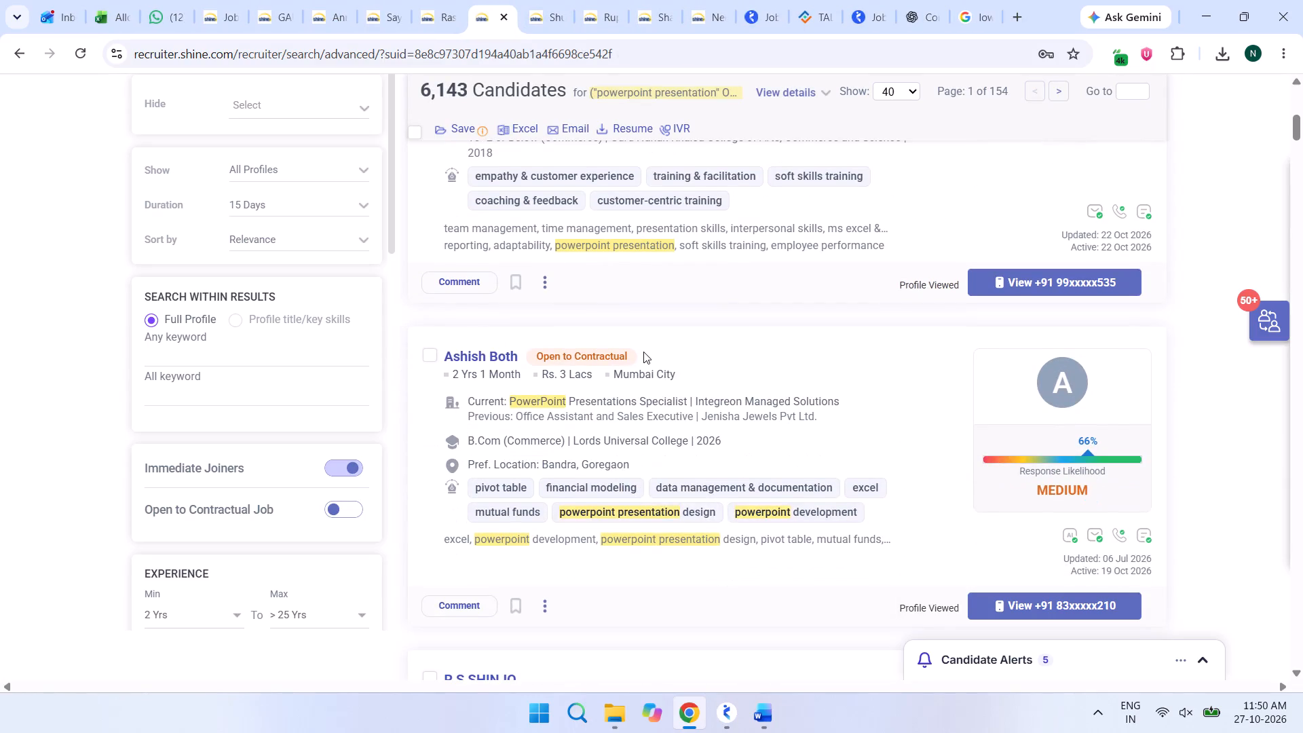
{"action": "left_click", "coordinate": [511, 356]}
{"action": "left_click", "coordinate": [350, 429]}
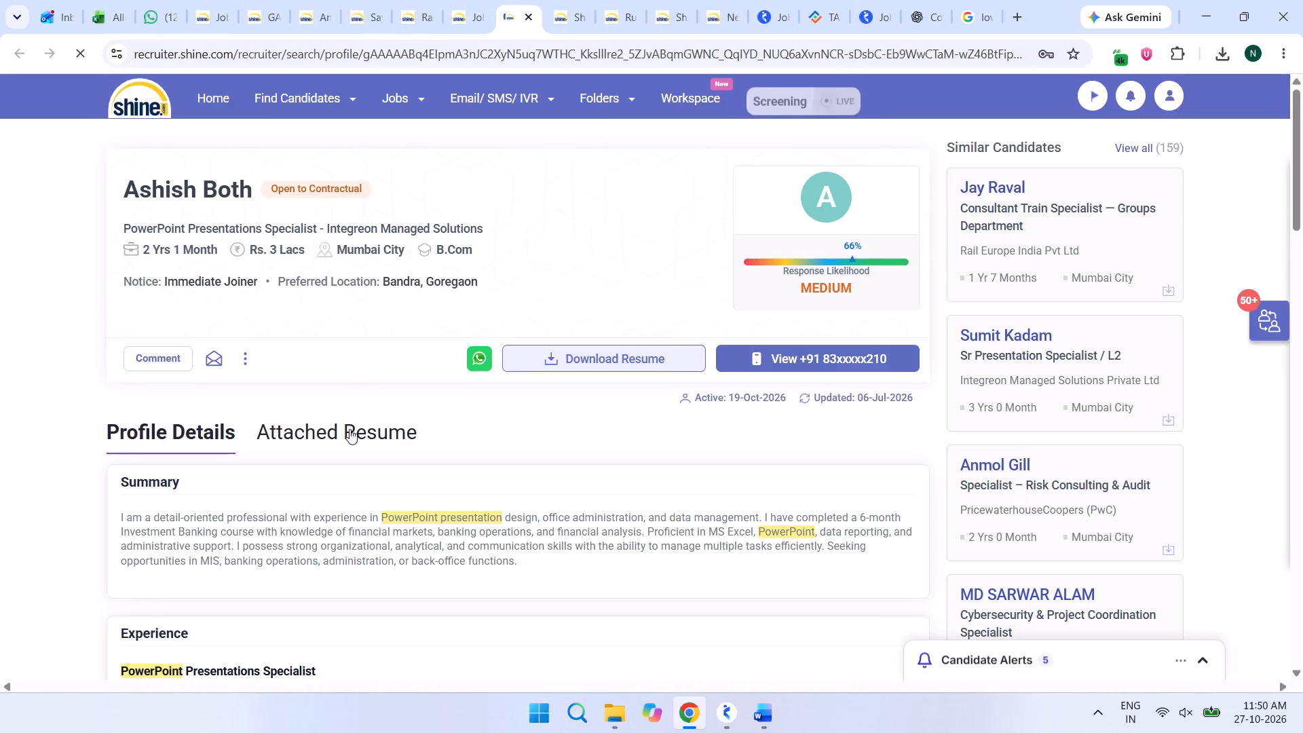
{"action": "left_click", "coordinate": [350, 429]}
{"action": "scroll", "coordinate": [460, 408], "scroll_direction": "down", "scroll_amount": 5}
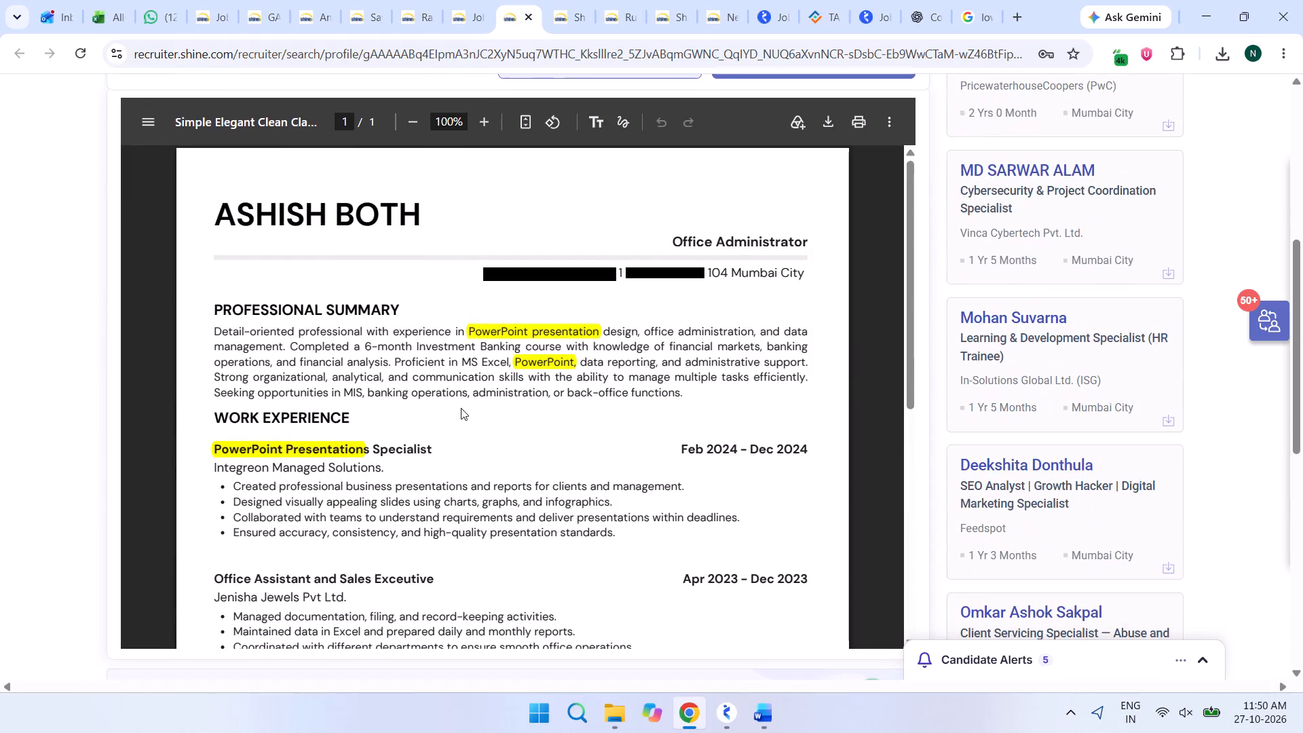
{"action": "left_click", "coordinate": [530, 23]}
Browse further candidates in the PowerPoint results, checking current roles, experience, salary and key skills.
{"action": "scroll", "coordinate": [531, 287], "scroll_direction": "down", "scroll_amount": 2}
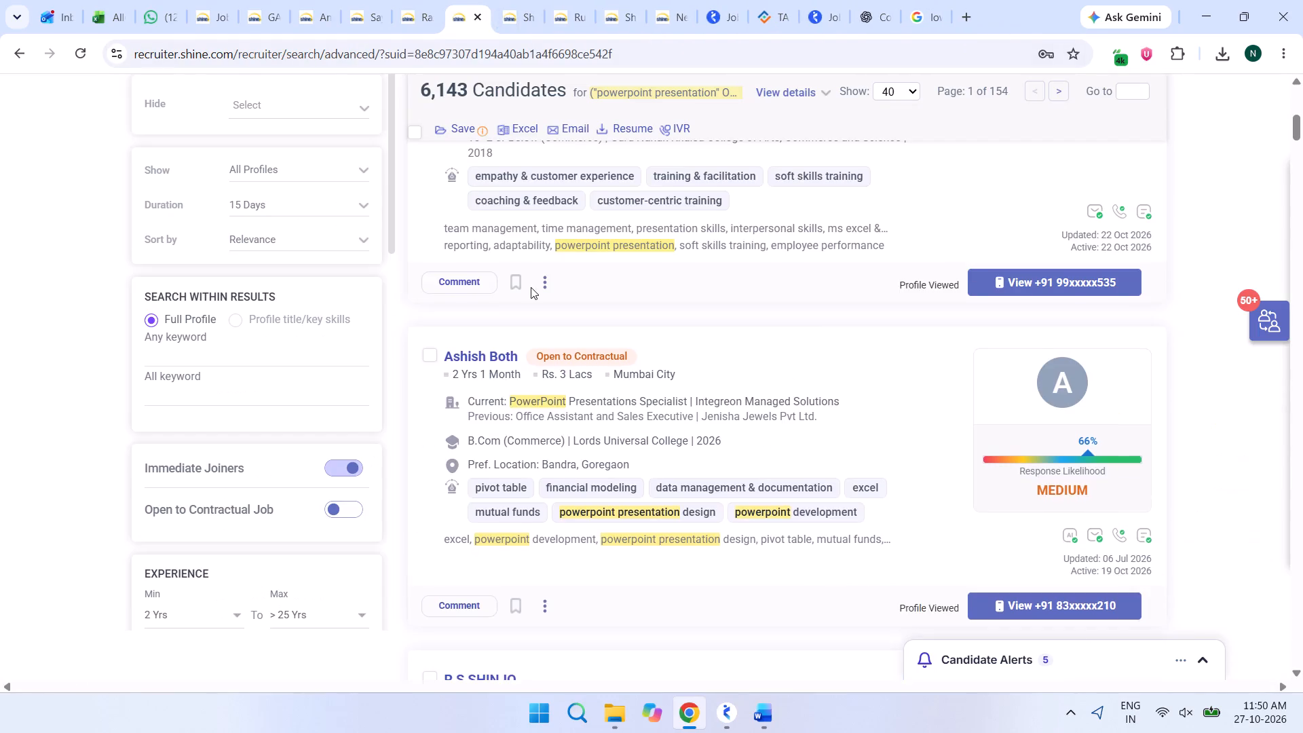
{"action": "scroll", "coordinate": [531, 287], "scroll_direction": "down", "scroll_amount": 9}
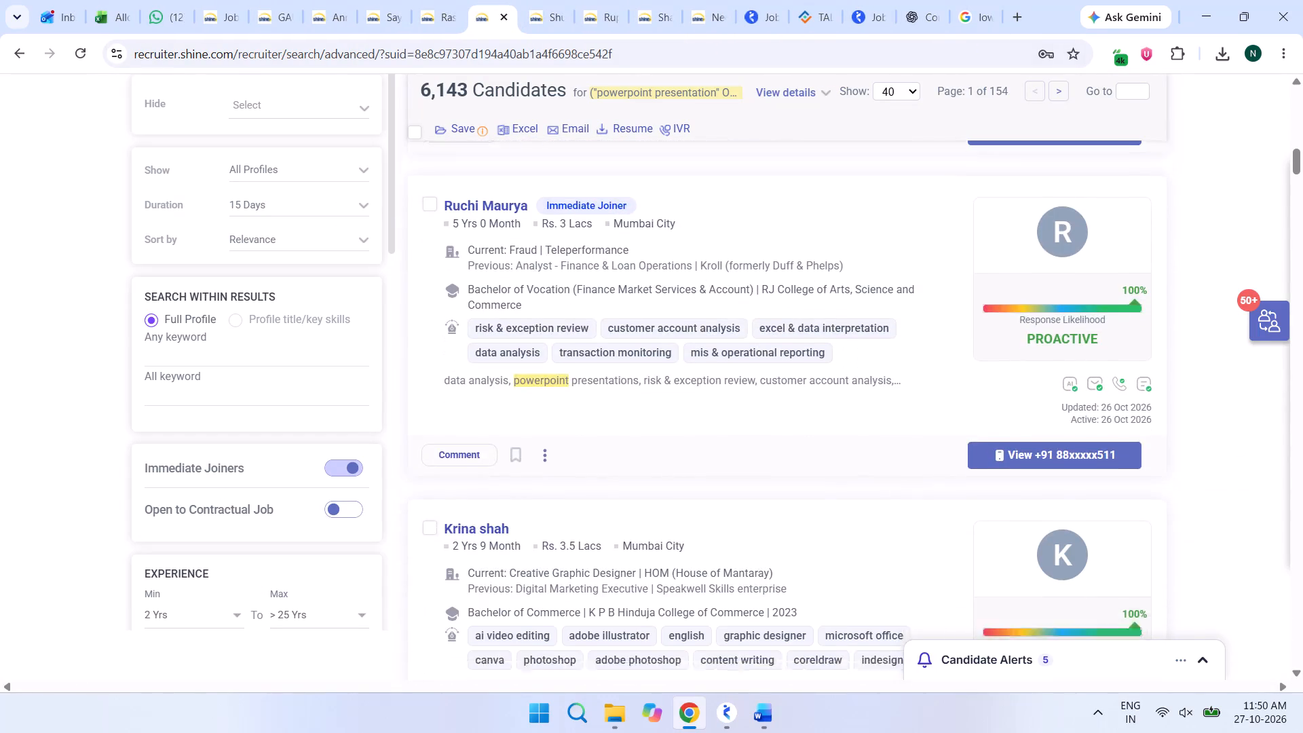
Examine the remaining candidates on the first page of PowerPoint results for current and previous roles, experience, salary, location and key skills.
{"action": "scroll", "coordinate": [531, 287], "scroll_direction": "down", "scroll_amount": 17}
{"action": "scroll", "coordinate": [531, 287], "scroll_direction": "down", "scroll_amount": 5}
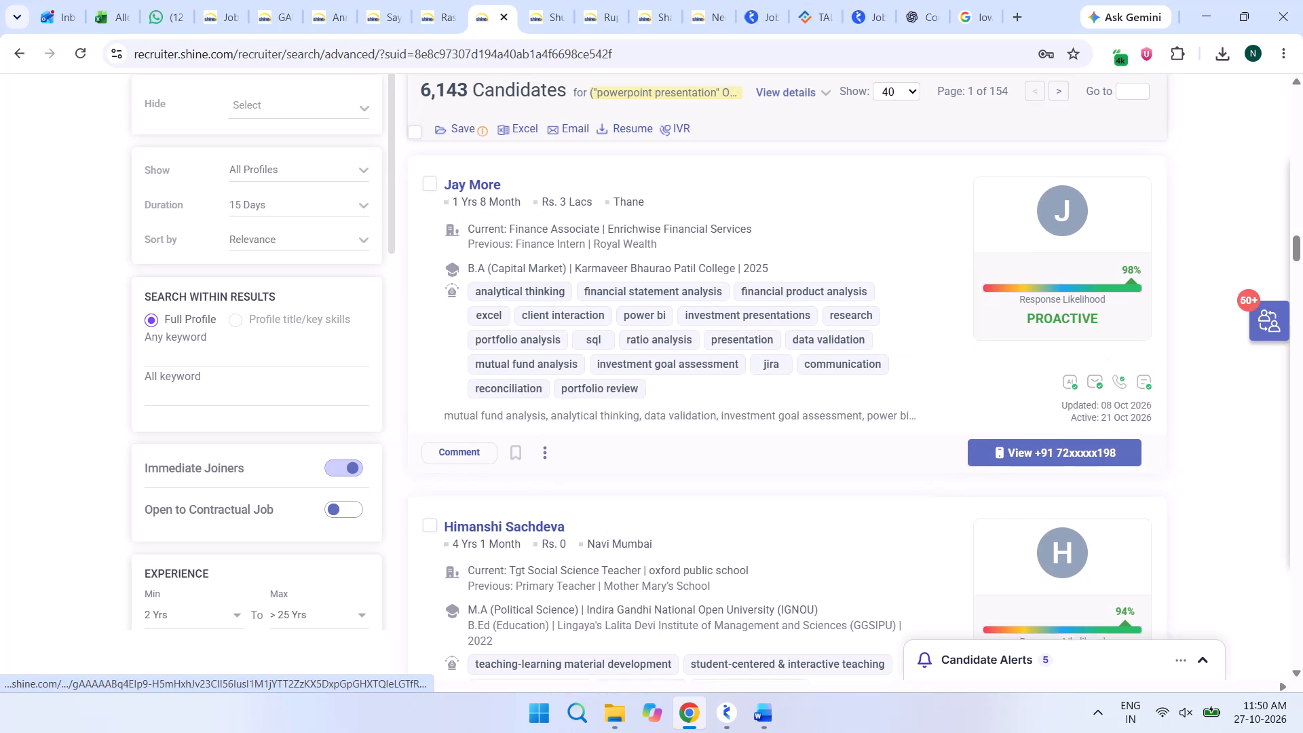
{"action": "scroll", "coordinate": [531, 287], "scroll_direction": "down", "scroll_amount": 3}
{"action": "scroll", "coordinate": [531, 287], "scroll_direction": "up", "scroll_amount": 1}
{"action": "scroll", "coordinate": [531, 287], "scroll_direction": "down", "scroll_amount": 13}
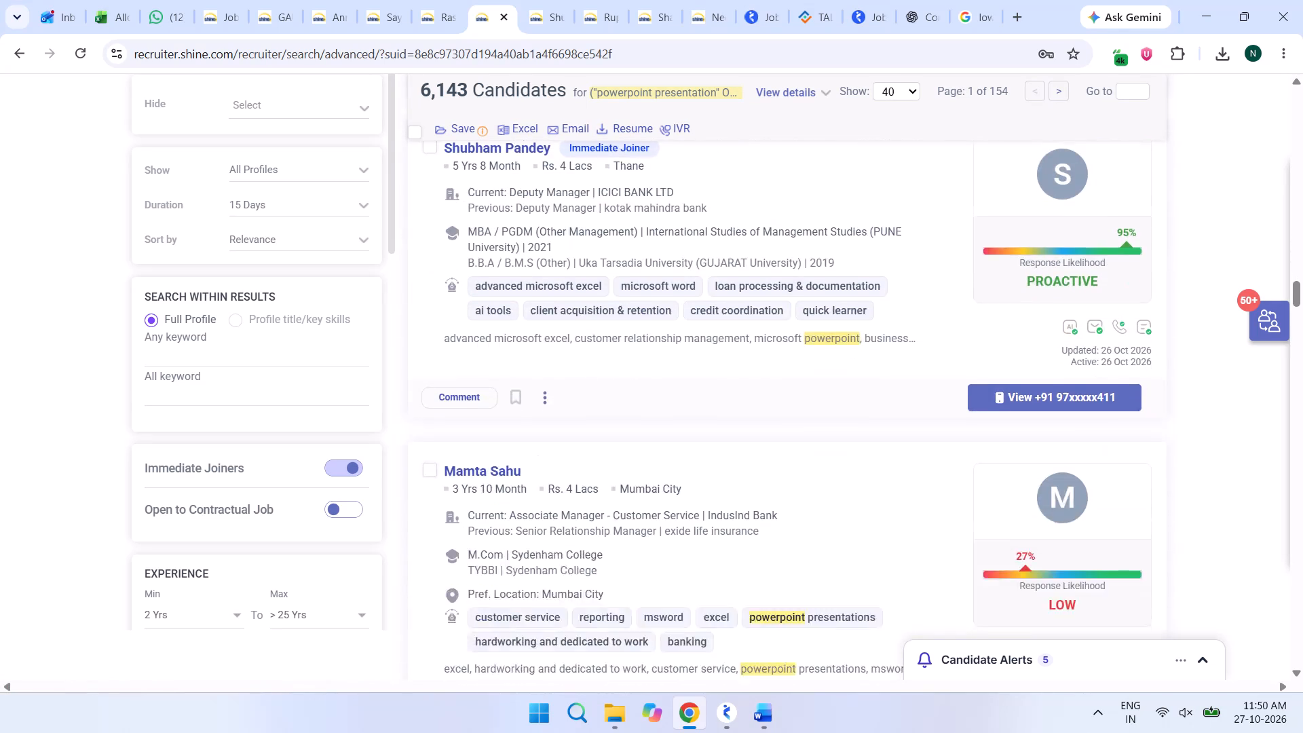
{"action": "scroll", "coordinate": [531, 287], "scroll_direction": "down", "scroll_amount": 1}
{"action": "scroll", "coordinate": [531, 287], "scroll_direction": "up", "scroll_amount": 1}
{"action": "scroll", "coordinate": [531, 287], "scroll_direction": "down", "scroll_amount": 7}
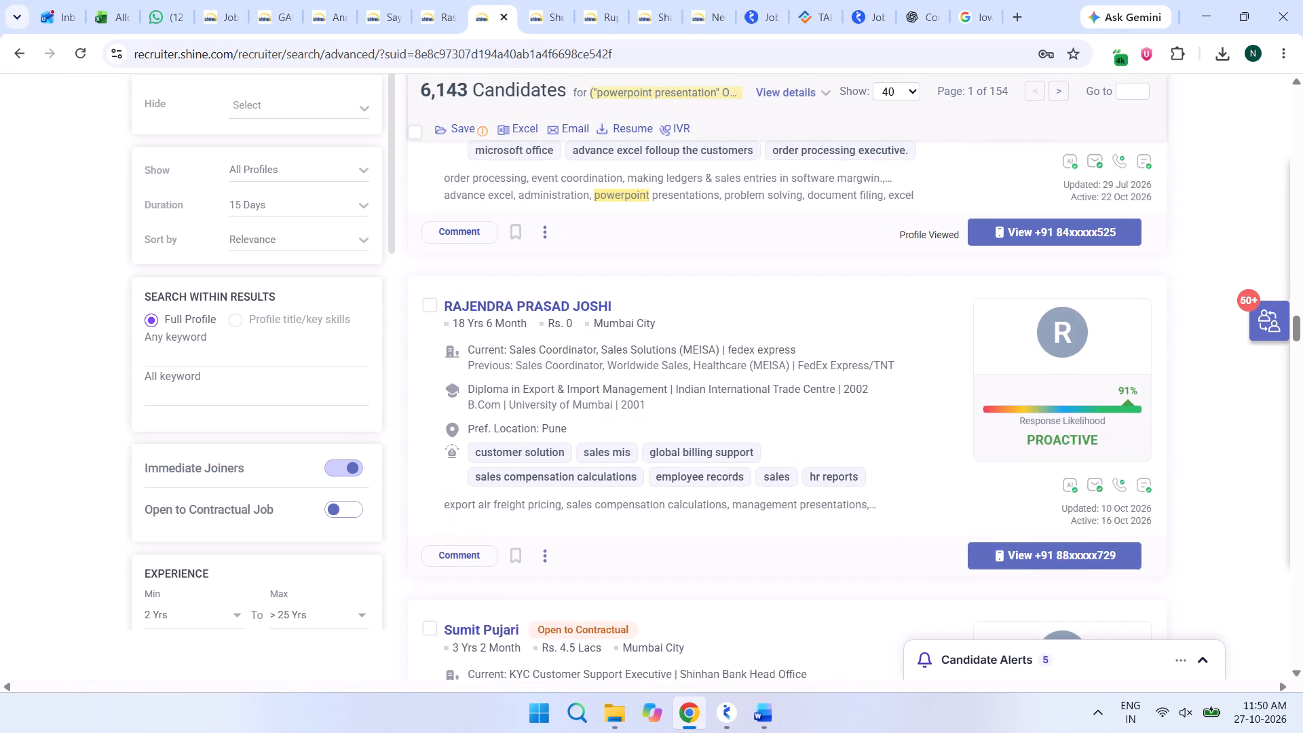
{"action": "scroll", "coordinate": [531, 287], "scroll_direction": "down", "scroll_amount": 1}
{"action": "scroll", "coordinate": [531, 287], "scroll_direction": "up", "scroll_amount": 1}
{"action": "scroll", "coordinate": [531, 287], "scroll_direction": "down", "scroll_amount": 13}
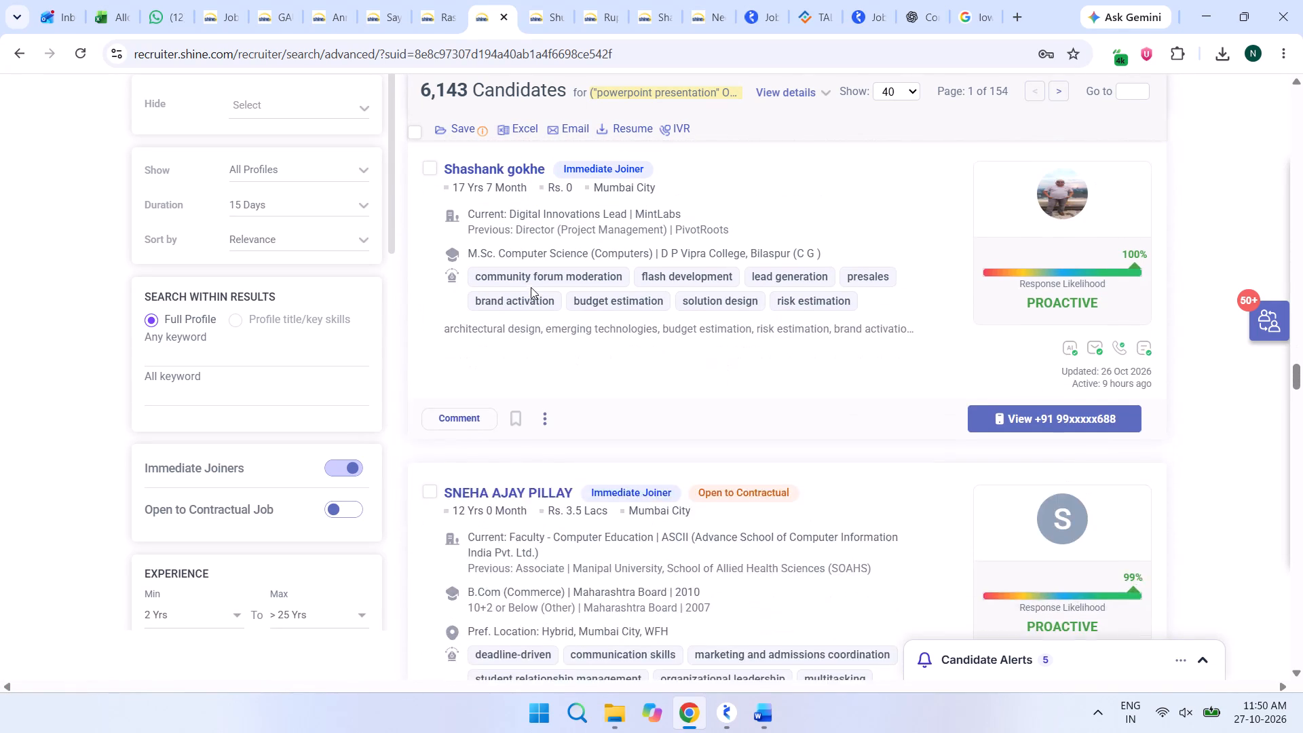
{"action": "scroll", "coordinate": [531, 287], "scroll_direction": "down", "scroll_amount": 2}
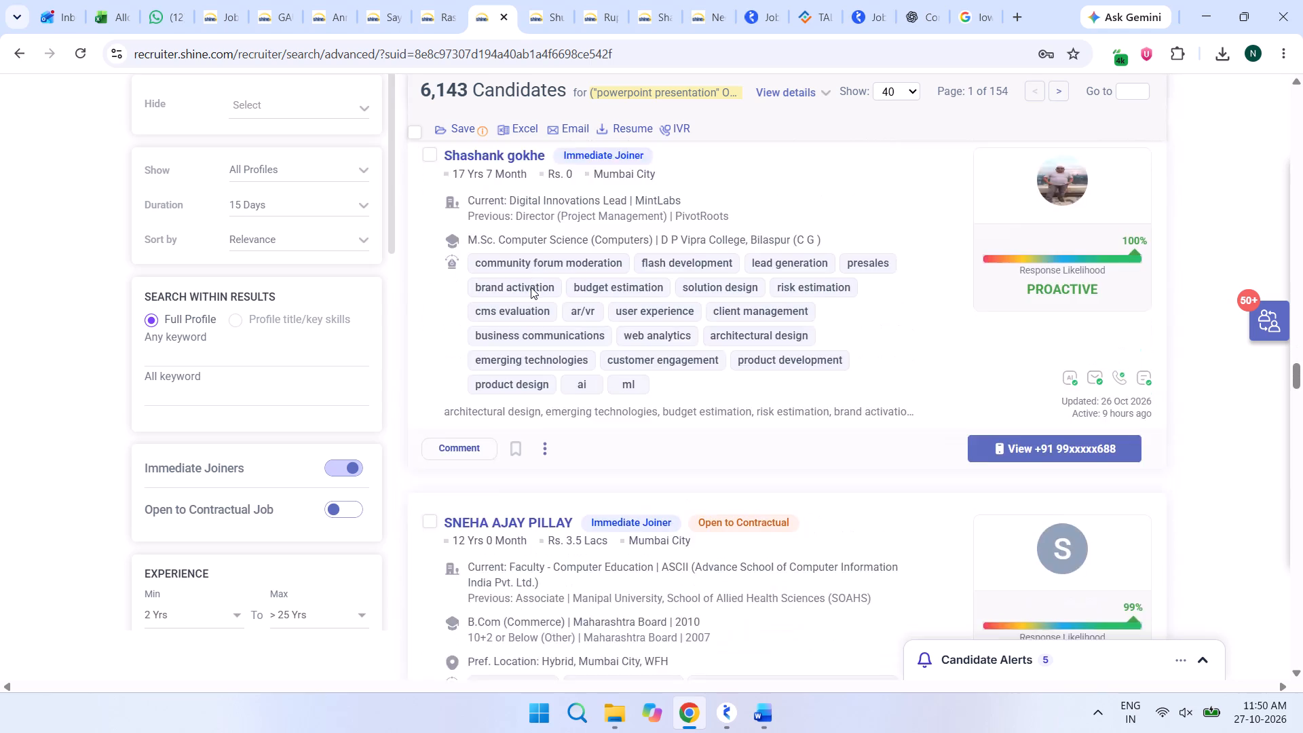
{"action": "scroll", "coordinate": [531, 287], "scroll_direction": "down", "scroll_amount": 14}
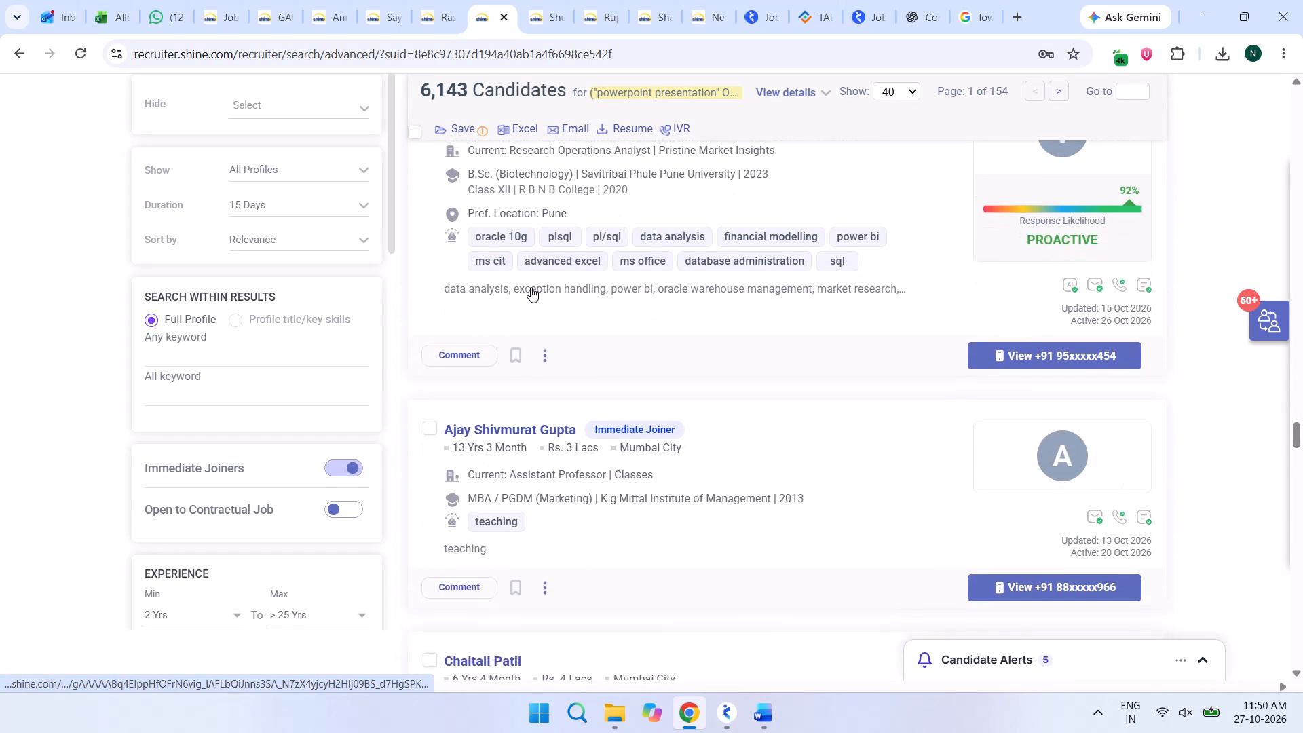
{"action": "scroll", "coordinate": [531, 287], "scroll_direction": "down", "scroll_amount": 12}
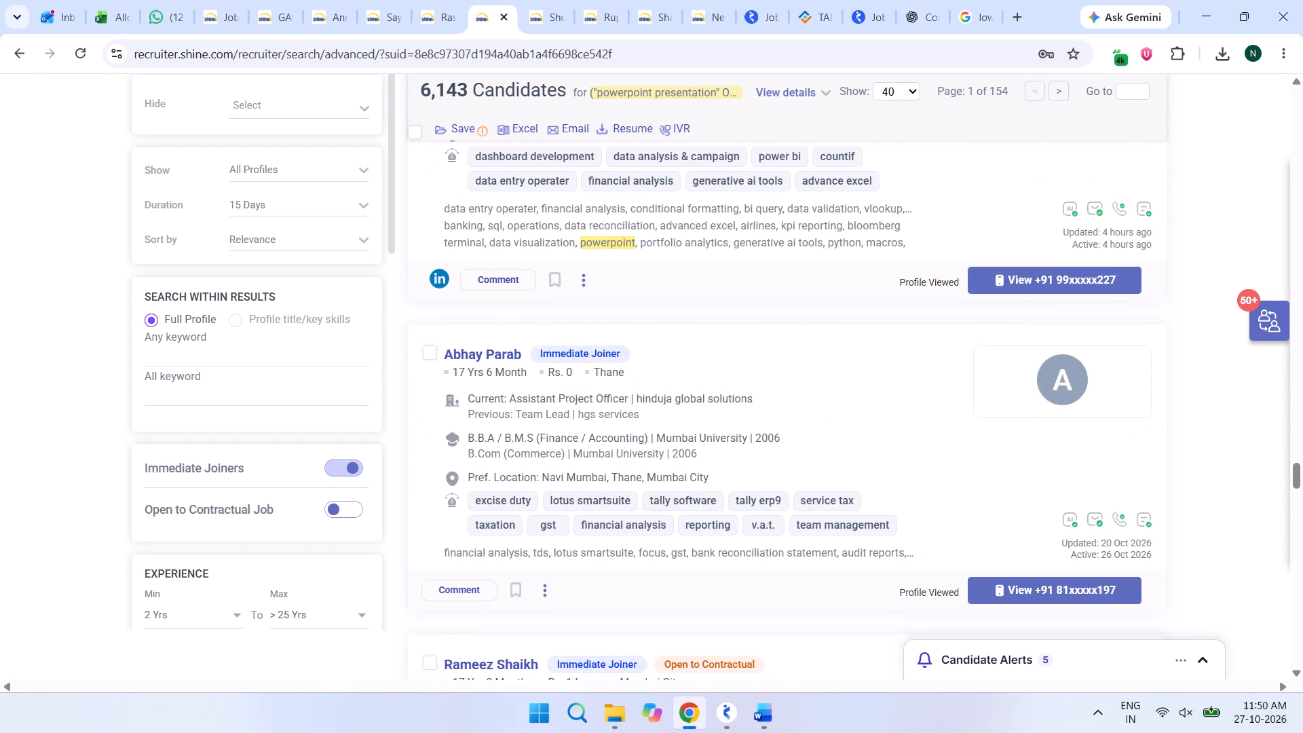
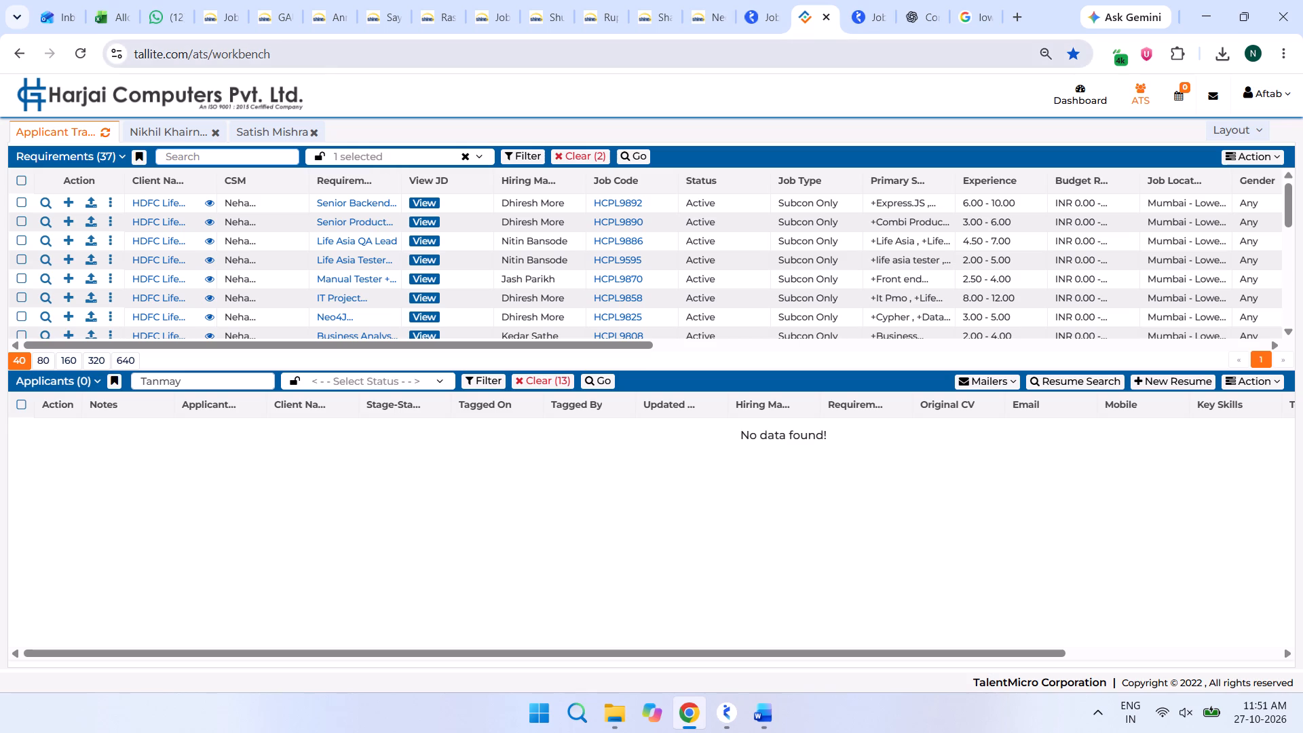
Search the requirements list for the candidate's full name, keeping the existing status selection.
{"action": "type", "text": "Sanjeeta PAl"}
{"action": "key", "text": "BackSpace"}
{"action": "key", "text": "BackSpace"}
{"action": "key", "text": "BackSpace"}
Complete the candidate's full name in the requirements search and run it.
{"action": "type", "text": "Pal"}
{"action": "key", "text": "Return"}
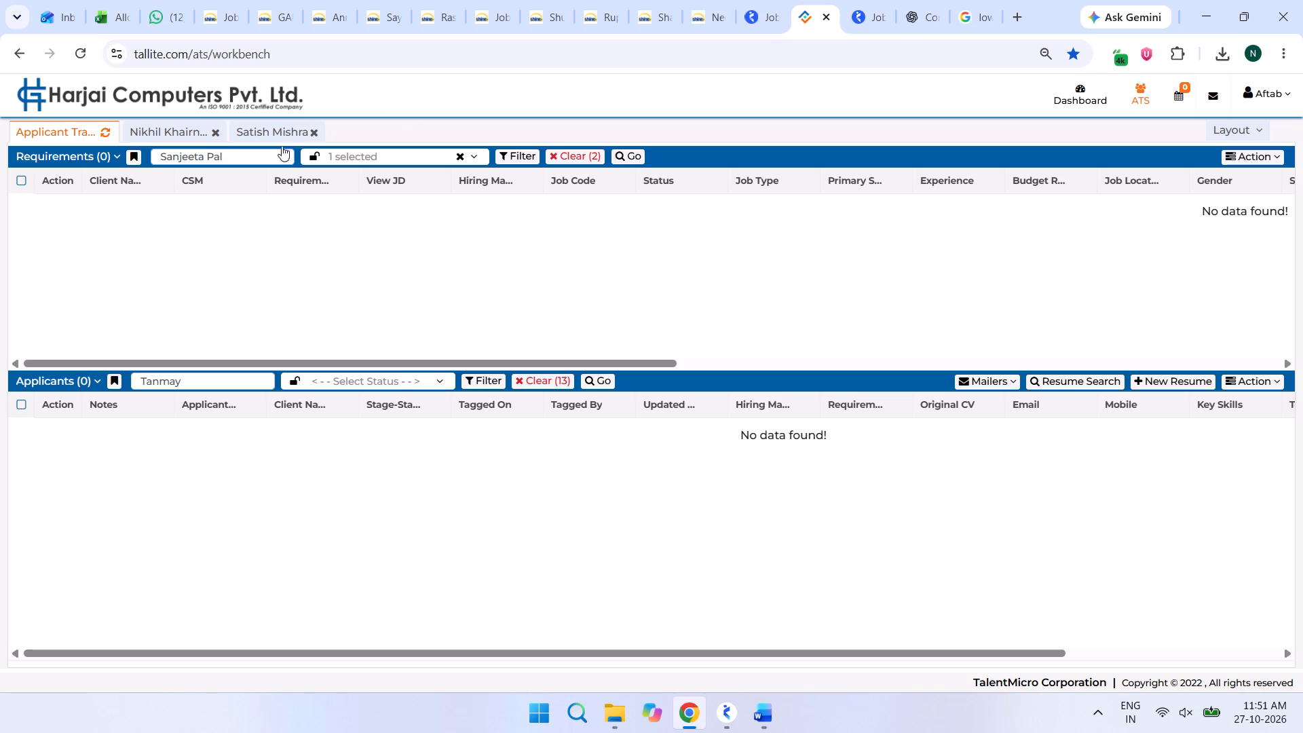
Move the candidate's name from the requirements search to the applicants search, replacing the existing term, and run it.
{"action": "left_click_drag", "start_coordinate": [236, 158], "coordinate": [43, 158]}
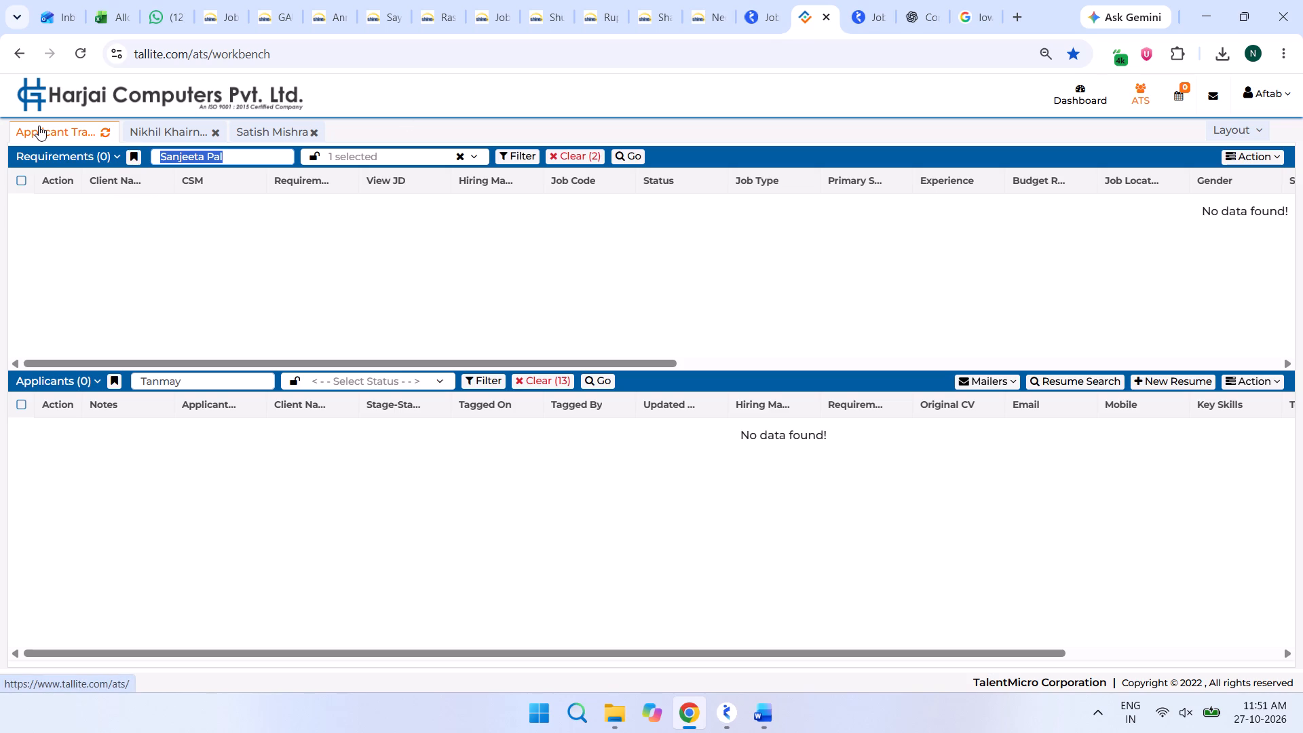
{"action": "key", "text": "ctrl+x"}
{"action": "left_click_drag", "start_coordinate": [181, 382], "coordinate": [24, 369]}
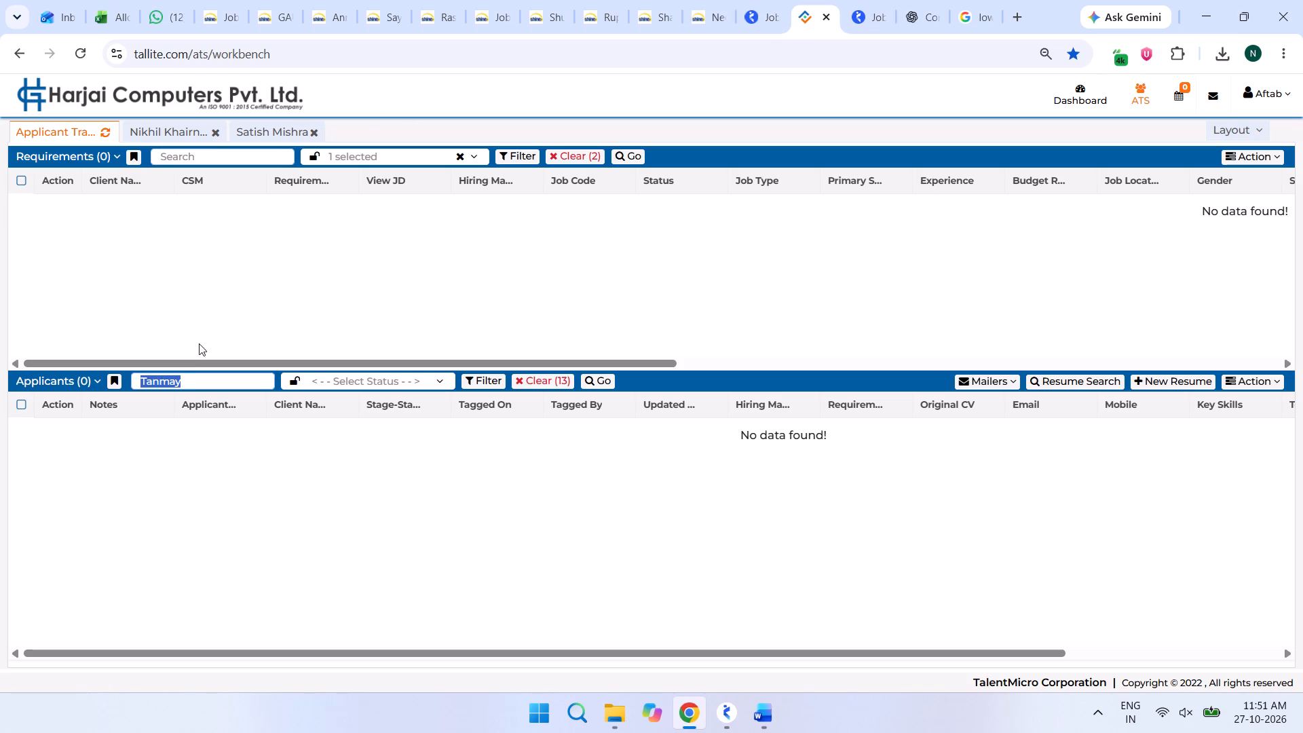
{"action": "key", "text": "ctrl+v"}
{"action": "key", "text": "Return"}
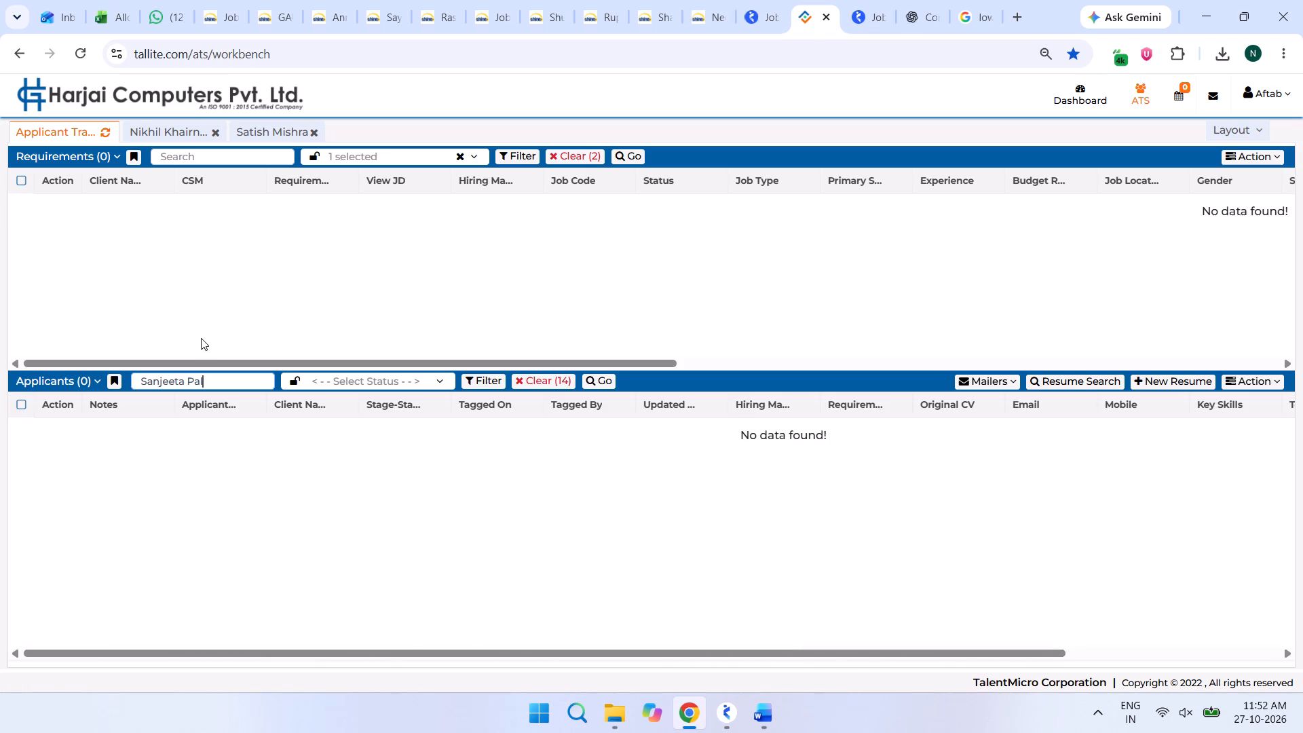
Clear all filters on the requirements and applicants lists and search the applicants again for the same candidate's name.
{"action": "left_click", "coordinate": [586, 149]}
{"action": "left_click", "coordinate": [530, 382]}
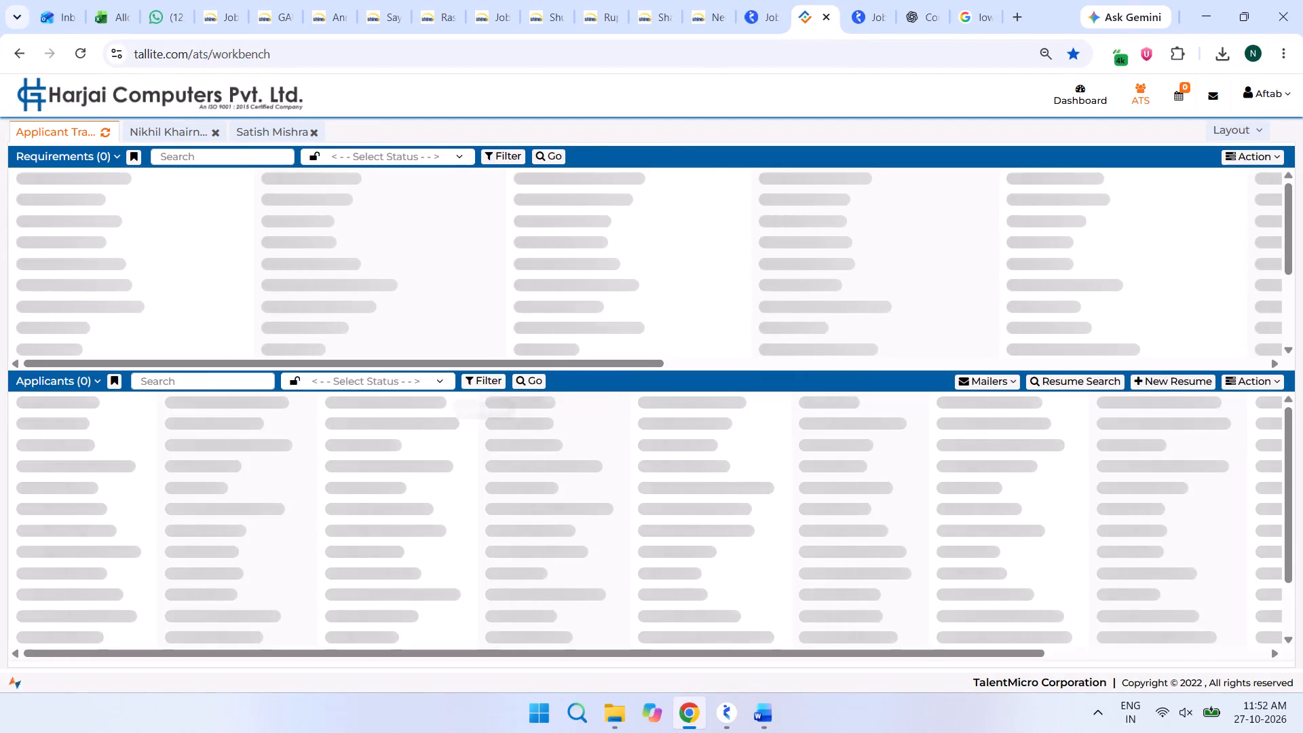
{"action": "left_click", "coordinate": [181, 387]}
{"action": "key", "text": "ctrl+v"}
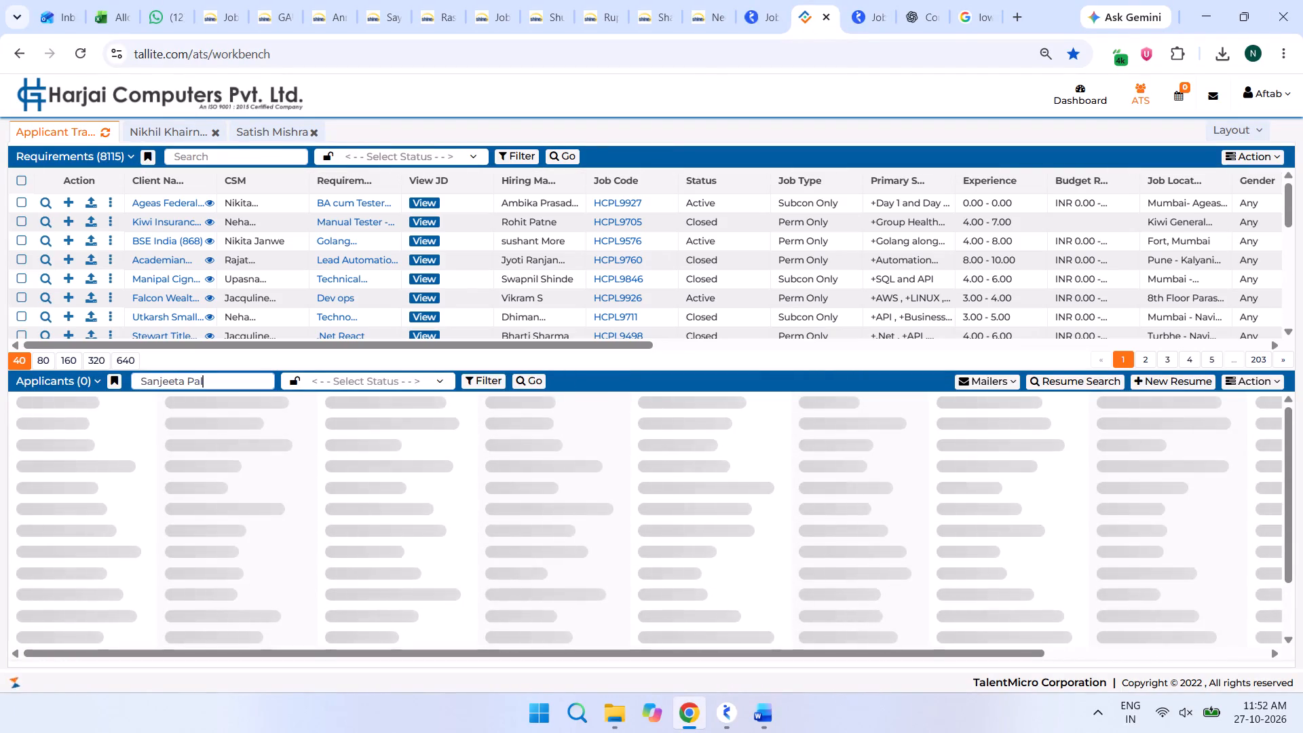
{"action": "key", "text": "Return"}
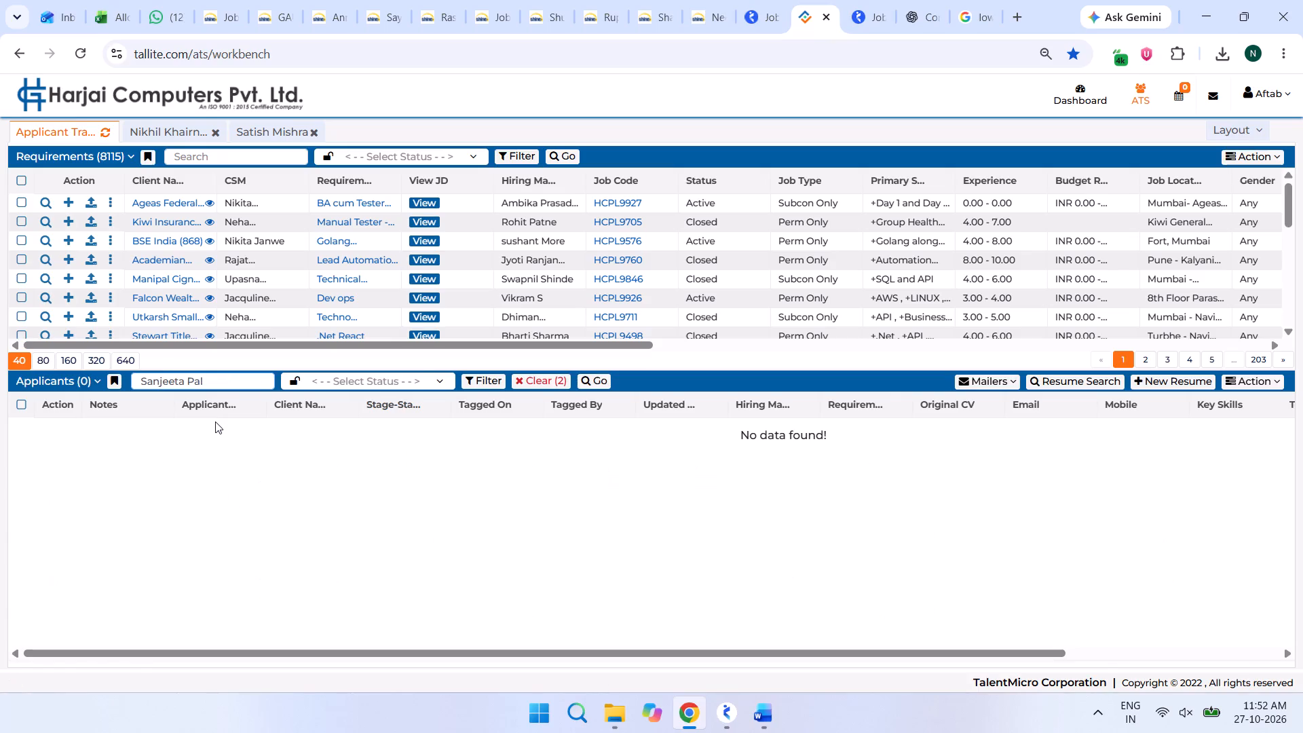
Empty the applicants search and reload the applicants list without a name.
{"action": "left_click_drag", "start_coordinate": [219, 377], "coordinate": [54, 365]}
{"action": "key", "text": "BackSpace"}
{"action": "key", "text": "Return"}
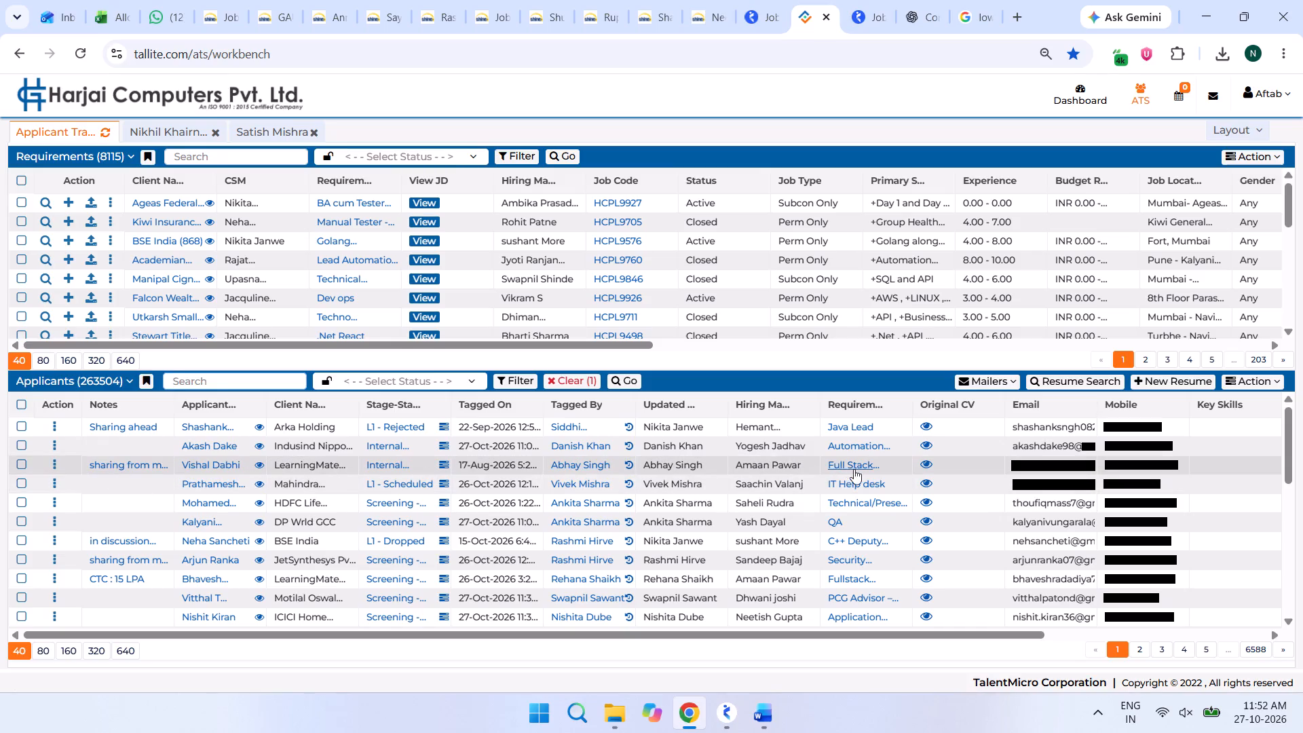
Read the note on the LearningMate Full Stack Developer applicant and close it.
{"action": "left_click", "coordinate": [171, 465]}
{"action": "left_click", "coordinate": [159, 465]}
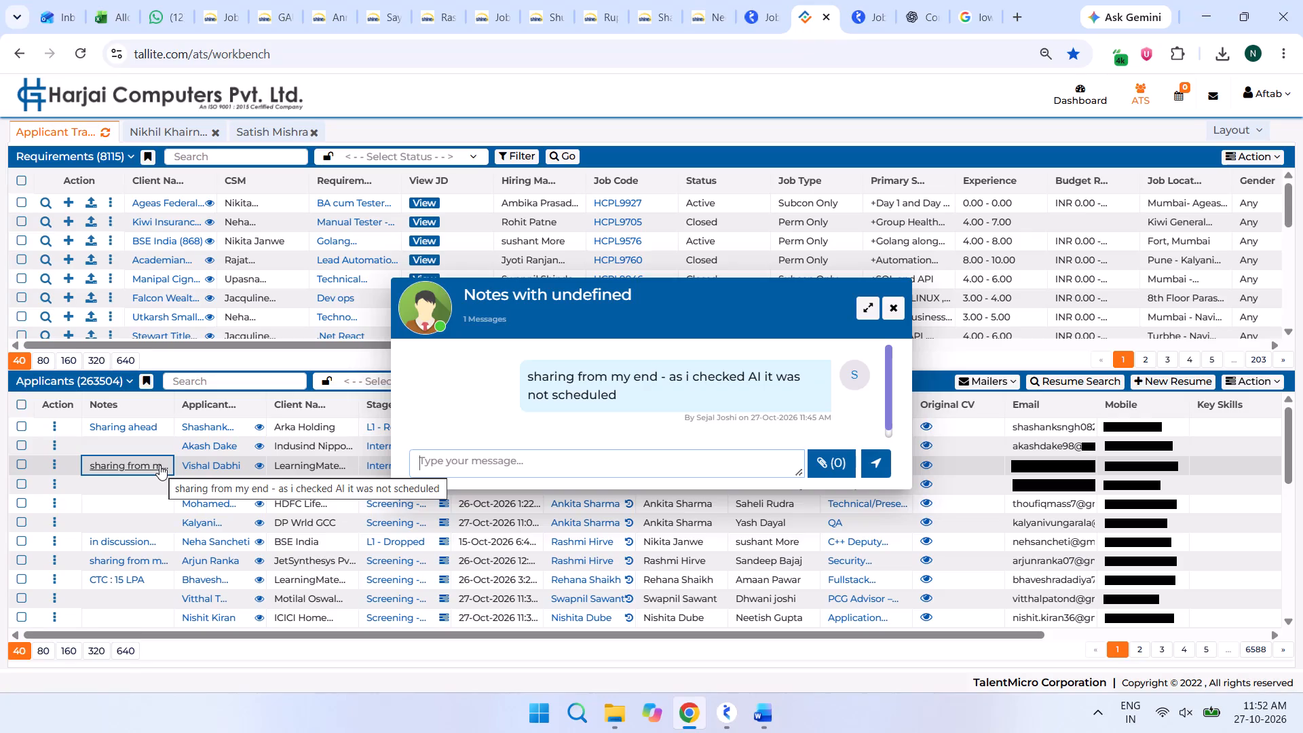
{"action": "left_click", "coordinate": [121, 514]}
{"action": "left_click", "coordinate": [905, 307]}
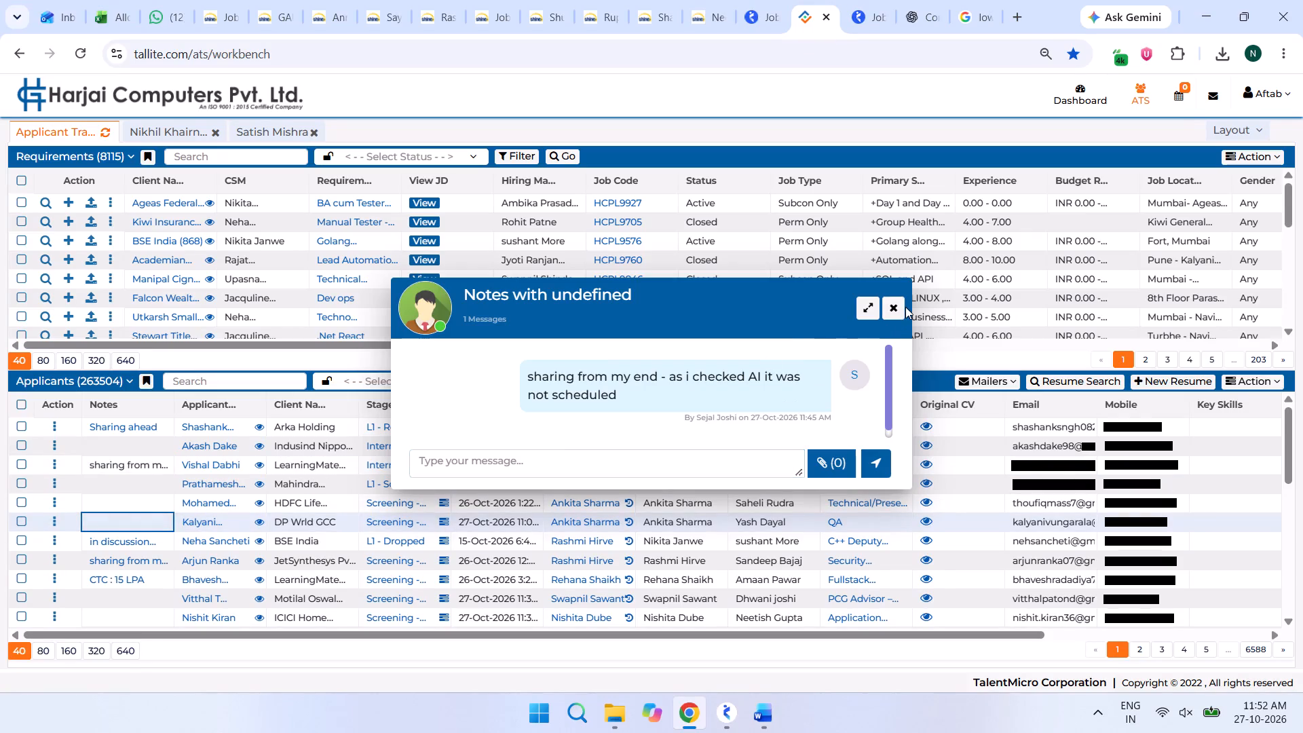
{"action": "left_click", "coordinate": [900, 307]}
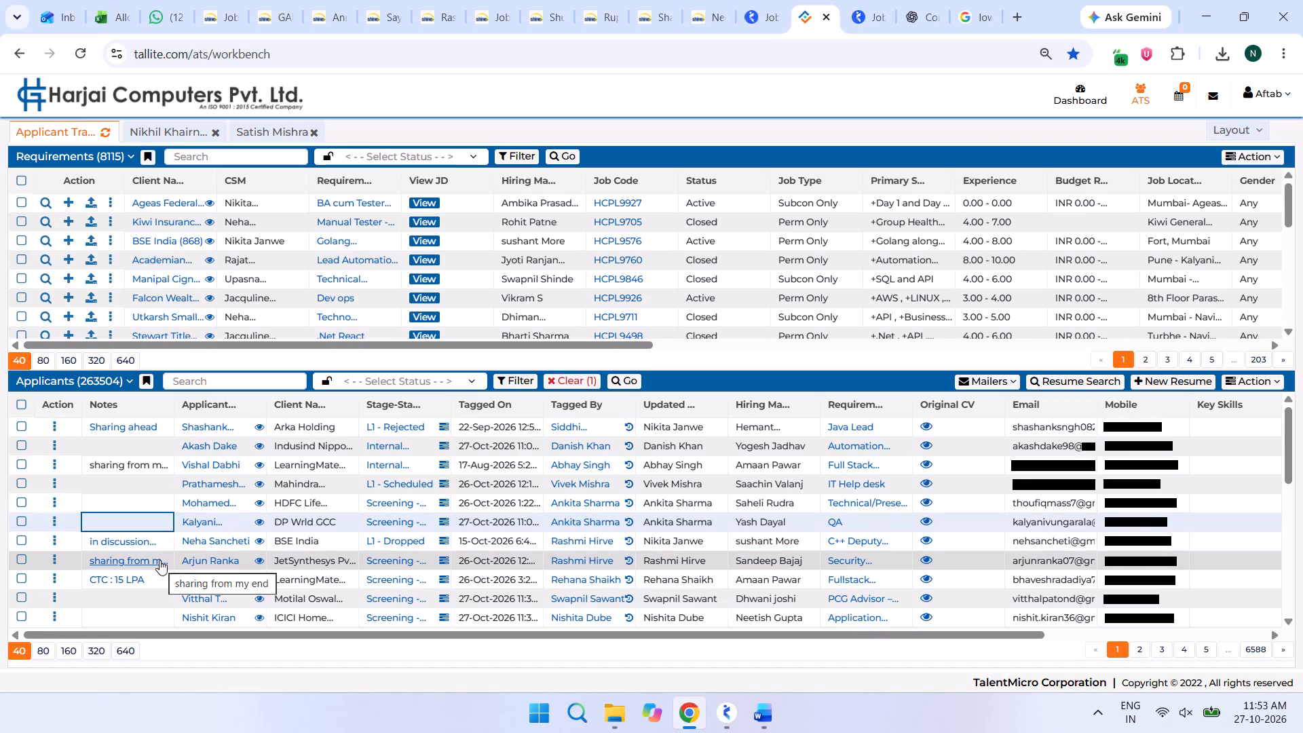
Look through the first page of applicants, checking their notes, stages, clients, recruiters and requirements.
{"action": "scroll", "coordinate": [159, 560], "scroll_direction": "down", "scroll_amount": 1}
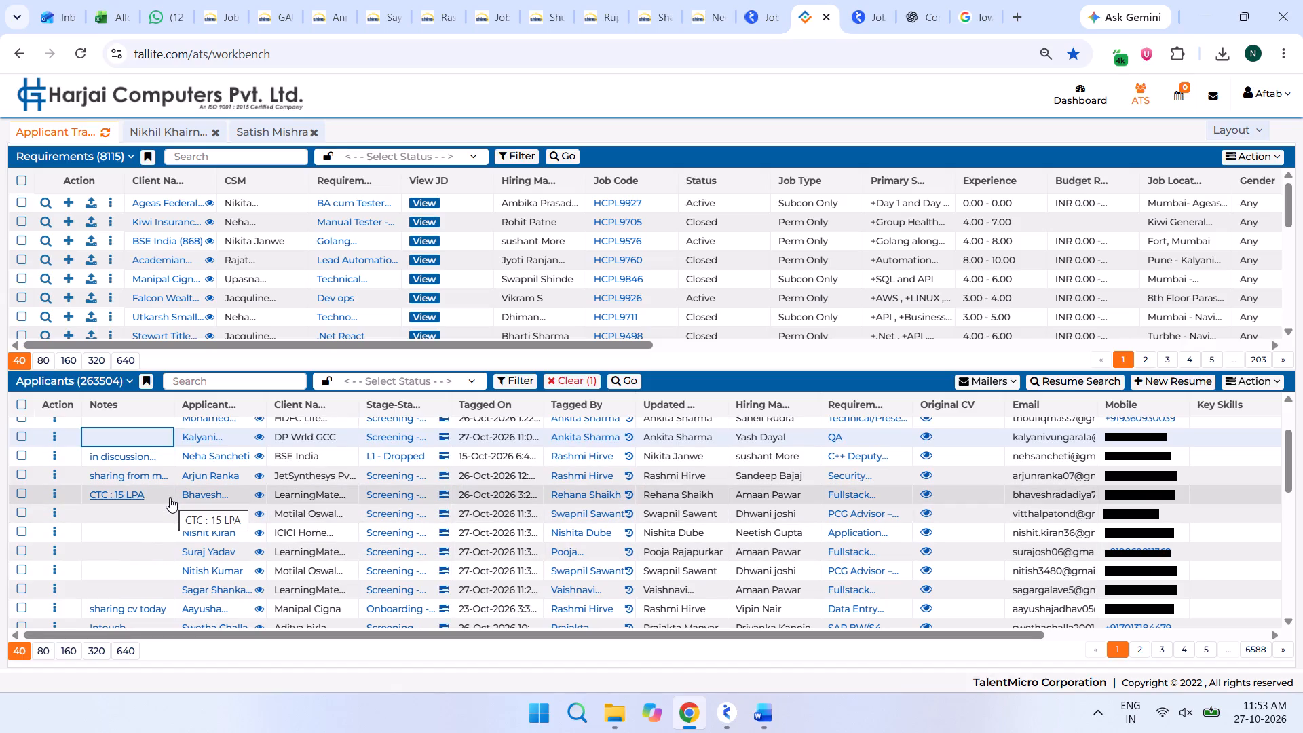
{"action": "scroll", "coordinate": [170, 497], "scroll_direction": "down", "scroll_amount": 1}
{"action": "scroll", "coordinate": [170, 497], "scroll_direction": "up", "scroll_amount": 1}
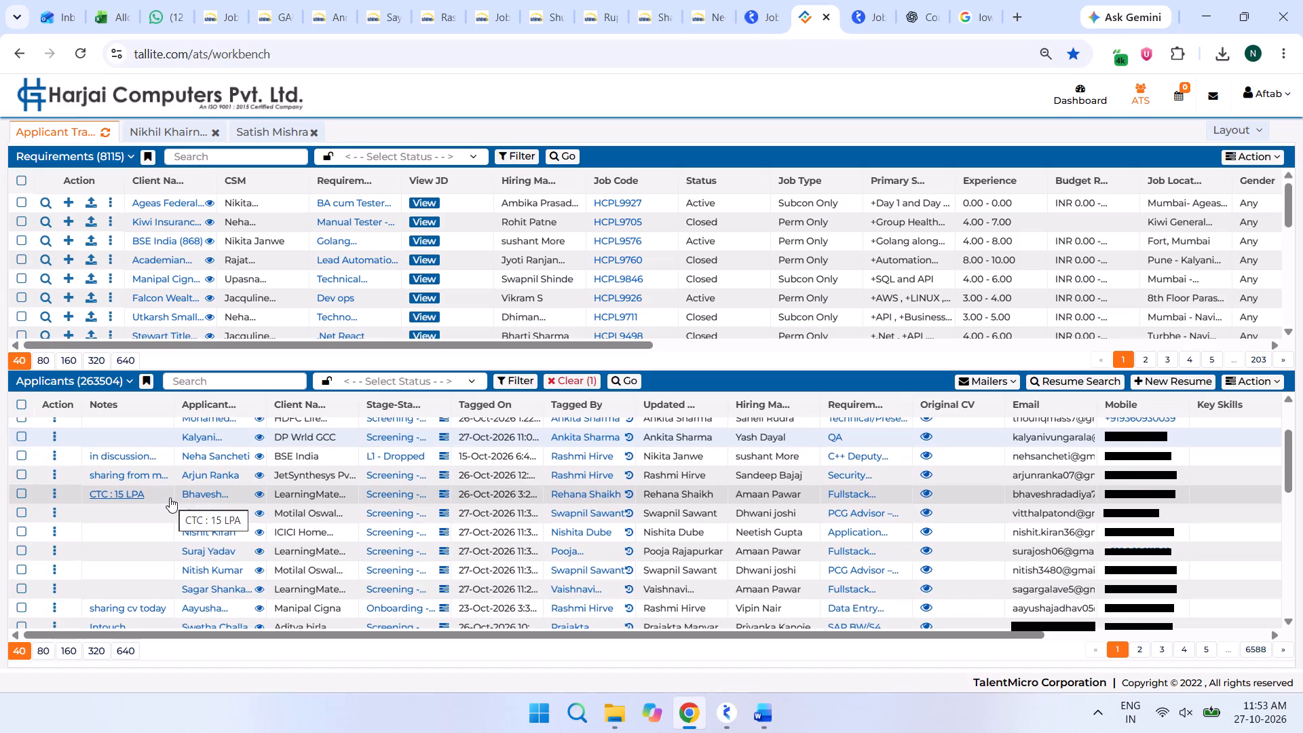
{"action": "scroll", "coordinate": [350, 565], "scroll_direction": "down", "scroll_amount": 3}
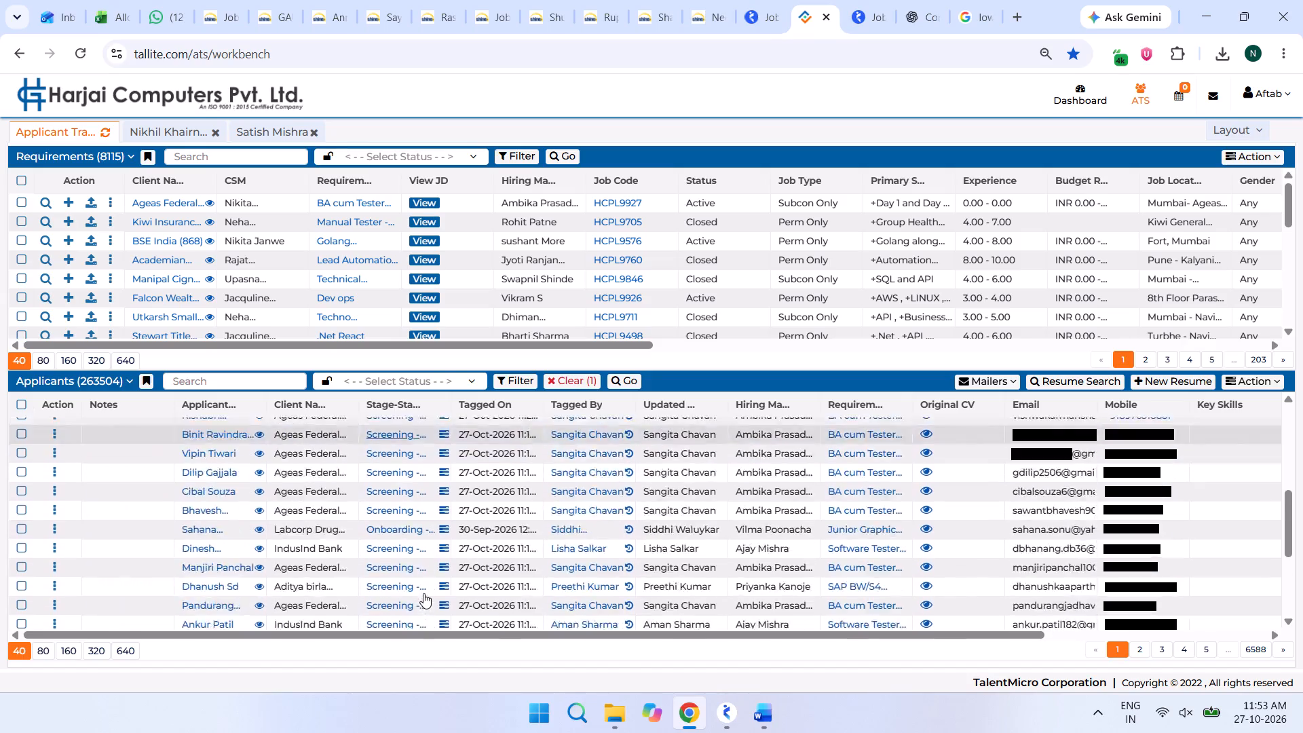
{"action": "scroll", "coordinate": [423, 593], "scroll_direction": "down", "scroll_amount": 1}
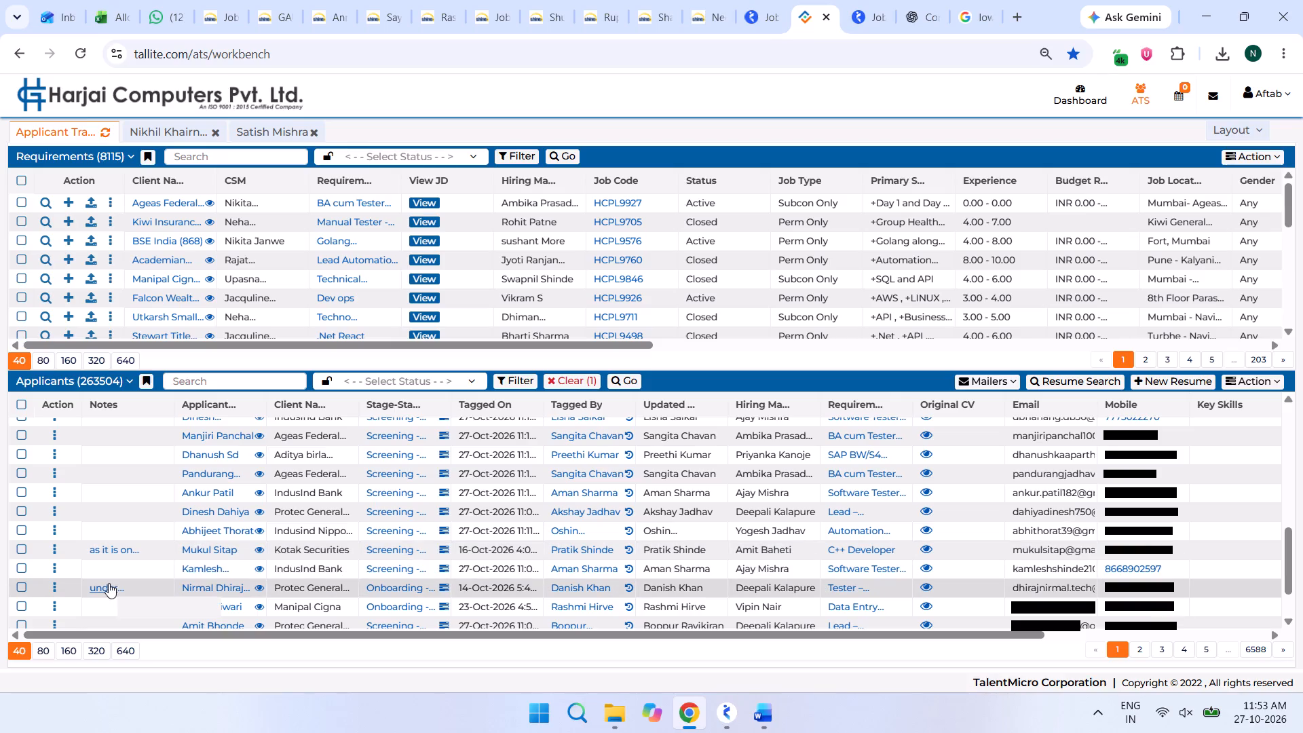
{"action": "scroll", "coordinate": [426, 563], "scroll_direction": "down", "scroll_amount": 4}
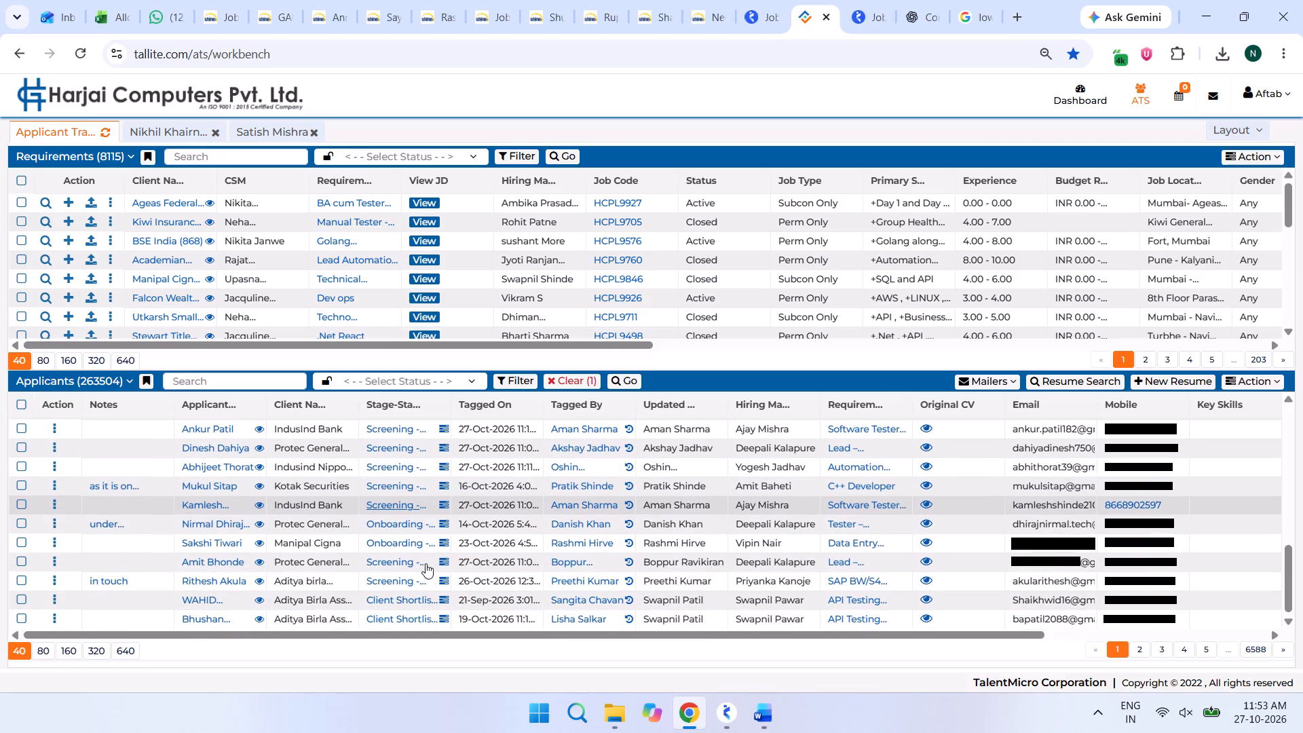
{"action": "scroll", "coordinate": [426, 563], "scroll_direction": "down", "scroll_amount": 4}
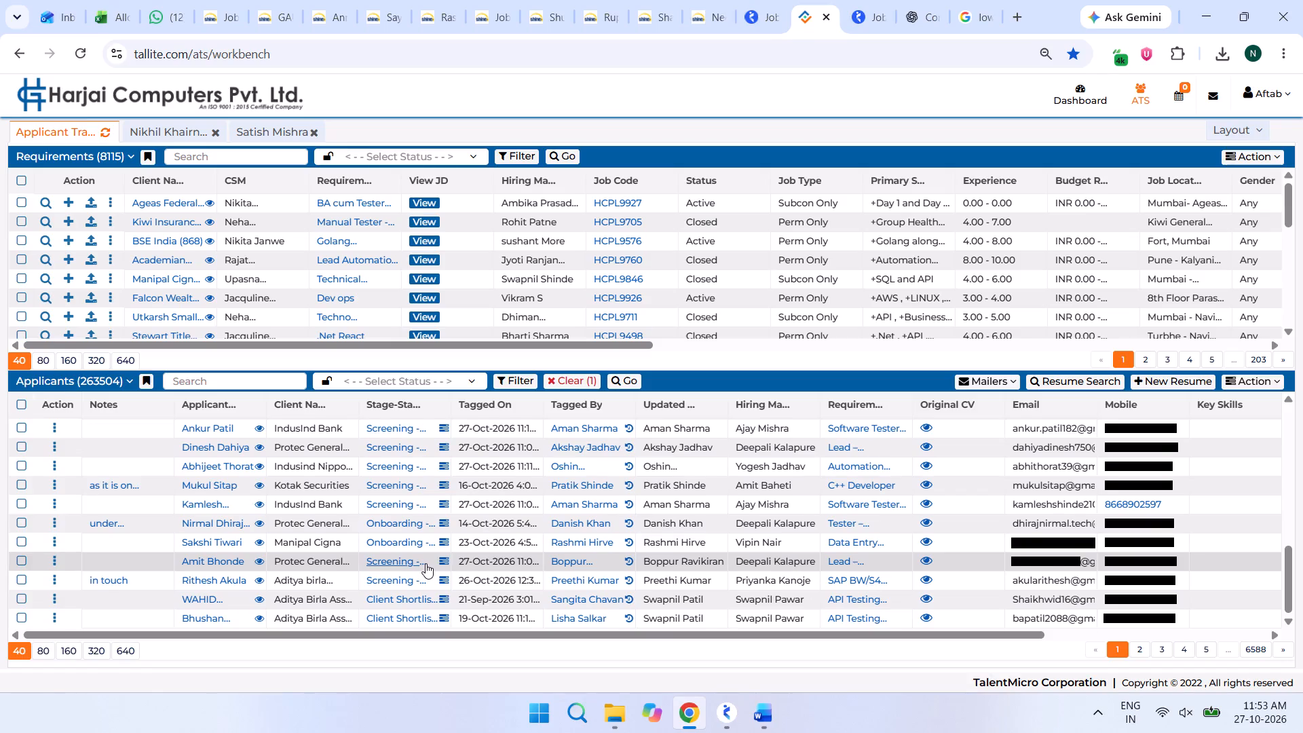
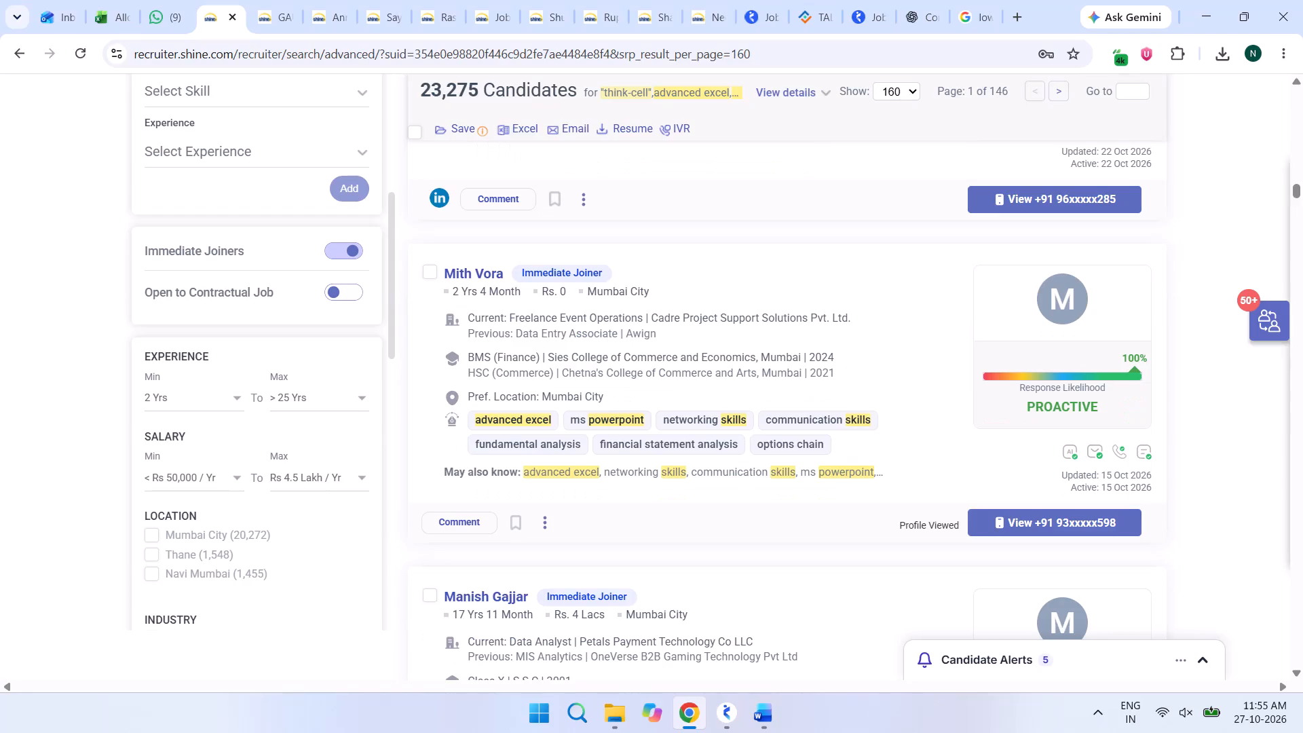
Find the MIS Executive from Rexnord electronic & control ltd in the Shine results and open the candidate's attached resume.
{"action": "scroll", "coordinate": [633, 312], "scroll_direction": "down", "scroll_amount": 2}
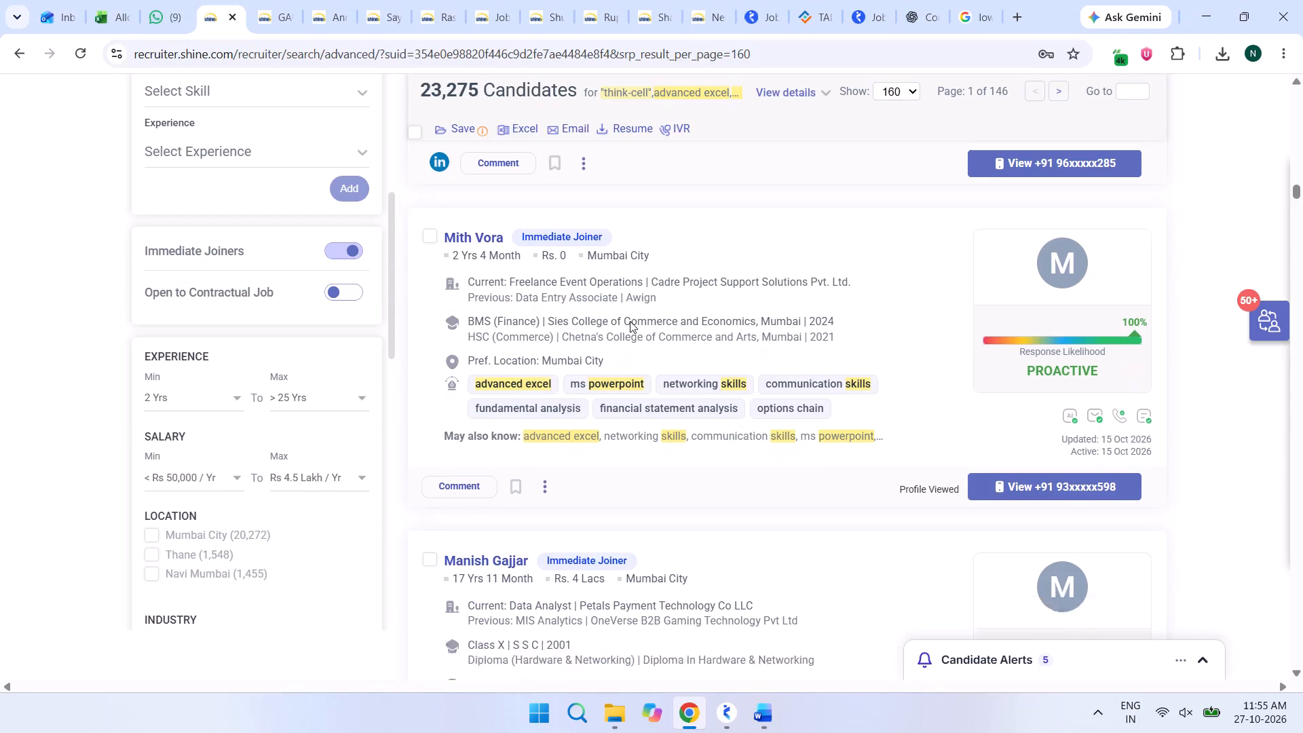
{"action": "scroll", "coordinate": [630, 321], "scroll_direction": "down", "scroll_amount": 6}
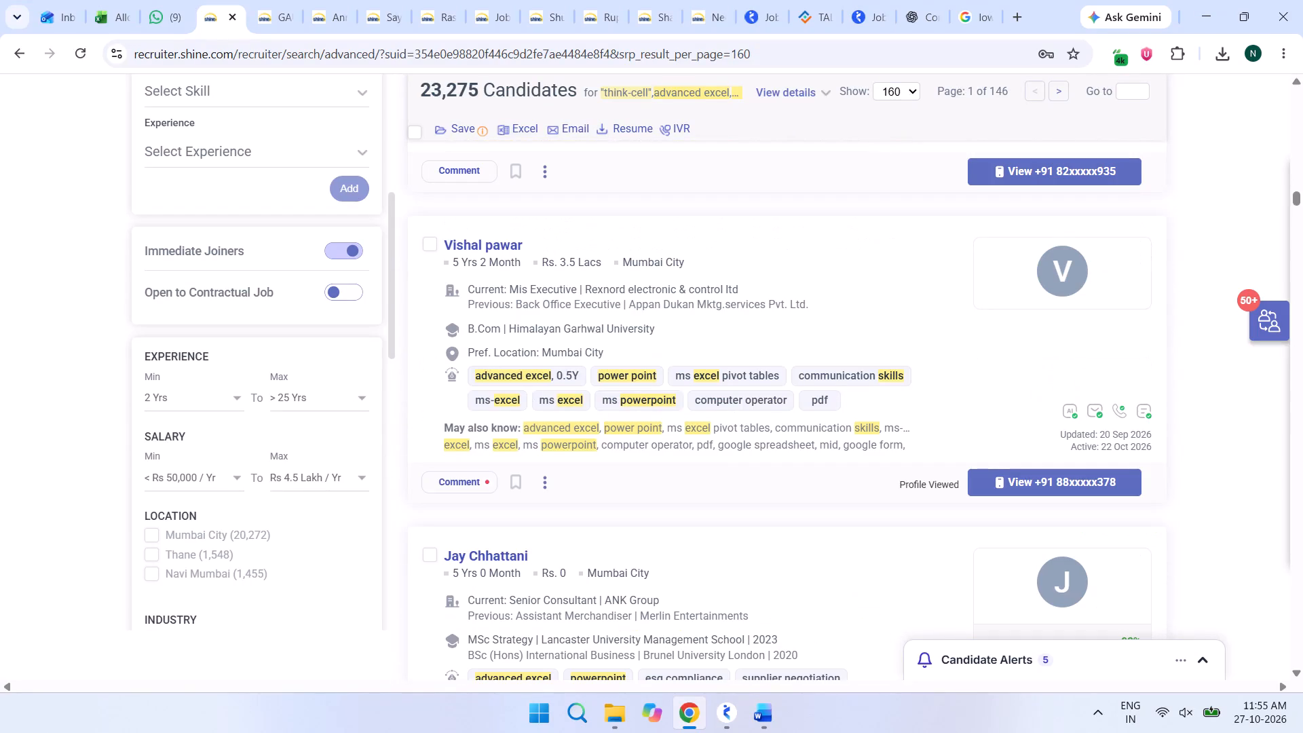
{"action": "left_click", "coordinate": [457, 246]}
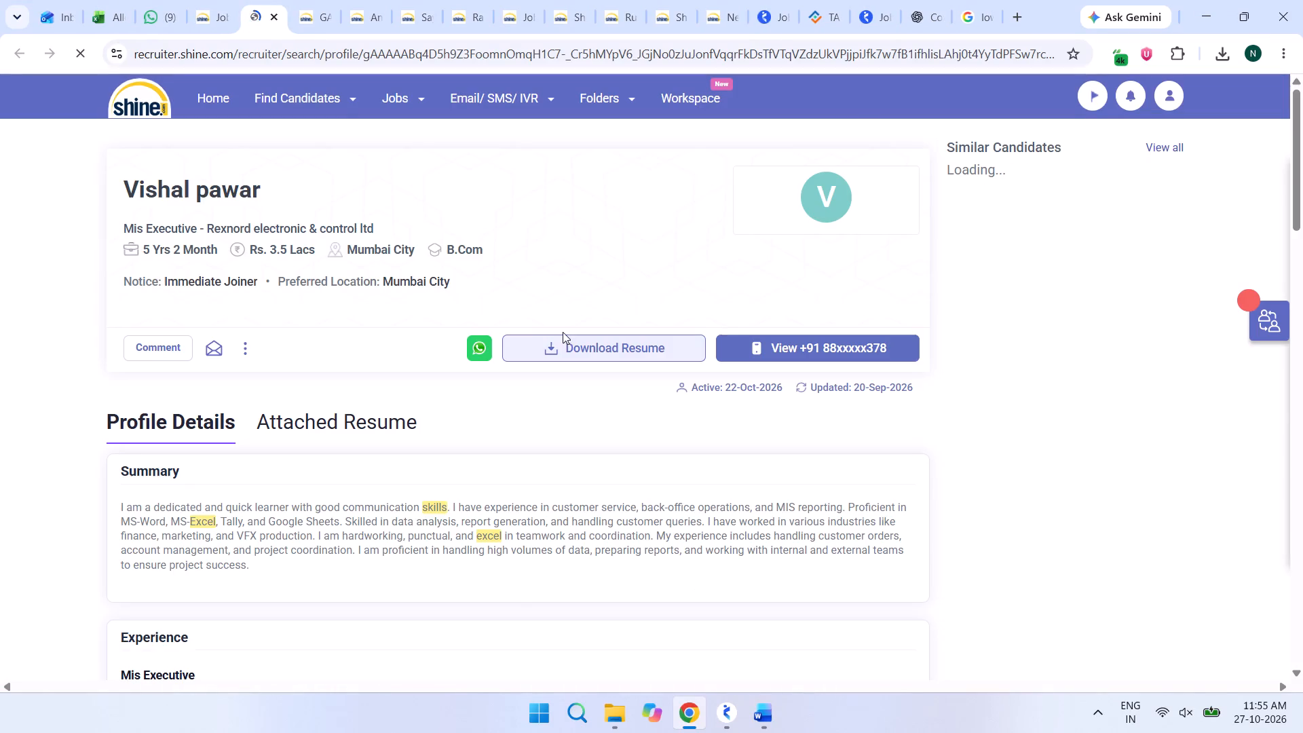
{"action": "left_click", "coordinate": [341, 424]}
Examine the educational details and computer skills in the Rexnord MIS Executive's attached resume, including Advanced Excel and PowerPoint.
{"action": "scroll", "coordinate": [464, 377], "scroll_direction": "down", "scroll_amount": 3}
{"action": "scroll", "coordinate": [464, 377], "scroll_direction": "up", "scroll_amount": 2}
{"action": "scroll", "coordinate": [464, 377], "scroll_direction": "down", "scroll_amount": 6}
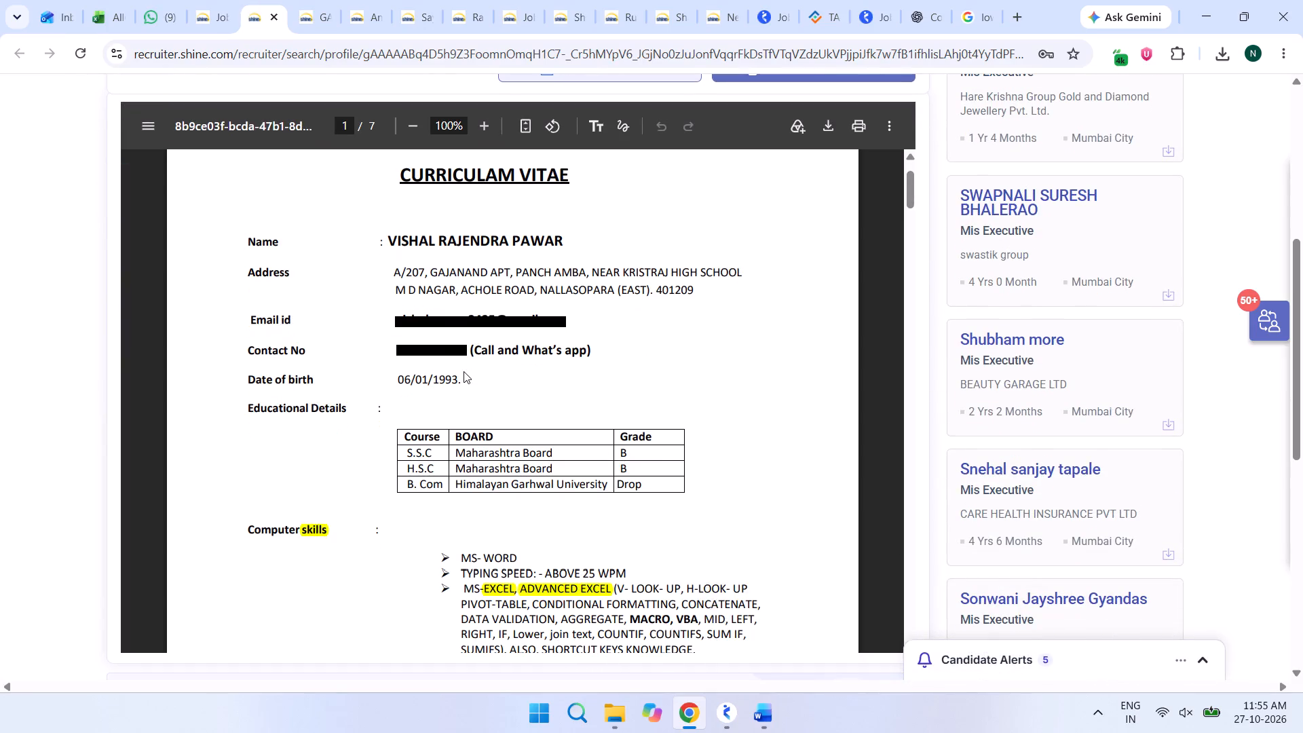
{"action": "scroll", "coordinate": [464, 371], "scroll_direction": "down", "scroll_amount": 1}
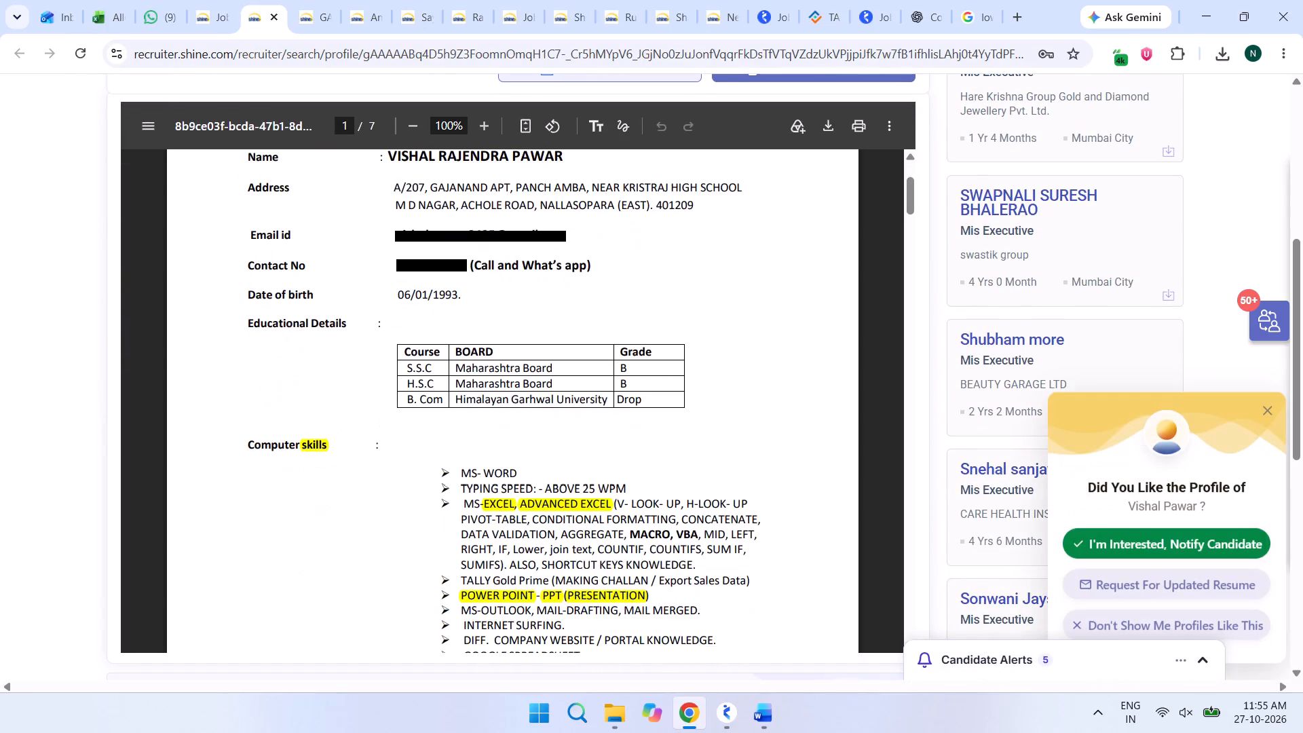
{"action": "scroll", "coordinate": [463, 367], "scroll_direction": "down", "scroll_amount": 5}
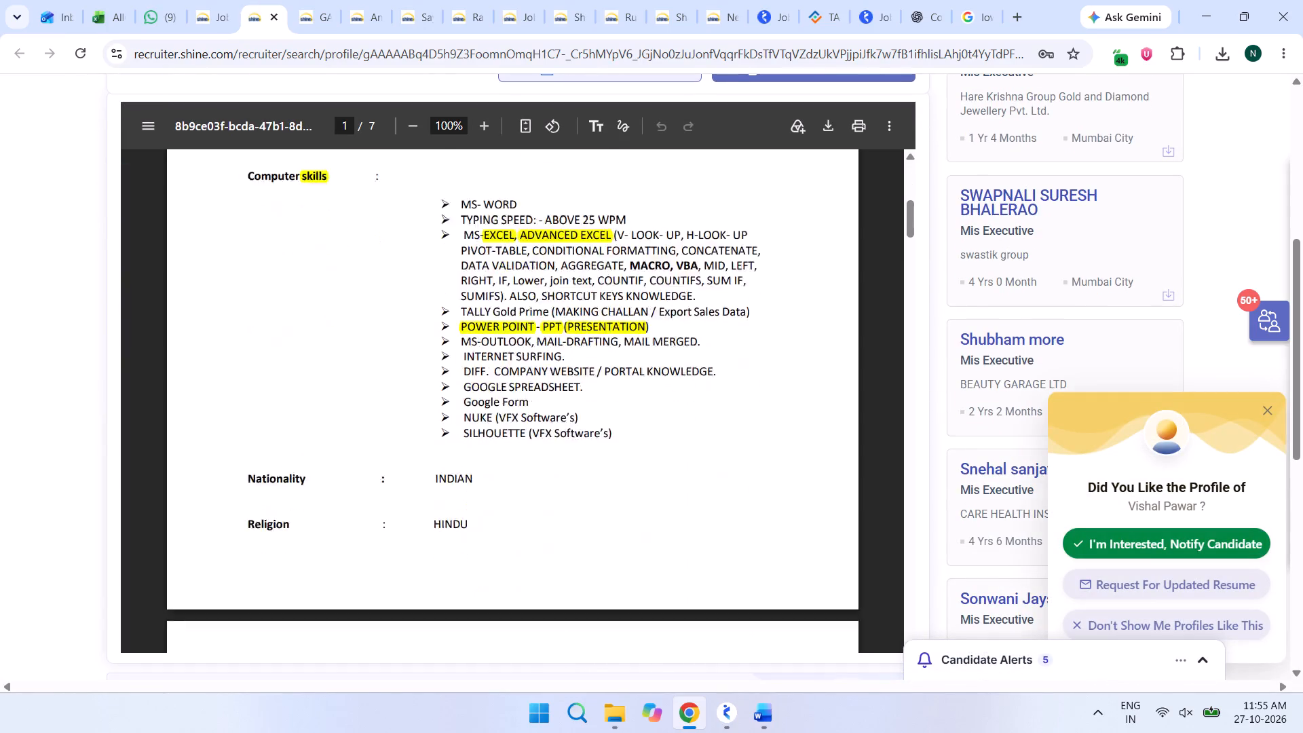
{"action": "scroll", "coordinate": [461, 366], "scroll_direction": "down", "scroll_amount": 2}
{"action": "scroll", "coordinate": [461, 366], "scroll_direction": "up", "scroll_amount": 5}
{"action": "scroll", "coordinate": [461, 366], "scroll_direction": "down", "scroll_amount": 1}
{"action": "scroll", "coordinate": [461, 366], "scroll_direction": "up", "scroll_amount": 1}
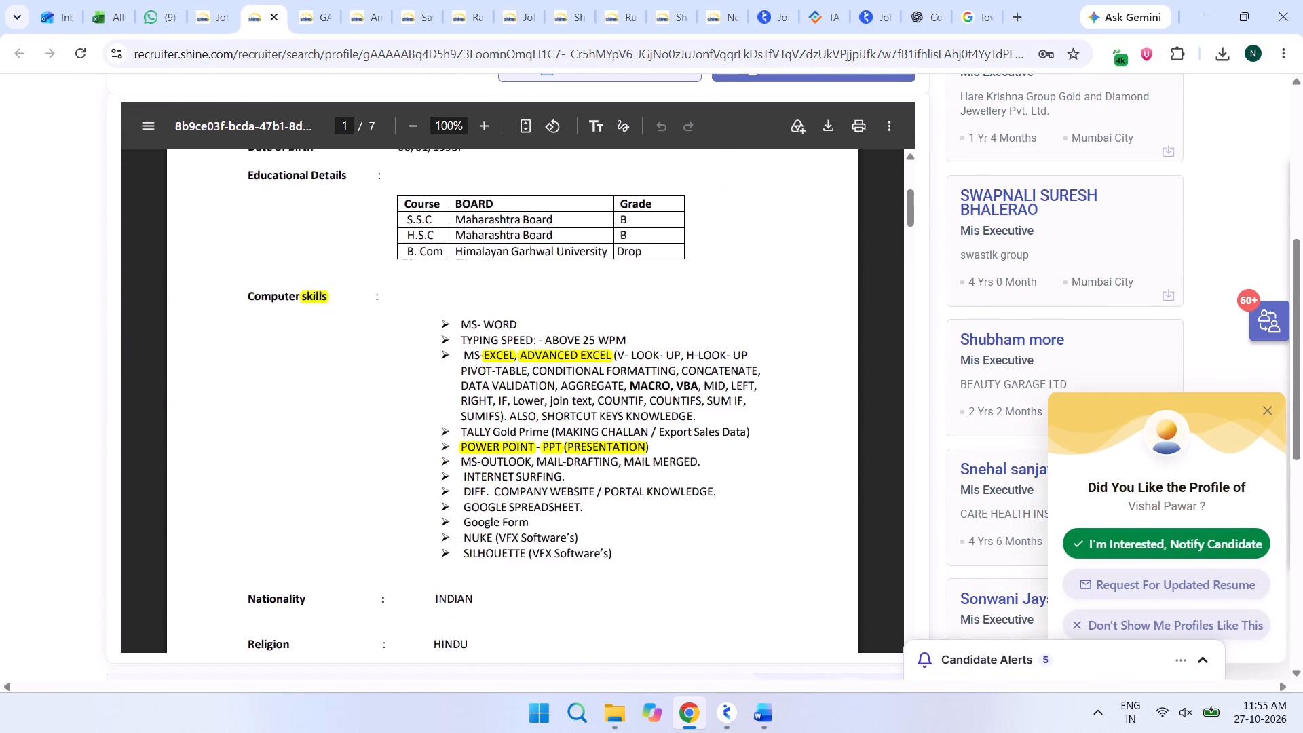
{"action": "scroll", "coordinate": [461, 366], "scroll_direction": "down", "scroll_amount": 1}
{"action": "scroll", "coordinate": [461, 366], "scroll_direction": "up", "scroll_amount": 5}
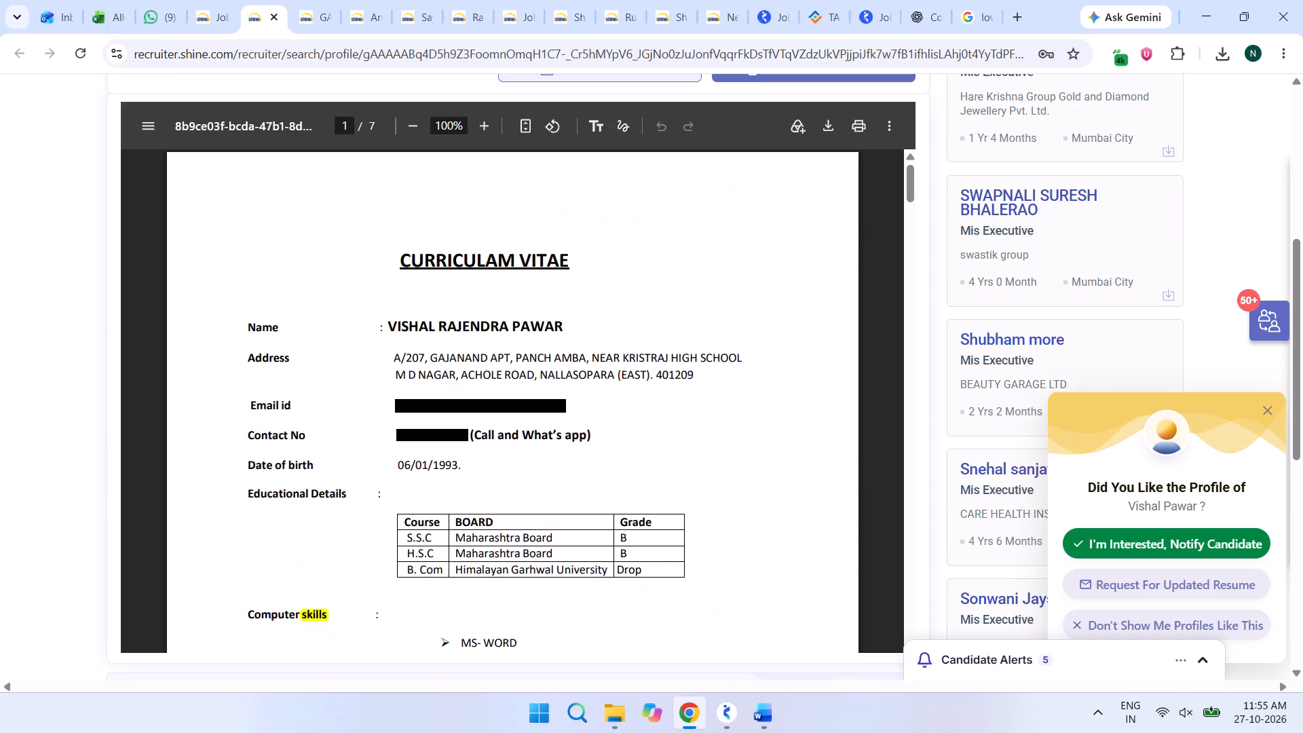
Return to the Shine search results and review the listing of the Senior Consultant at ANK Group.
{"action": "left_click", "coordinate": [185, 0]}
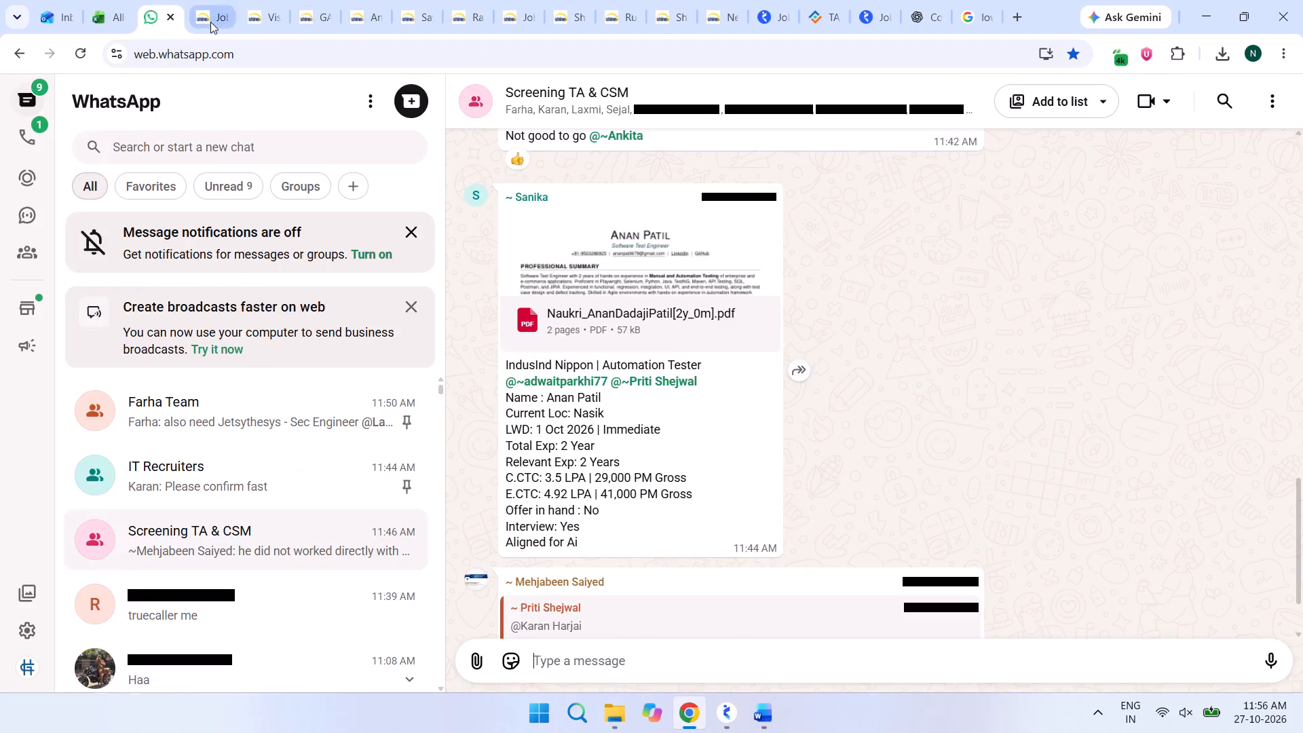
{"action": "left_click", "coordinate": [210, 22]}
{"action": "scroll", "coordinate": [596, 342], "scroll_direction": "down", "scroll_amount": 5}
{"action": "scroll", "coordinate": [589, 354], "scroll_direction": "up", "scroll_amount": 1}
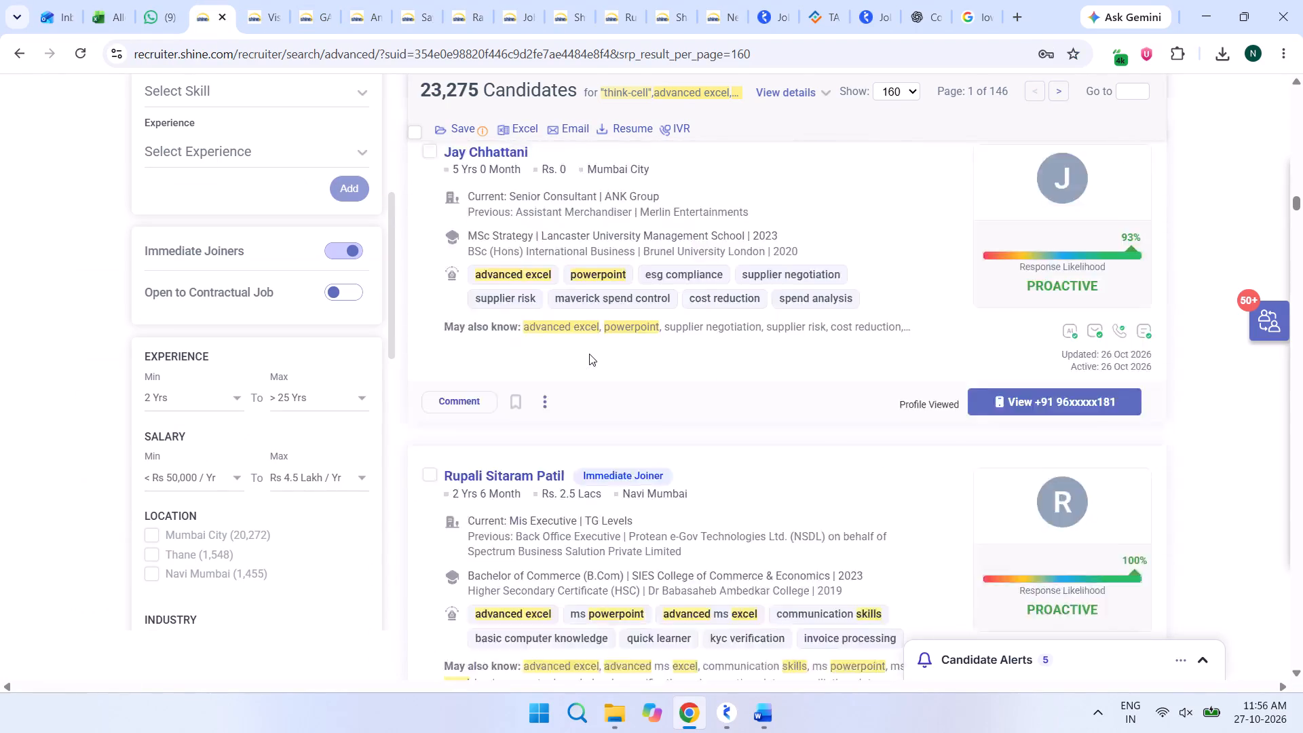
{"action": "scroll", "coordinate": [589, 354], "scroll_direction": "up", "scroll_amount": 1}
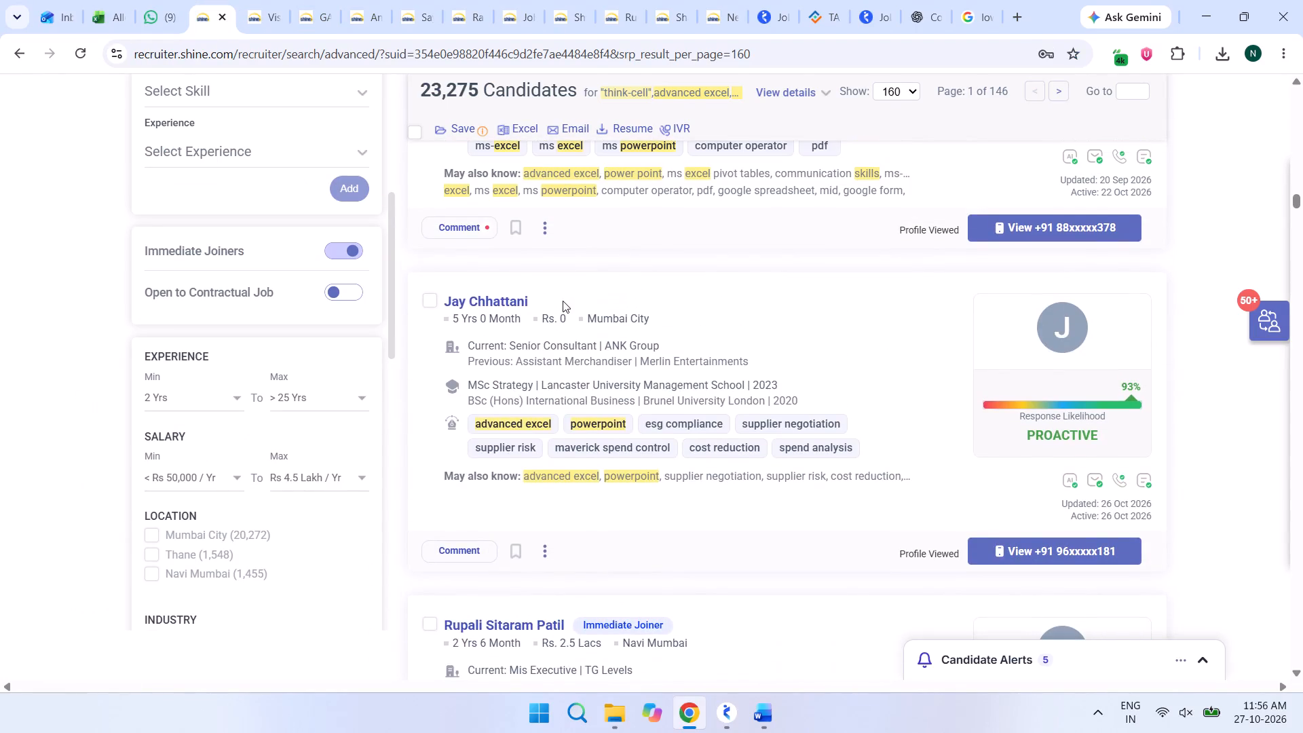
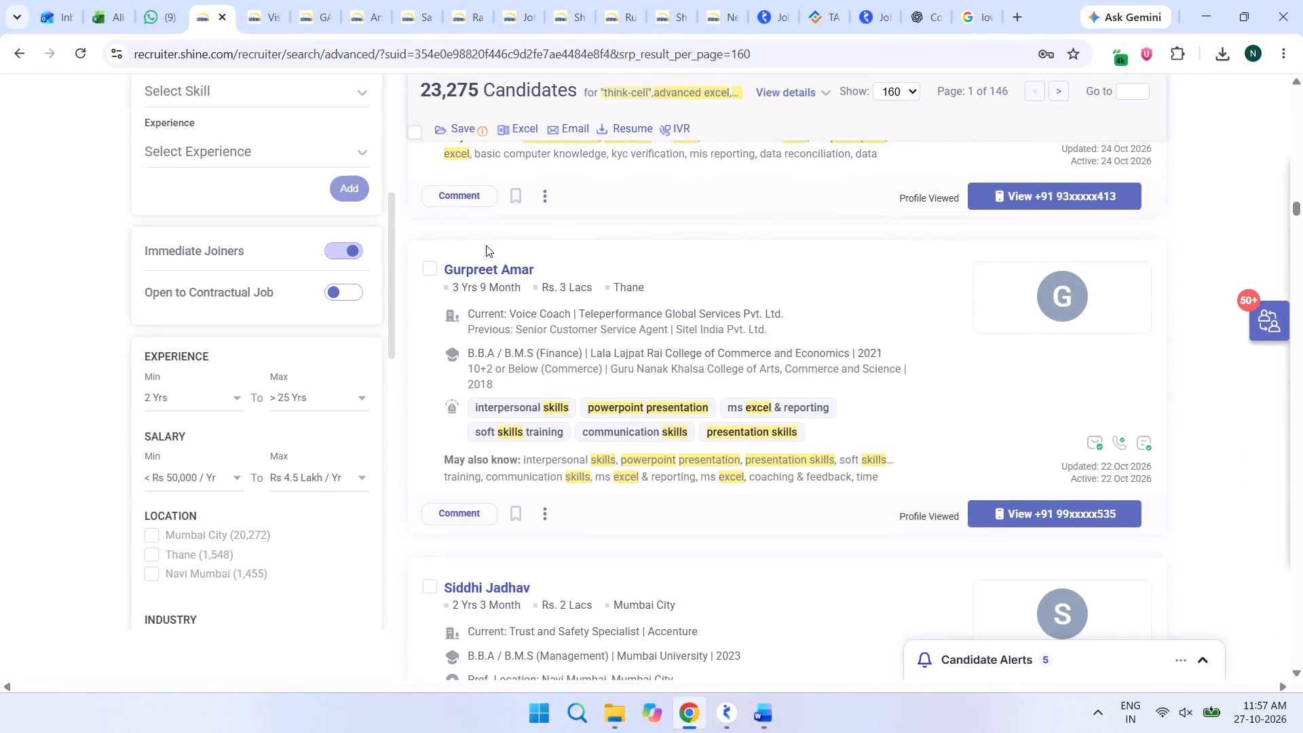
Switch to the Allocation sheet workbook and check Aftab's Req 1 and Req 2 assignments for 27th Oct 2026.
{"action": "left_click_drag", "start_coordinate": [90, 0], "coordinate": [100, 0]}
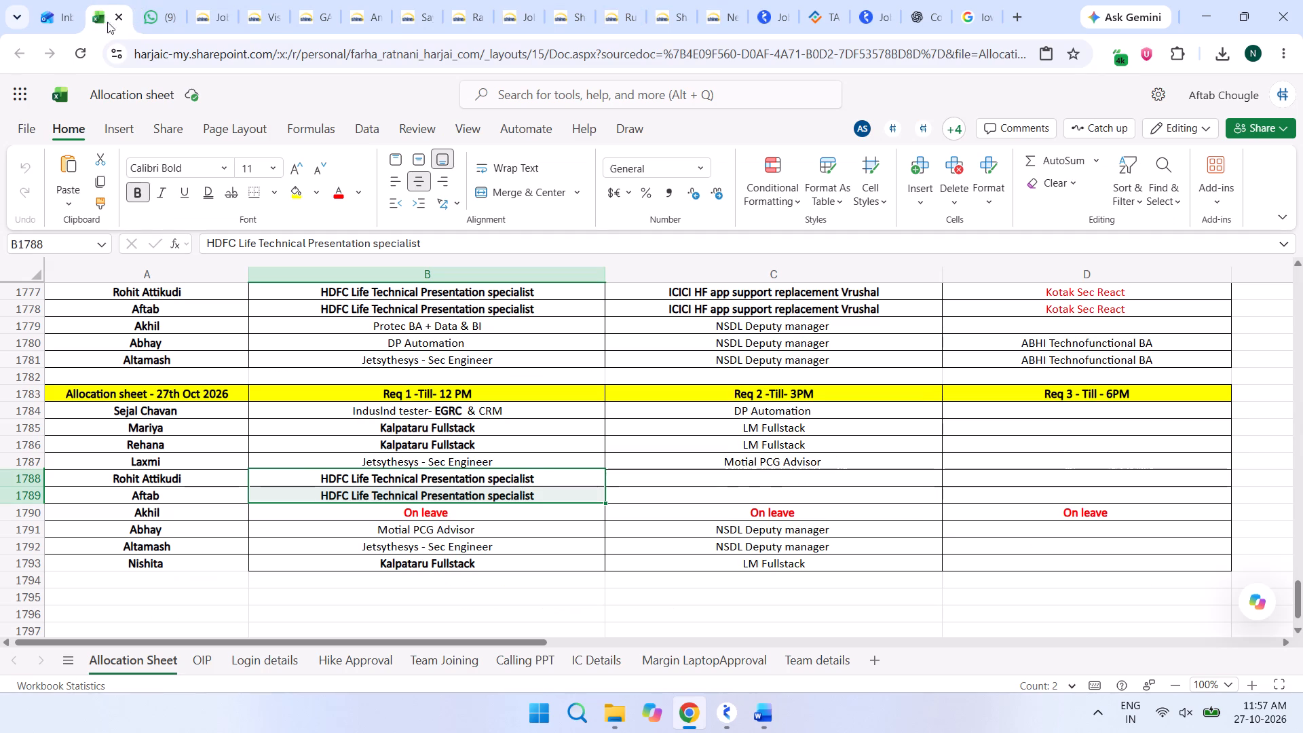
{"action": "left_click", "coordinate": [343, 447]}
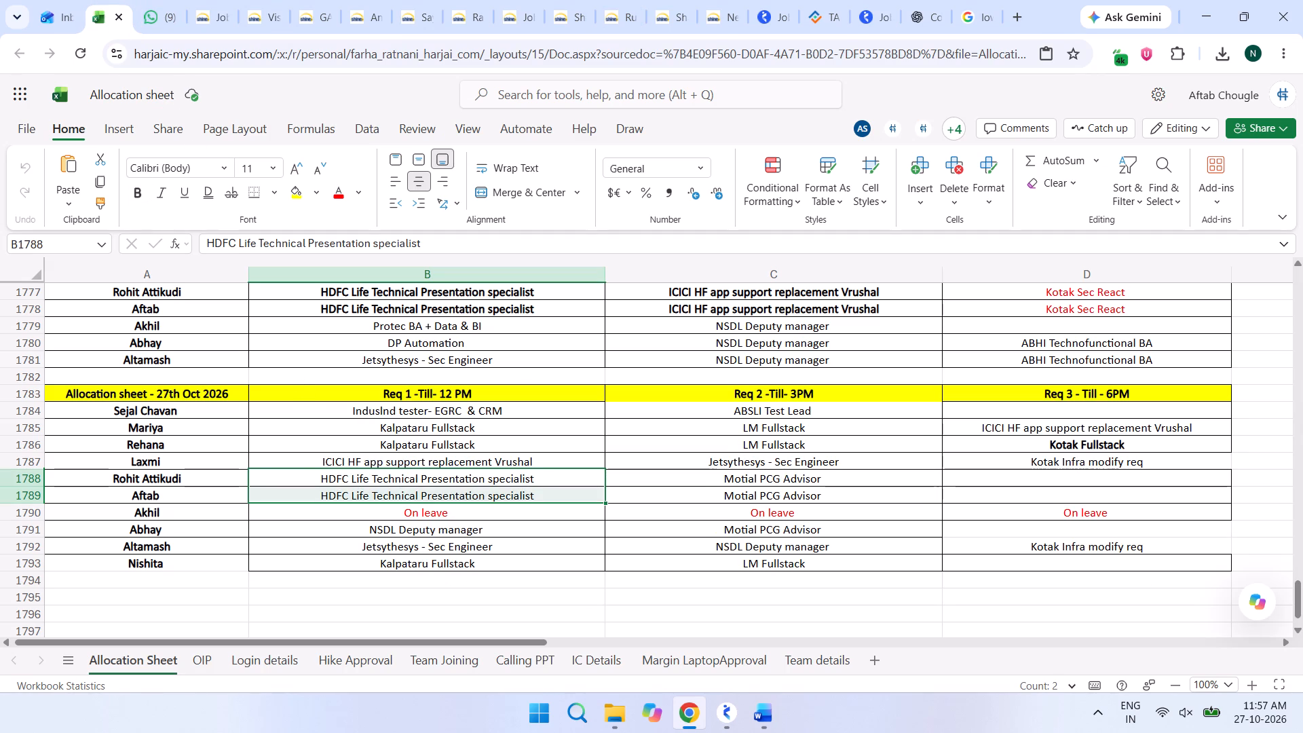
{"action": "left_click_drag", "start_coordinate": [406, 483], "coordinate": [778, 483]}
{"action": "left_click", "coordinate": [782, 505]}
{"action": "left_click", "coordinate": [782, 497]}
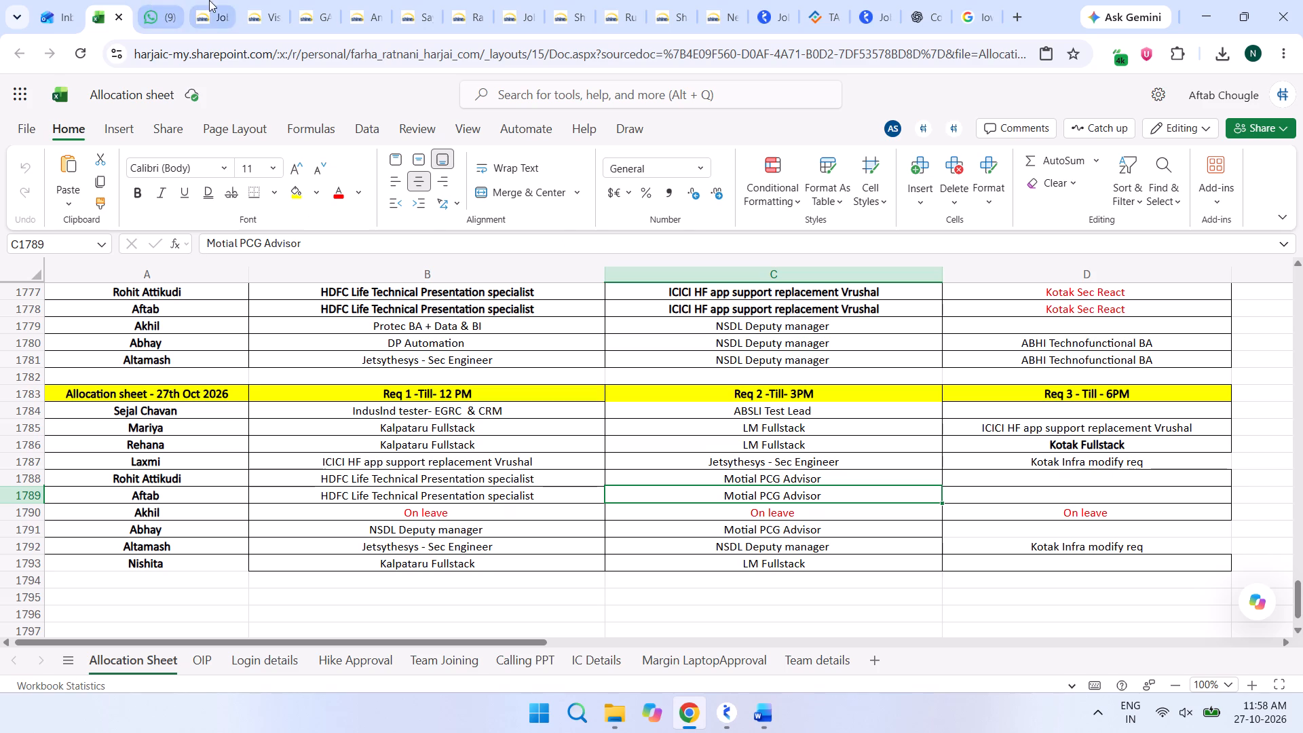
Switch to the Tallite workbench and look over the requirements and applicants lists.
{"action": "left_click", "coordinate": [852, 0]}
{"action": "left_click", "coordinate": [822, 0]}
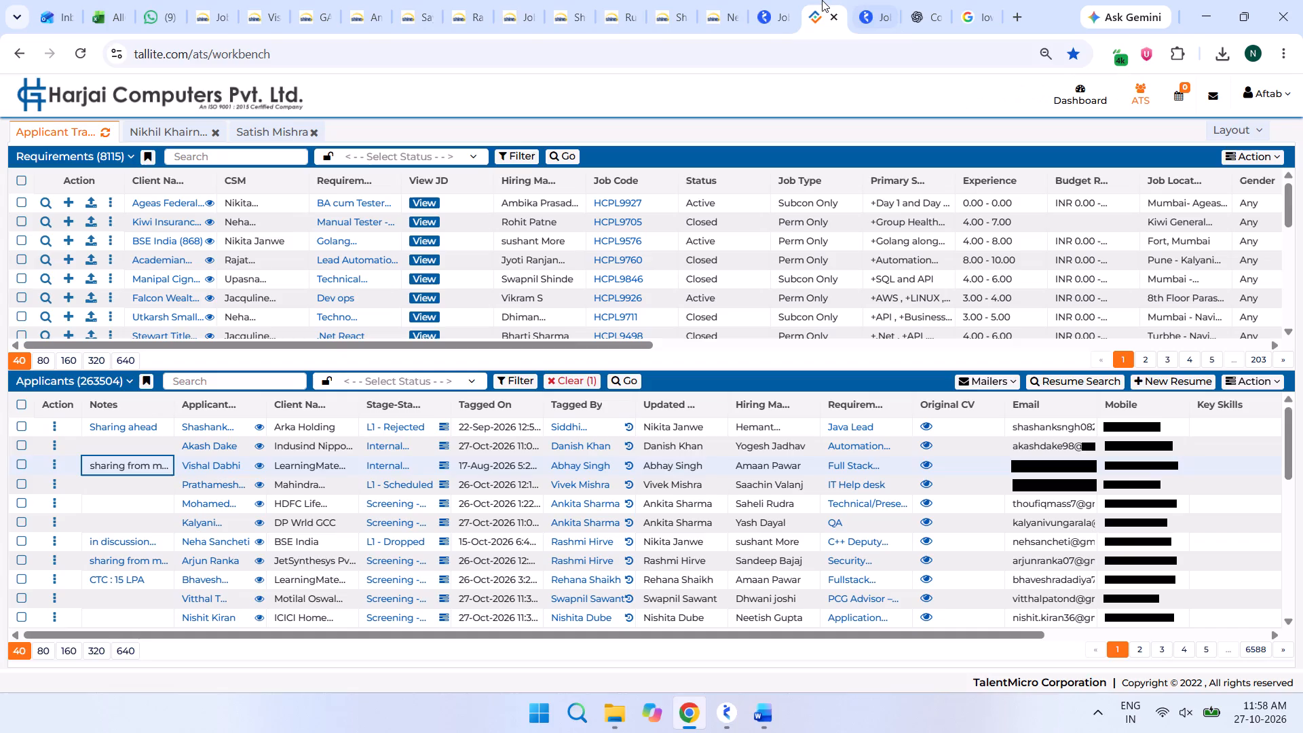
{"action": "scroll", "coordinate": [482, 522], "scroll_direction": "up", "scroll_amount": 5}
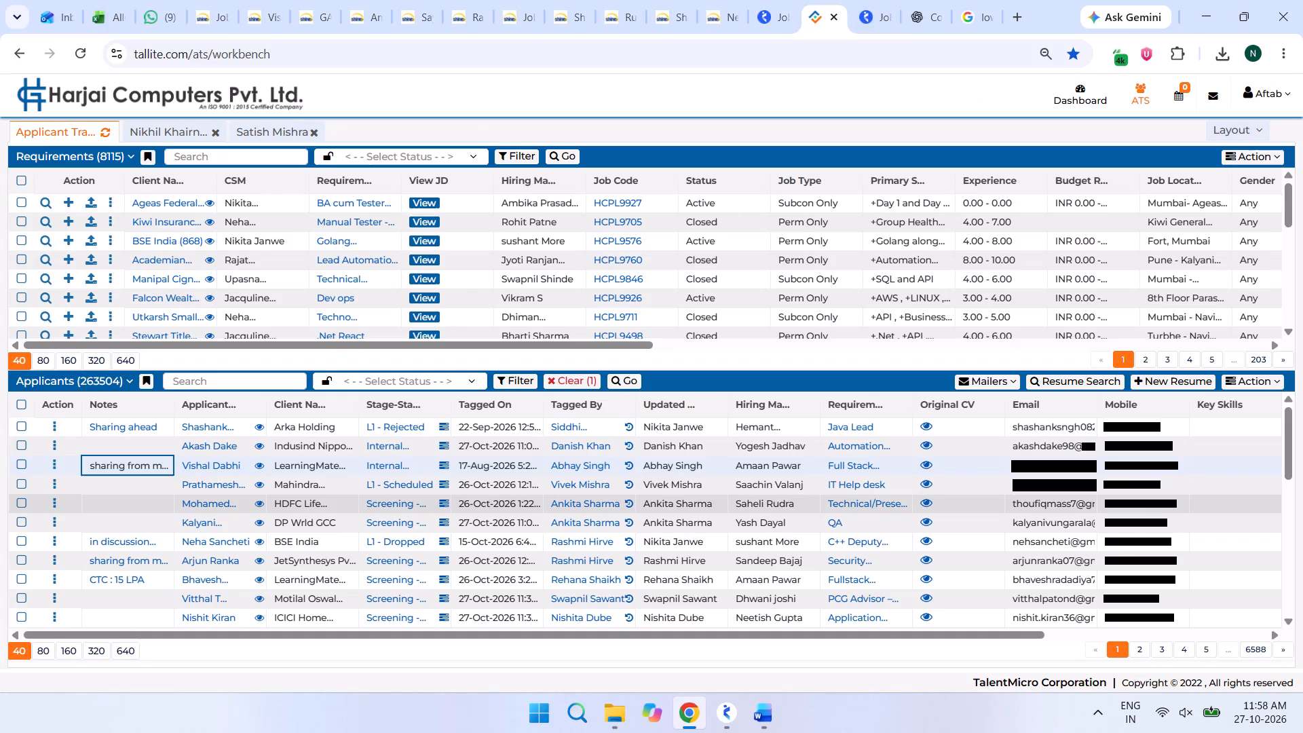
{"action": "scroll", "coordinate": [476, 506], "scroll_direction": "up", "scroll_amount": 2}
{"action": "scroll", "coordinate": [476, 506], "scroll_direction": "down", "scroll_amount": 1}
{"action": "scroll", "coordinate": [476, 506], "scroll_direction": "up", "scroll_amount": 2}
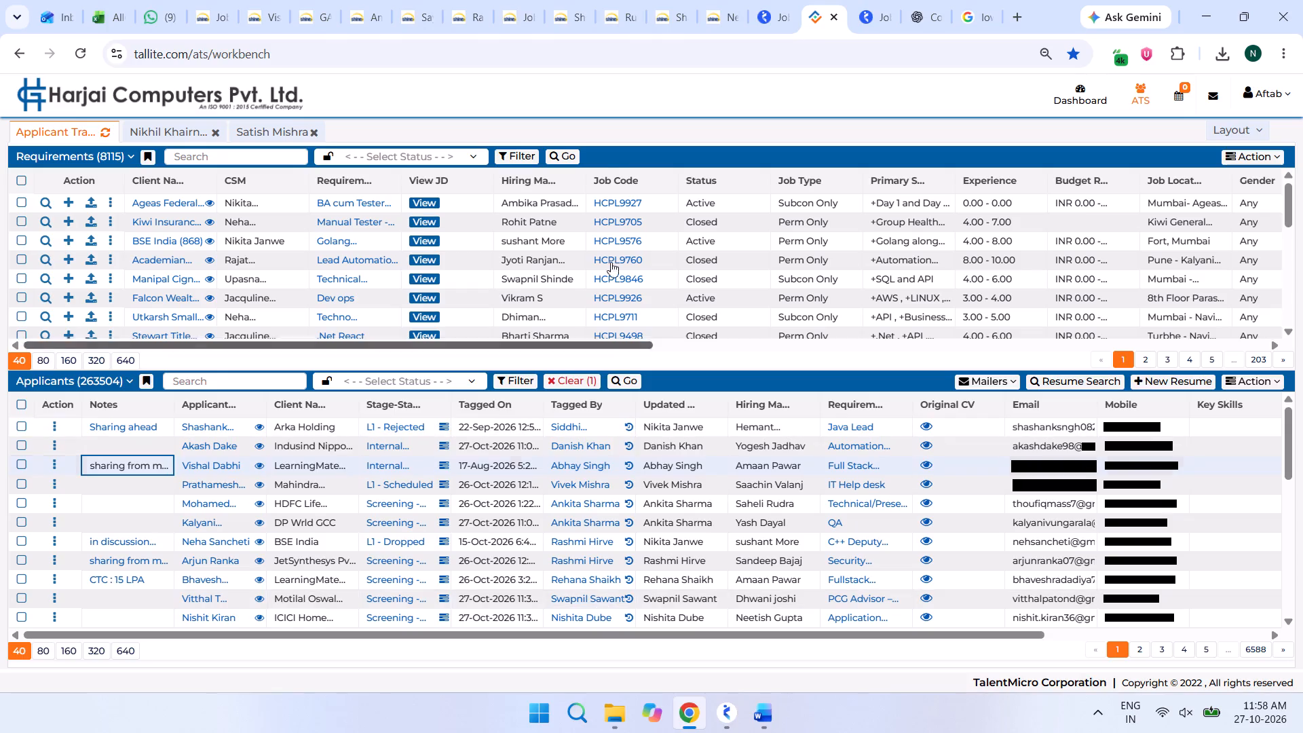
Return to the open Shine candidate profile and examine the skills, areas of interest and languages in the attached resume.
{"action": "left_click_drag", "start_coordinate": [456, 0], "coordinate": [455, 7]}
{"action": "scroll", "coordinate": [635, 236], "scroll_direction": "down", "scroll_amount": 5}
{"action": "type", "text": "as"}
{"action": "type", "text": "dwds"}
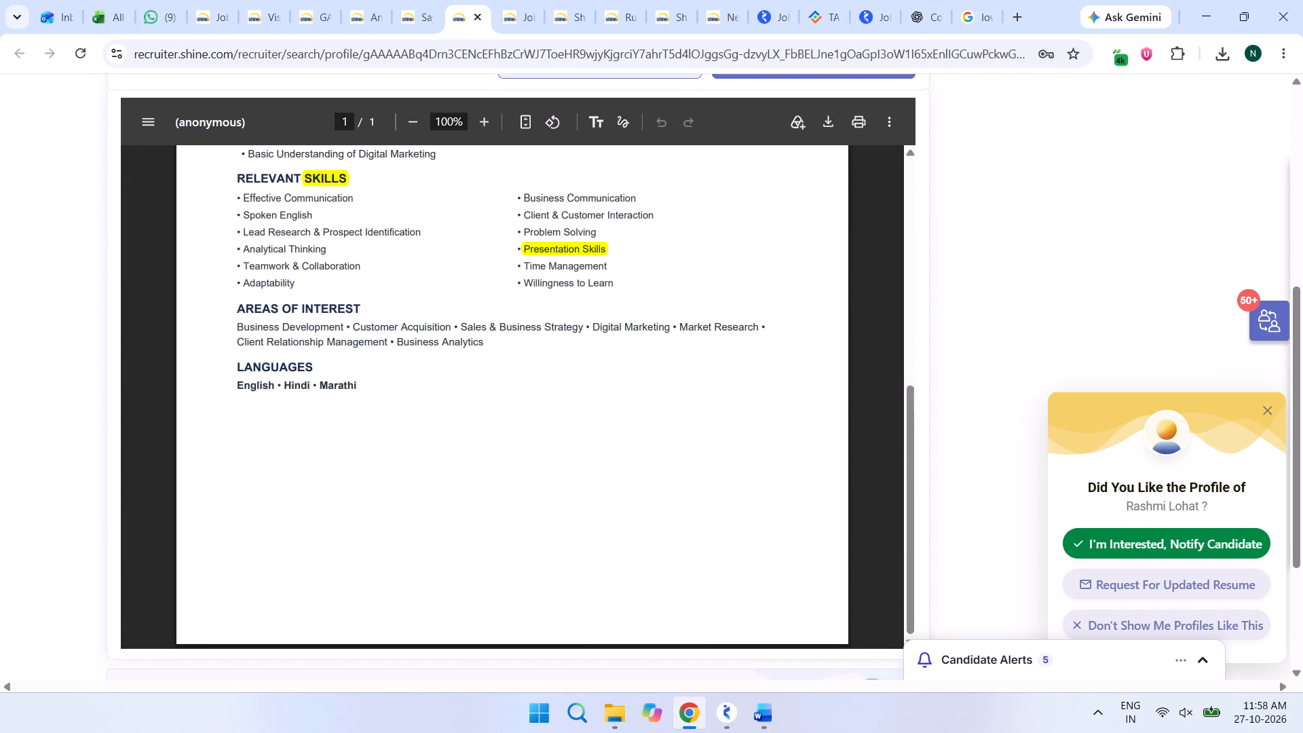
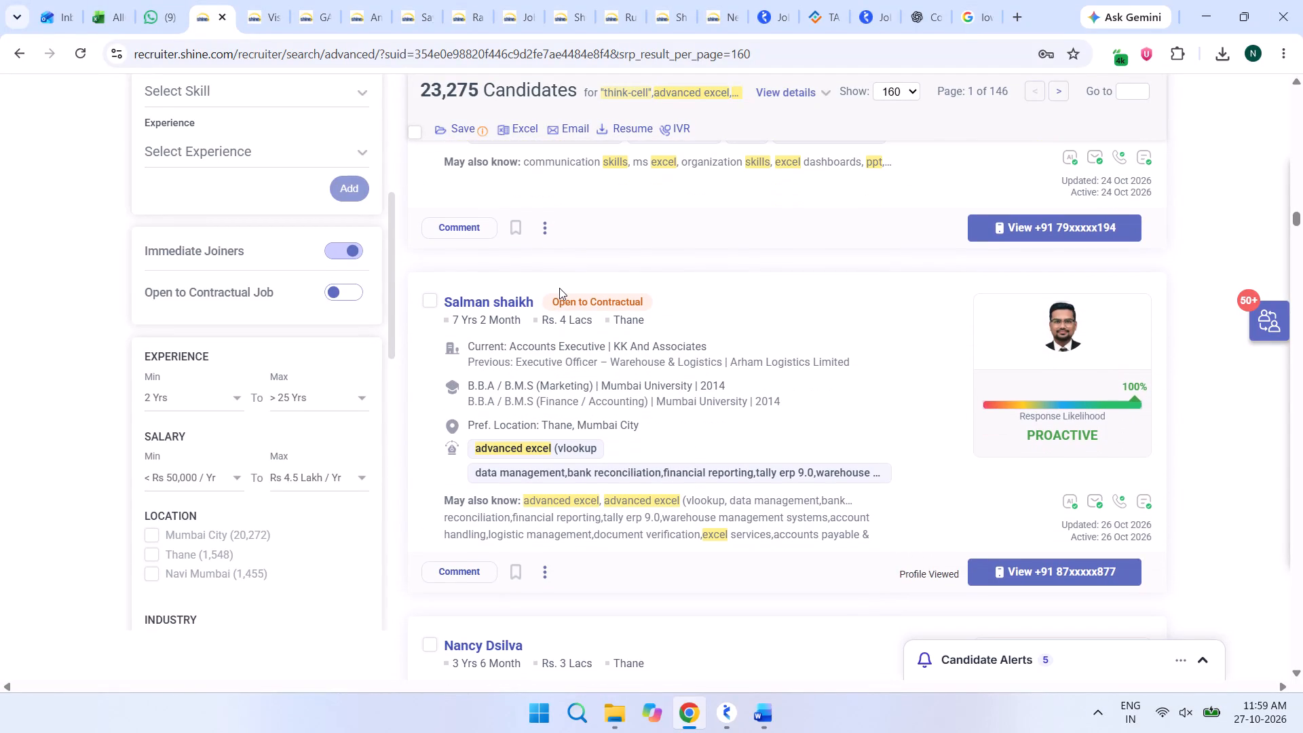
Look through the Shine search results, examining the skills and experience of the Thane-based candidates with Advanced Excel and PowerPoint.
{"action": "scroll", "coordinate": [559, 288], "scroll_direction": "down", "scroll_amount": 4}
{"action": "scroll", "coordinate": [559, 288], "scroll_direction": "up", "scroll_amount": 1}
{"action": "scroll", "coordinate": [559, 285], "scroll_direction": "down", "scroll_amount": 1}
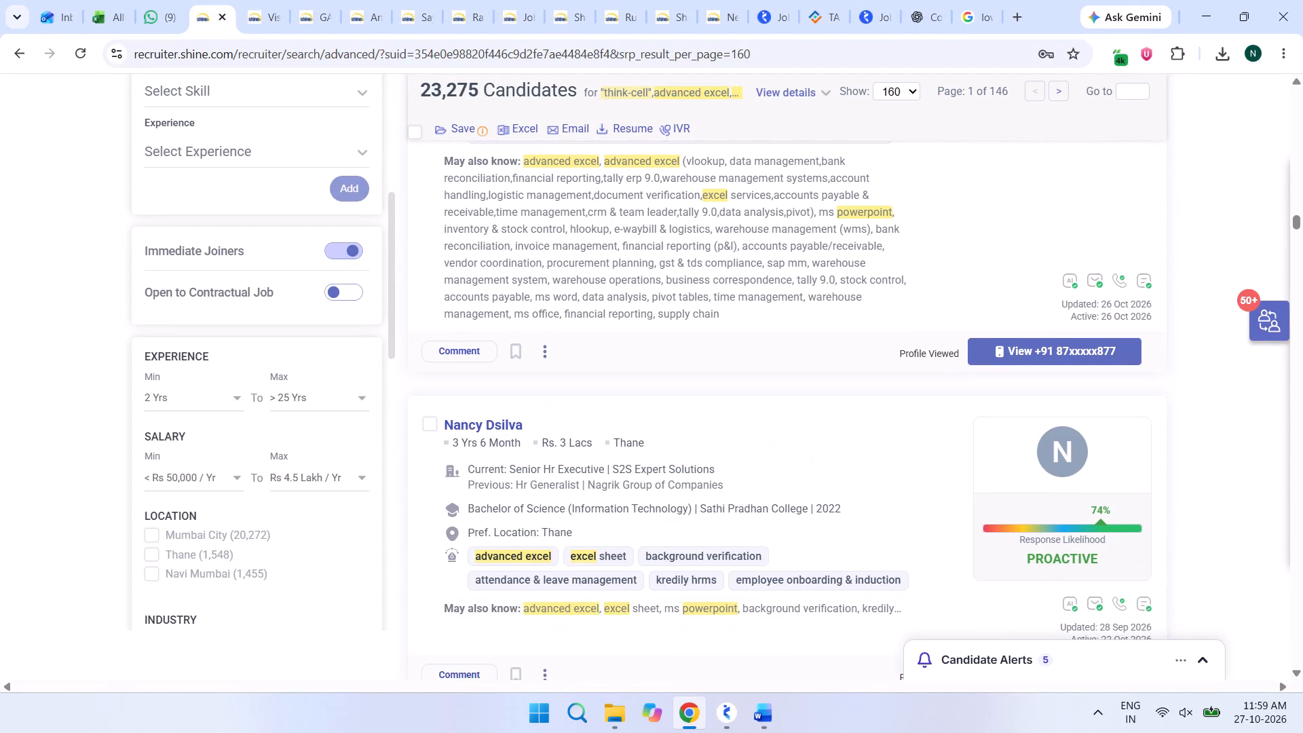
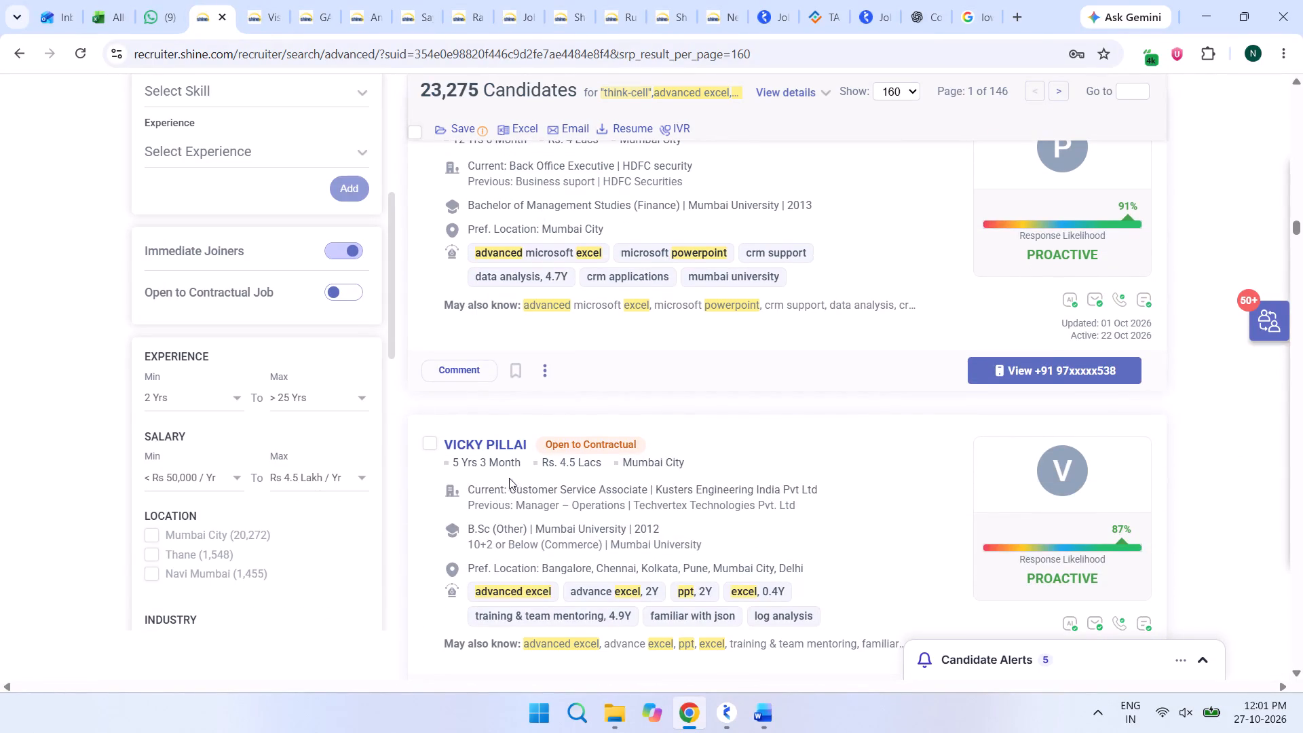
Open the profile of the Customer Service Associate at Kusters Engineering India and examine the attached resume for relevant skills and experience.
{"action": "left_click", "coordinate": [495, 443]}
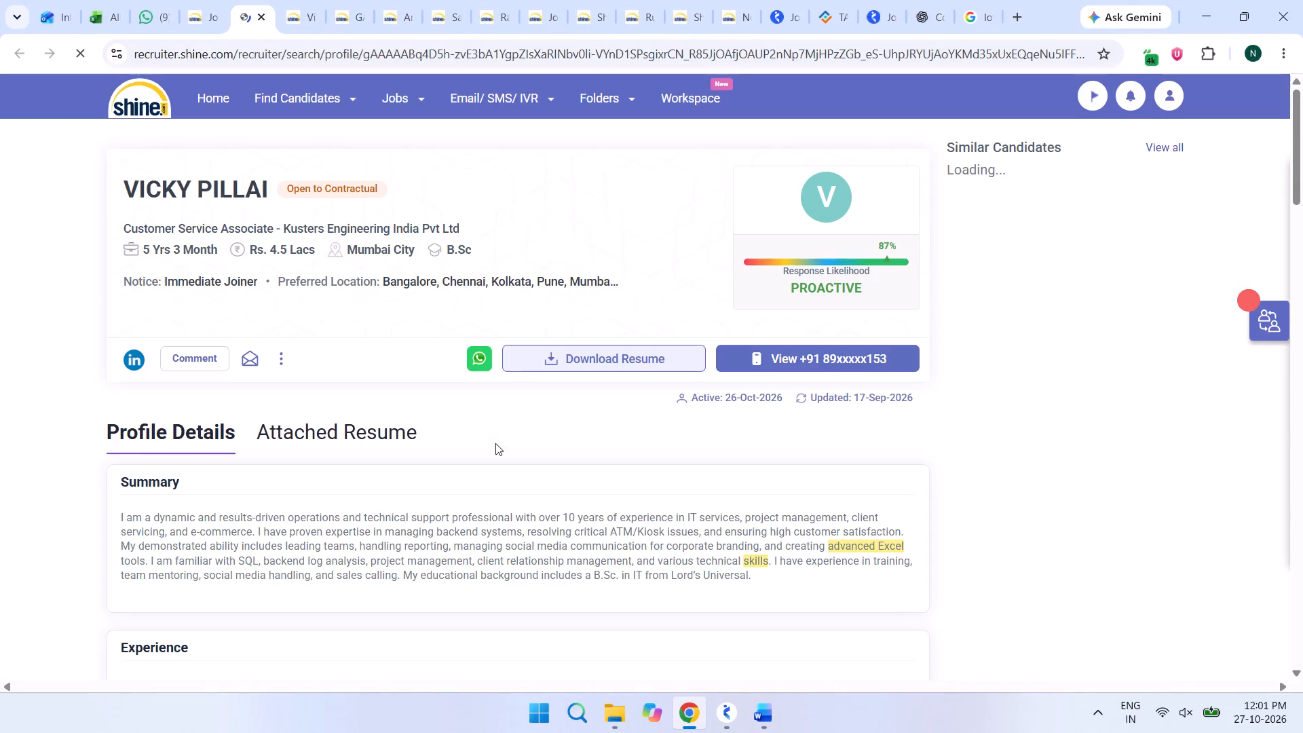
{"action": "left_click", "coordinate": [374, 414]}
{"action": "left_click", "coordinate": [377, 418]}
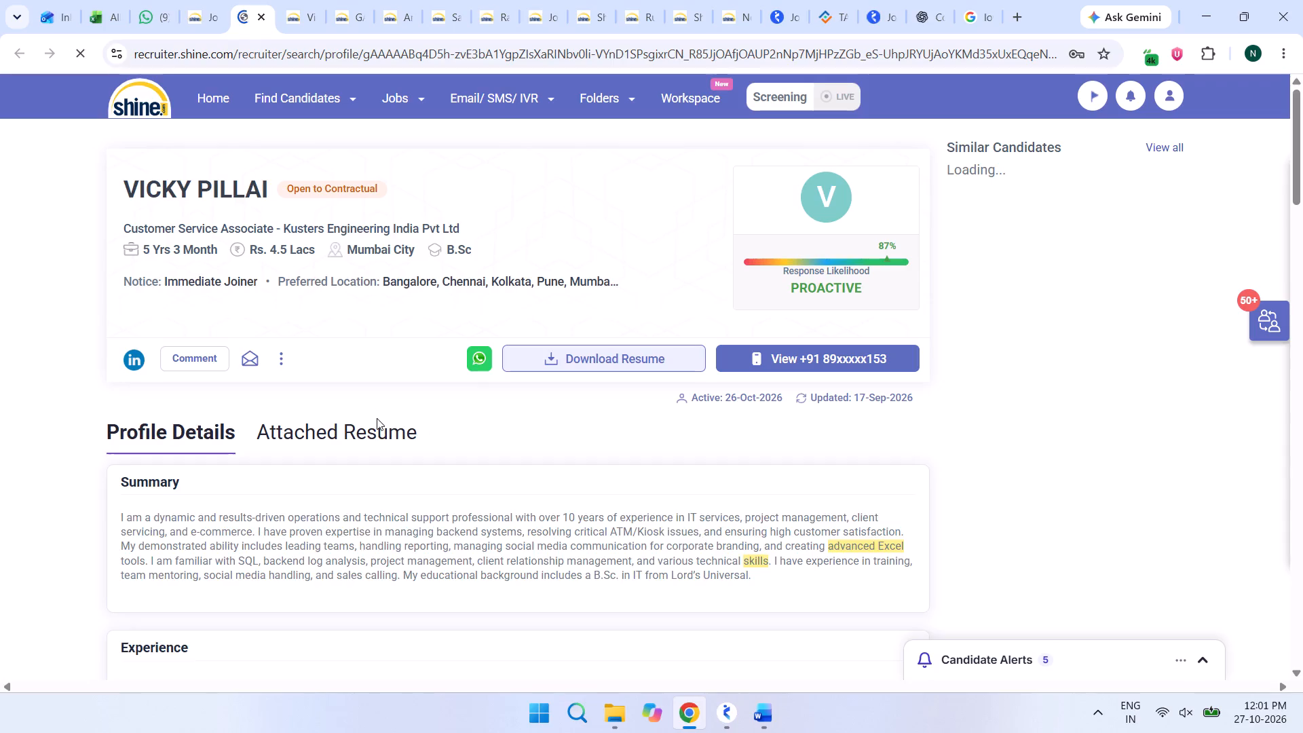
{"action": "left_click", "coordinate": [377, 428]}
{"action": "scroll", "coordinate": [512, 442], "scroll_direction": "down", "scroll_amount": 1}
{"action": "scroll", "coordinate": [604, 412], "scroll_direction": "up", "scroll_amount": 1}
{"action": "scroll", "coordinate": [607, 407], "scroll_direction": "down", "scroll_amount": 3}
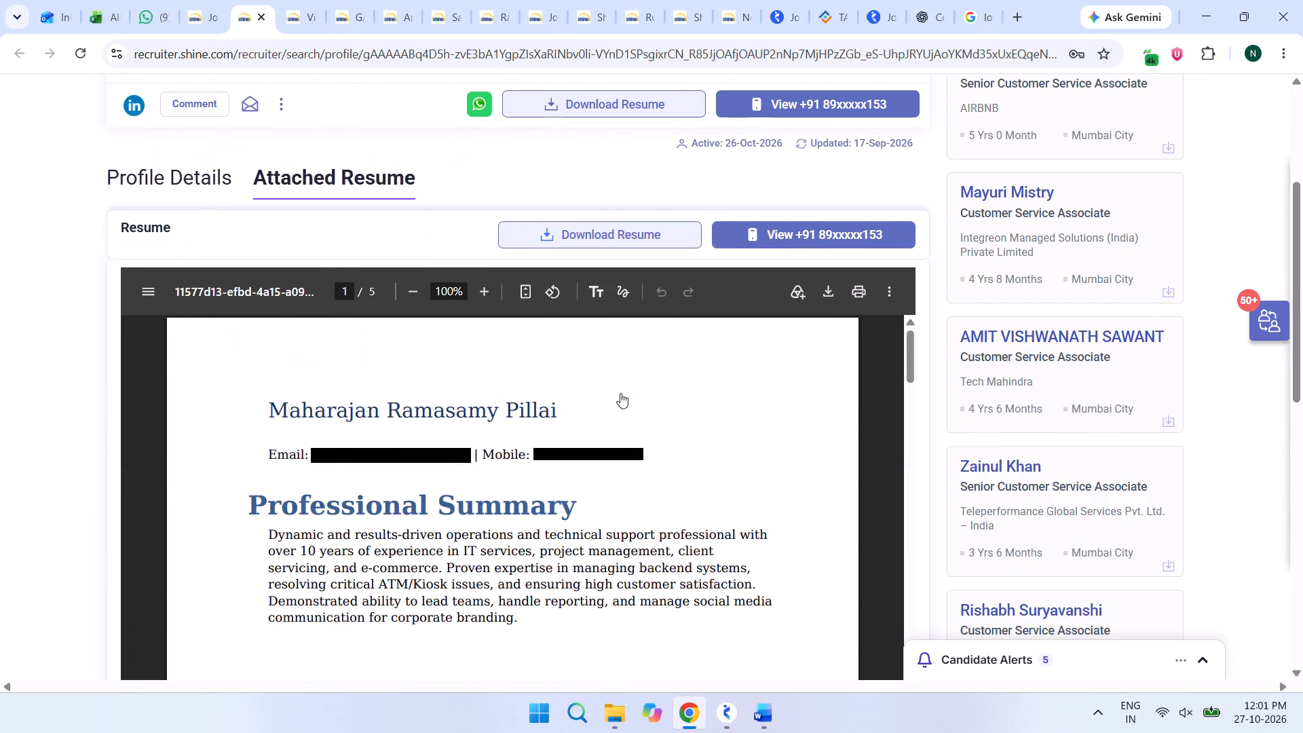
{"action": "scroll", "coordinate": [620, 393], "scroll_direction": "down", "scroll_amount": 4}
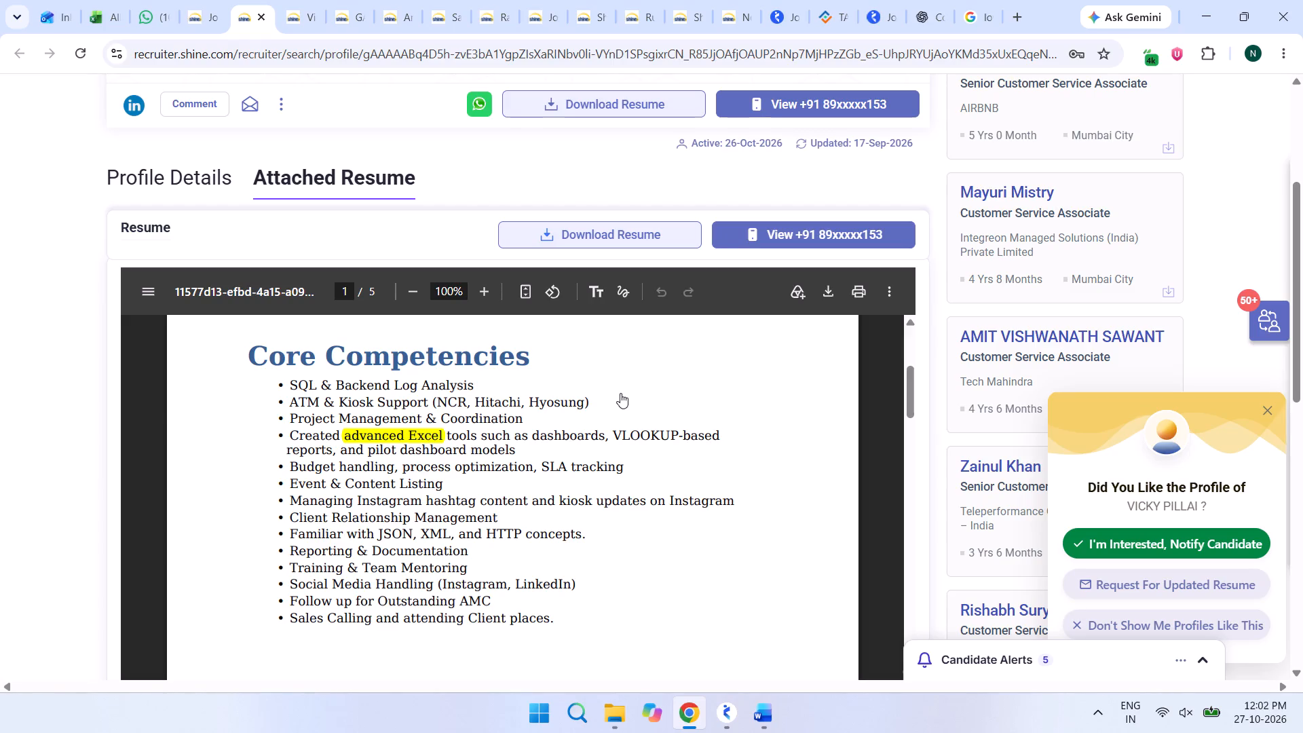
{"action": "scroll", "coordinate": [620, 393], "scroll_direction": "up", "scroll_amount": 6}
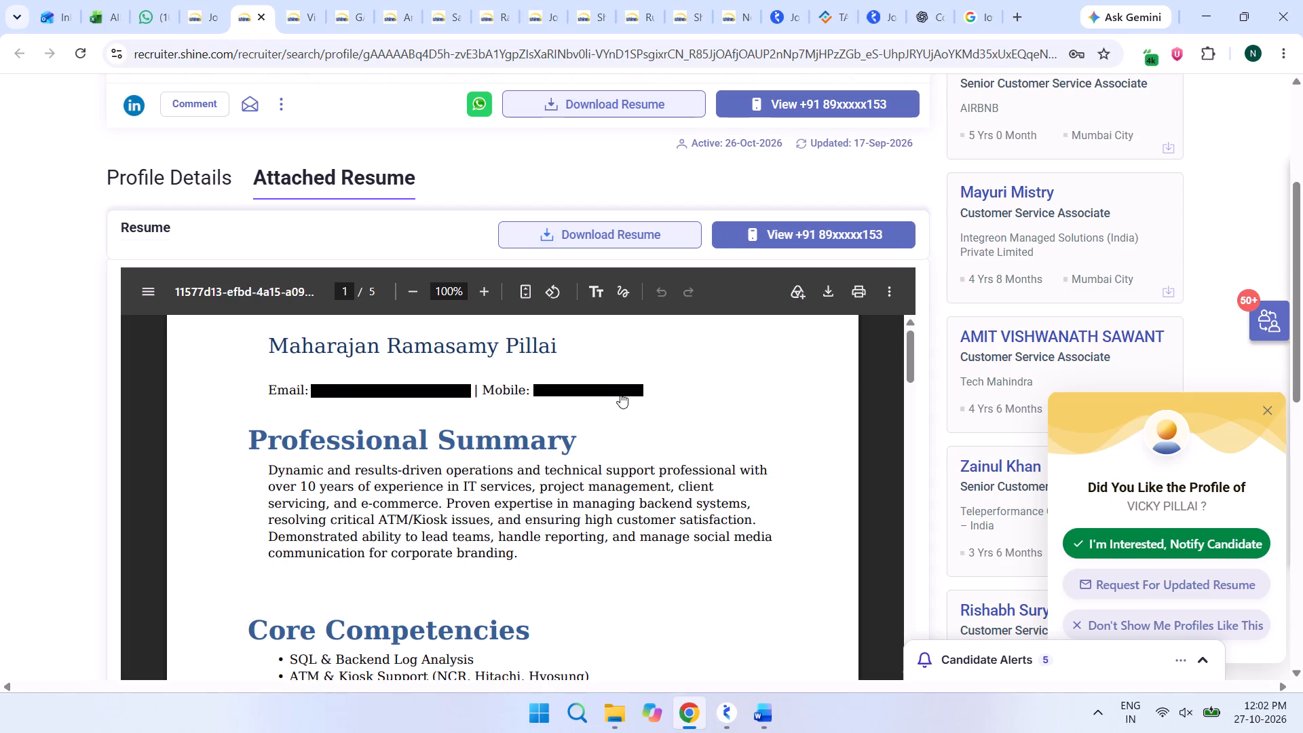
{"action": "scroll", "coordinate": [620, 393], "scroll_direction": "up", "scroll_amount": 6}
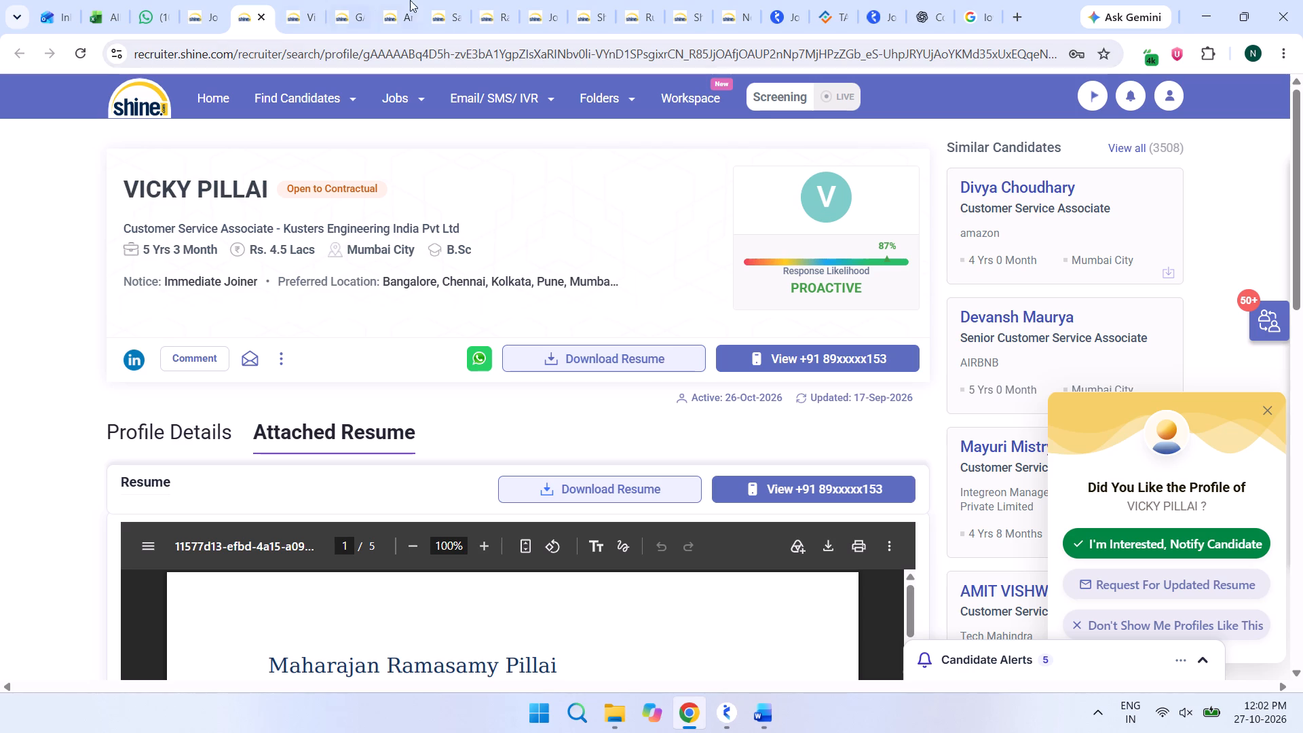
Review the next two candidates' already opened resumes, checking computer skills and the eClerx Data Analyst's Advanced Excel and PowerPoint experience.
{"action": "left_click", "coordinate": [286, 0]}
{"action": "scroll", "coordinate": [866, 309], "scroll_direction": "down", "scroll_amount": 2}
{"action": "scroll", "coordinate": [756, 343], "scroll_direction": "up", "scroll_amount": 9}
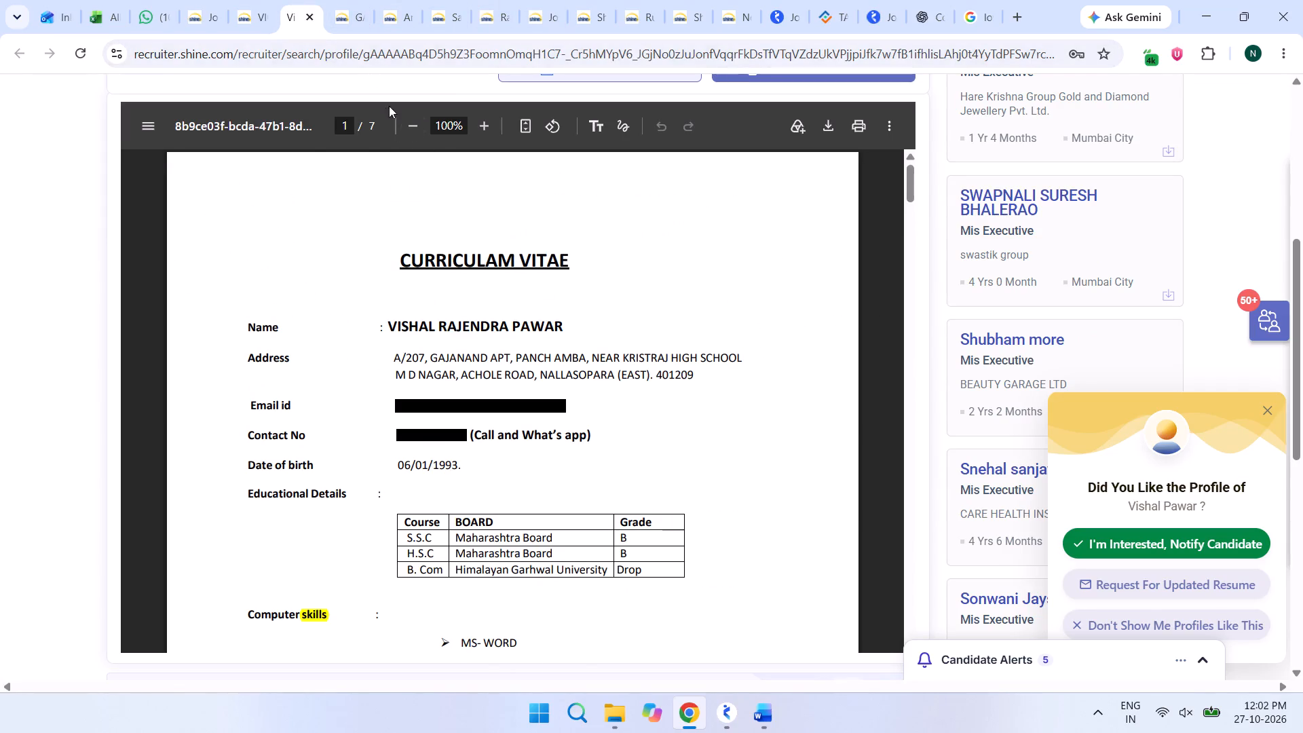
{"action": "left_click", "coordinate": [357, 0]}
{"action": "scroll", "coordinate": [461, 429], "scroll_direction": "up", "scroll_amount": 6}
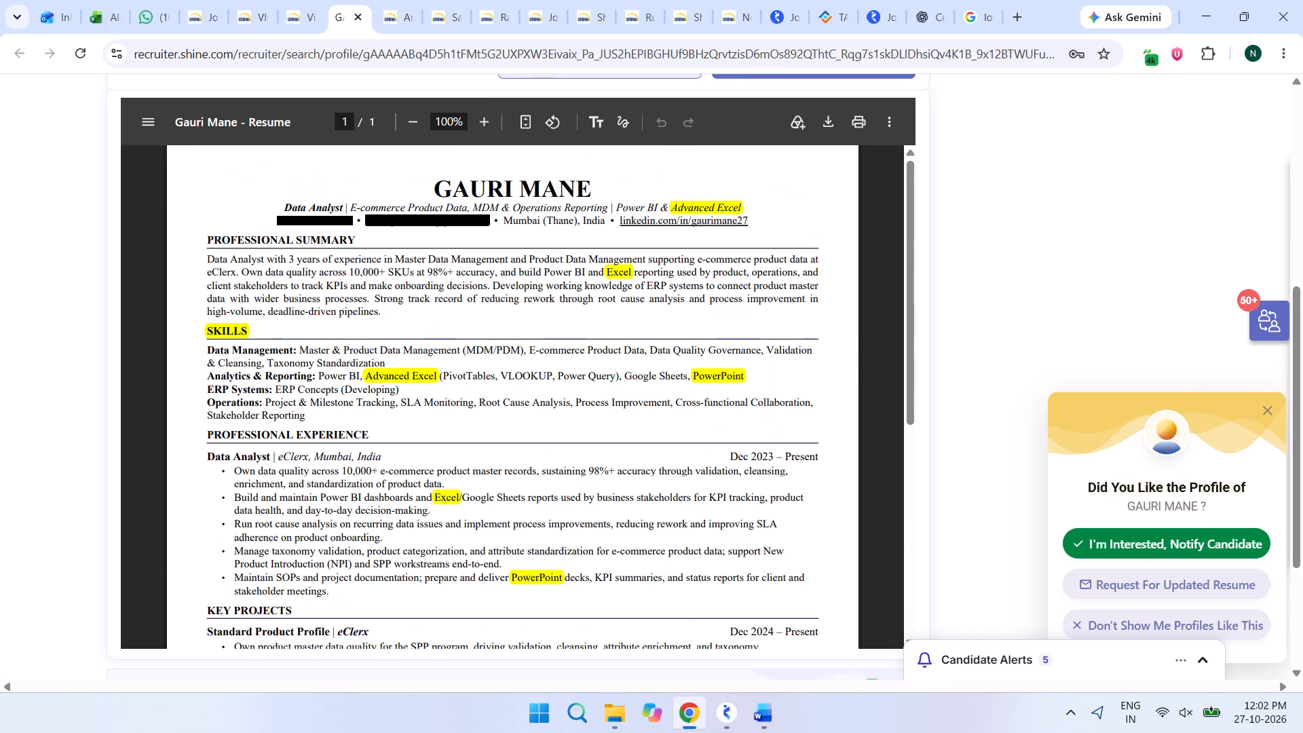
{"action": "scroll", "coordinate": [461, 429], "scroll_direction": "up", "scroll_amount": 1}
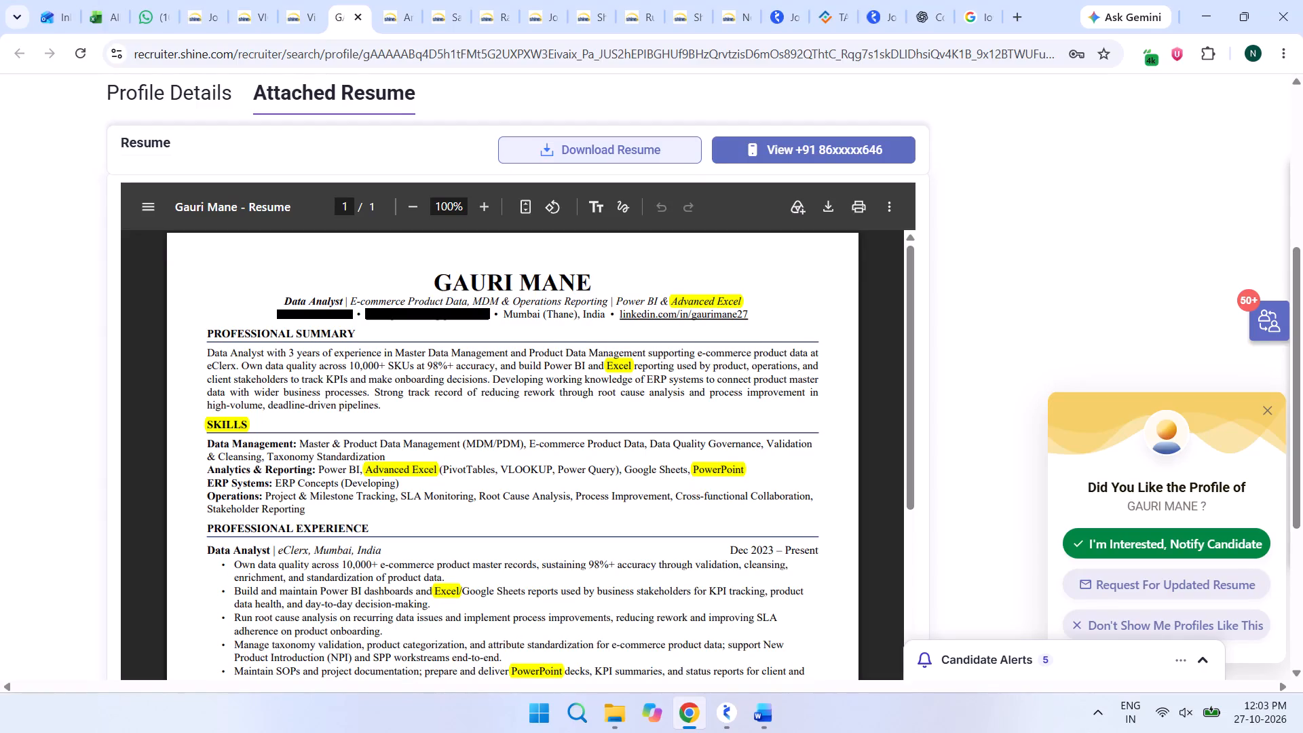
{"action": "scroll", "coordinate": [461, 429], "scroll_direction": "down", "scroll_amount": 2}
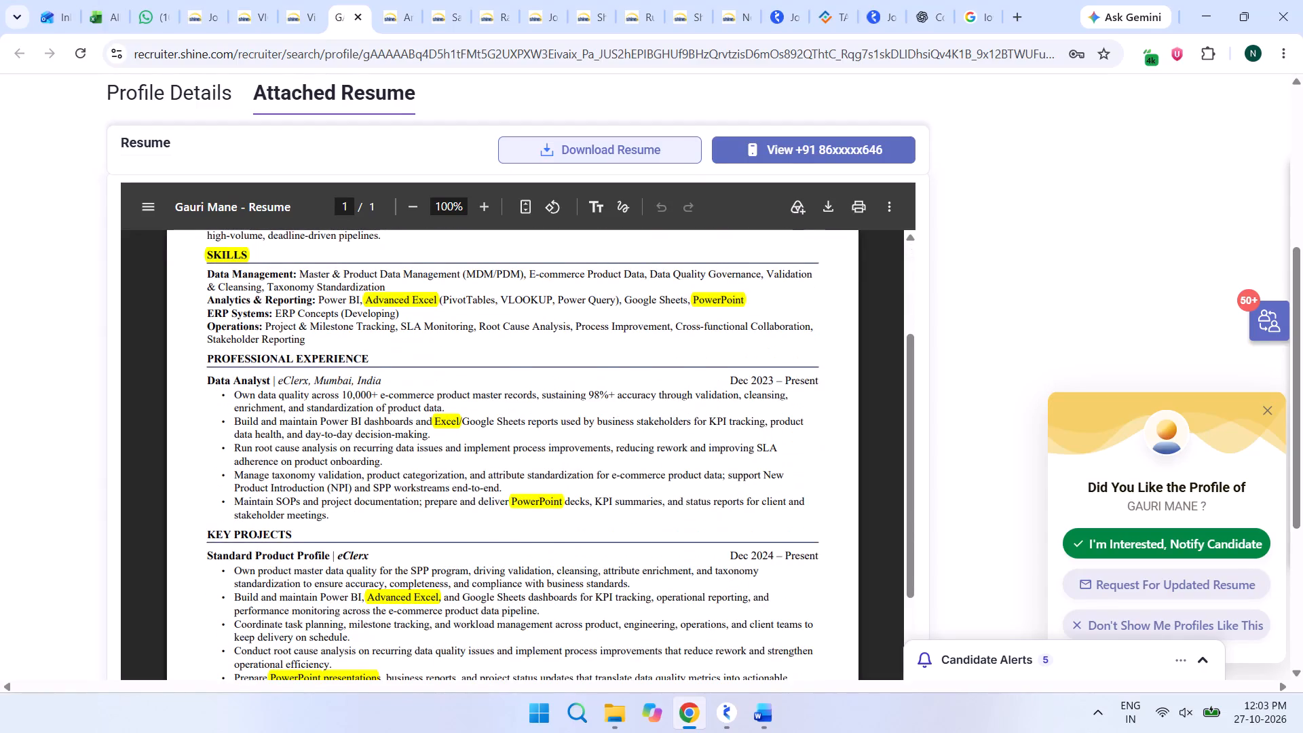
Finish reading the eClerx Data Analyst's resume, and examine the PwC Risk Consulting & Audit specialist's resume and profile for Advanced Excel and PowerPoint experience.
{"action": "scroll", "coordinate": [461, 429], "scroll_direction": "down", "scroll_amount": 4}
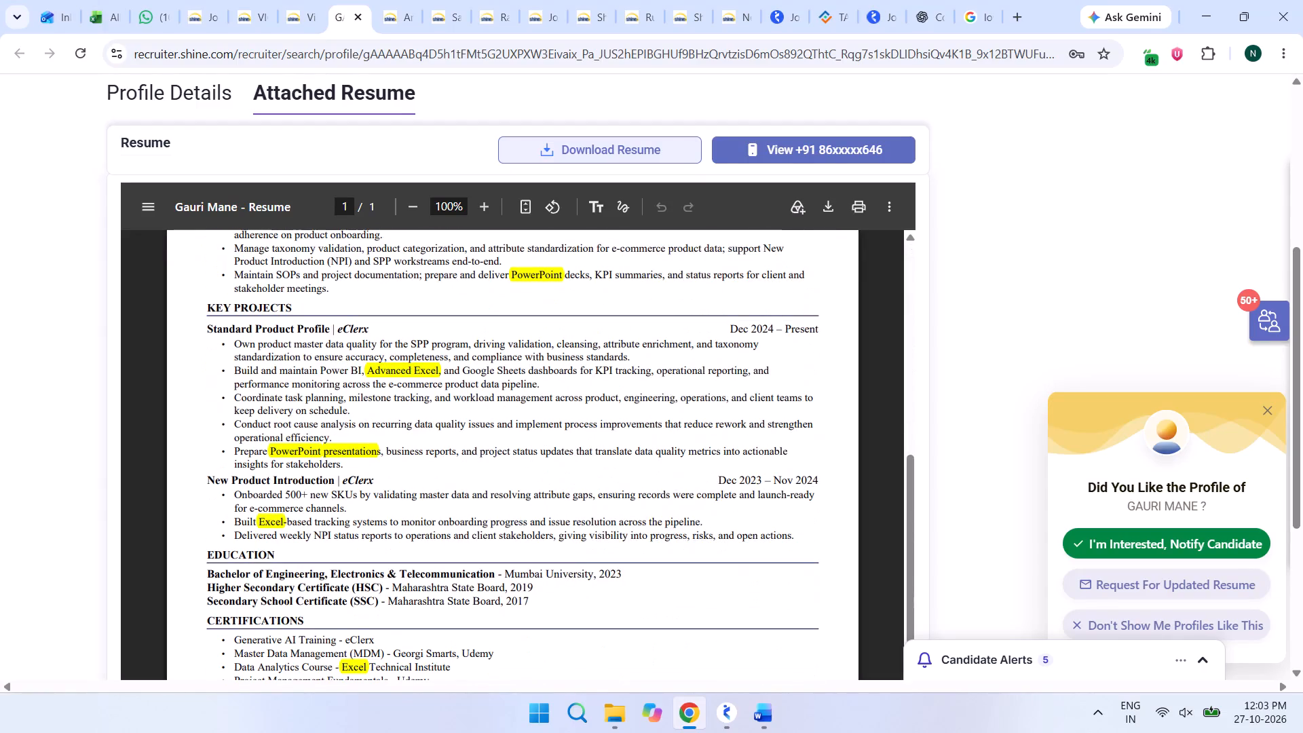
{"action": "left_click", "coordinate": [417, 0]}
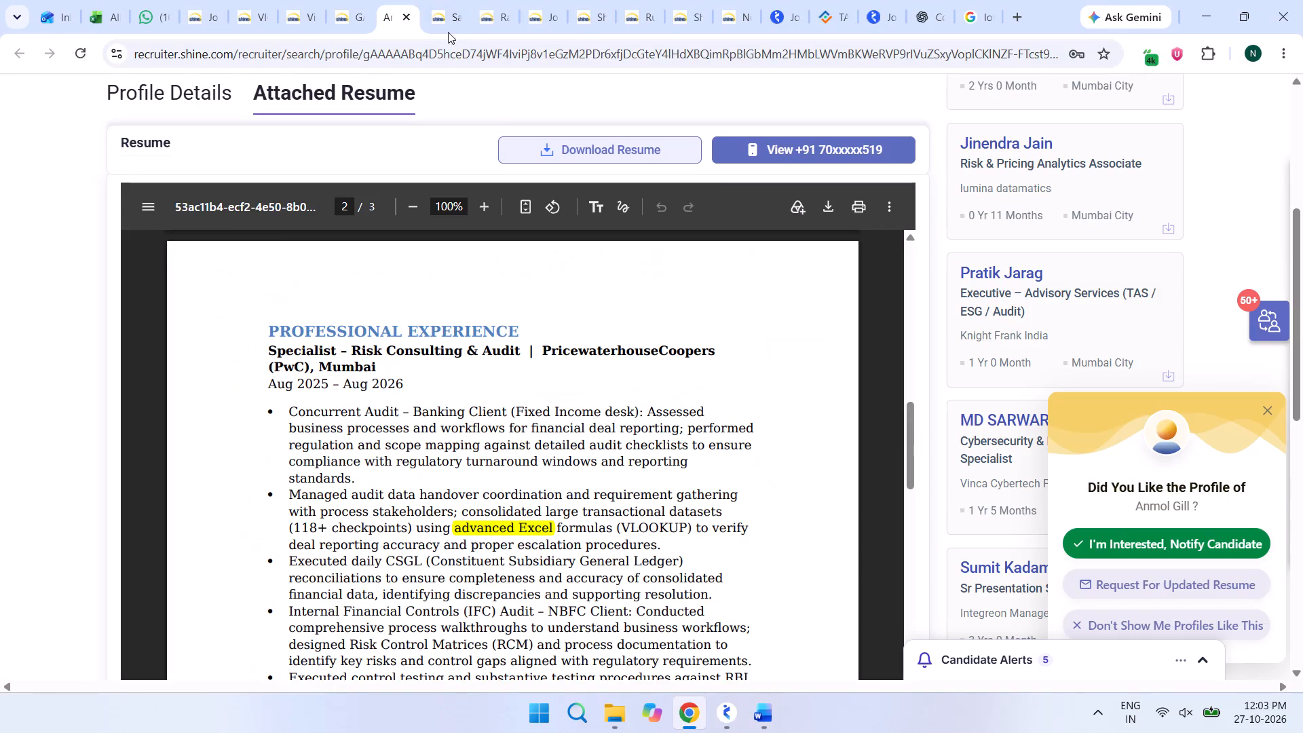
{"action": "scroll", "coordinate": [654, 407], "scroll_direction": "up", "scroll_amount": 7}
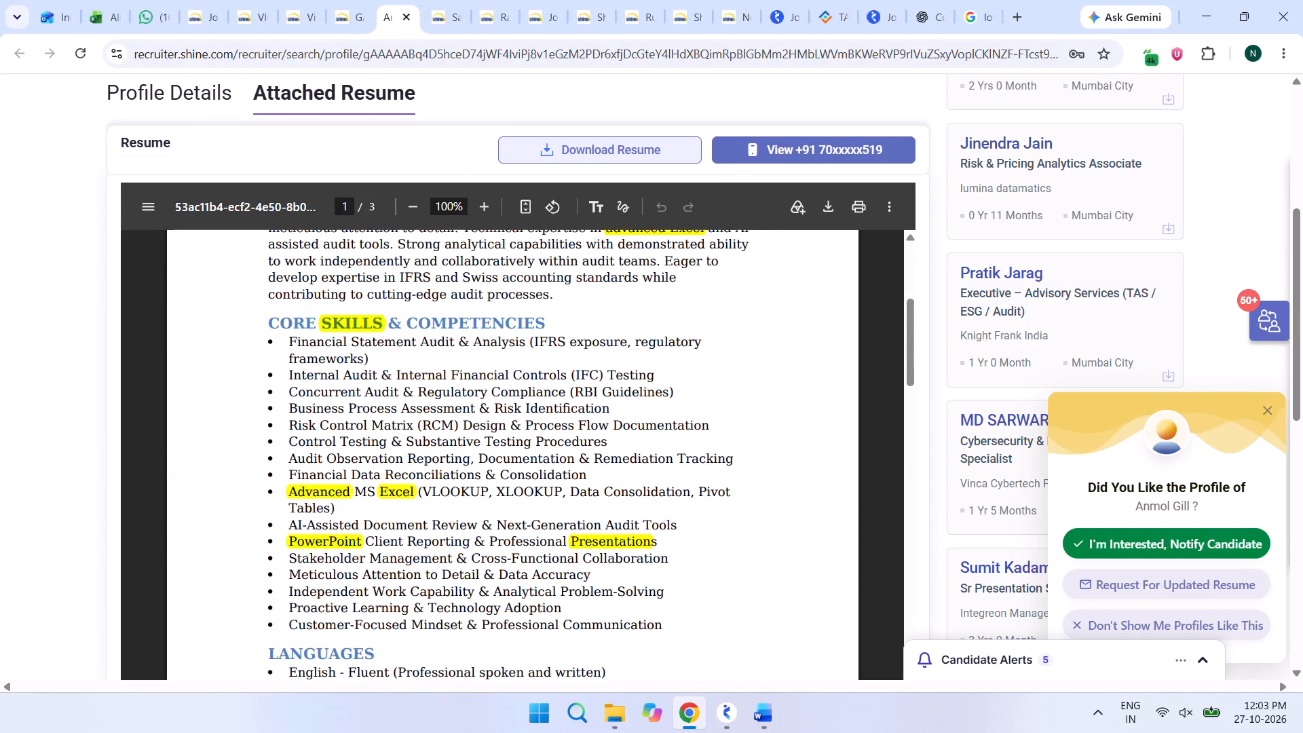
{"action": "scroll", "coordinate": [654, 407], "scroll_direction": "up", "scroll_amount": 1}
{"action": "scroll", "coordinate": [654, 407], "scroll_direction": "down", "scroll_amount": 1}
{"action": "scroll", "coordinate": [654, 407], "scroll_direction": "up", "scroll_amount": 11}
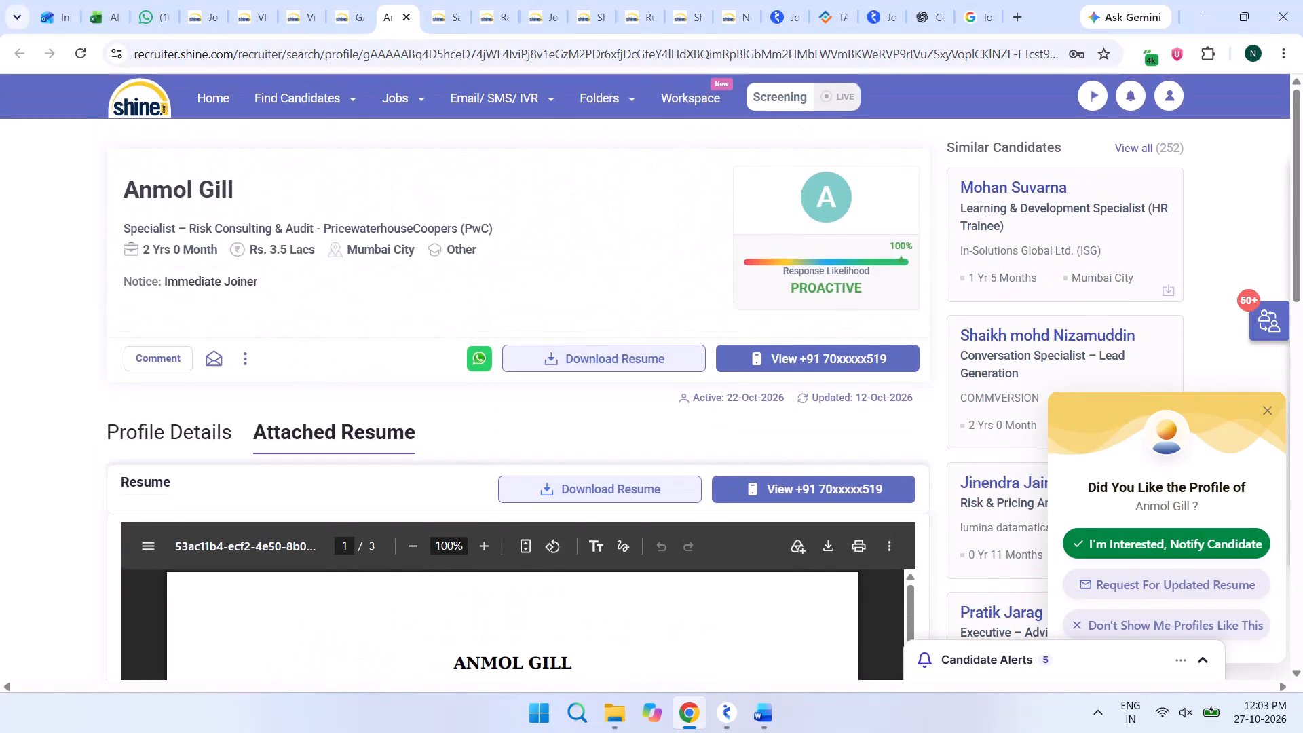
{"action": "scroll", "coordinate": [654, 407], "scroll_direction": "down", "scroll_amount": 6}
Return to the already opened resume of the candidate interested in business development and digital marketing to review the relevant skills.
{"action": "left_click", "coordinate": [484, 0]}
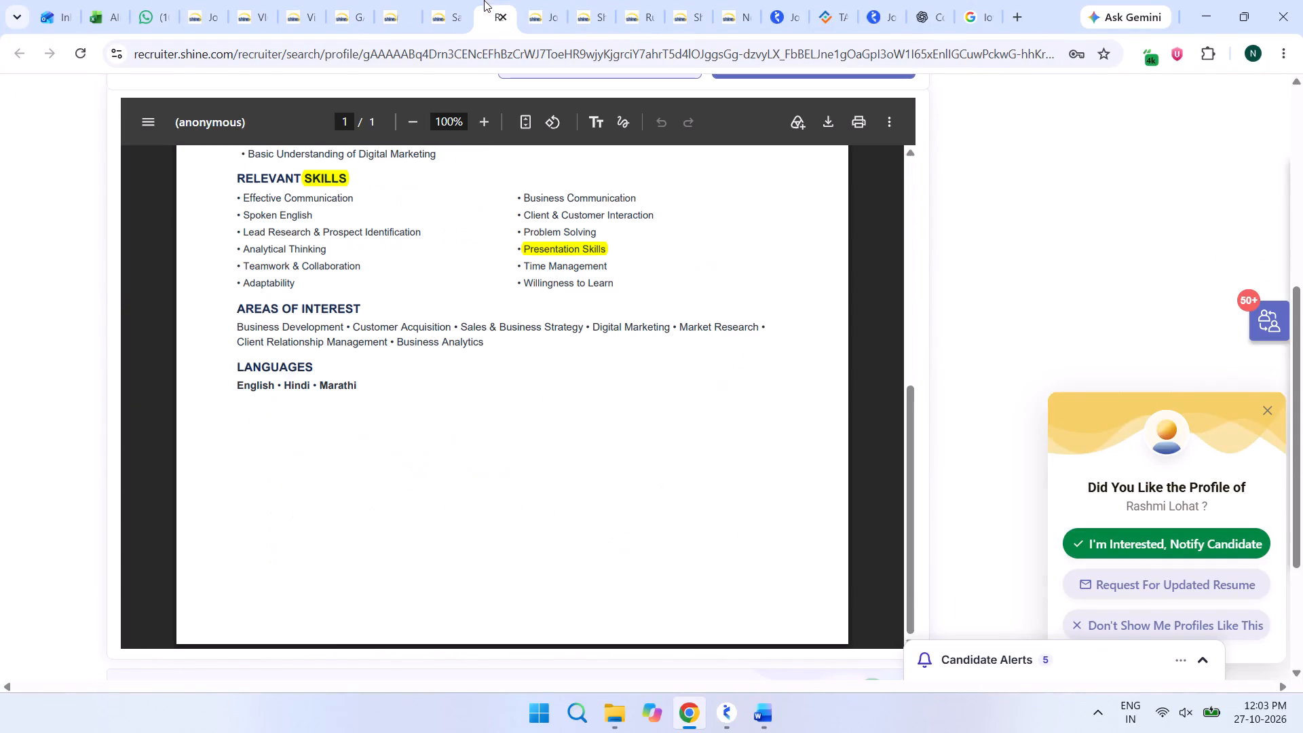
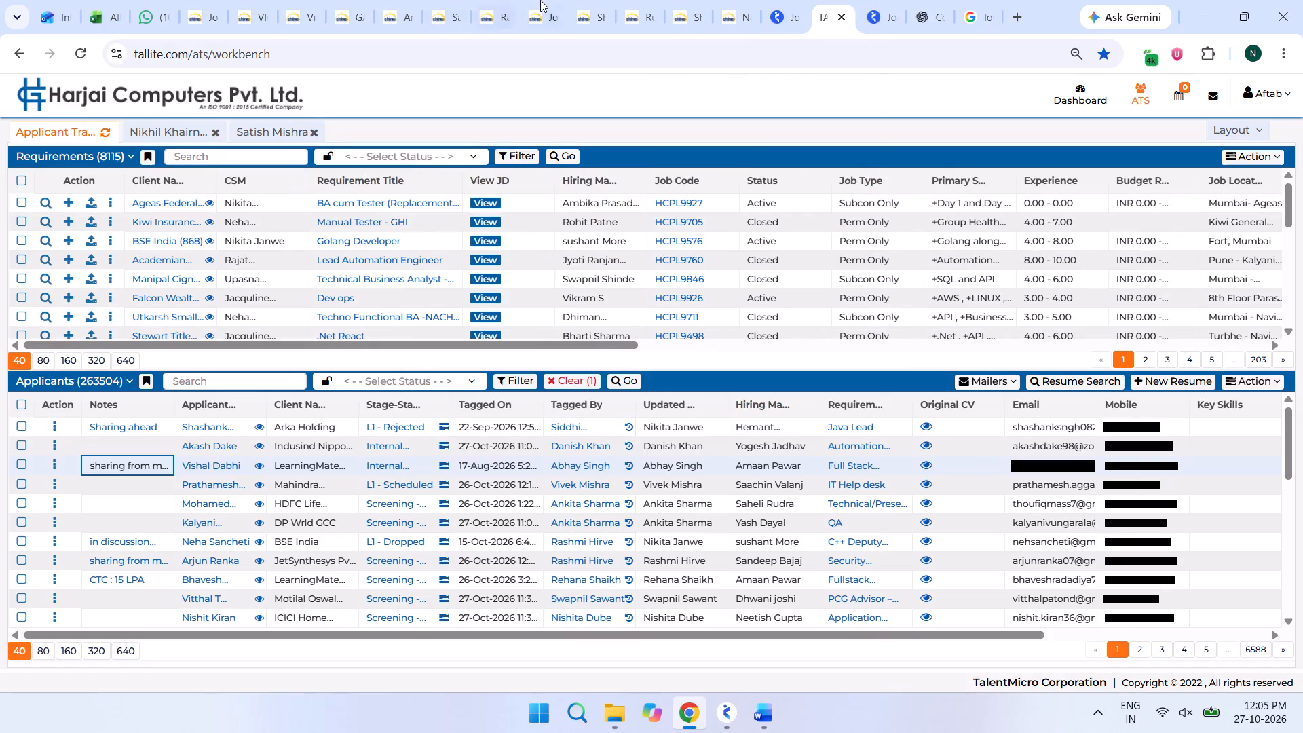
Open the BA cum Tester requirement for Ageas Federal Life Insurance in the Tallite workbench and examine its job title and details.
{"action": "left_click", "coordinate": [540, 0]}
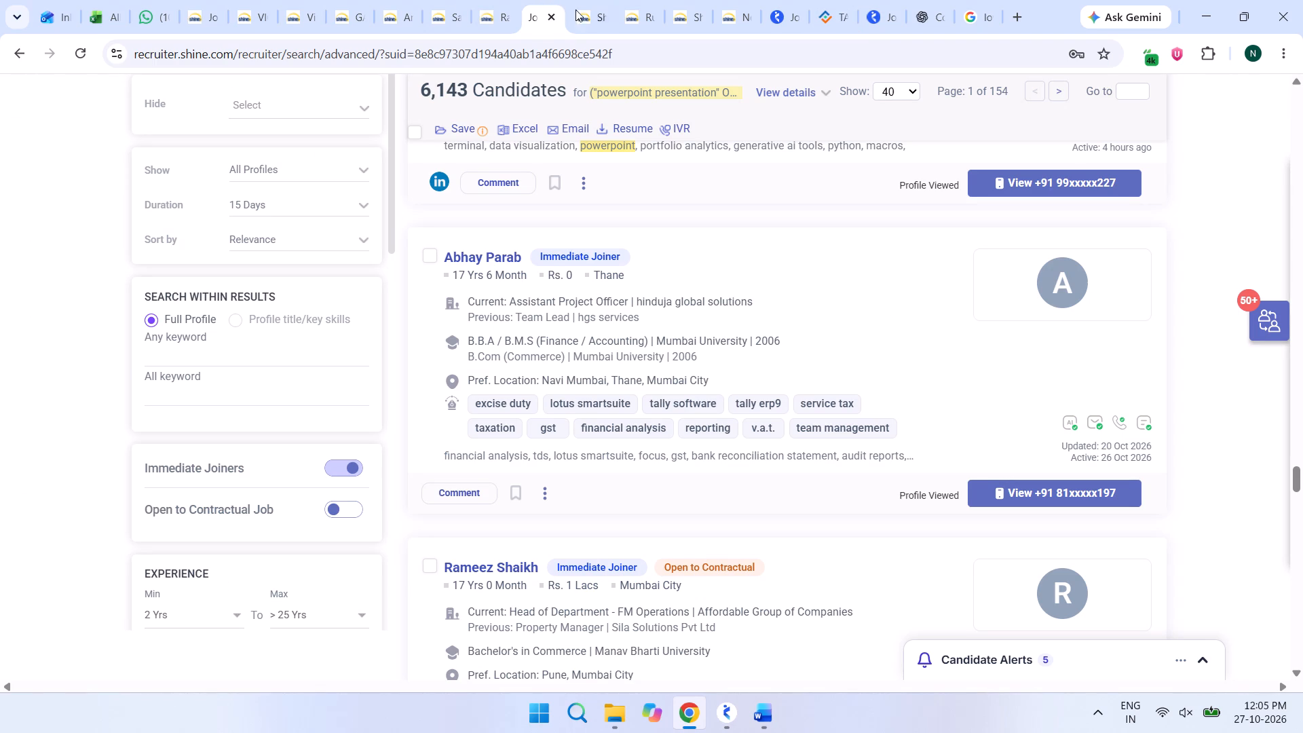
{"action": "left_click", "coordinate": [826, 10]}
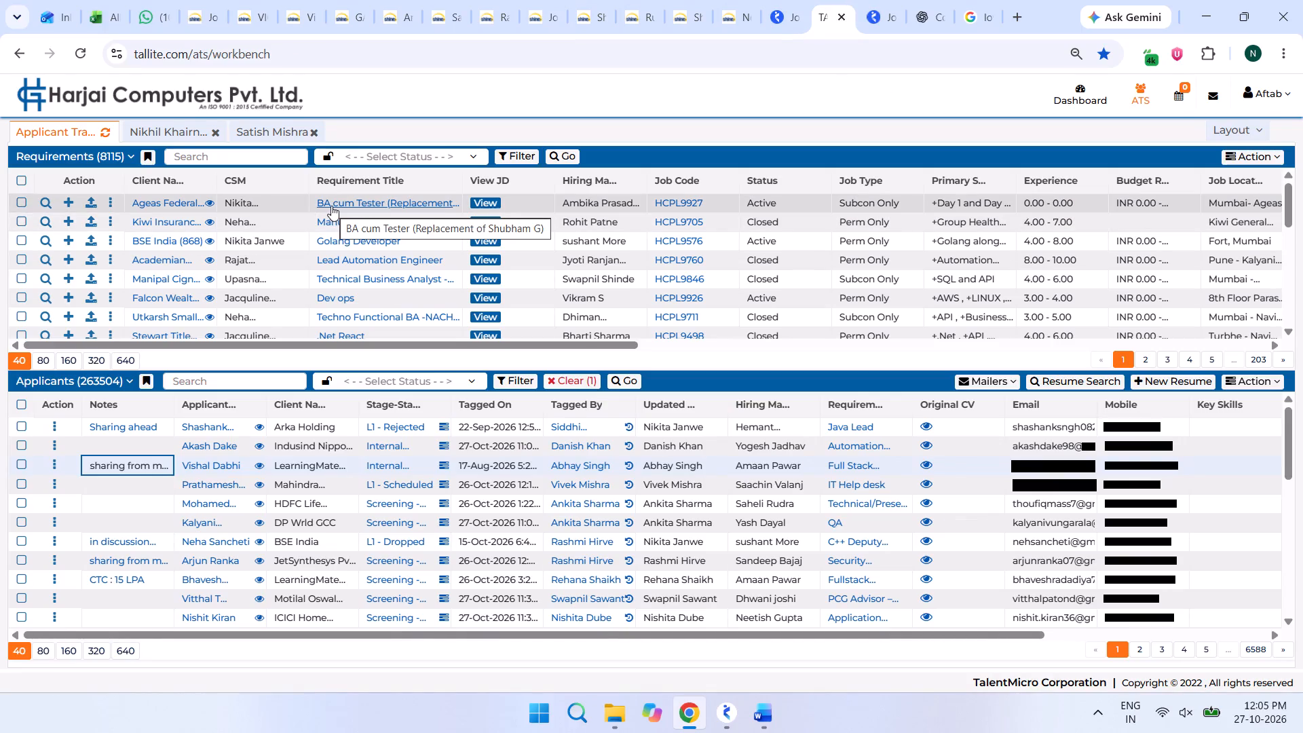
{"action": "left_click", "coordinate": [326, 199]}
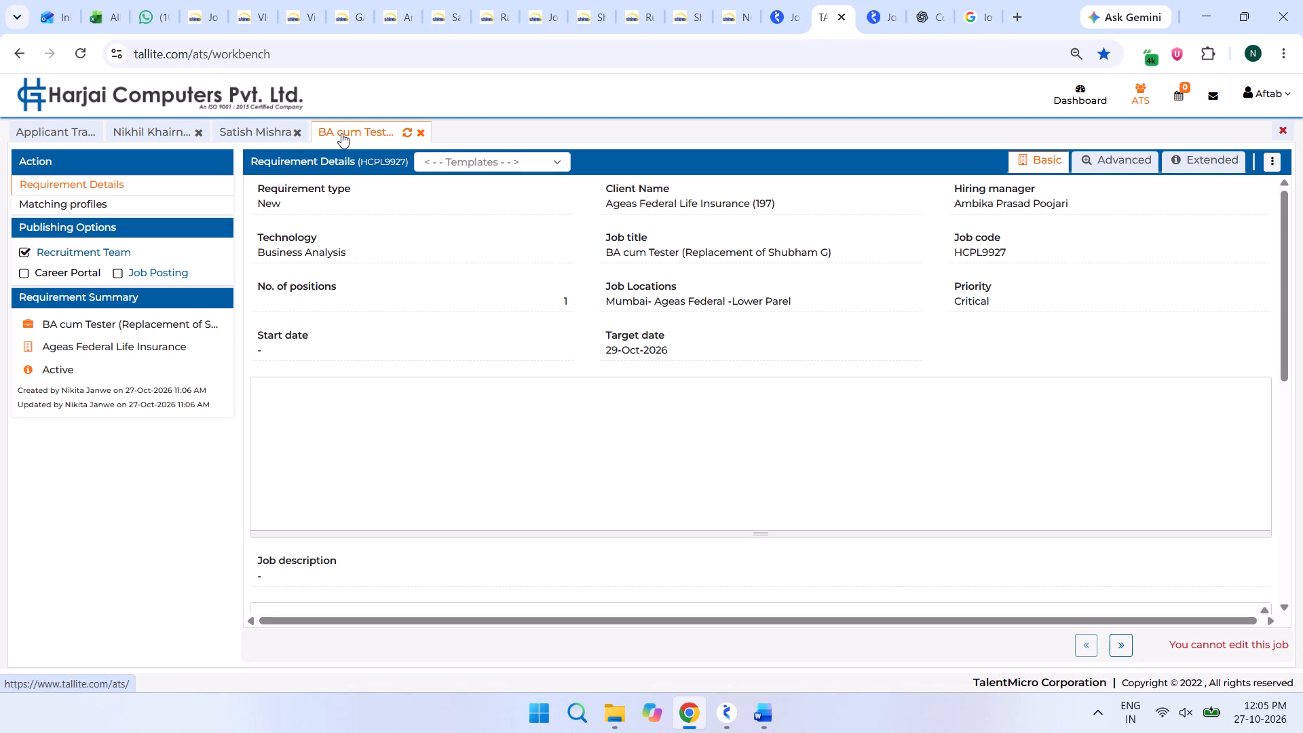
{"action": "left_click_drag", "start_coordinate": [622, 250], "coordinate": [628, 252]}
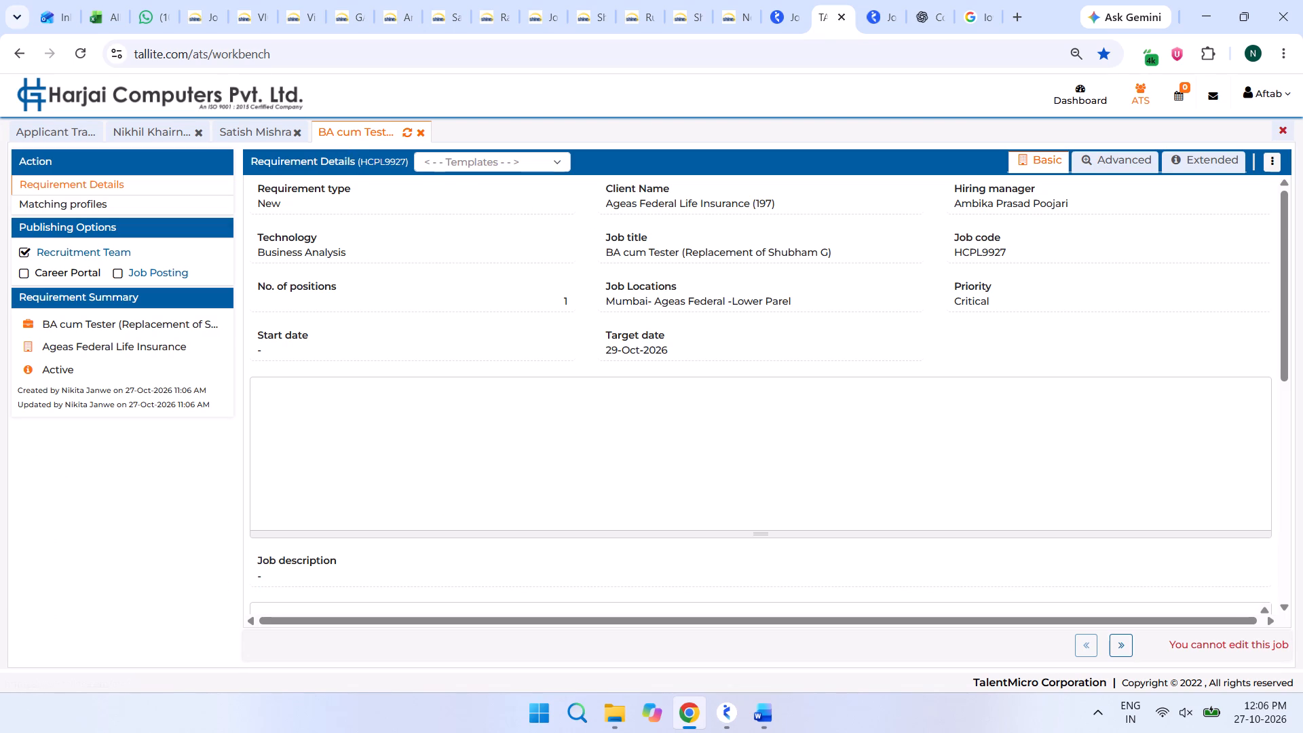
{"action": "left_click_drag", "start_coordinate": [628, 252], "coordinate": [681, 248]}
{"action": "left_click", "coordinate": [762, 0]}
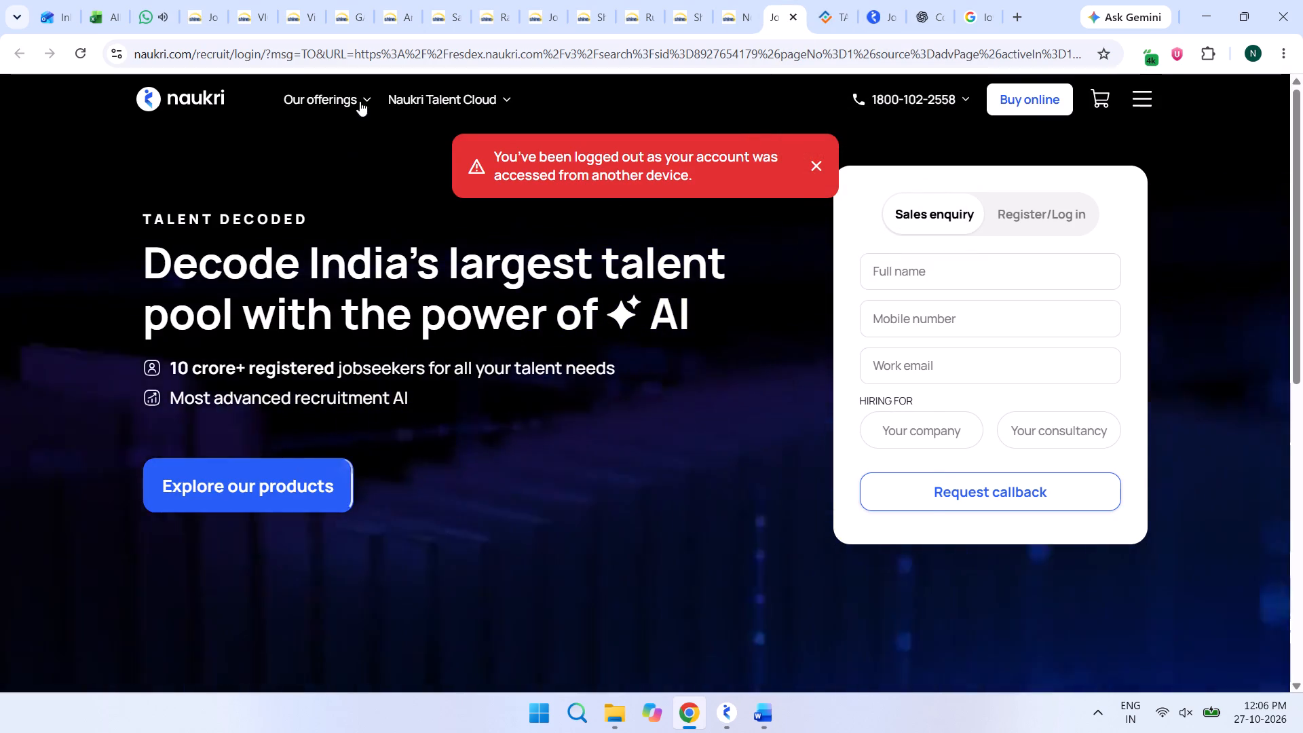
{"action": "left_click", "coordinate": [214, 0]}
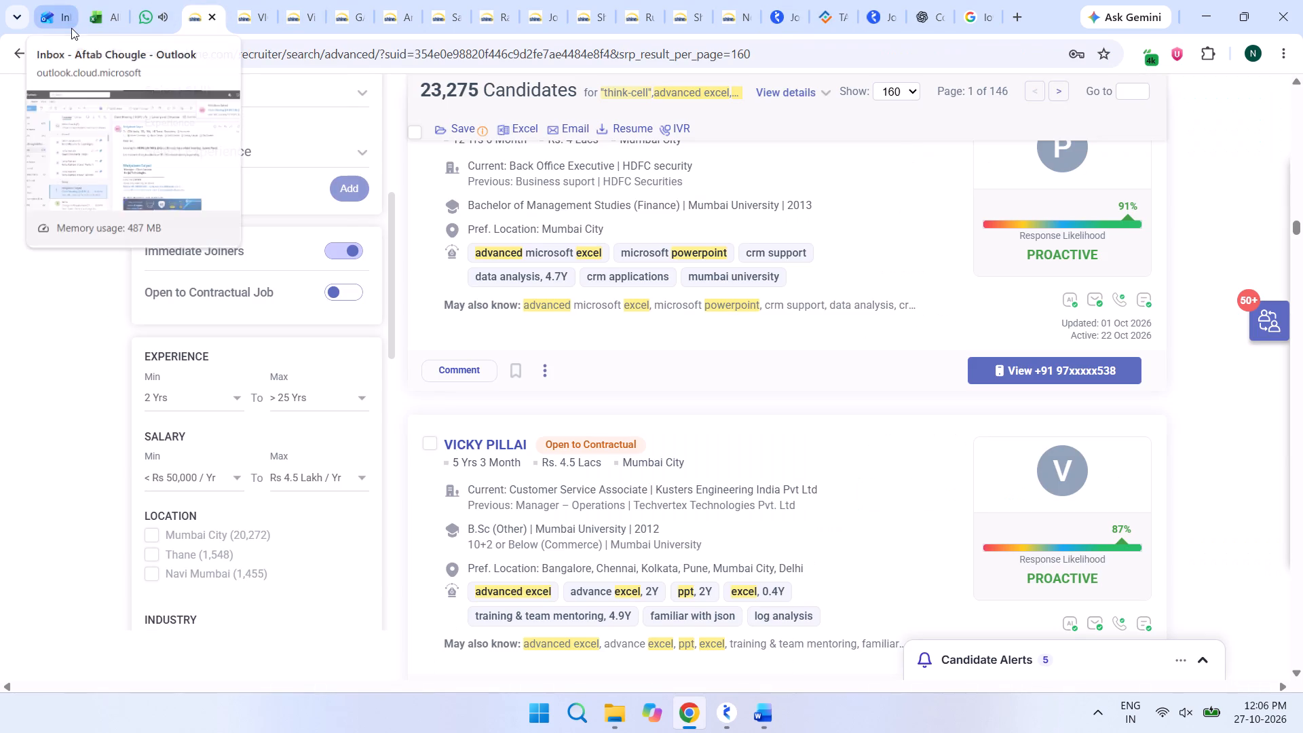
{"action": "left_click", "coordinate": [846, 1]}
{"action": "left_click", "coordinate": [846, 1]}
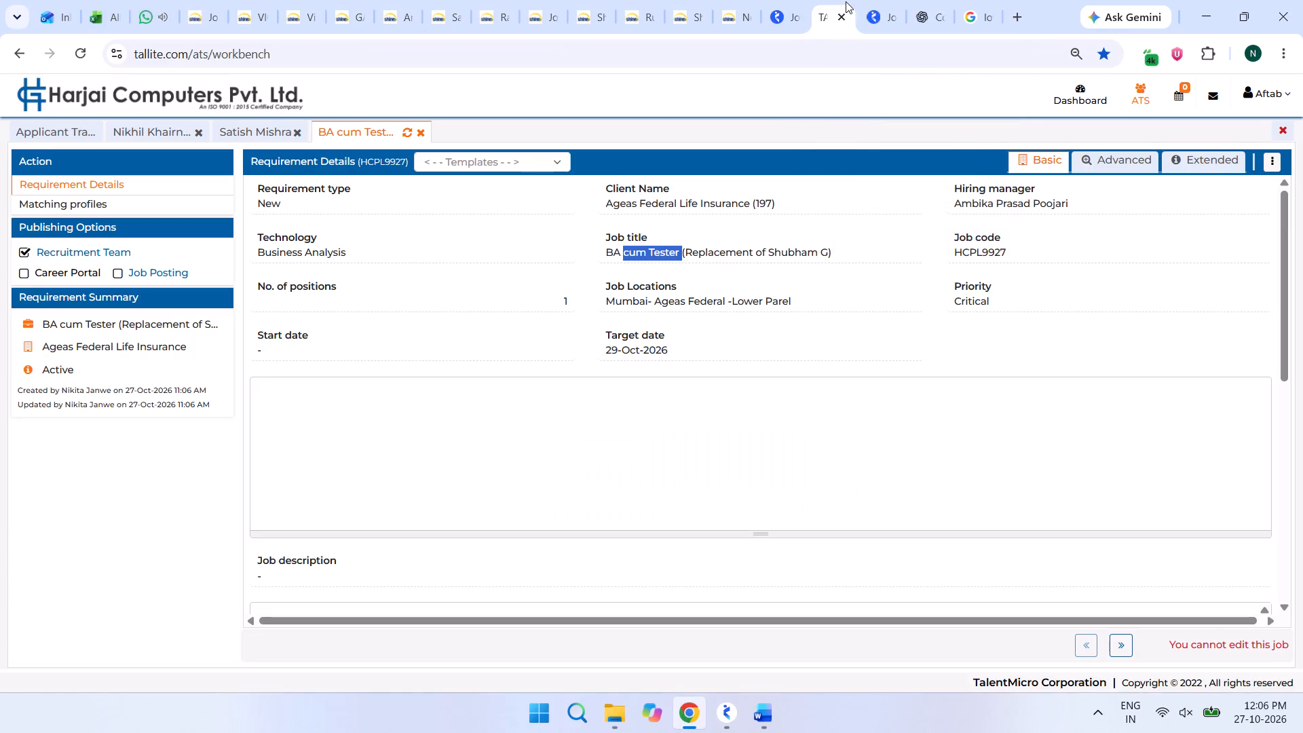
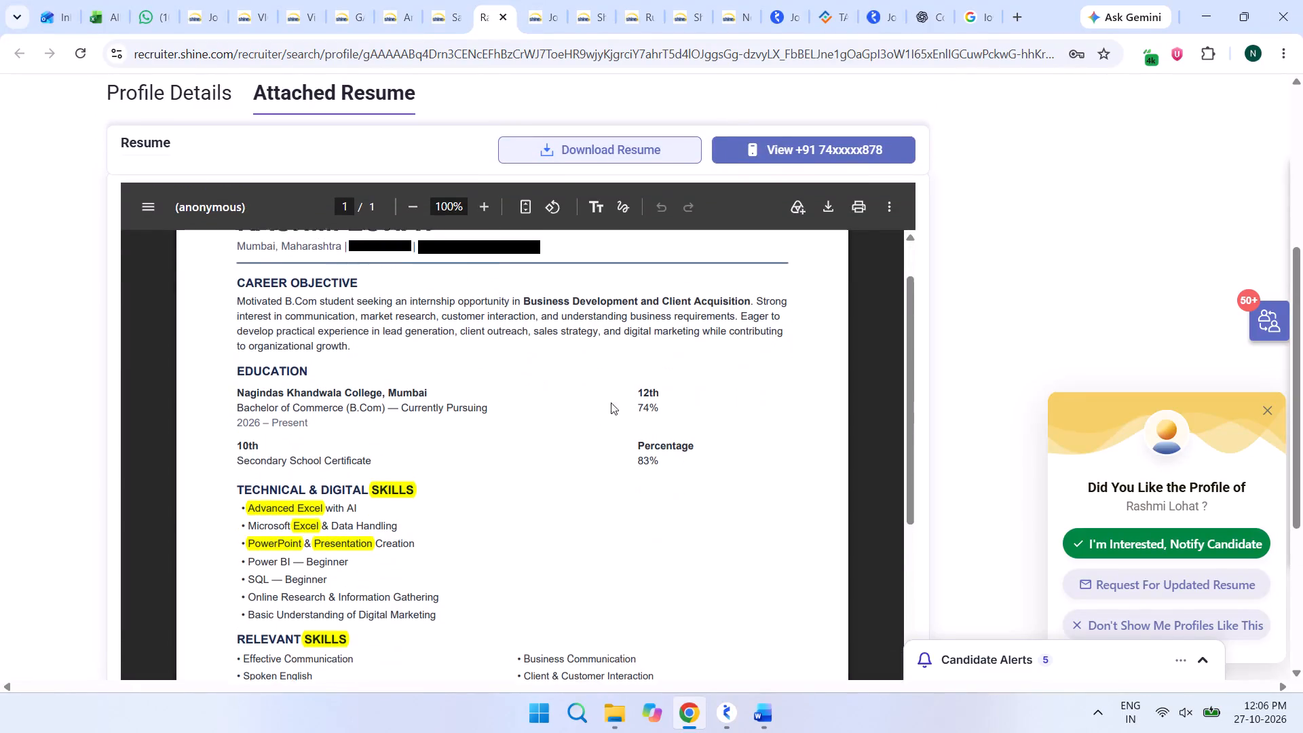
Examine the attached resume of the Mumbai B.Com student, checking the career objective, education, and Excel and PowerPoint skills.
{"action": "scroll", "coordinate": [556, 375], "scroll_direction": "down", "scroll_amount": 1}
{"action": "scroll", "coordinate": [556, 375], "scroll_direction": "up", "scroll_amount": 1}
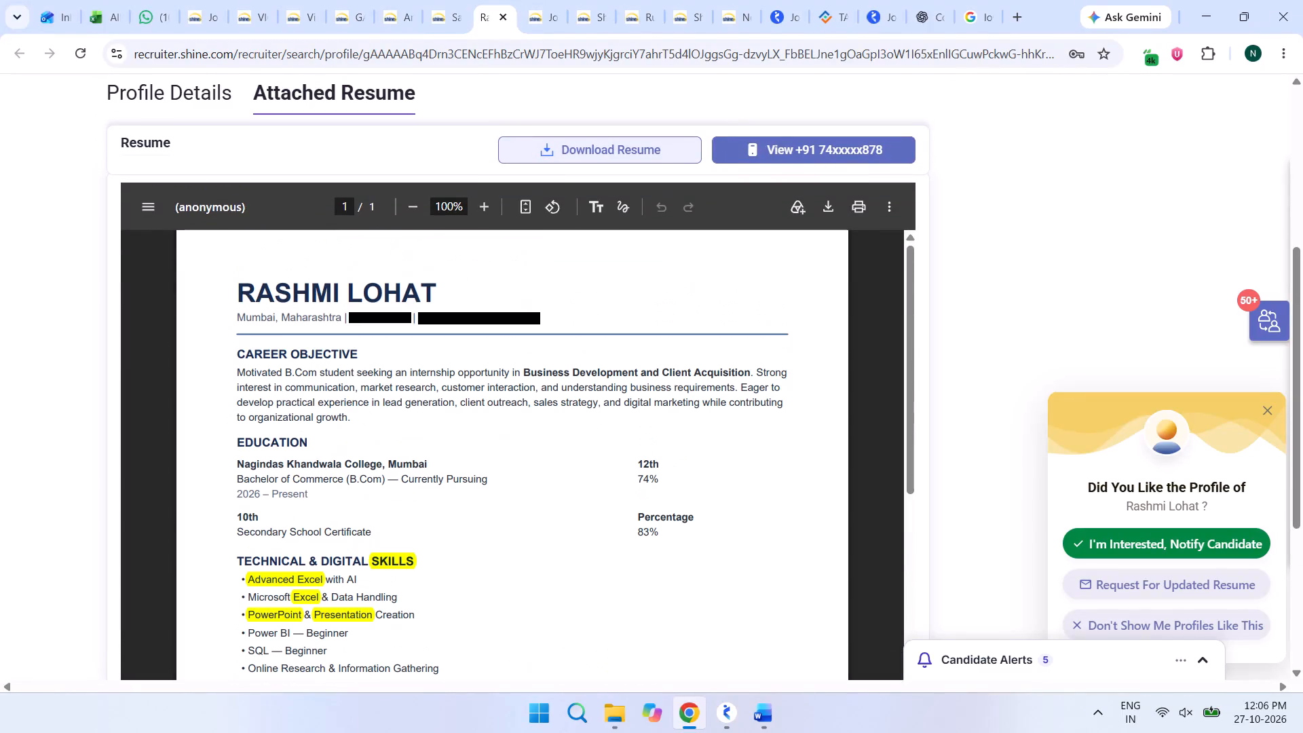